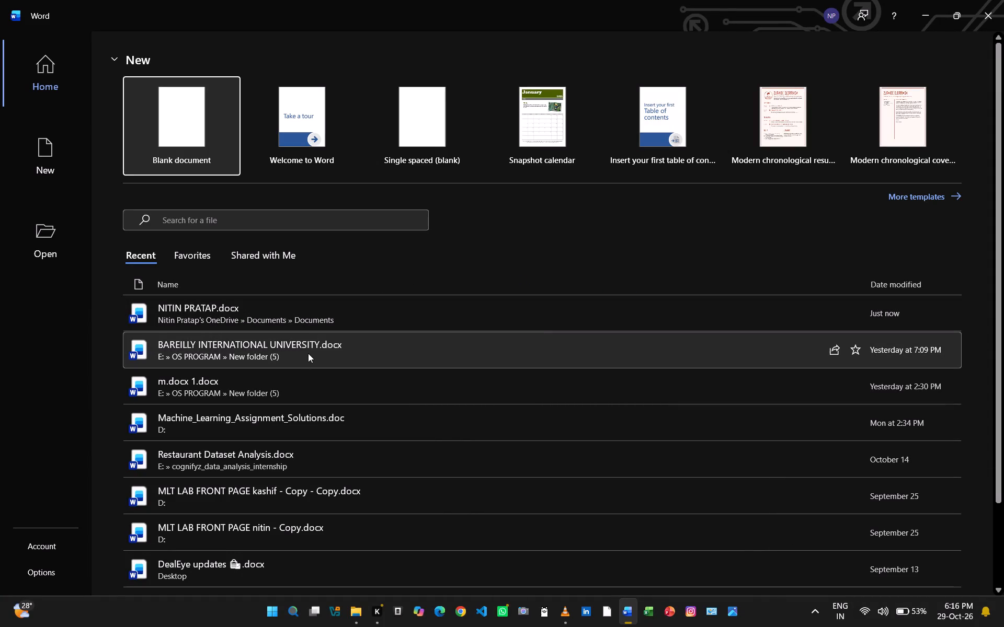
Open the recent document BAREILLY INTERNATIONAL UNIVERSITY.docx from New folder (5).
{"action": "left_click", "coordinate": [307, 355]}
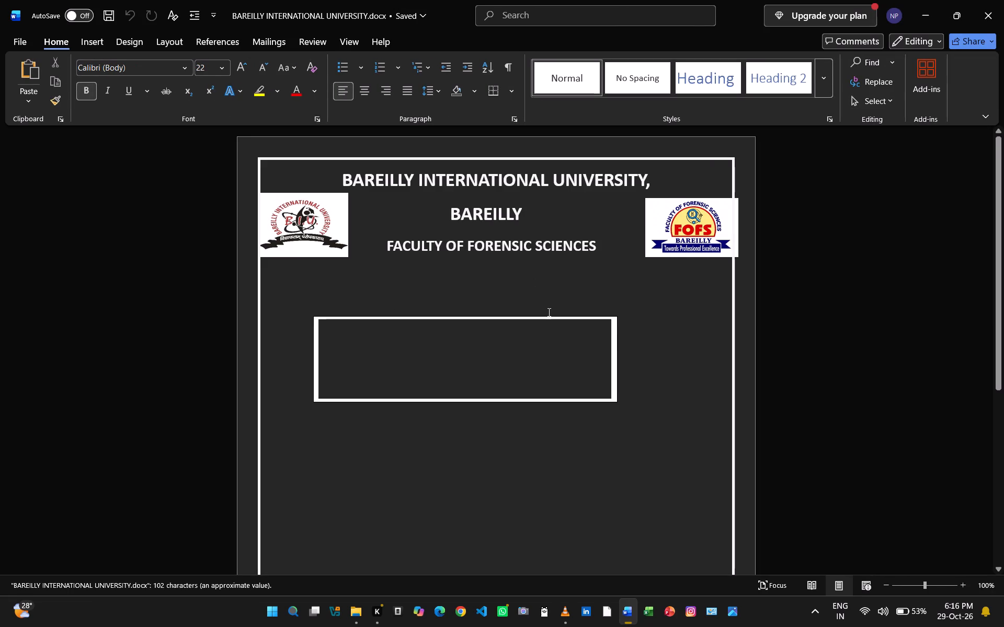
{"action": "scroll", "coordinate": [548, 312], "scroll_direction": "right", "scroll_amount": 1}
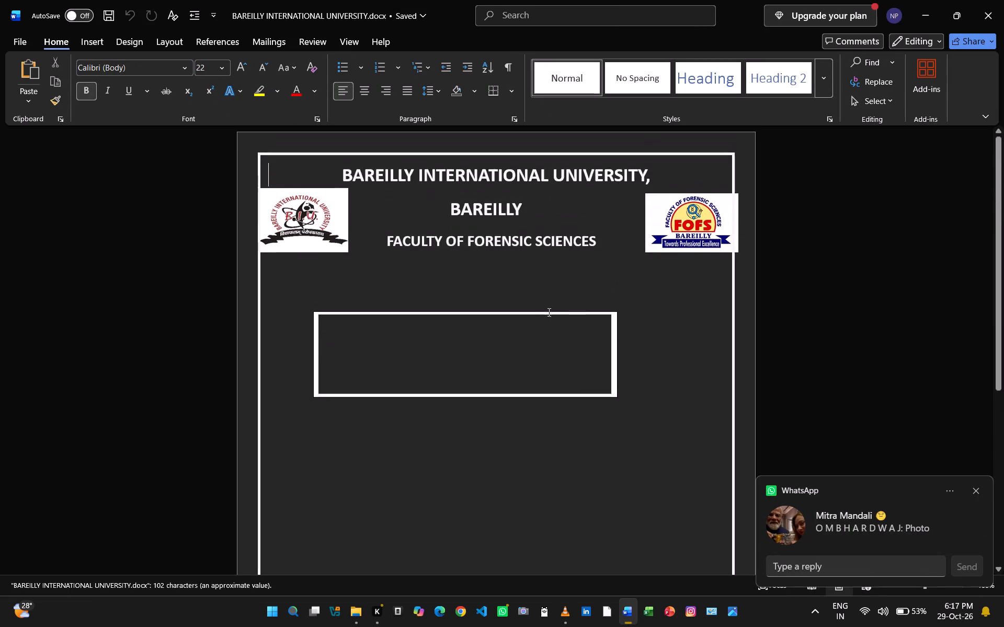
{"action": "scroll", "coordinate": [548, 312], "scroll_direction": "up", "scroll_amount": 1}
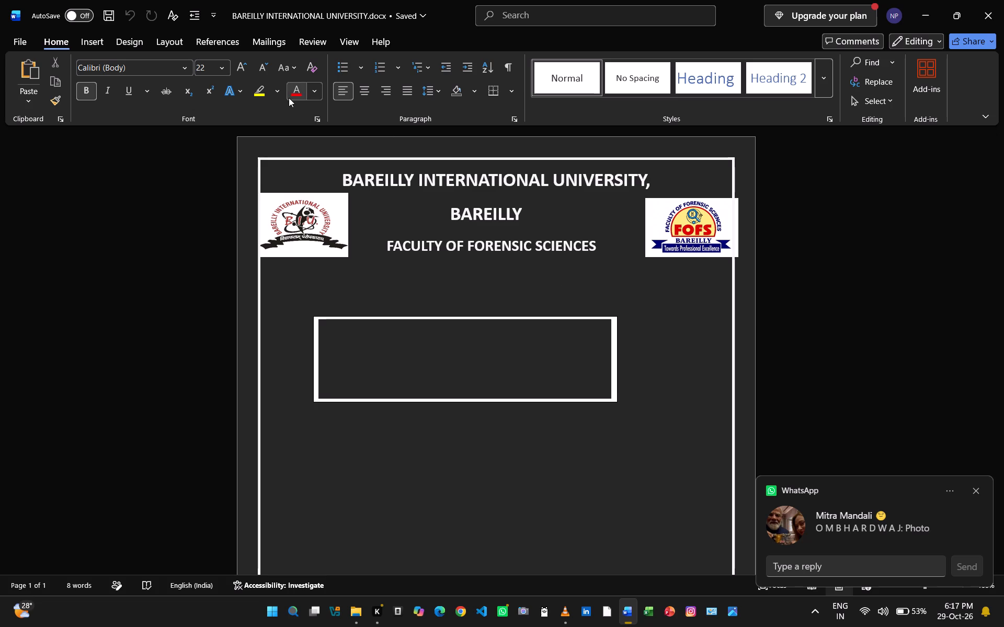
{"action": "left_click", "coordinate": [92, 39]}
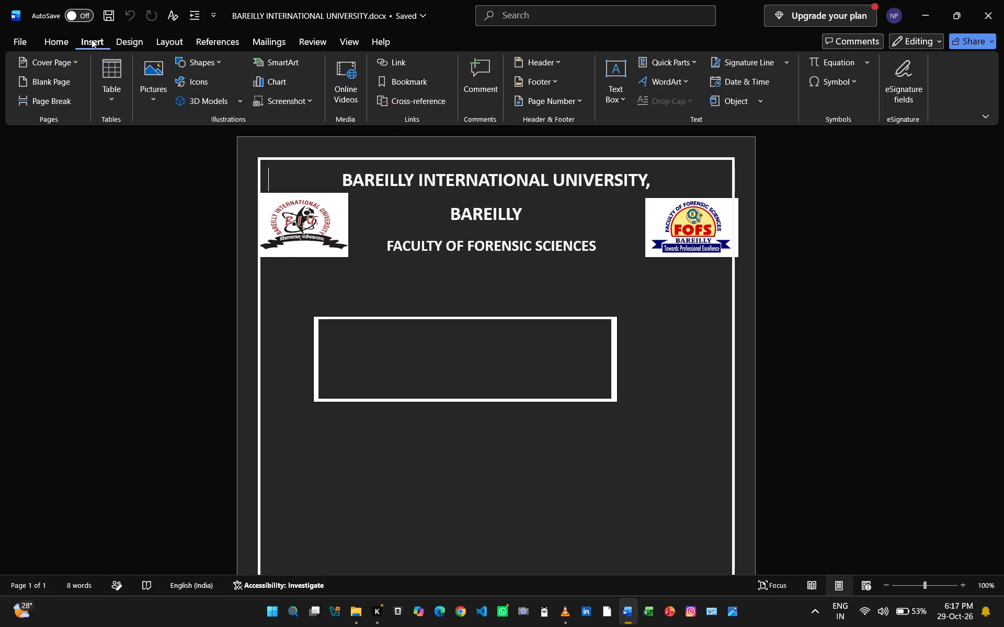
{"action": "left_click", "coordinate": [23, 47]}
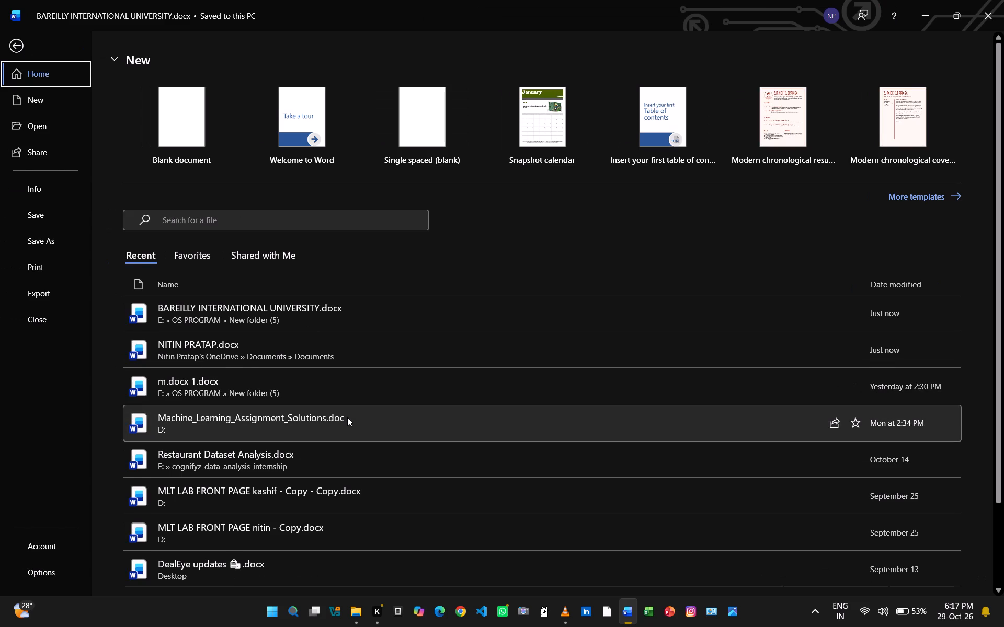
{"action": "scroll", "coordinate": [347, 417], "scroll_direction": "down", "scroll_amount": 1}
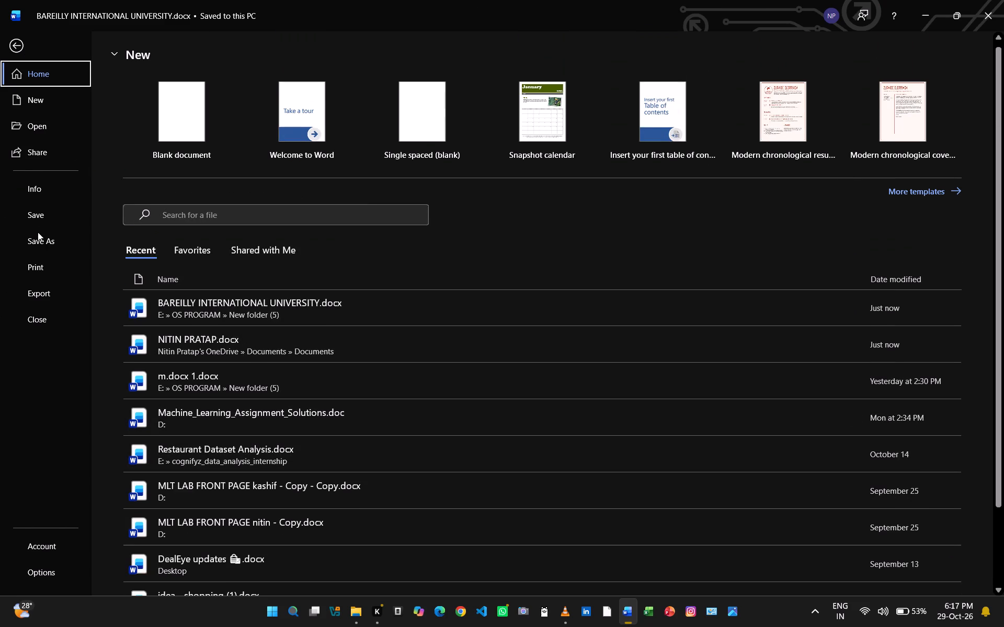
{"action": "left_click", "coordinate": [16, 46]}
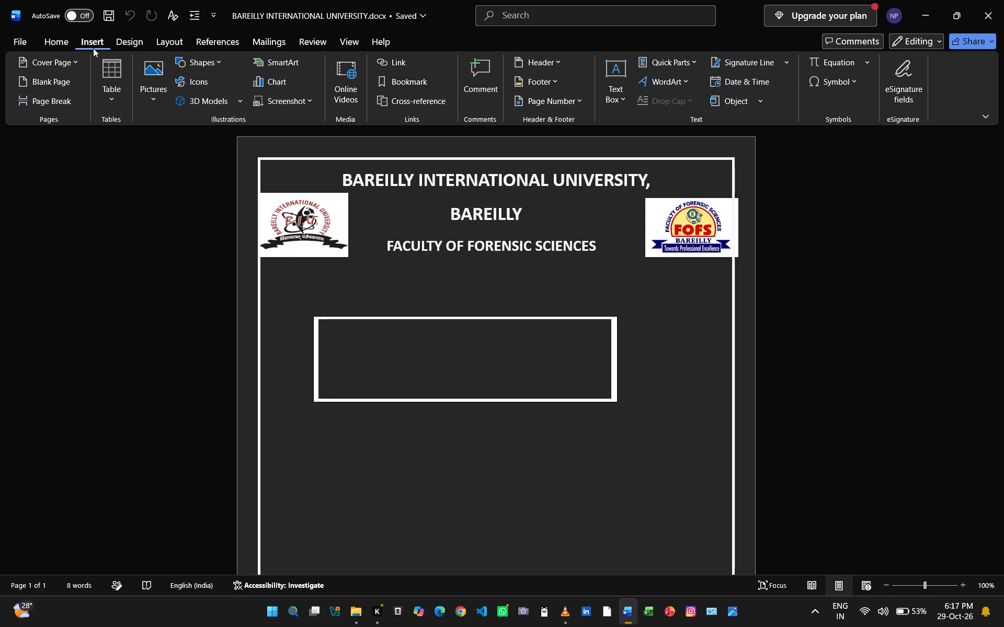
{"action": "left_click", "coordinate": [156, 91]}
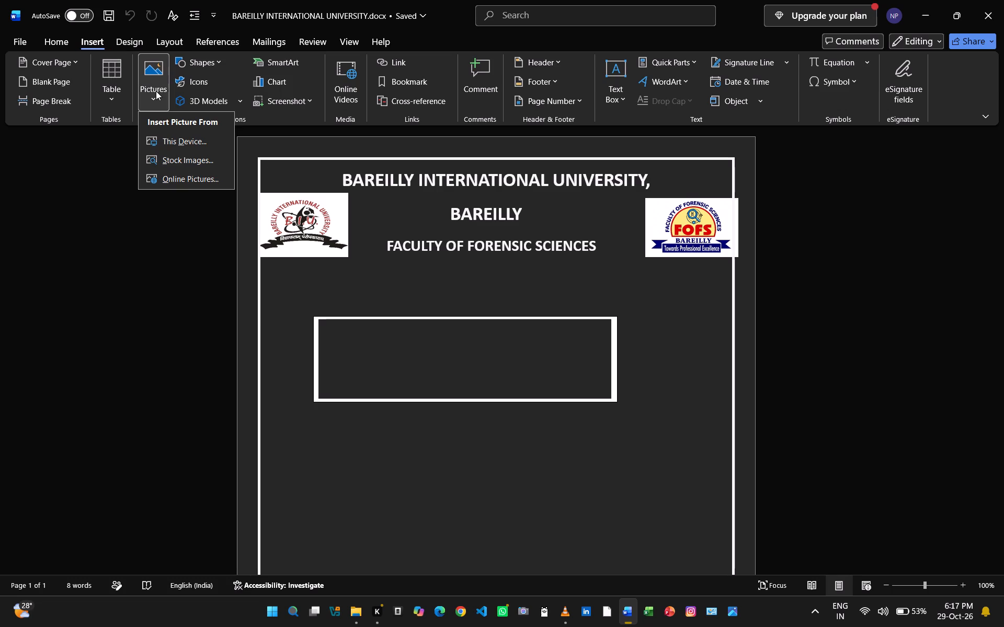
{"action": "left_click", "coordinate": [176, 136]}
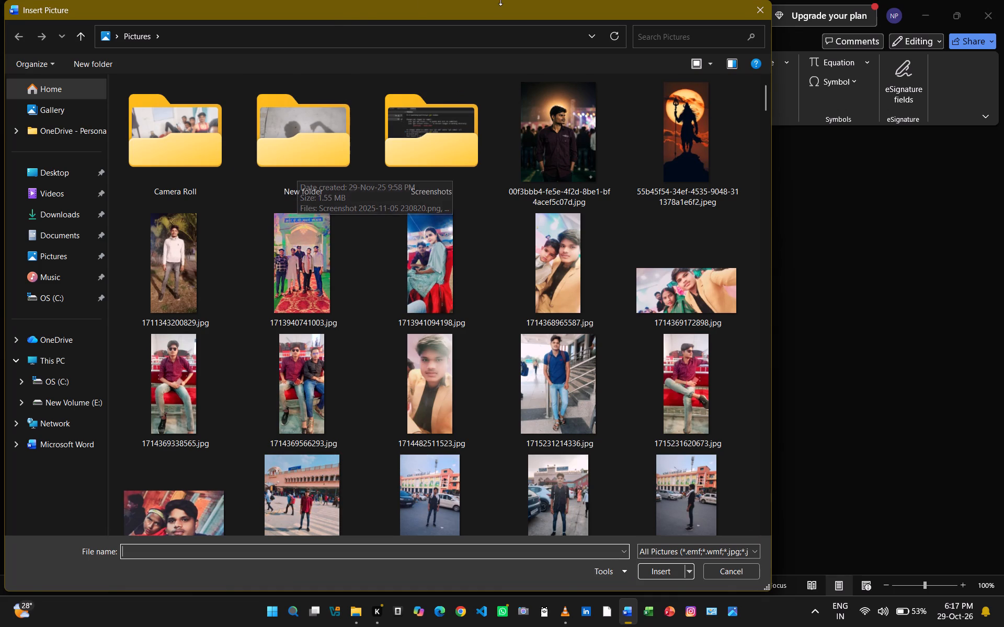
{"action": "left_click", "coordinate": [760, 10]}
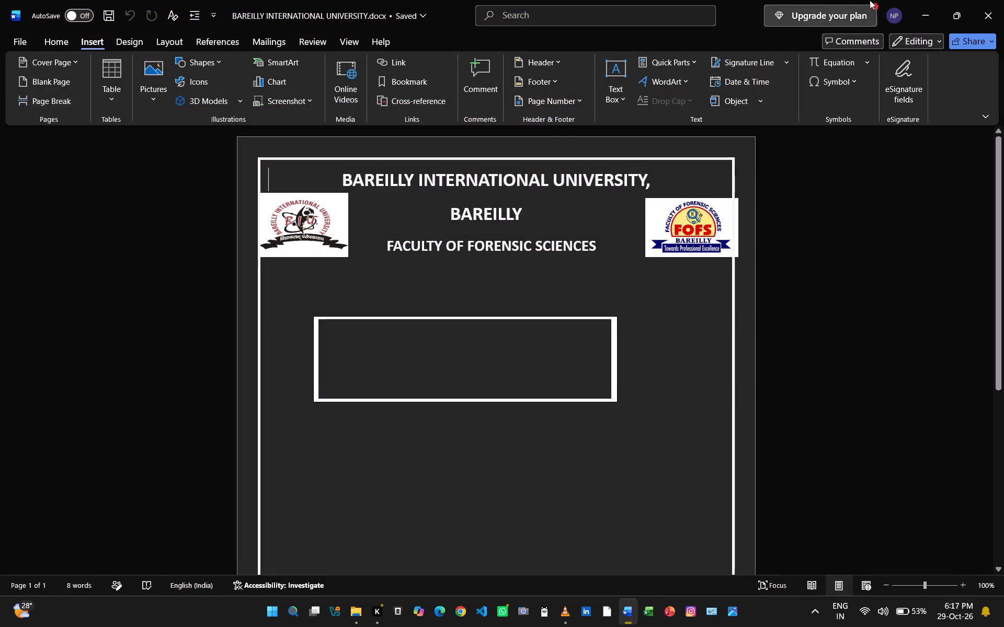
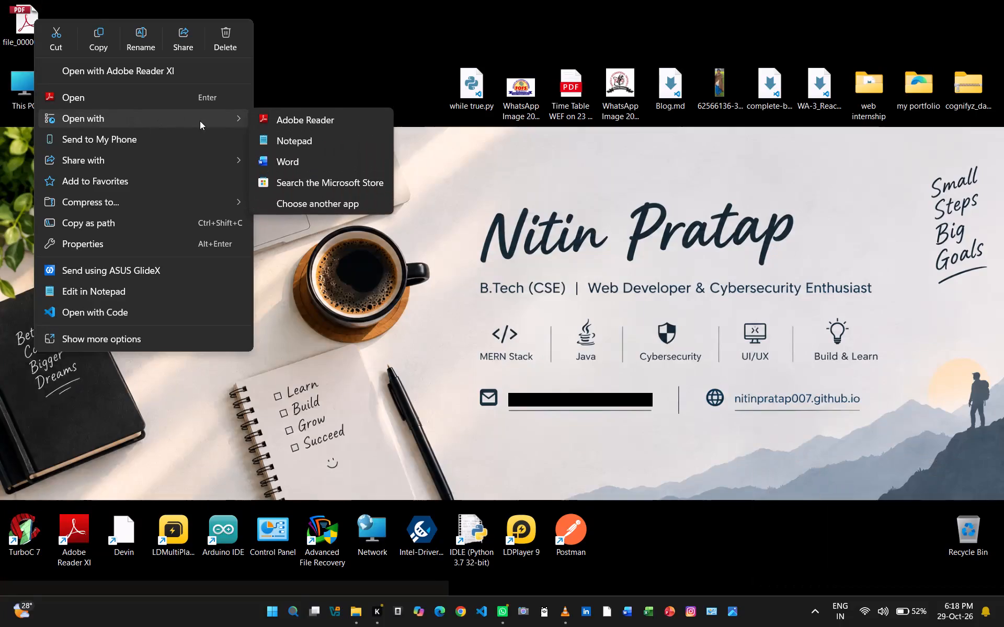
{"action": "left_click", "coordinate": [287, 165]}
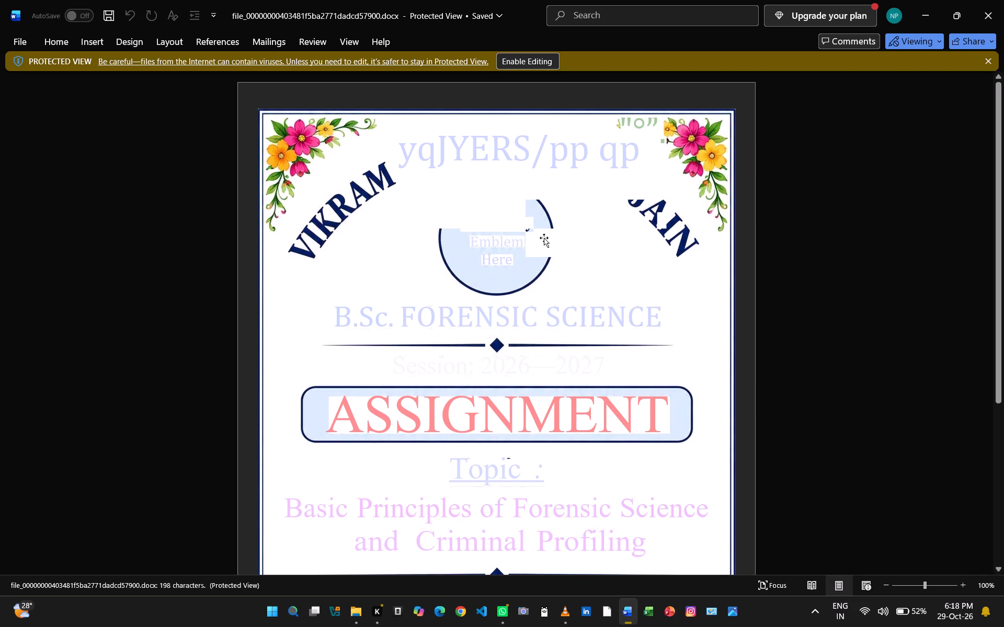
{"action": "scroll", "coordinate": [544, 238], "scroll_direction": "down", "scroll_amount": 3, "text": "ctrl"}
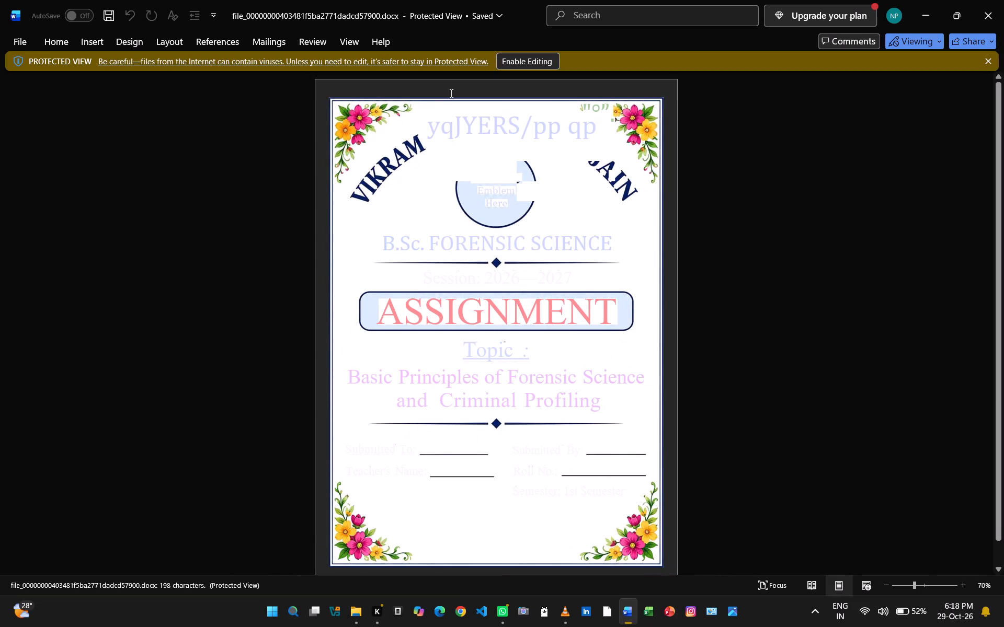
{"action": "left_click", "coordinate": [562, 193]}
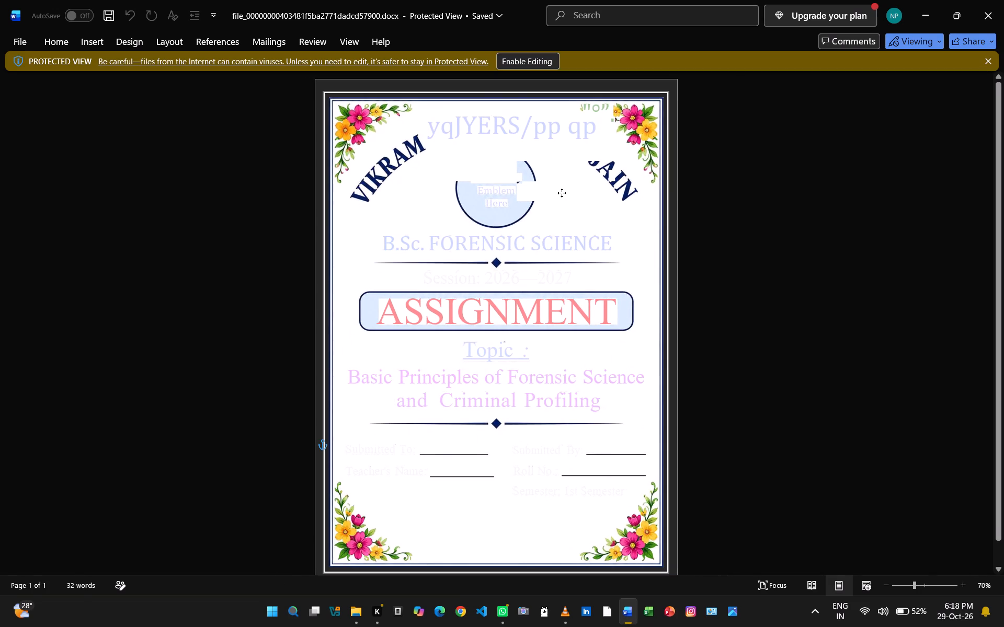
{"action": "left_click", "coordinate": [642, 193]}
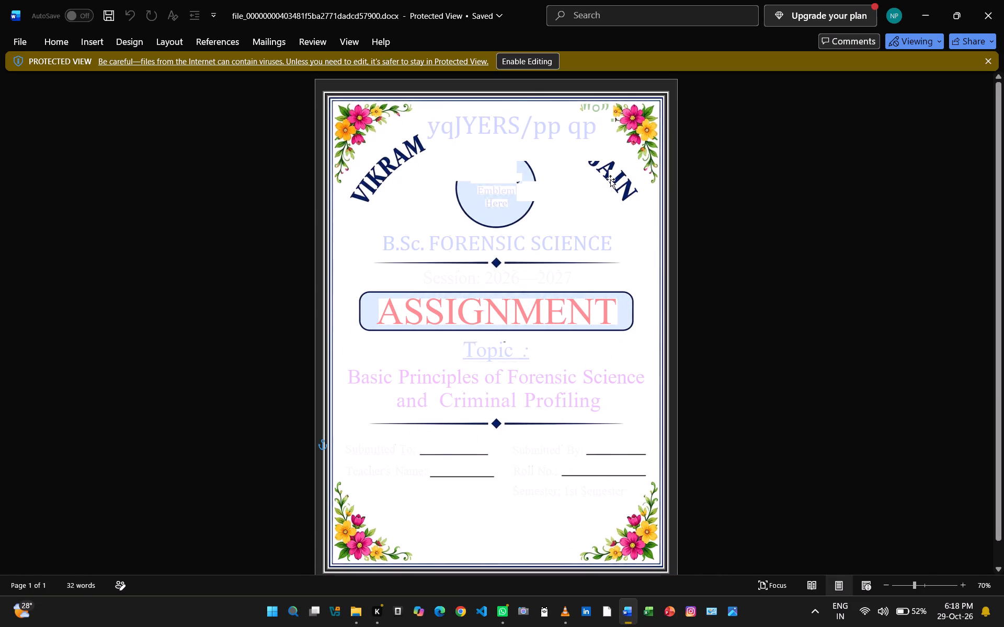
{"action": "left_click", "coordinate": [526, 62]}
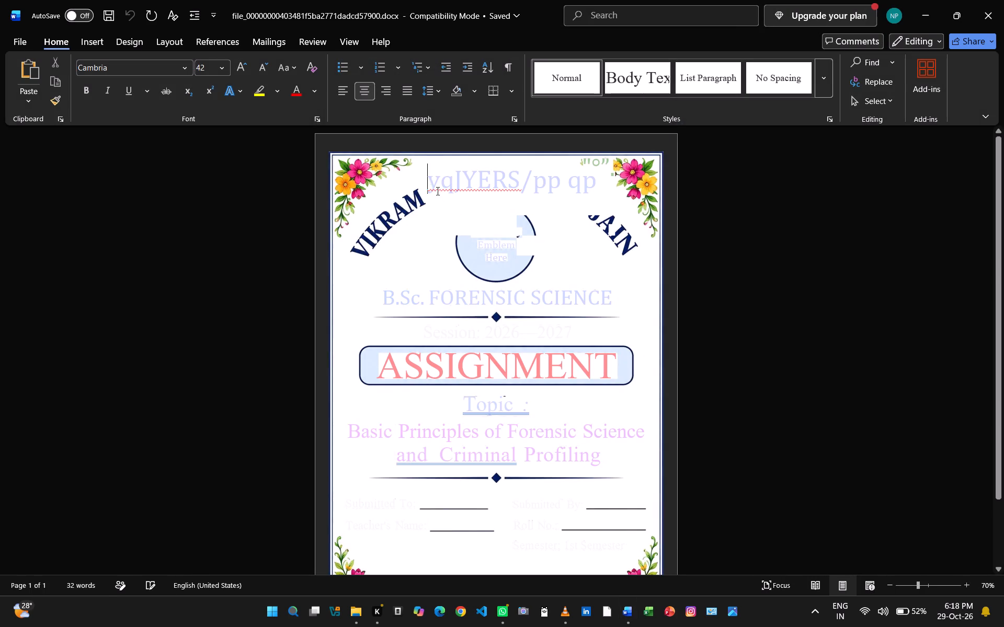
Delete the garbled heading line "yqJYERS/pp qp" and its stray characters at the top of the page.
{"action": "left_click", "coordinate": [630, 243]}
{"action": "left_click", "coordinate": [488, 170]}
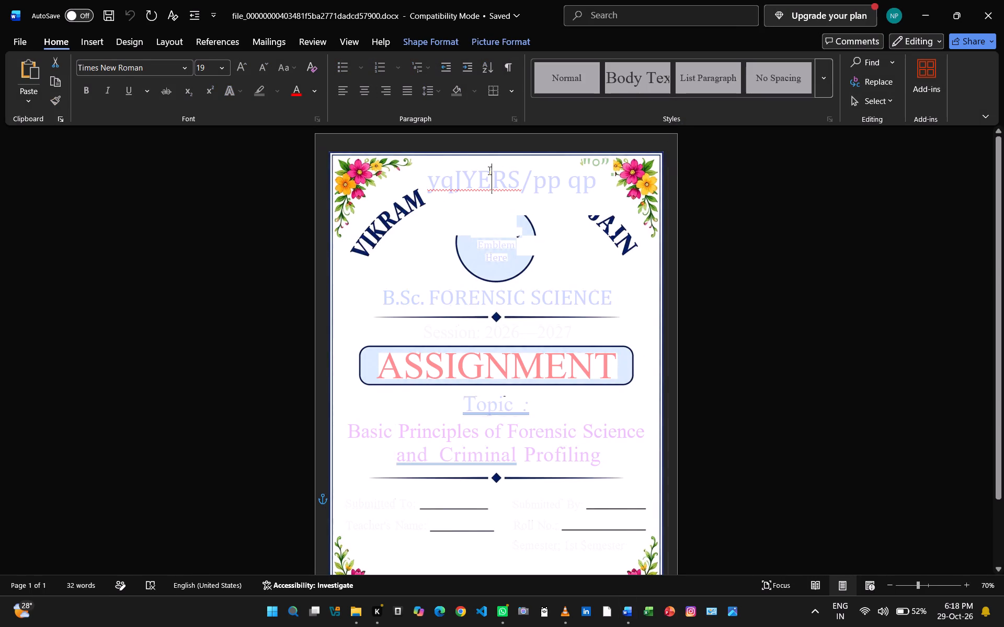
{"action": "key", "text": "BackSpace"}
{"action": "key", "text": "BackSpace"}
{"action": "key", "text": "BackSpace"}
{"action": "key", "text": "BackSpace"}
{"action": "key", "text": "BackSpace"}
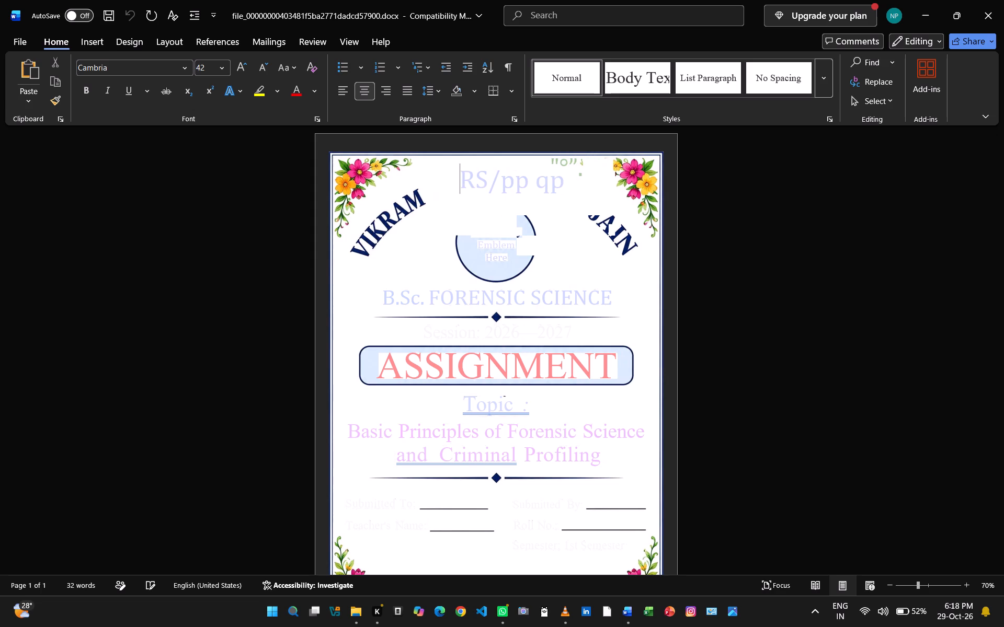
{"action": "key", "text": "BackSpace"}
{"action": "key", "text": "BackSpace"}
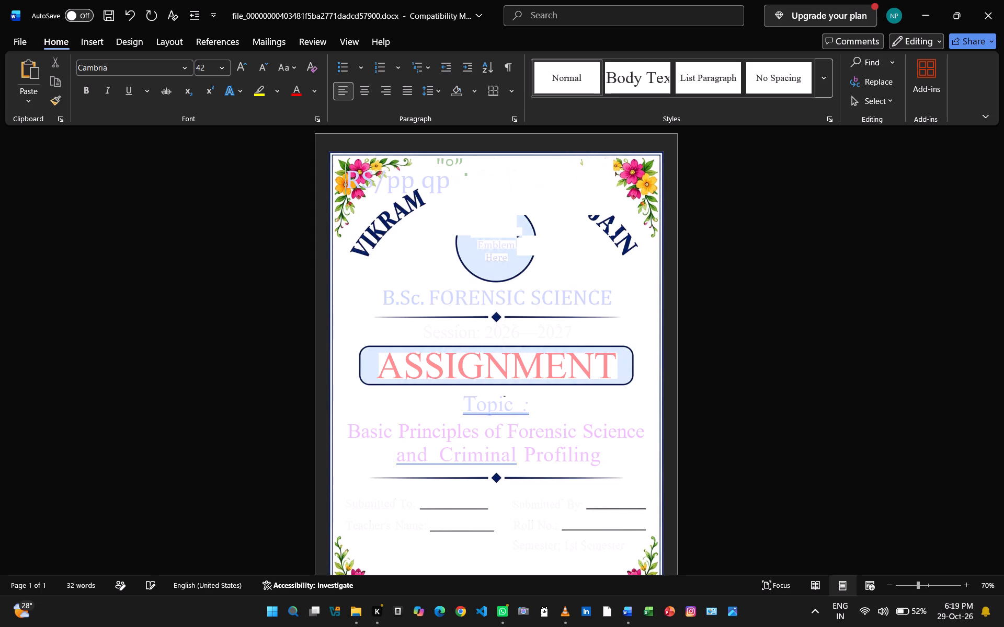
{"action": "key", "text": "BackSpace"}
{"action": "key", "text": "Right"}
{"action": "key", "text": "Right"}
{"action": "key", "text": "Right"}
{"action": "key", "text": "Right"}
{"action": "key", "text": "Right"}
{"action": "key", "text": "Right"}
{"action": "key", "text": "Right"}
{"action": "key", "text": "Right"}
{"action": "key", "text": "Right"}
{"action": "key", "text": "Right"}
{"action": "key", "text": "Right"}
{"action": "key", "text": "Right"}
{"action": "key", "text": "Right"}
{"action": "key", "text": "BackSpace"}
{"action": "key", "text": "BackSpace"}
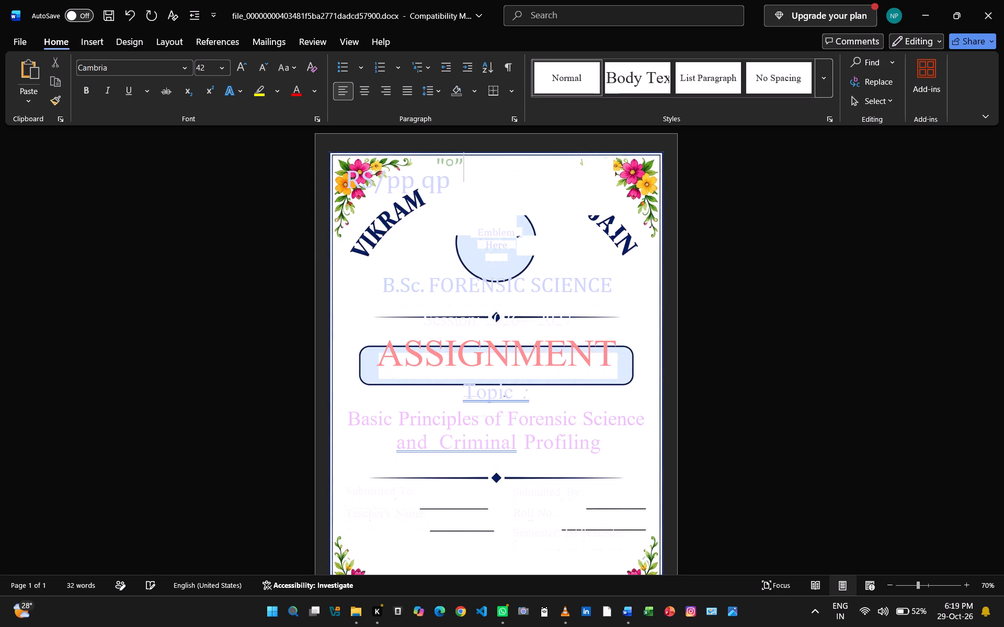
{"action": "key", "text": "BackSpace"}
{"action": "key", "text": "BackSpace"}
{"action": "key", "text": "BackSpace"}
{"action": "key", "text": "BackSpace"}
{"action": "key", "text": "BackSpace"}
{"action": "key", "text": "BackSpace"}
{"action": "key", "text": "BackSpace"}
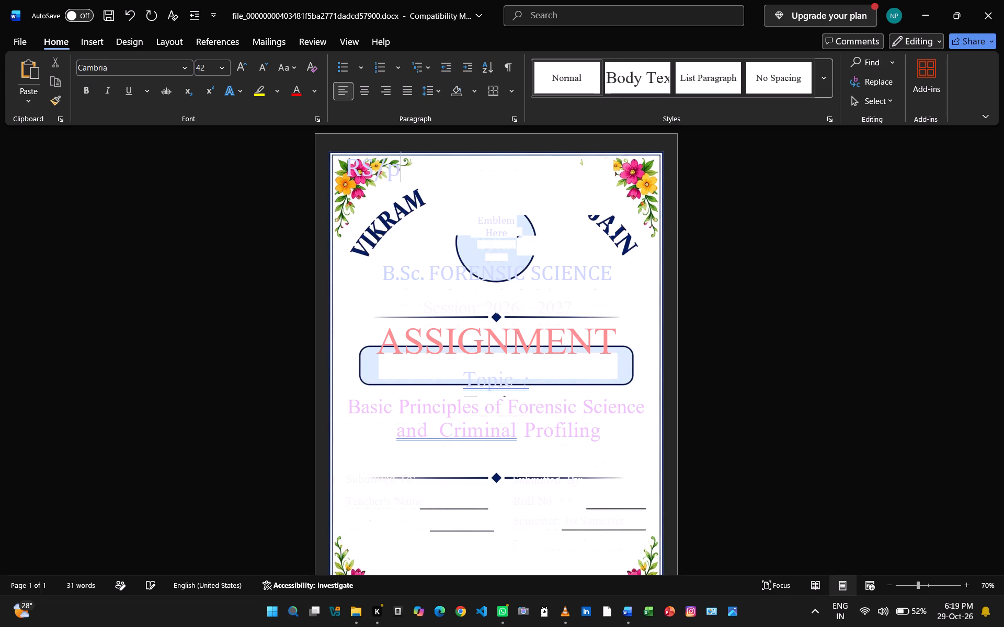
{"action": "key", "text": "BackSpace"}
{"action": "key", "text": "BackSpace"}
{"action": "key", "text": "BackSpace"}
{"action": "key", "text": "BackSpace"}
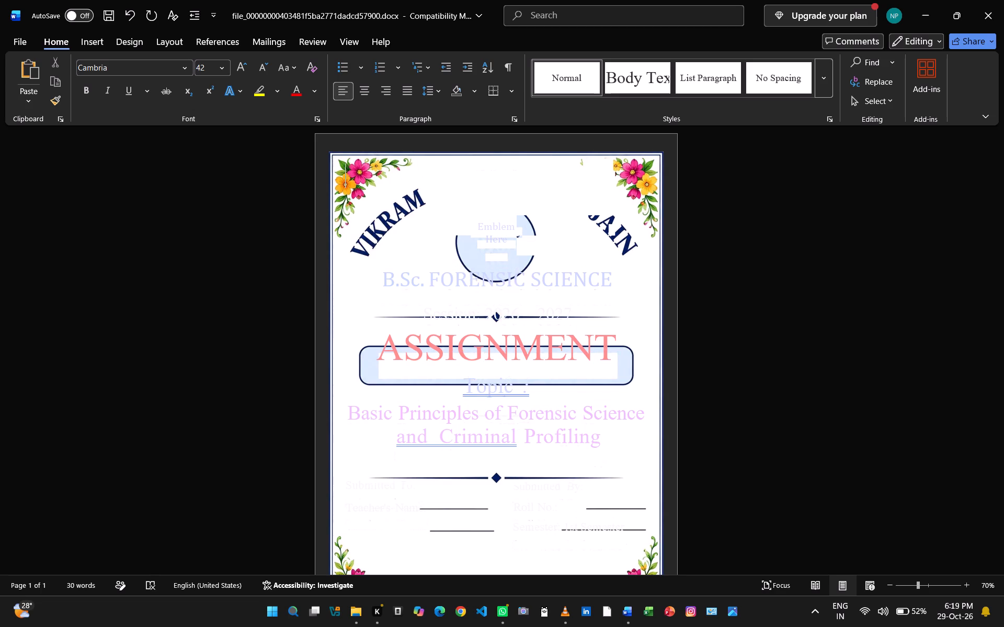
Delete the full-page background picture with the floral border and emblem circle.
{"action": "left_click", "coordinate": [494, 251]}
{"action": "key", "text": "BackSpace"}
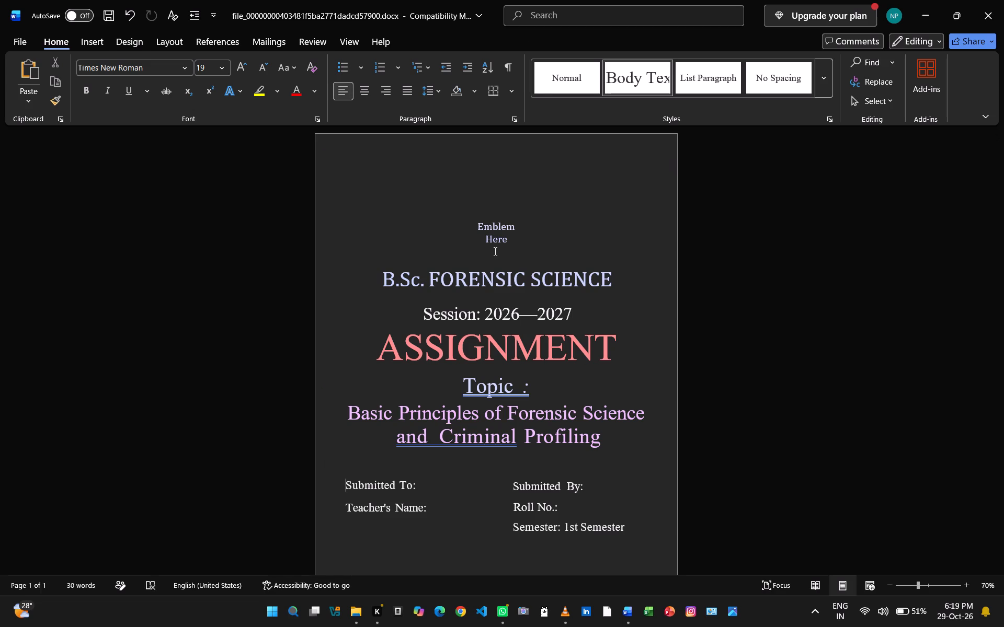
Delete the "Emblem Here" placeholder text and the spare blank line above the B.Sc. FORENSIC SCIENCE heading.
{"action": "scroll", "coordinate": [501, 365], "scroll_direction": "down", "scroll_amount": 4}
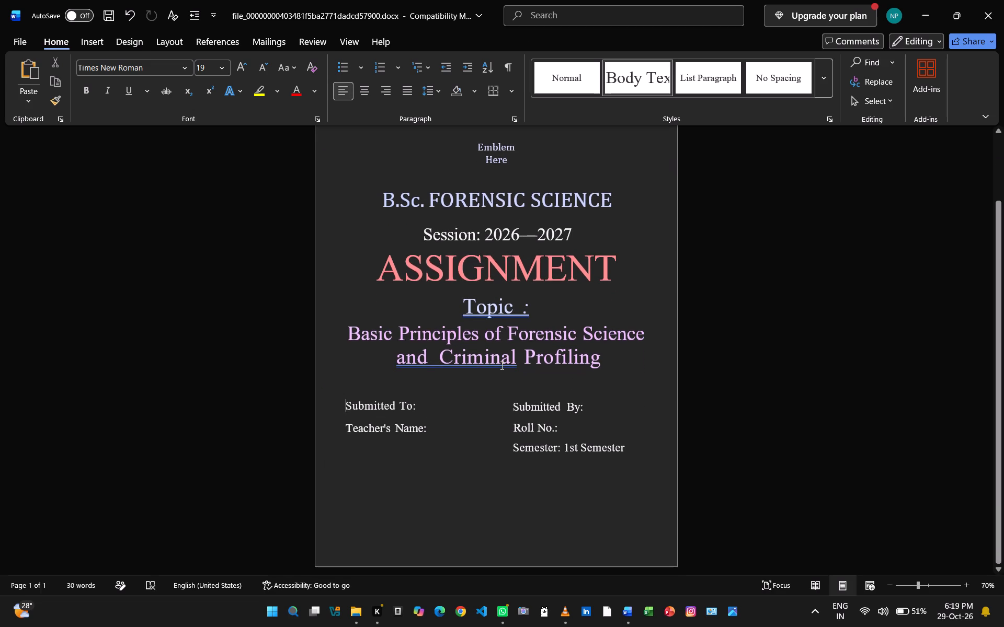
{"action": "scroll", "coordinate": [501, 365], "scroll_direction": "down", "scroll_amount": 1}
{"action": "scroll", "coordinate": [501, 365], "scroll_direction": "up", "scroll_amount": 9}
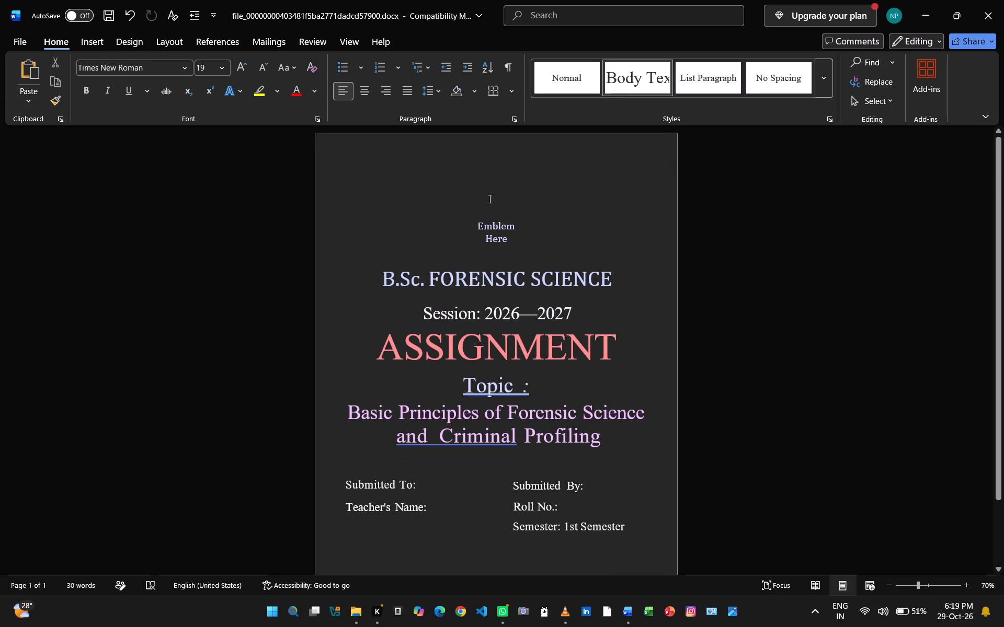
{"action": "left_click", "coordinate": [510, 239]}
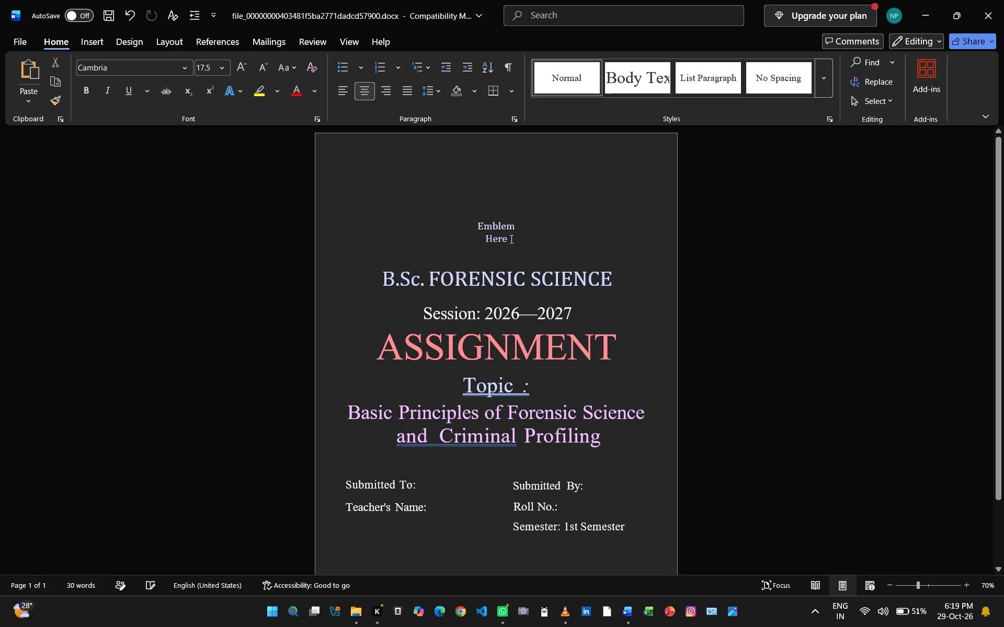
{"action": "key", "text": "BackSpace"}
{"action": "key", "text": "BackSpace"}
{"action": "key", "text": "BackSpace"}
{"action": "key", "text": "BackSpace"}
{"action": "key", "text": "BackSpace"}
{"action": "key", "text": "BackSpace"}
{"action": "key", "text": "BackSpace"}
{"action": "key", "text": "BackSpace"}
{"action": "key", "text": "BackSpace"}
{"action": "key", "text": "BackSpace"}
{"action": "key", "text": "BackSpace"}
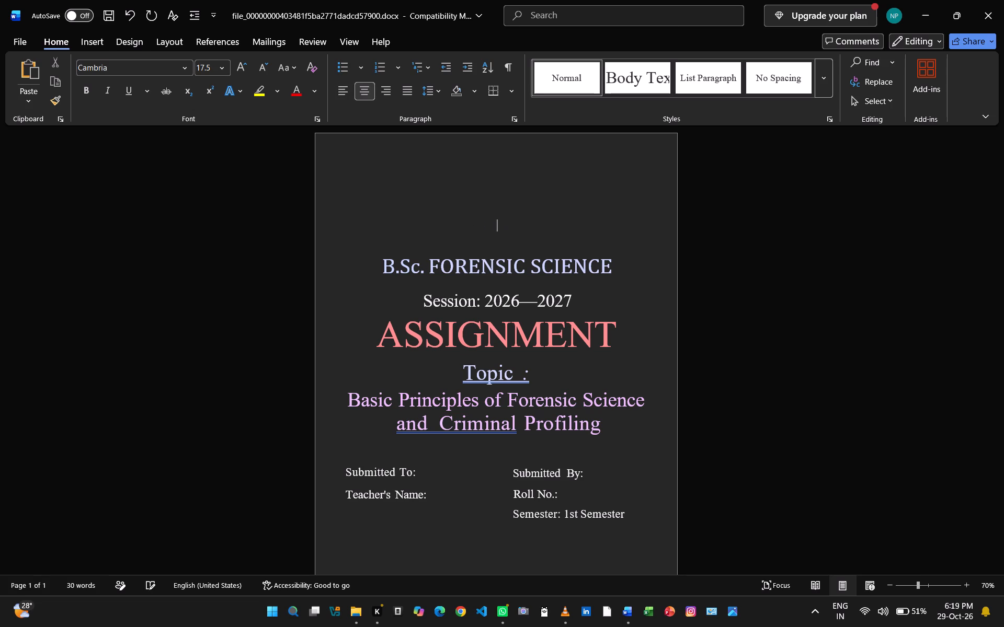
{"action": "key", "text": "BackSpace"}
{"action": "key", "text": "BackSpace"}
{"action": "key", "text": "BackSpace"}
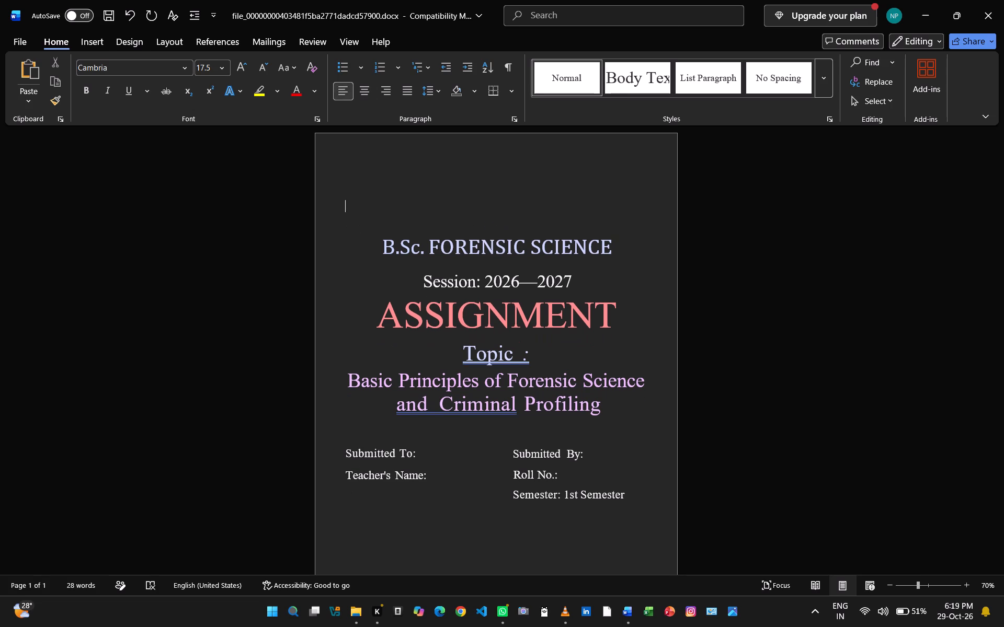
Copy all the remaining cover text, from above B.Sc. FORENSIC SCIENCE down to the Semester line.
{"action": "scroll", "coordinate": [541, 273], "scroll_direction": "up", "scroll_amount": 4}
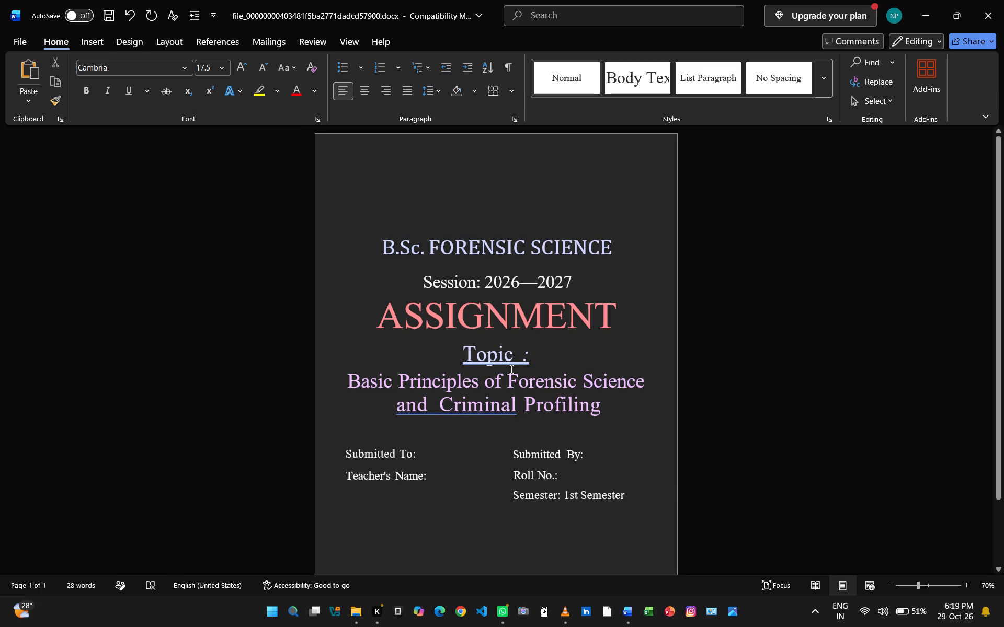
{"action": "left_click_drag", "start_coordinate": [625, 507], "coordinate": [366, 218]}
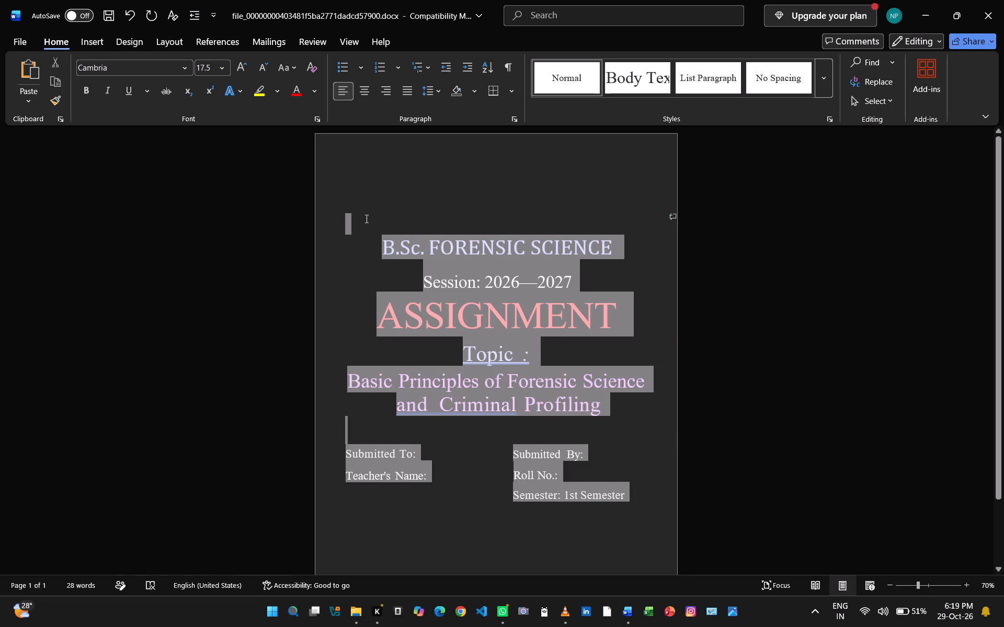
{"action": "left_click_drag", "start_coordinate": [366, 218], "coordinate": [364, 220]}
{"action": "key", "text": "ctrl+c"}
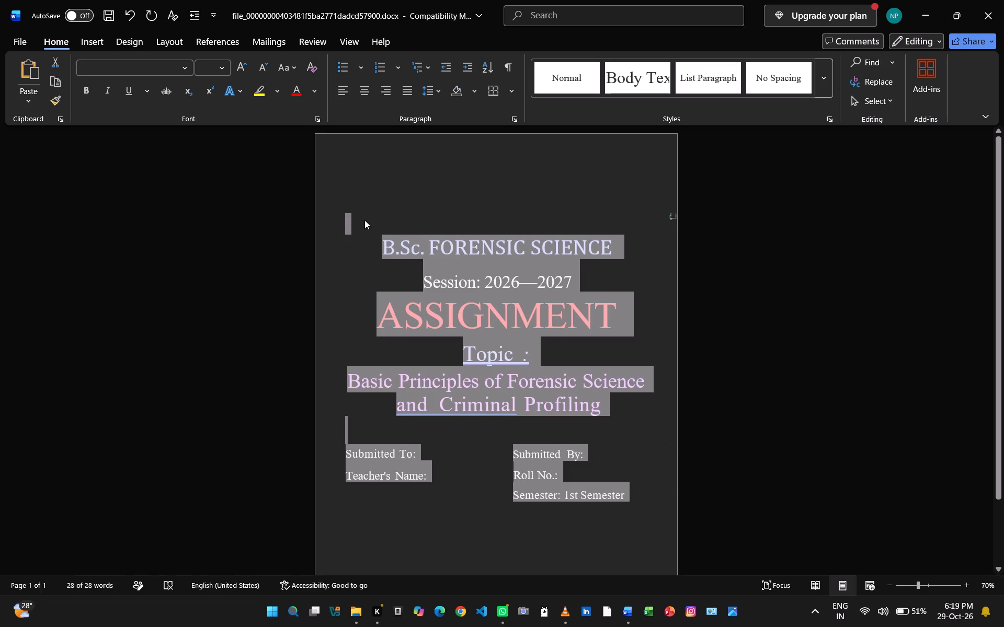
Open the recent document BAREILLY INTERNATIONAL UNIVERSITY.docx.
{"action": "left_click", "coordinate": [29, 38]}
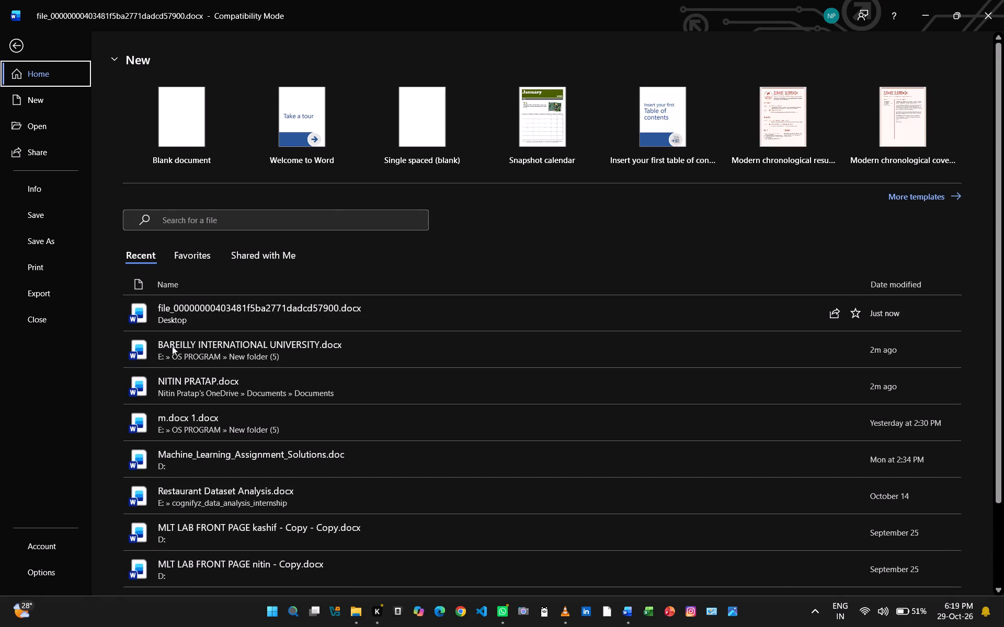
{"action": "left_click", "coordinate": [172, 346]}
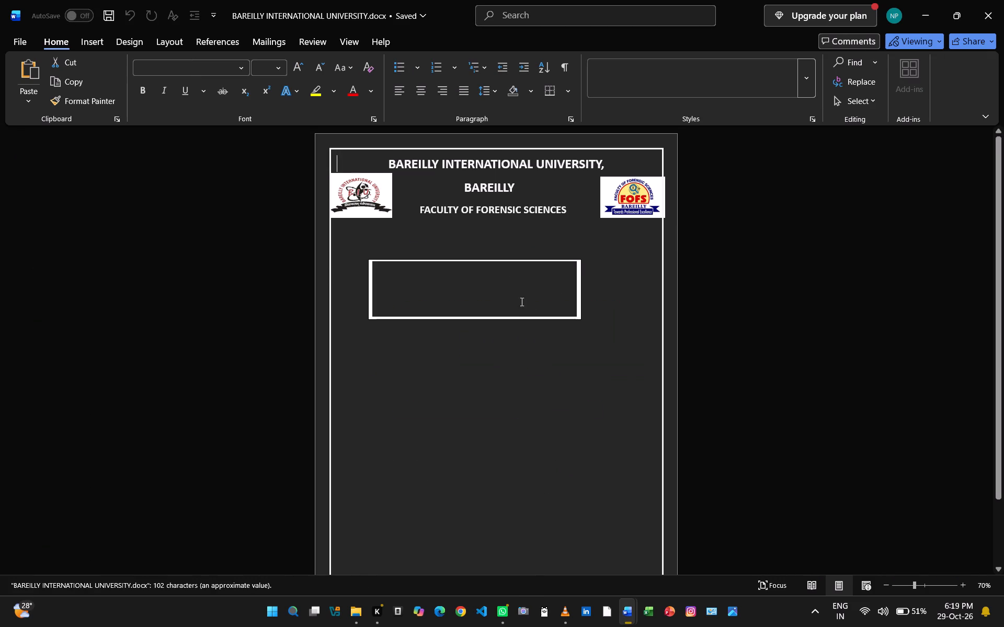
Delete the empty rectangular text box below the FACULTY OF FORENSIC SCIENCES heading.
{"action": "right_click", "coordinate": [544, 326]}
{"action": "left_click", "coordinate": [521, 322]}
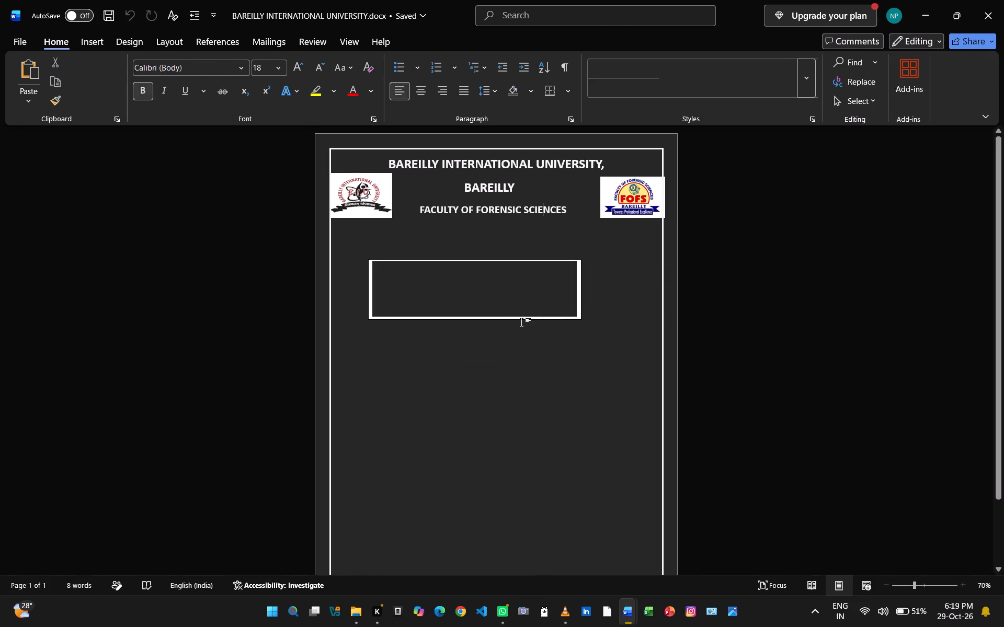
{"action": "left_click", "coordinate": [510, 315]}
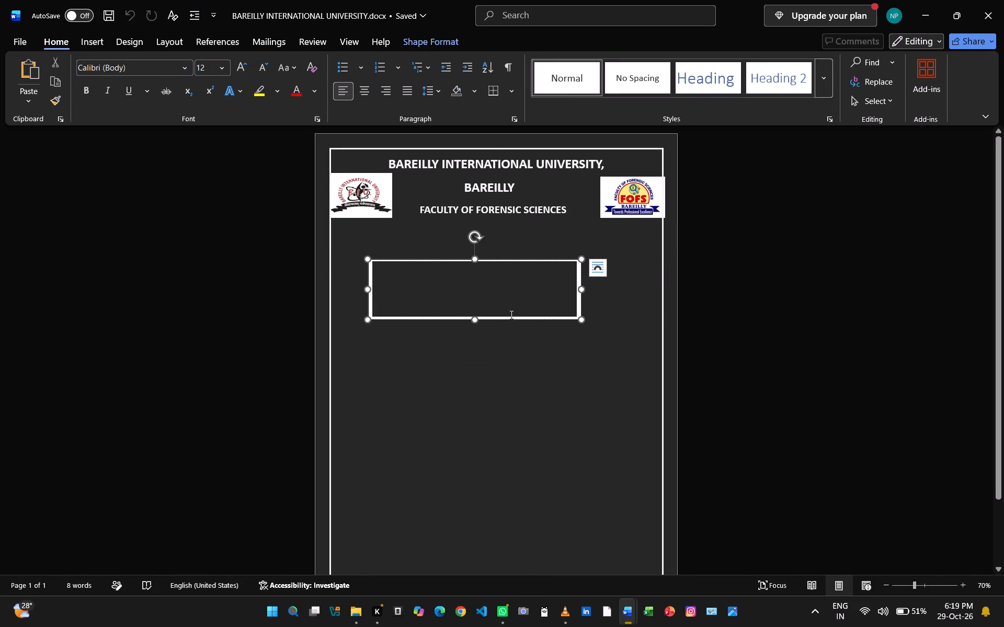
{"action": "key", "text": "Delete"}
{"action": "left_click", "coordinate": [564, 260]}
{"action": "key", "text": "Delete"}
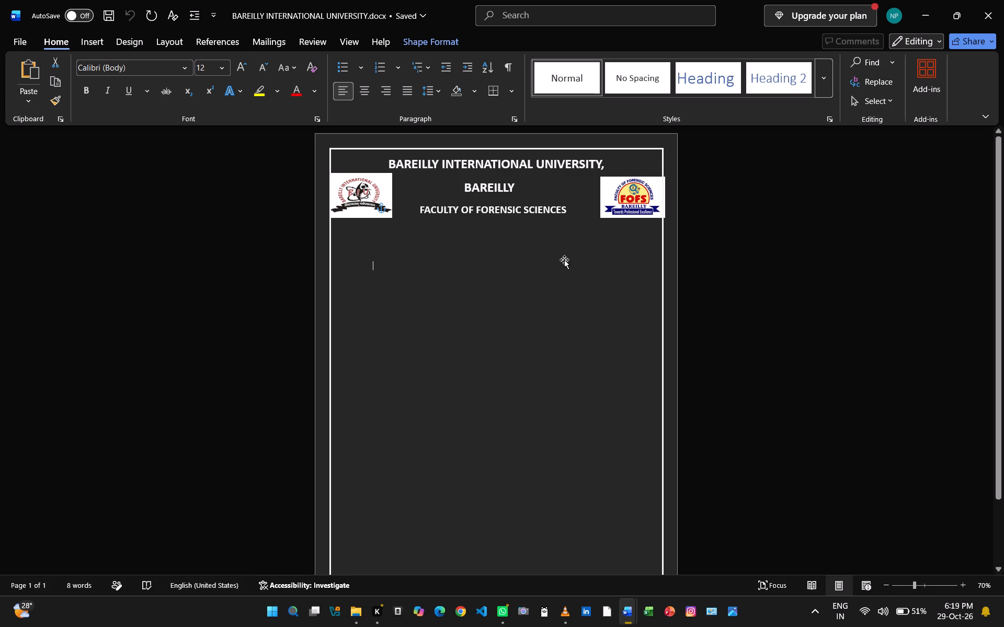
Add five new lines after the FACULTY OF FORENSIC SCIENCES heading.
{"action": "left_click", "coordinate": [443, 371]}
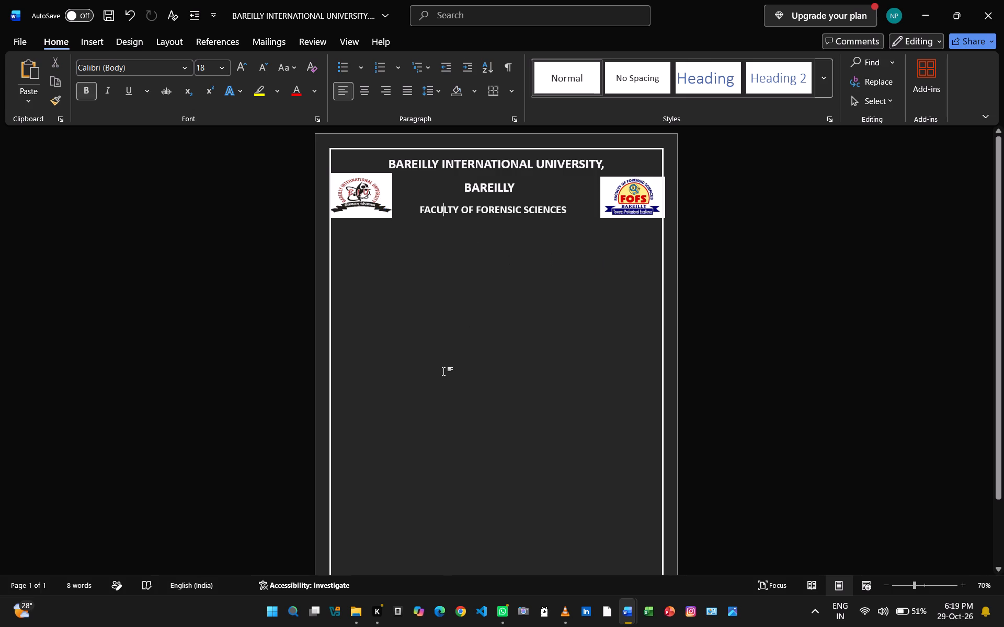
{"action": "key", "text": "Down"}
{"action": "key", "text": "Right"}
{"action": "key", "text": "Right"}
{"action": "key", "text": "Right"}
{"action": "key", "text": "Right"}
{"action": "key", "text": "Right"}
{"action": "key", "text": "Right"}
{"action": "key", "text": "Right"}
{"action": "key", "text": "Right"}
{"action": "key", "text": "Right"}
{"action": "key", "text": "Right"}
{"action": "key", "text": "Right"}
{"action": "key", "text": "Right"}
{"action": "key", "text": "Right"}
{"action": "key", "text": "Right"}
{"action": "key", "text": "Right"}
{"action": "key", "text": "Right"}
{"action": "key", "text": "Right"}
{"action": "key", "text": "Right"}
{"action": "key", "text": "Right"}
{"action": "key", "text": "Right"}
{"action": "key", "text": "Right"}
{"action": "key", "text": "Right"}
{"action": "key", "text": "Right"}
{"action": "key", "text": "Right"}
{"action": "key", "text": "Return"}
{"action": "key", "text": "Return"}
{"action": "key", "text": "Return"}
{"action": "key", "text": "Return"}
{"action": "key", "text": "Return"}
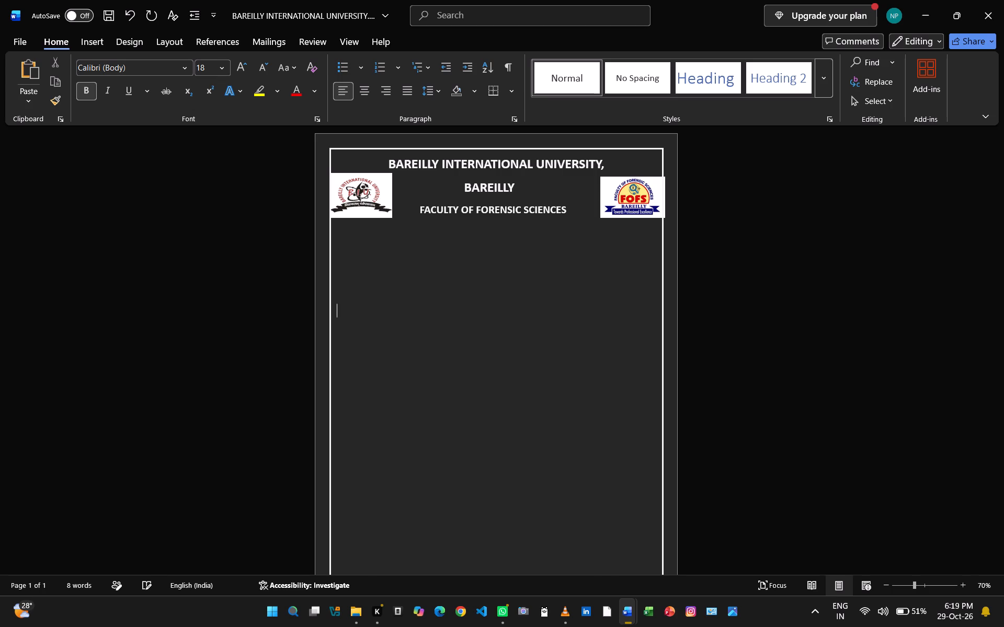
Paste the copied assignment cover text below the university heading and review its layout across the pages.
{"action": "key", "text": "ctrl+v"}
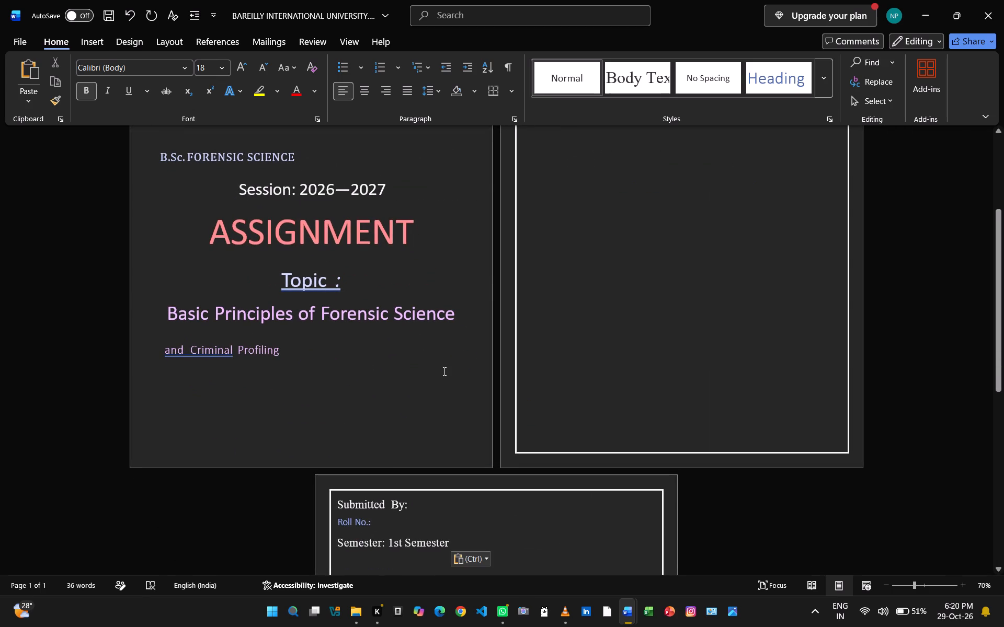
{"action": "scroll", "coordinate": [443, 371], "scroll_direction": "up", "scroll_amount": 5}
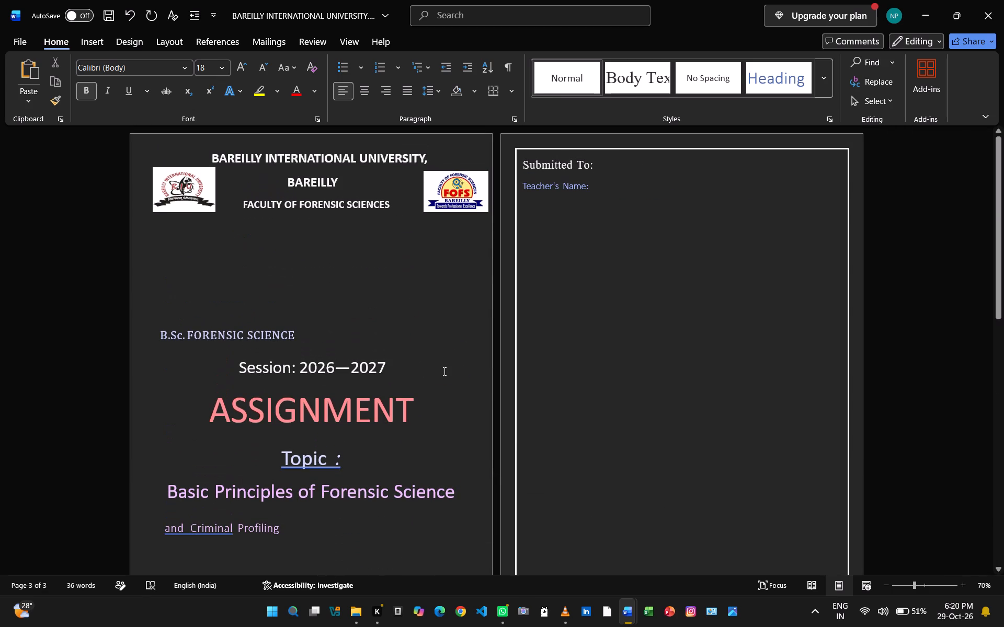
{"action": "scroll", "coordinate": [443, 371], "scroll_direction": "up", "scroll_amount": 1}
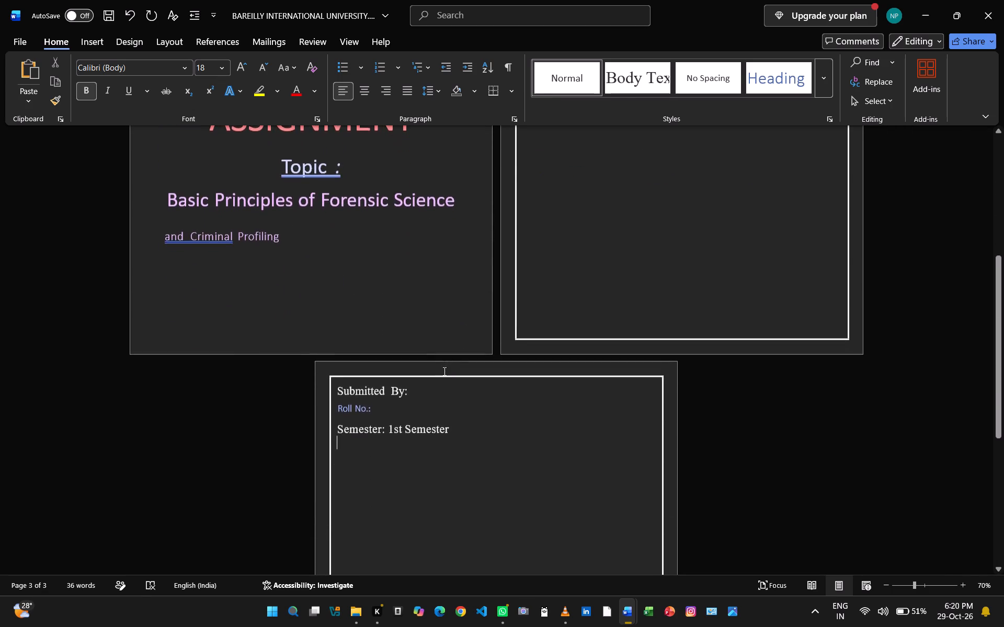
{"action": "scroll", "coordinate": [443, 371], "scroll_direction": "up", "scroll_amount": 1}
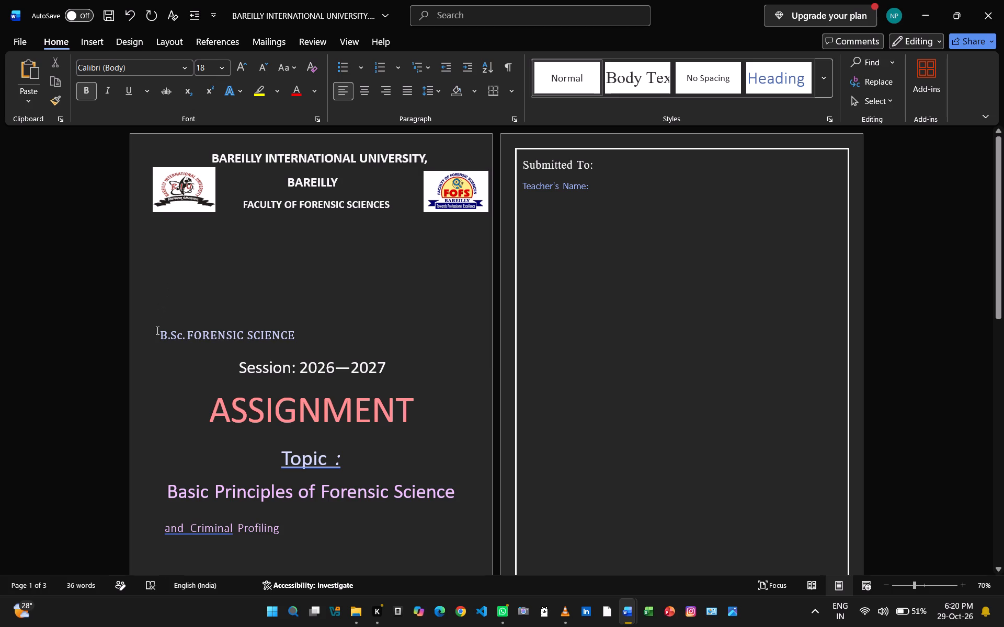
Remove the blank lines between the FACULTY OF FORENSIC SCIENCES heading and the B.Sc. FORENSIC SCIENCE line.
{"action": "left_click", "coordinate": [154, 331]}
{"action": "key", "text": "BackSpace"}
{"action": "key", "text": "BackSpace"}
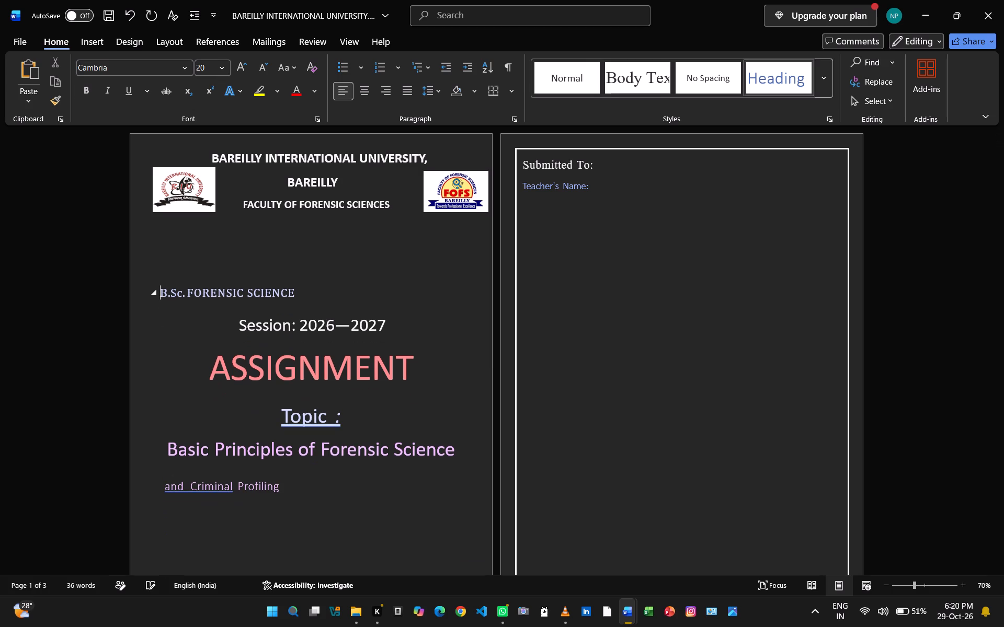
{"action": "key", "text": "BackSpace"}
{"action": "key", "text": "BackSpace"}
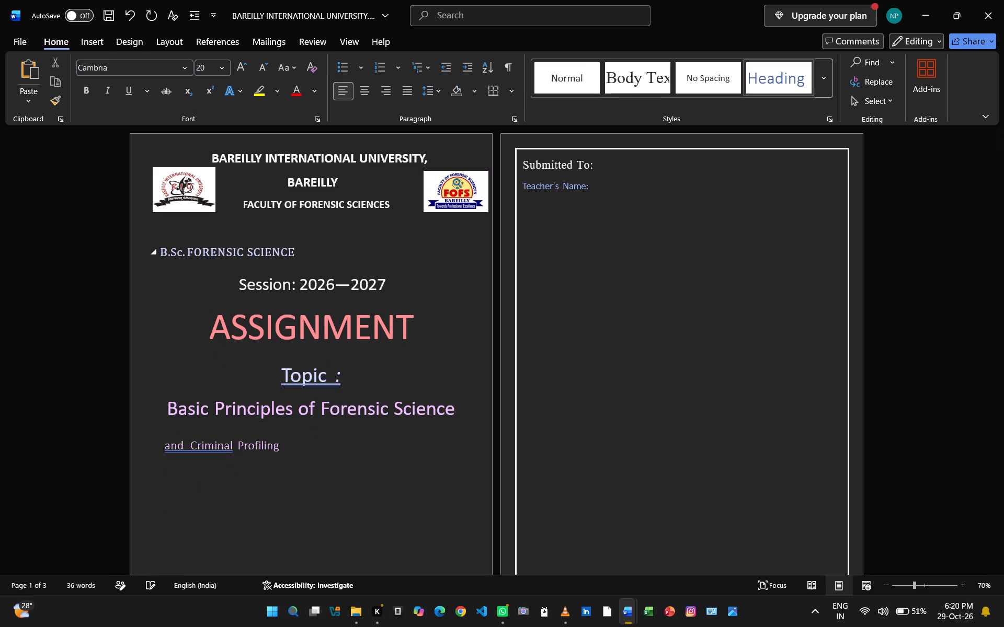
{"action": "key", "text": "BackSpace"}
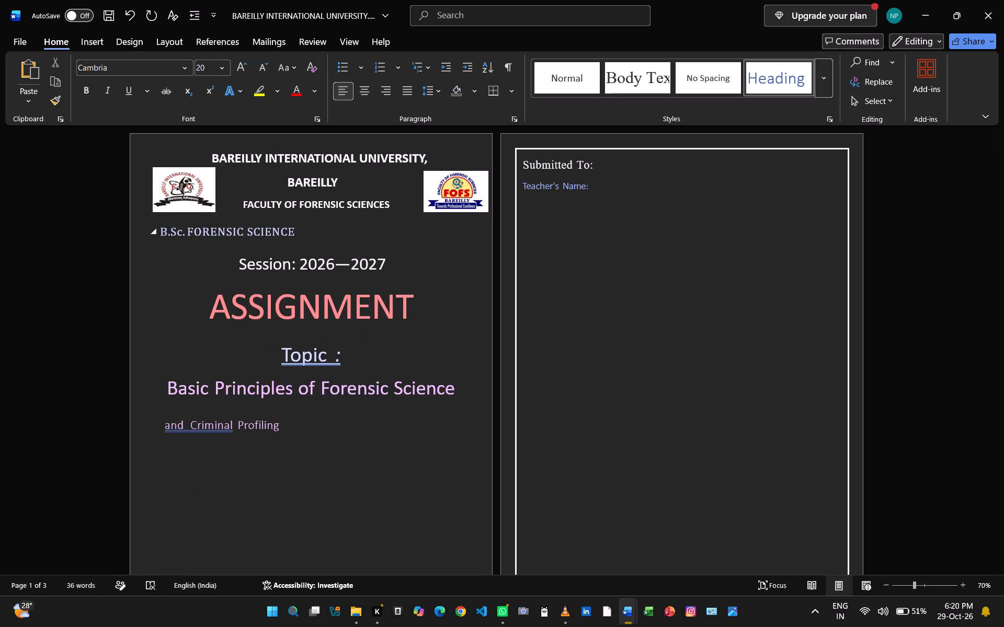
Delete the B.Sc. FORENSIC SCIENCE line so the Session line directly follows the faculty heading.
{"action": "key", "text": "Right"}
{"action": "key", "text": "Right"}
{"action": "key", "text": "Right"}
{"action": "key", "text": "Right"}
{"action": "key", "text": "Right"}
{"action": "key", "text": "Right"}
{"action": "key", "text": "Right"}
{"action": "key", "text": "Right"}
{"action": "key", "text": "Right"}
{"action": "key", "text": "Right"}
{"action": "key", "text": "Right"}
{"action": "key", "text": "Right"}
{"action": "key", "text": "Right"}
{"action": "key", "text": "Right"}
{"action": "key", "text": "Right"}
{"action": "key", "text": "Right"}
{"action": "key", "text": "Right"}
{"action": "key", "text": "Right"}
{"action": "key", "text": "Right"}
{"action": "key", "text": "Right"}
{"action": "key", "text": "Left"}
{"action": "key", "text": "Left"}
{"action": "key", "text": "BackSpace"}
{"action": "key", "text": "BackSpace"}
{"action": "key", "text": "BackSpace"}
{"action": "key", "text": "BackSpace"}
{"action": "key", "text": "BackSpace"}
{"action": "key", "text": "BackSpace"}
{"action": "key", "text": "BackSpace"}
{"action": "key", "text": "BackSpace"}
{"action": "key", "text": "BackSpace"}
{"action": "key", "text": "BackSpace"}
{"action": "key", "text": "BackSpace"}
{"action": "key", "text": "BackSpace"}
{"action": "key", "text": "BackSpace"}
{"action": "key", "text": "BackSpace"}
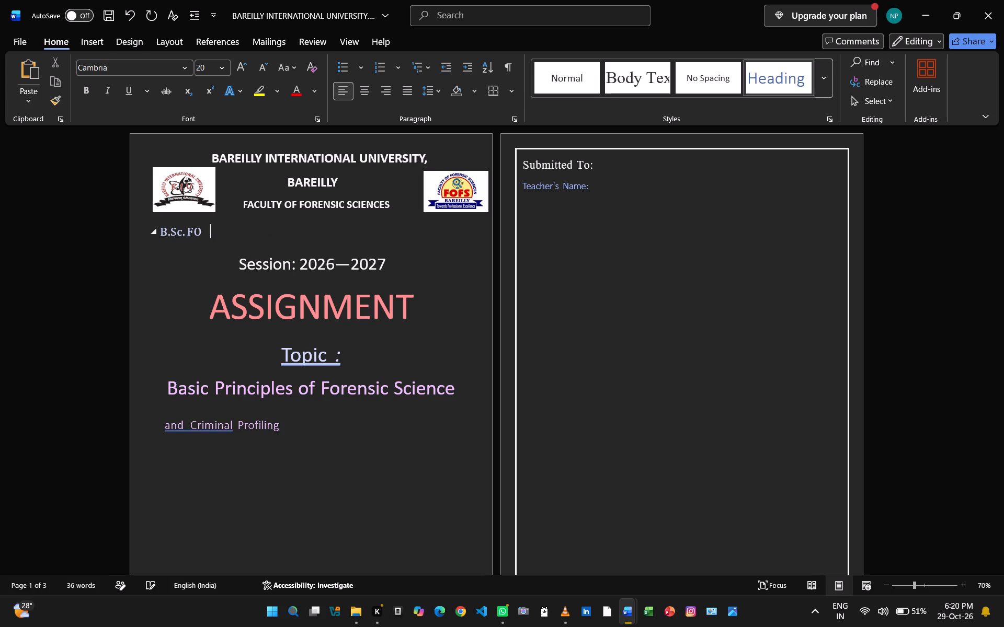
{"action": "key", "text": "BackSpace"}
{"action": "key", "text": "BackSpace"}
{"action": "key", "text": "BackSpace"}
{"action": "key", "text": "BackSpace"}
{"action": "key", "text": "BackSpace"}
{"action": "key", "text": "BackSpace"}
{"action": "key", "text": "BackSpace"}
{"action": "key", "text": "BackSpace"}
{"action": "key", "text": "BackSpace"}
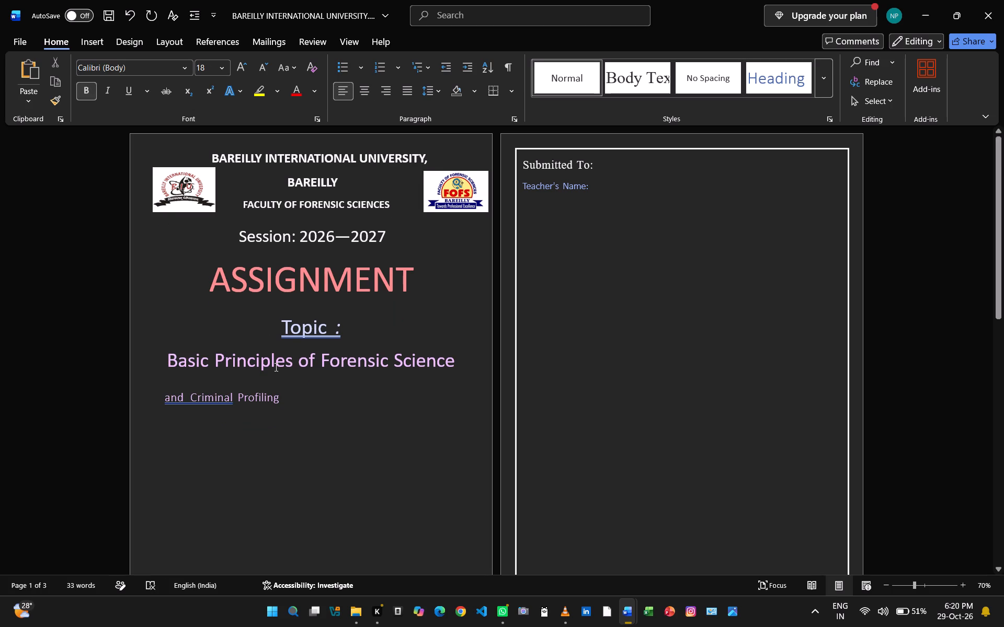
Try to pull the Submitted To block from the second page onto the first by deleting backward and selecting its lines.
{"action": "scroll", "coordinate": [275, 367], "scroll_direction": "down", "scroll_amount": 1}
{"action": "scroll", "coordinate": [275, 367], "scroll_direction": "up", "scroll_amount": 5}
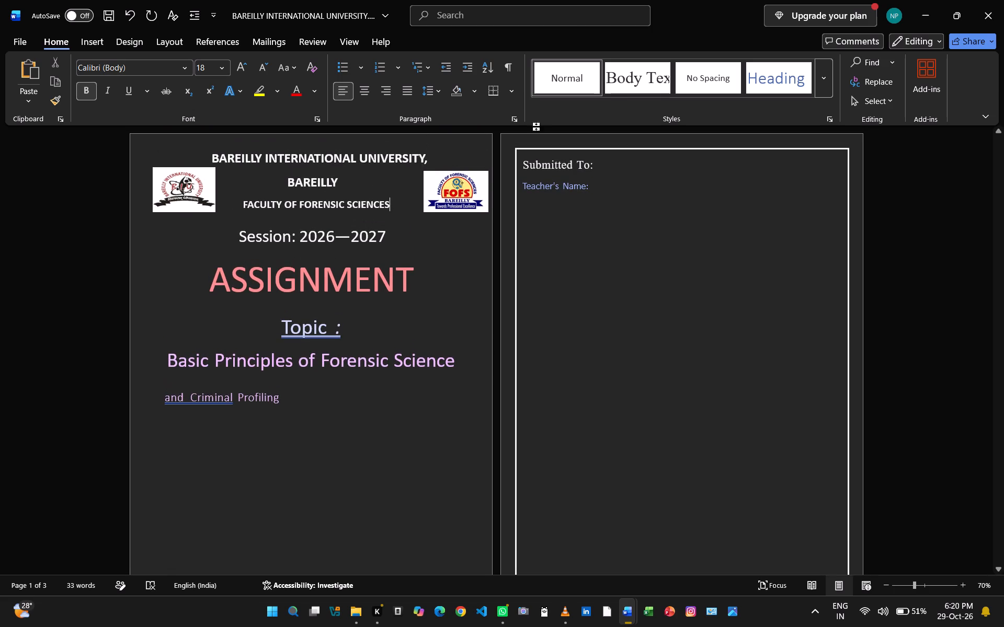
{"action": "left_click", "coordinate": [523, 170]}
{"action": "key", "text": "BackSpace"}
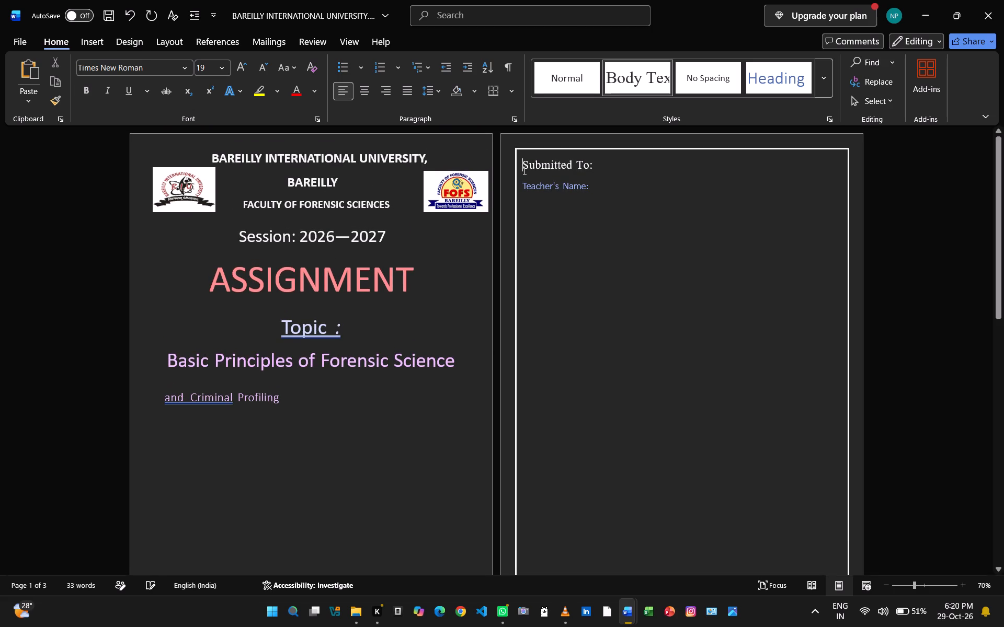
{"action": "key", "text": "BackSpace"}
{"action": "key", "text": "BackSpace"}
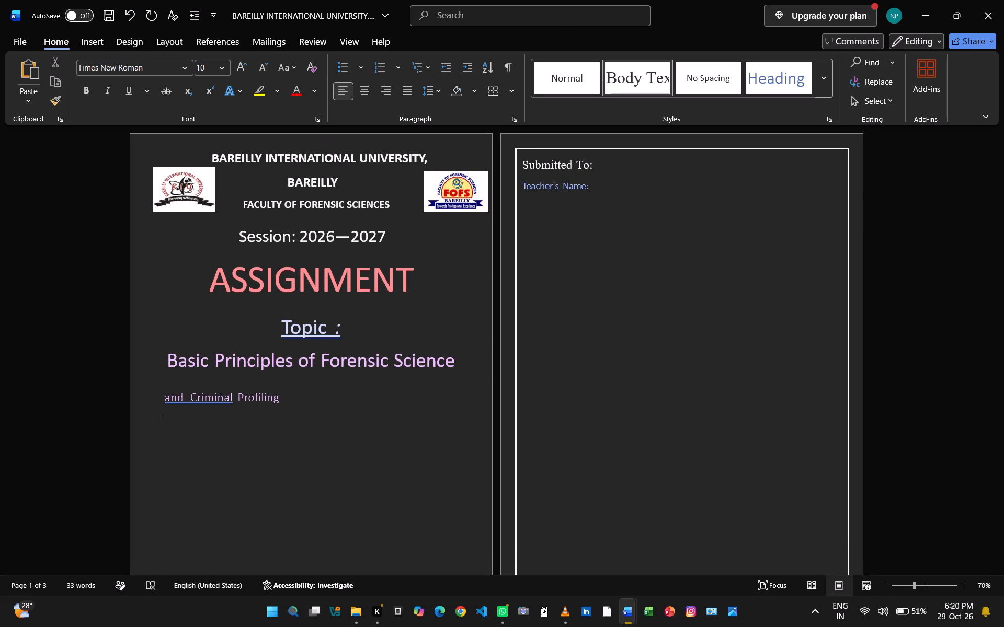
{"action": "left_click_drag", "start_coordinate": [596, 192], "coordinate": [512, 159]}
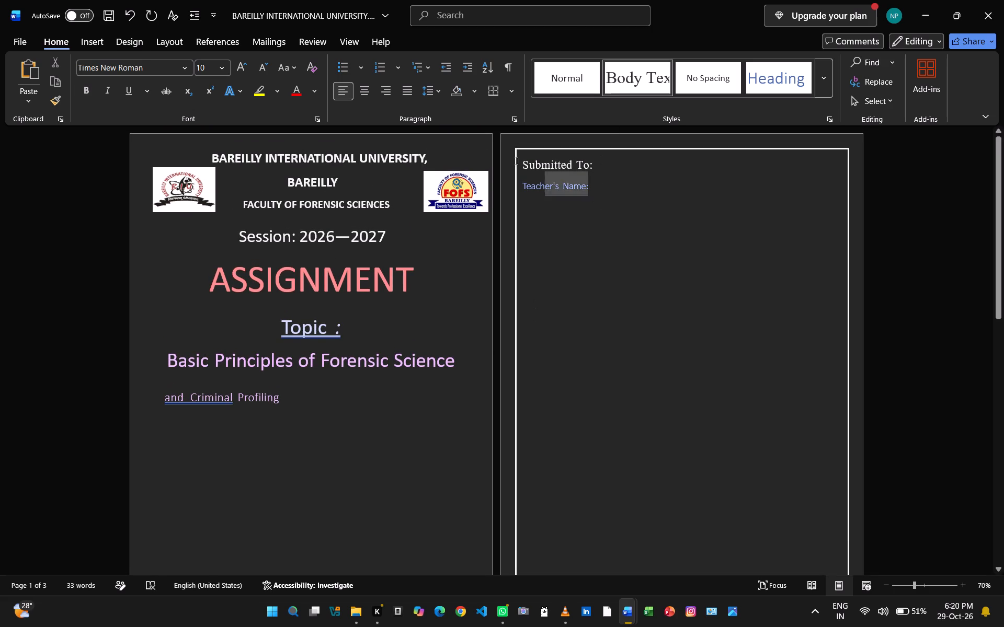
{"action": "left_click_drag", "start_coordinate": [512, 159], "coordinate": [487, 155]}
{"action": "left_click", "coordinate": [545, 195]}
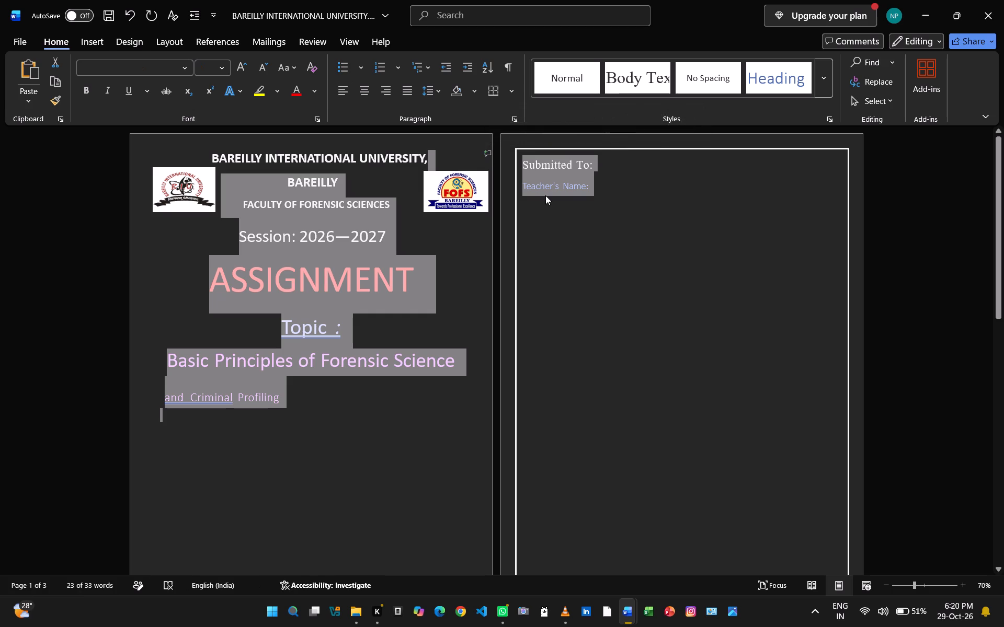
Cut the Submitted By, Roll No. and Semester lines from the third page and place the cursor in the first page's lower area.
{"action": "scroll", "coordinate": [318, 481], "scroll_direction": "down", "scroll_amount": 2}
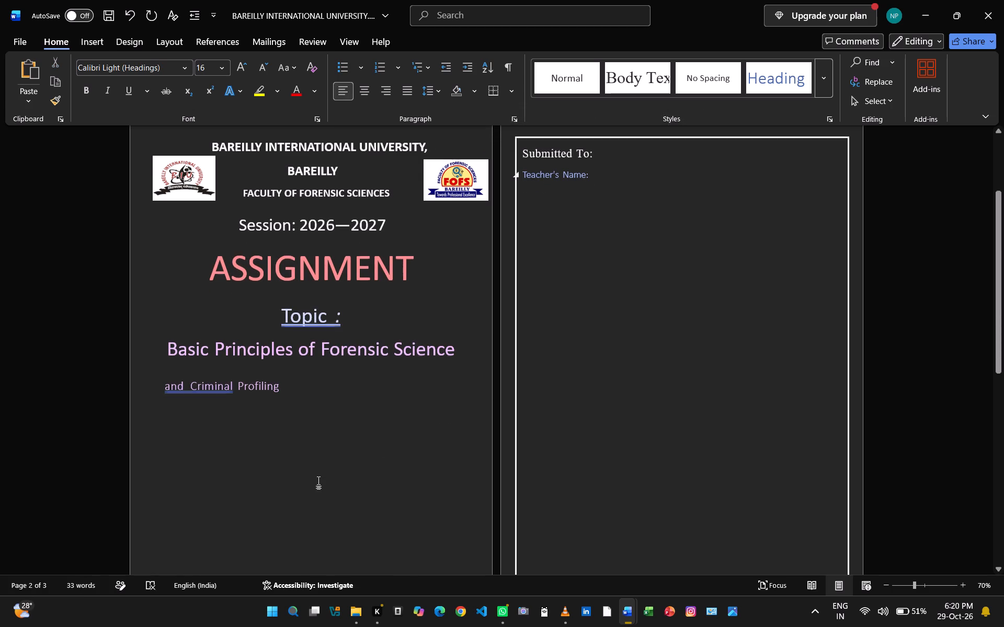
{"action": "scroll", "coordinate": [318, 481], "scroll_direction": "down", "scroll_amount": 3}
{"action": "left_click_drag", "start_coordinate": [459, 289], "coordinate": [334, 244]}
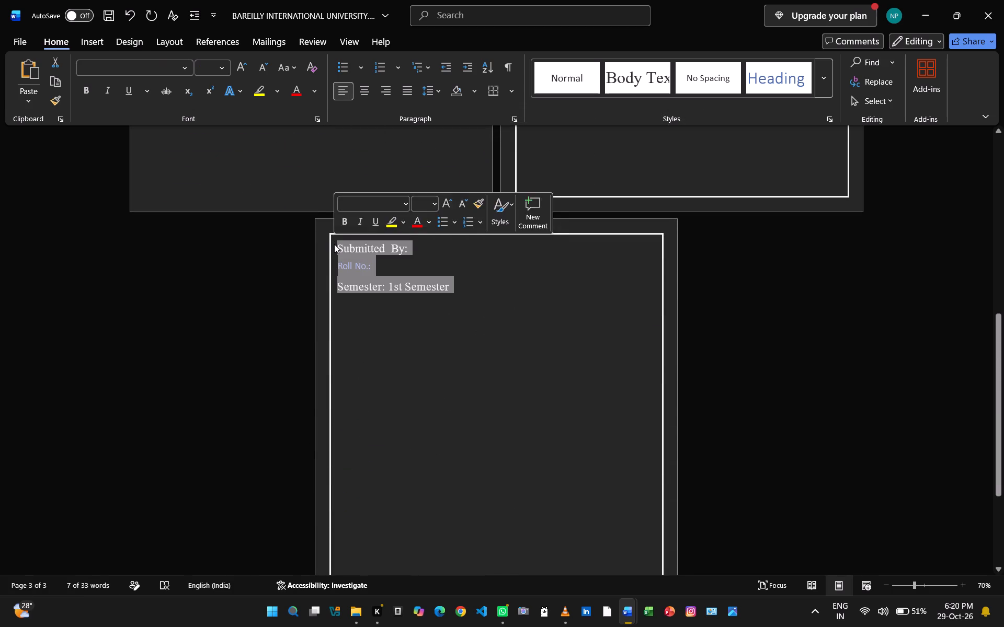
{"action": "key", "text": "ctrl+x"}
{"action": "scroll", "coordinate": [334, 244], "scroll_direction": "up", "scroll_amount": 6}
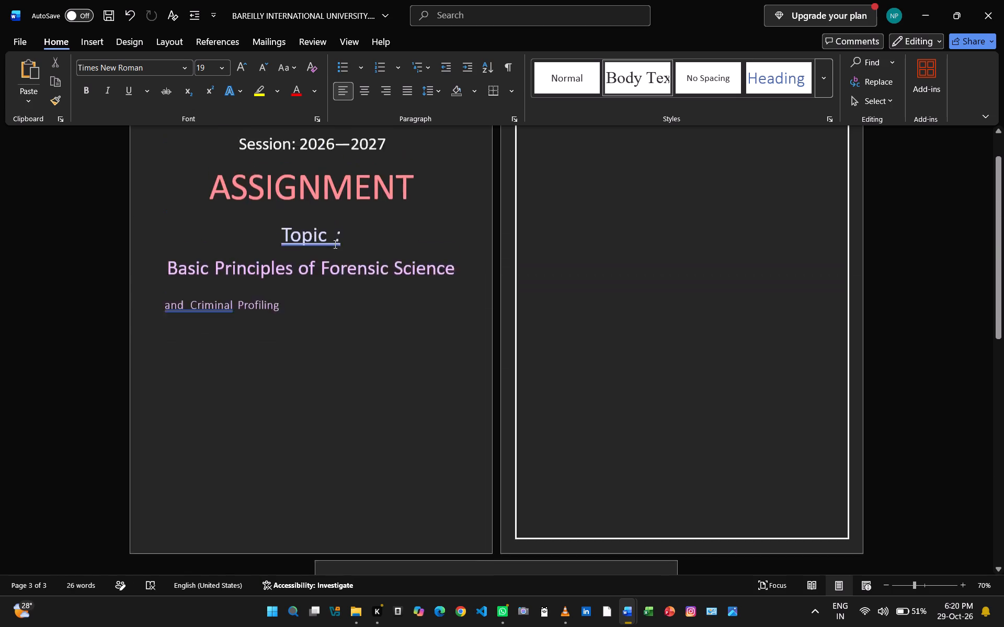
{"action": "left_click", "coordinate": [378, 472]}
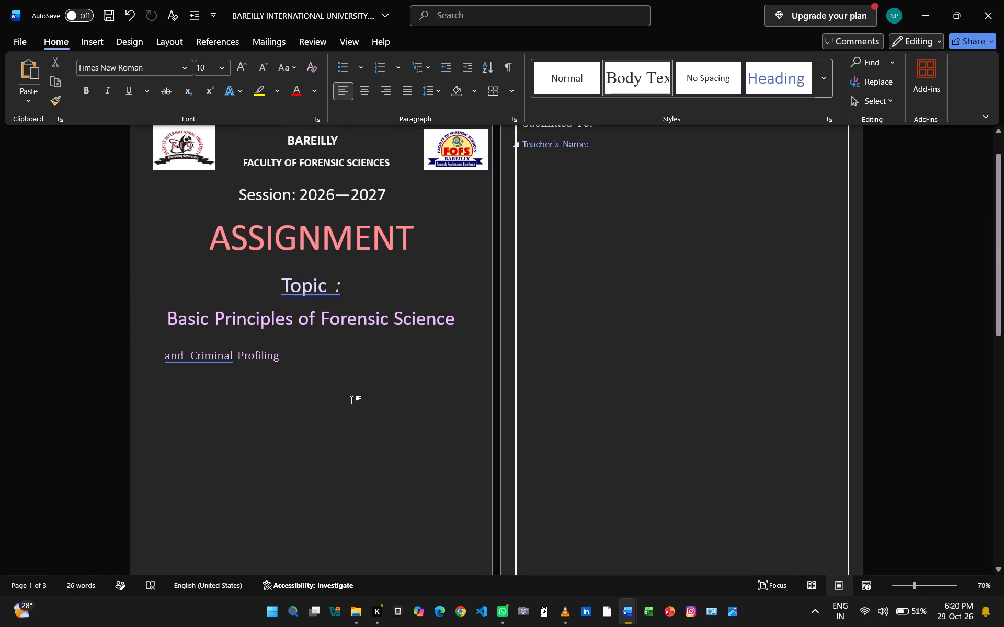
Delete the two title lines "Basic Principles of Forensic Science and Criminal Profiling" under the Topic heading.
{"action": "left_click", "coordinate": [318, 364]}
{"action": "left_click_drag", "start_coordinate": [306, 354], "coordinate": [290, 354]}
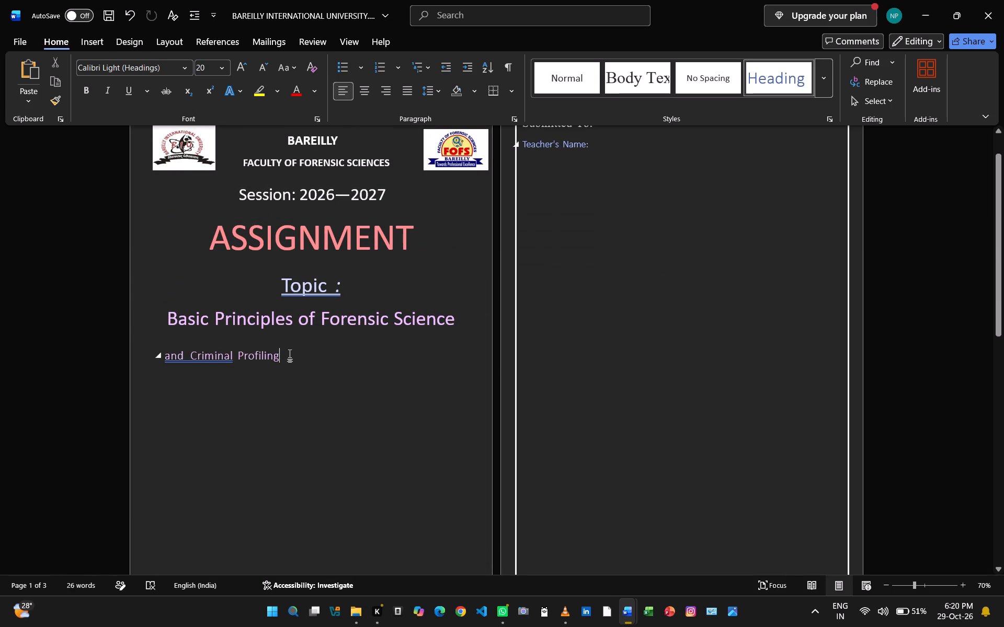
{"action": "left_click_drag", "start_coordinate": [290, 354], "coordinate": [147, 334]}
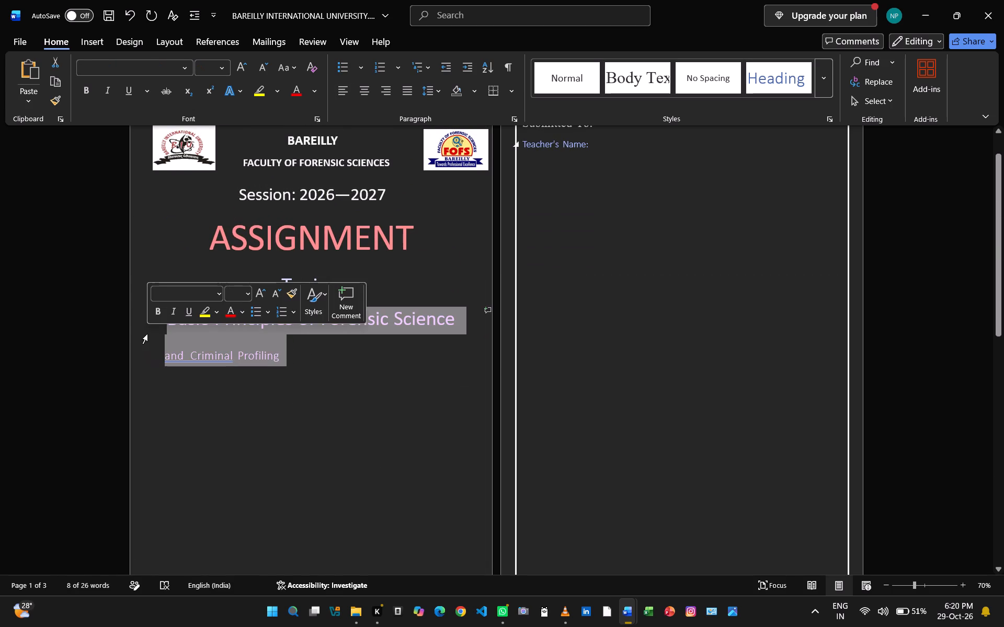
{"action": "key", "text": "BackSpace"}
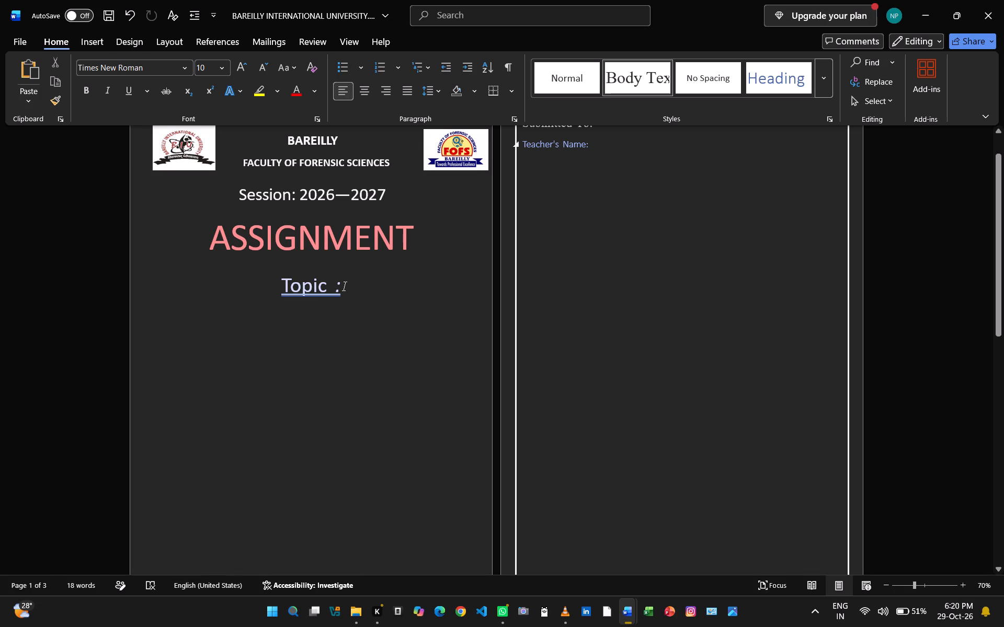
Paste the cut Submitted By, Roll No. and Semester lines below the Topic heading on the first page.
{"action": "left_click", "coordinate": [344, 286]}
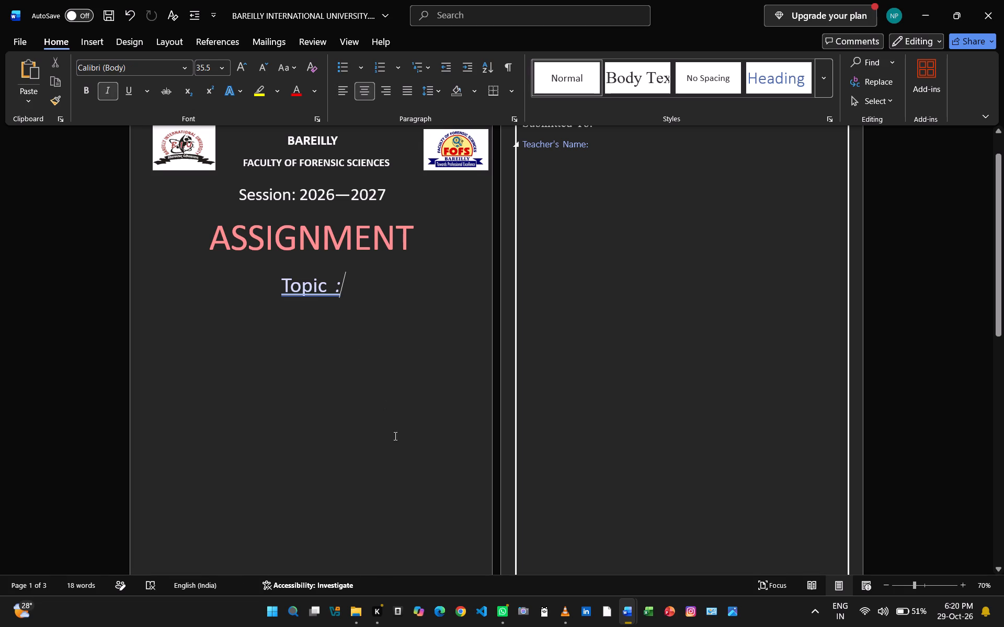
{"action": "key", "text": "Down"}
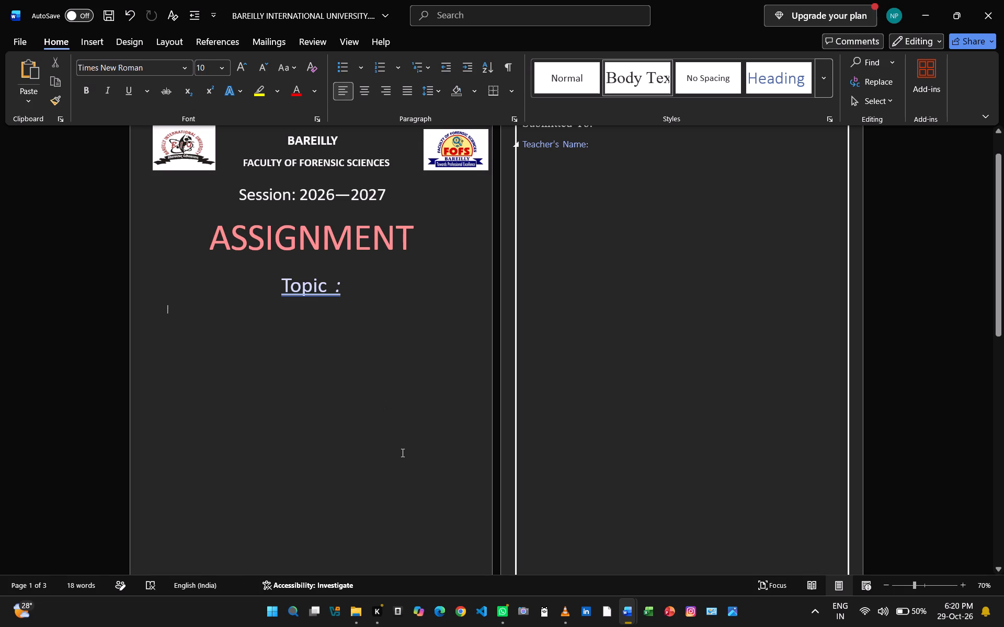
{"action": "key", "text": "Down"}
{"action": "key", "text": "Down"}
{"action": "key", "text": "Down"}
{"action": "key", "text": "Up"}
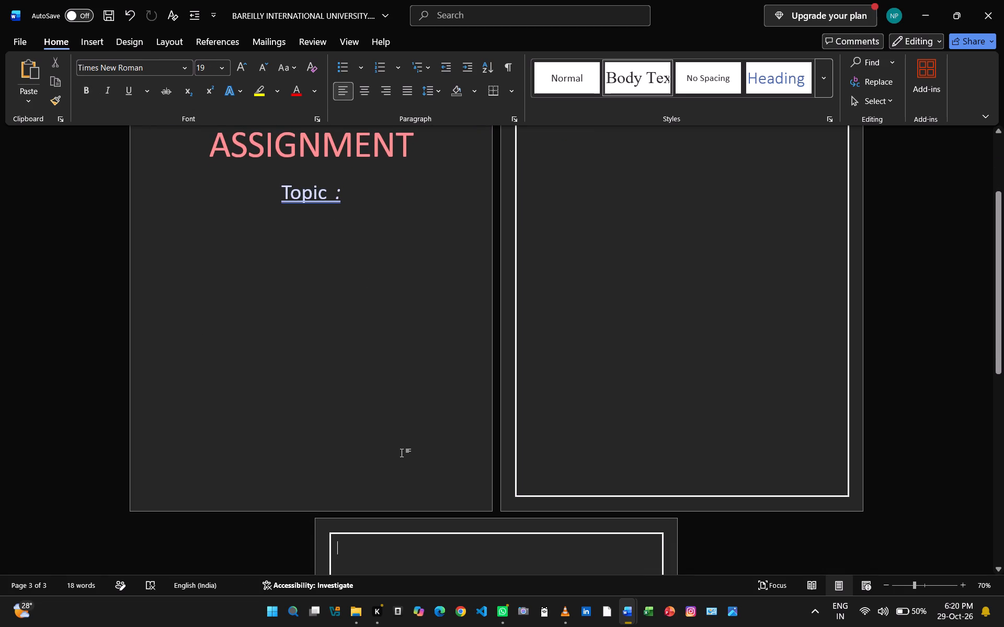
{"action": "key", "text": "Up"}
{"action": "key", "text": "ctrl+v"}
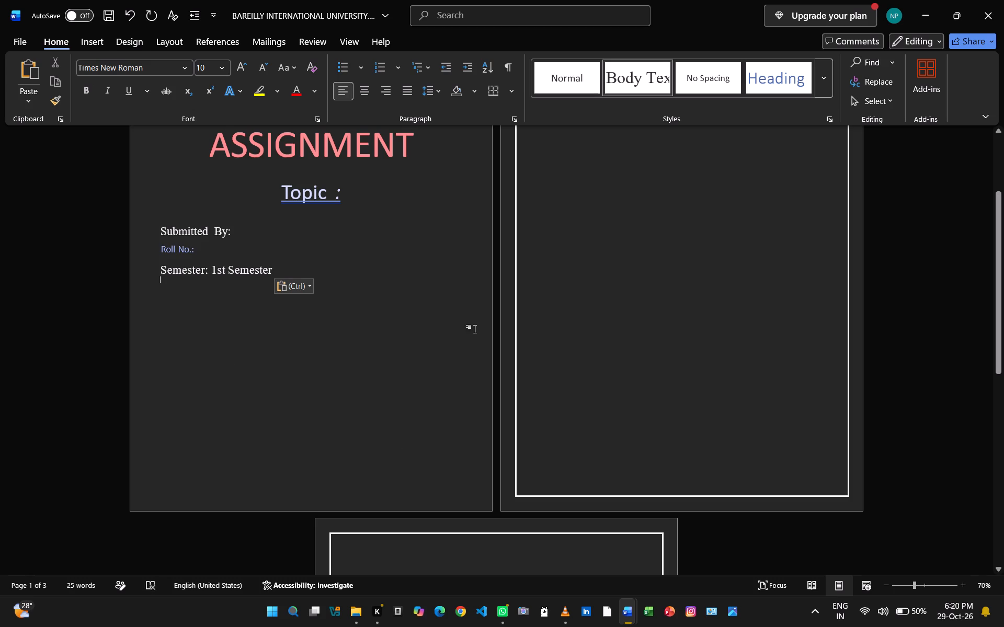
Move the Submitted To and Teacher's Name lines from the second page to just above Submitted By on the first page.
{"action": "scroll", "coordinate": [475, 329], "scroll_direction": "up", "scroll_amount": 6}
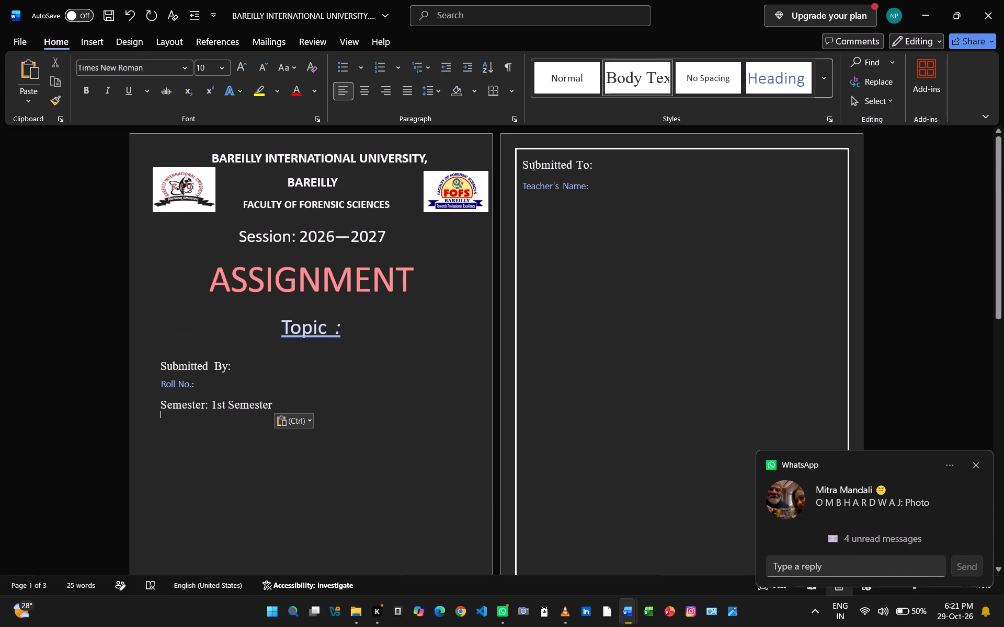
{"action": "left_click_drag", "start_coordinate": [521, 166], "coordinate": [590, 191]}
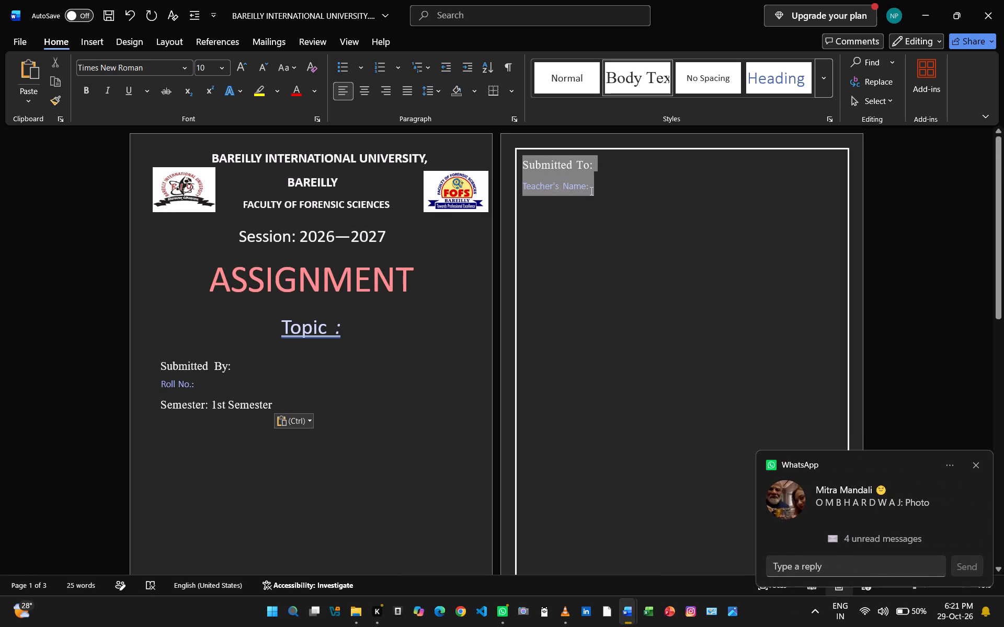
{"action": "left_click_drag", "start_coordinate": [590, 191], "coordinate": [595, 190]}
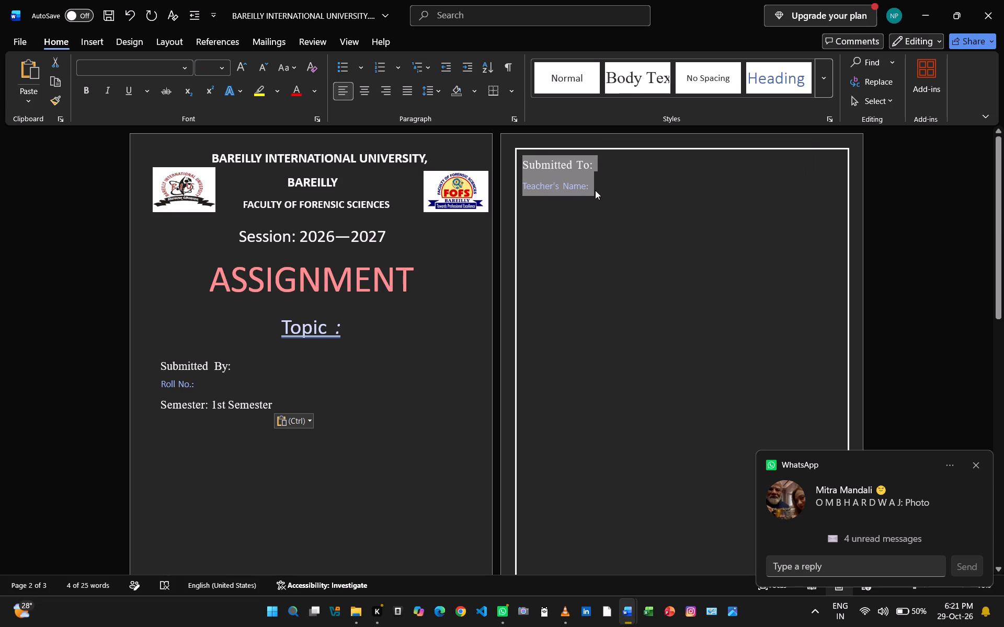
{"action": "key", "text": "ctrl+x"}
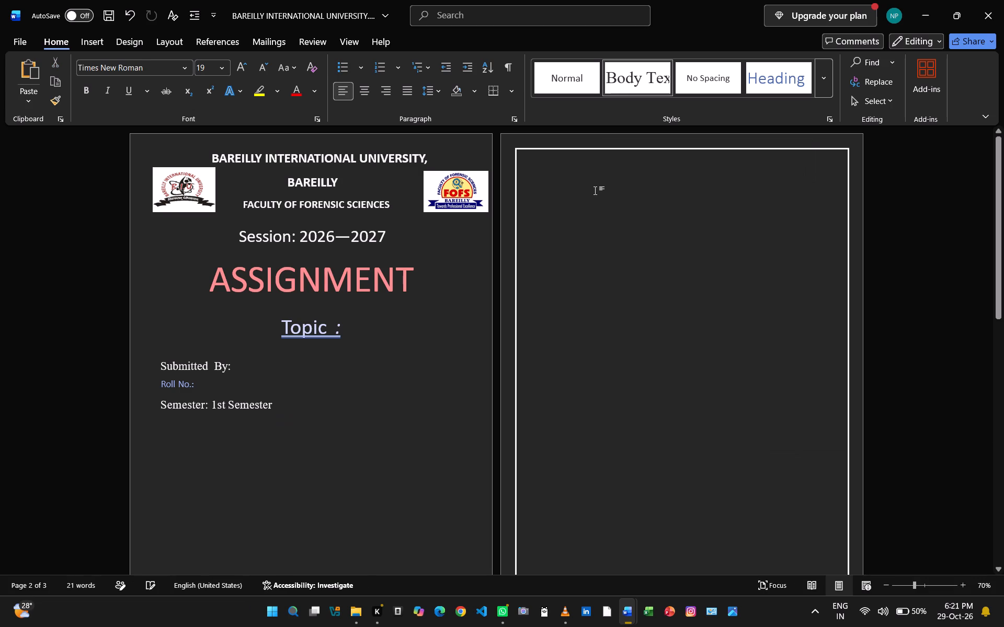
{"action": "left_click", "coordinate": [157, 367]}
{"action": "key", "text": "ctrl+v"}
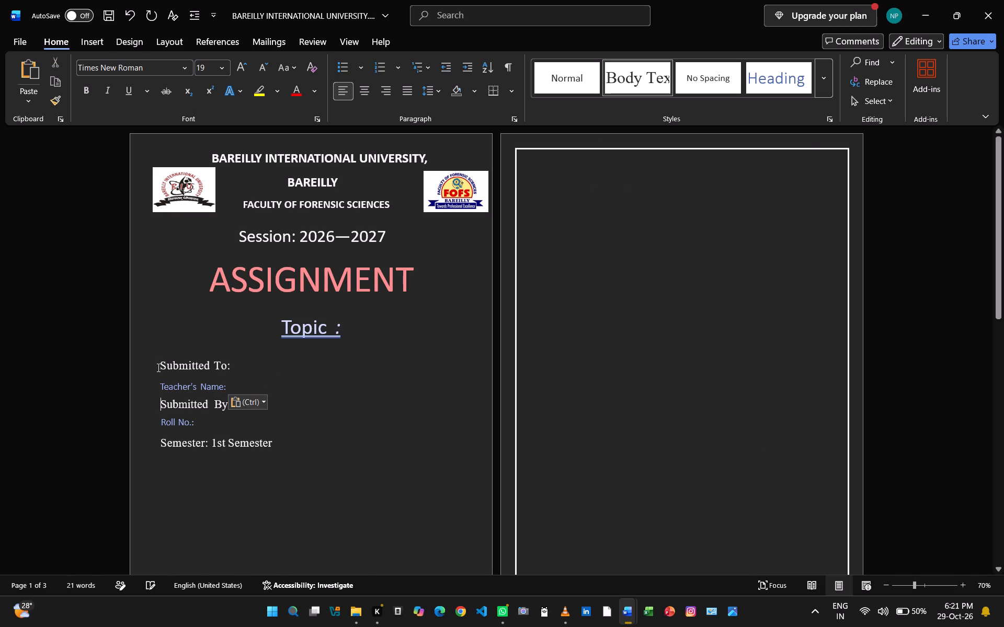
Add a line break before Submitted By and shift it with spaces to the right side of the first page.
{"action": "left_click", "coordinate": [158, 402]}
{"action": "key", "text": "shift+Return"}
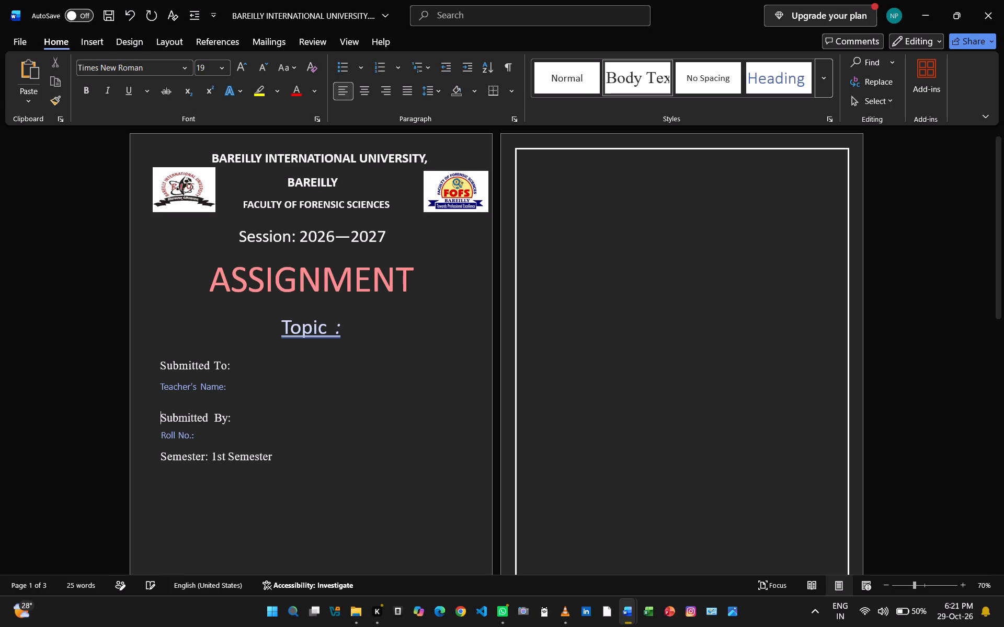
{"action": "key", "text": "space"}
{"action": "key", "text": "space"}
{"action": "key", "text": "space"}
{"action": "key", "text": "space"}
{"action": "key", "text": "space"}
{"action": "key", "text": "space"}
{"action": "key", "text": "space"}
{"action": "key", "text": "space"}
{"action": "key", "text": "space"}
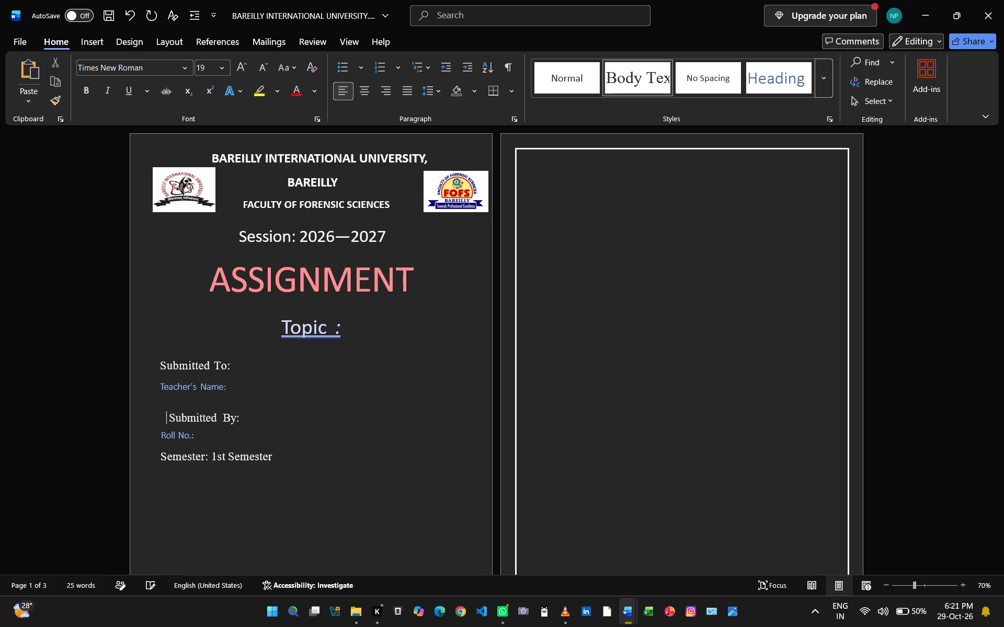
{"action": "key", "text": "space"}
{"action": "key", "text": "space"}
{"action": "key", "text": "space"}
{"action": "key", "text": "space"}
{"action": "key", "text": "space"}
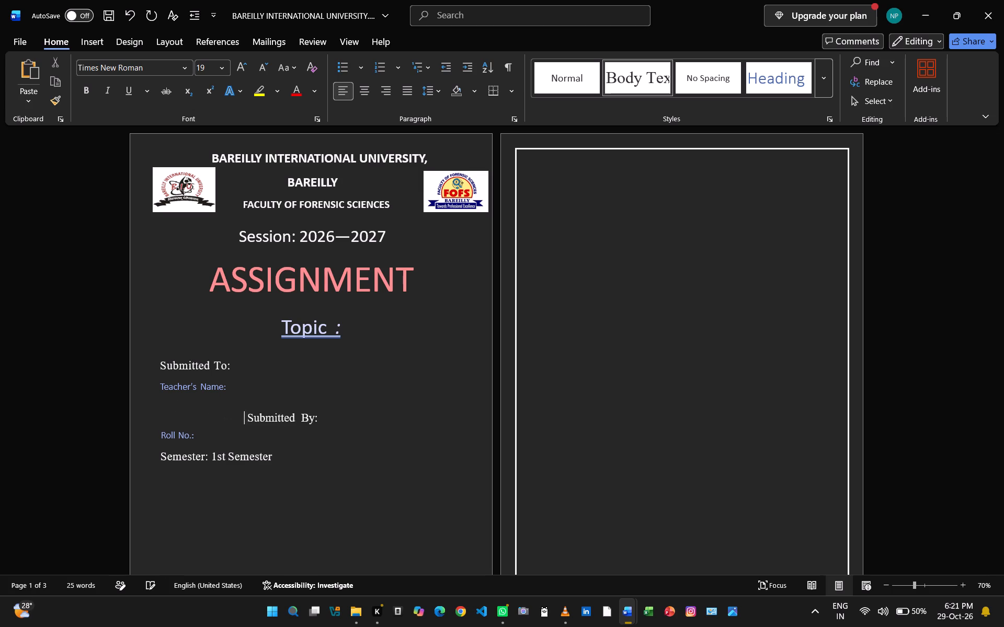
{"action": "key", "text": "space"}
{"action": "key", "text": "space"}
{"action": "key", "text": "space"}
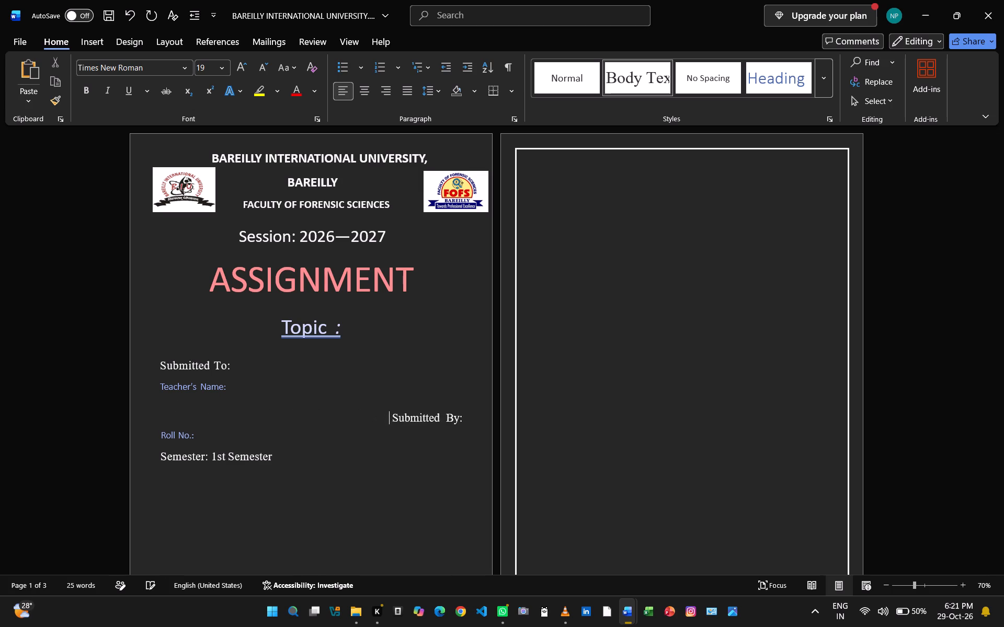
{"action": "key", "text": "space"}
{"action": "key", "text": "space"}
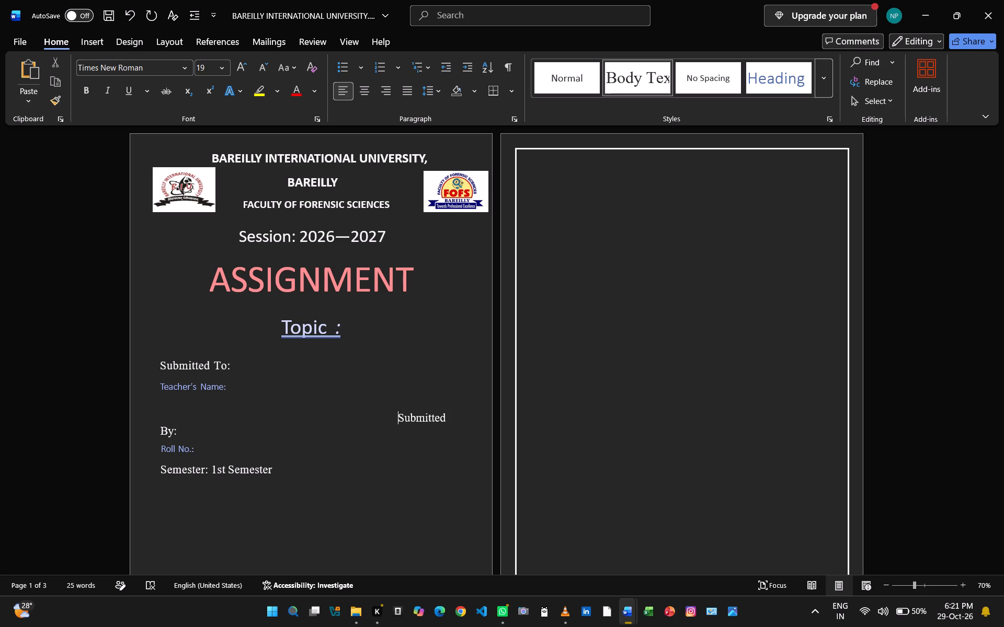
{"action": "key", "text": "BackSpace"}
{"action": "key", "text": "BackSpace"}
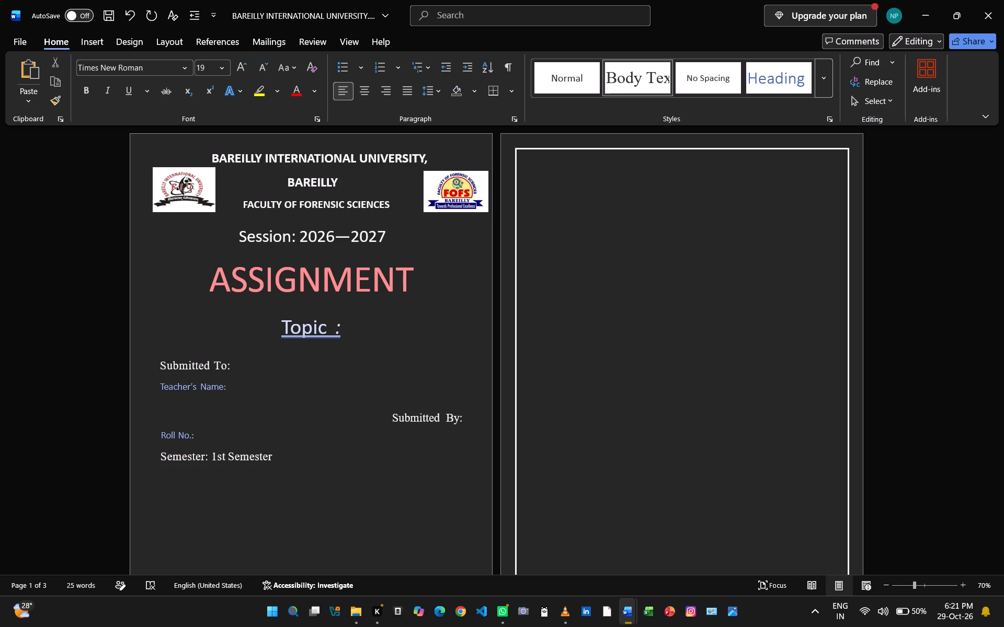
Delete the Roll No. and Semester lines below Submitted By.
{"action": "left_click_drag", "start_coordinate": [162, 433], "coordinate": [200, 461]}
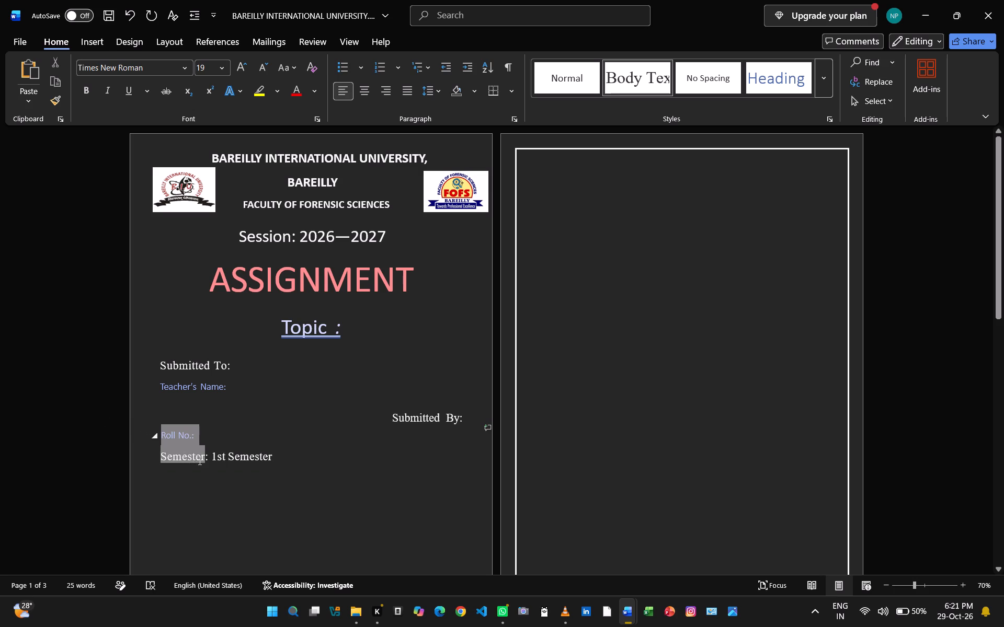
{"action": "left_click_drag", "start_coordinate": [200, 461], "coordinate": [289, 462]}
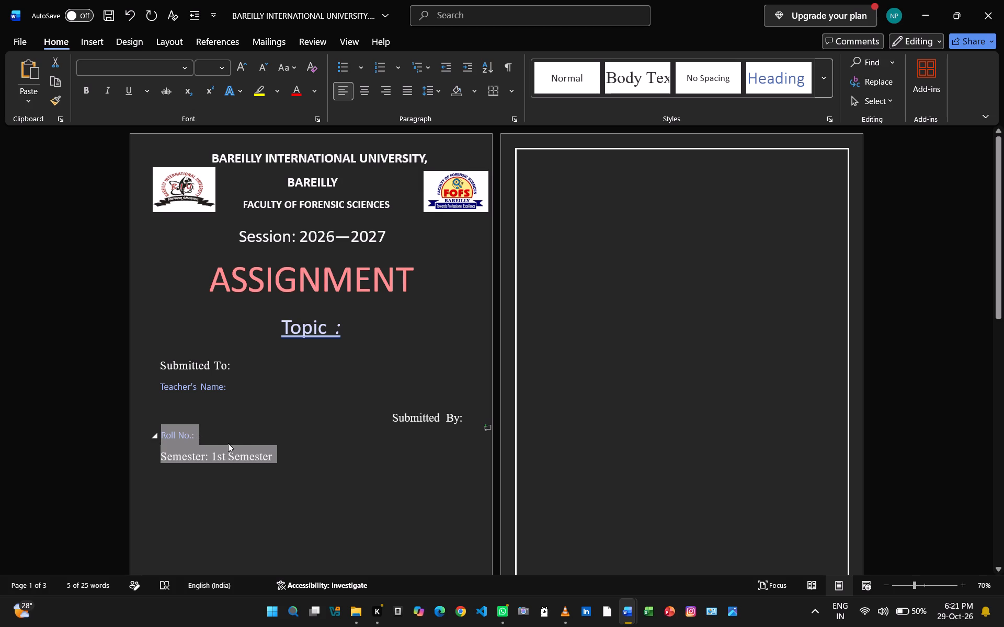
{"action": "key", "text": "BackSpace"}
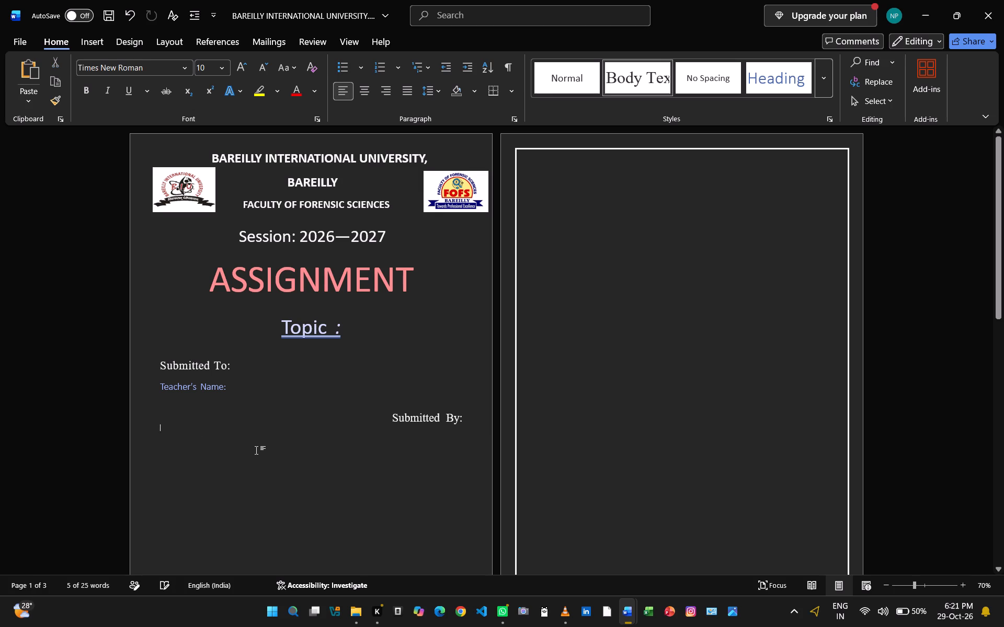
Insert six line breaks before Submitted To to lower the submission block beneath the Topic heading.
{"action": "left_click", "coordinate": [466, 418]}
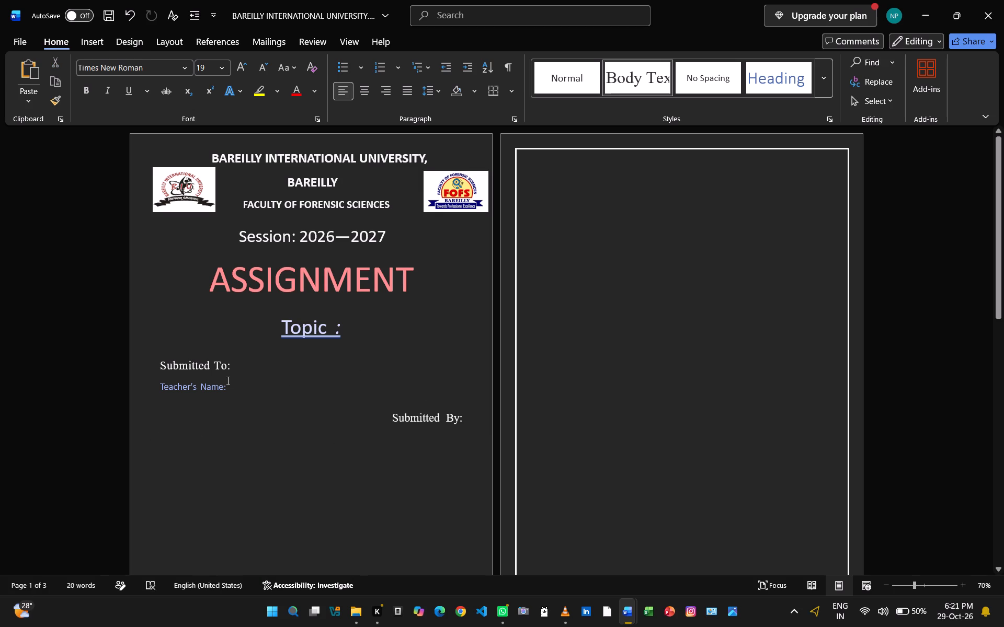
{"action": "left_click", "coordinate": [161, 363]}
{"action": "key", "text": "shift+Return"}
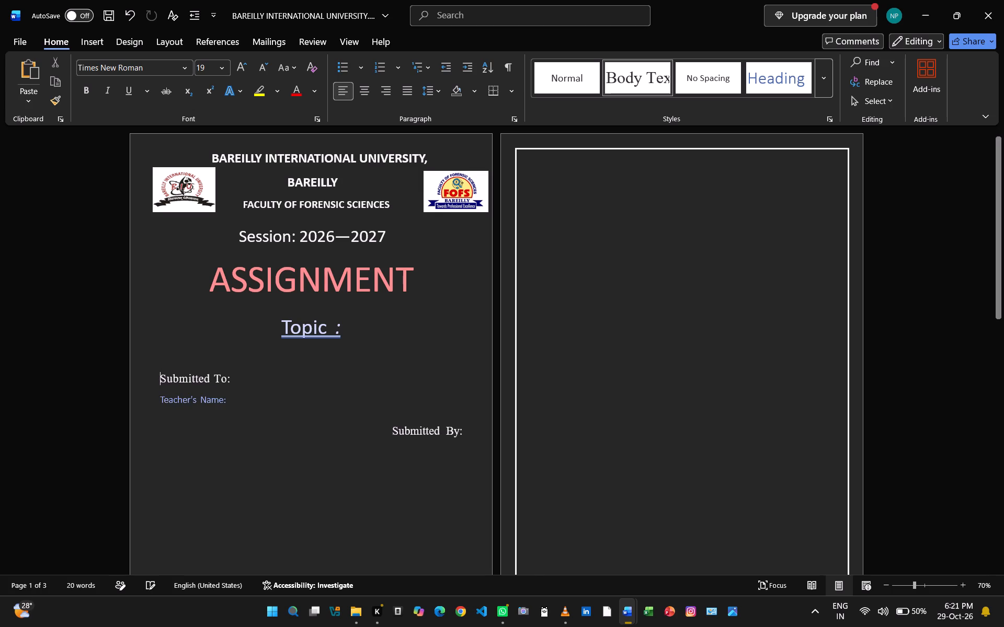
{"action": "key", "text": "shift+Return"}
{"action": "key", "text": "shift+Return"}
{"action": "key", "text": "shift+Return"}
{"action": "key", "text": "shift+Return"}
{"action": "key", "text": "shift+Return"}
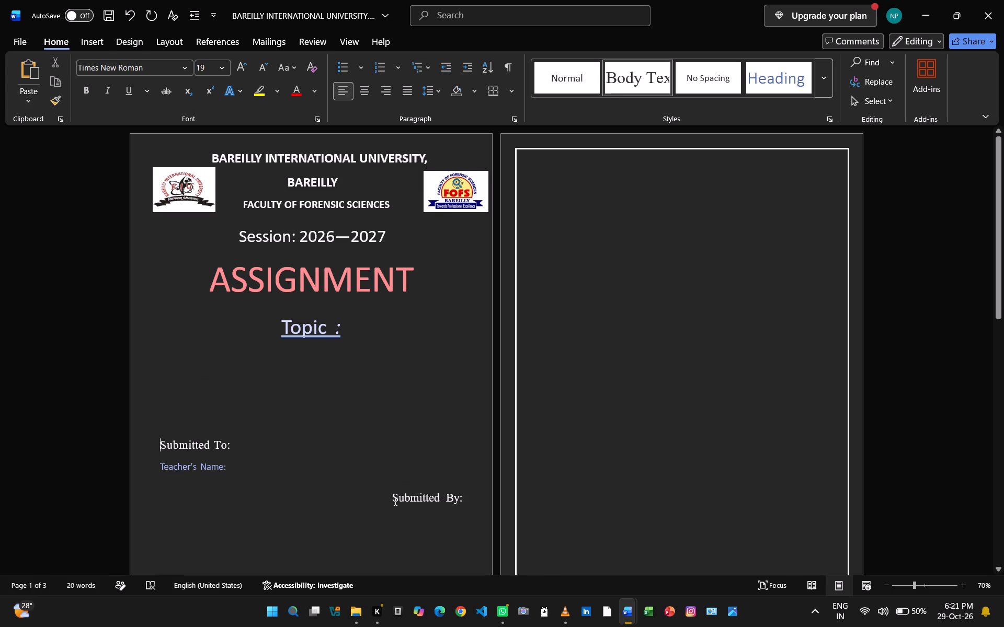
Move the Submitted By text onto the same line as Submitted To, directly after it.
{"action": "left_click_drag", "start_coordinate": [394, 501], "coordinate": [467, 497]}
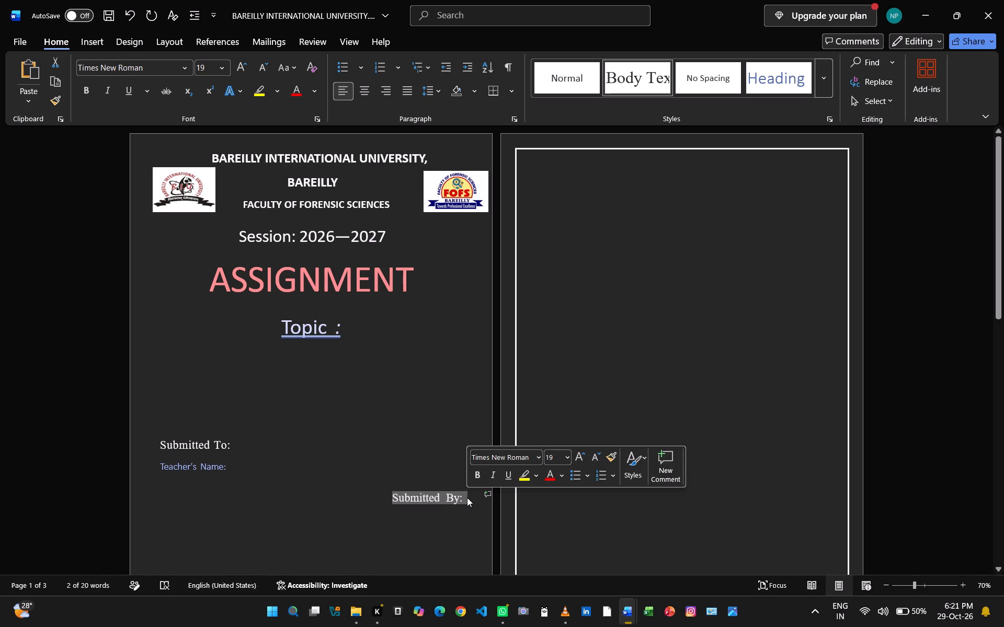
{"action": "right_click", "coordinate": [431, 499]}
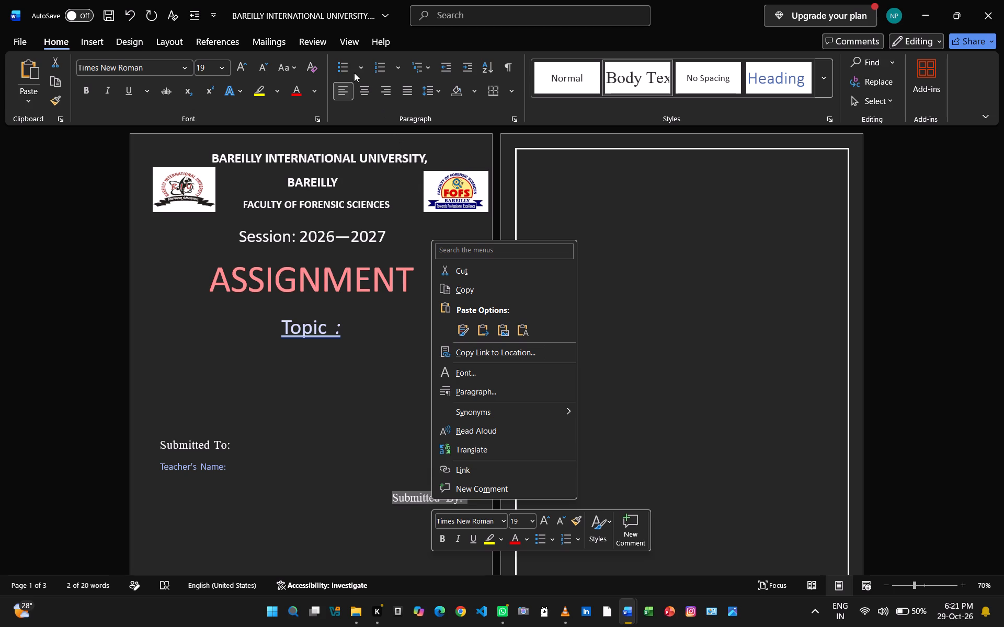
{"action": "left_click", "coordinate": [407, 496]}
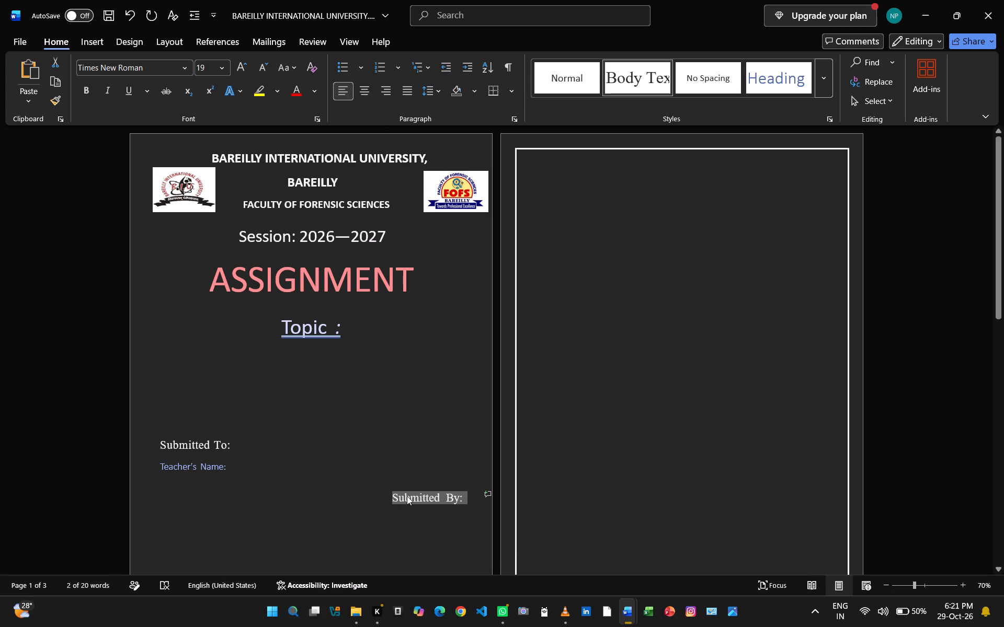
{"action": "right_click", "coordinate": [407, 496]}
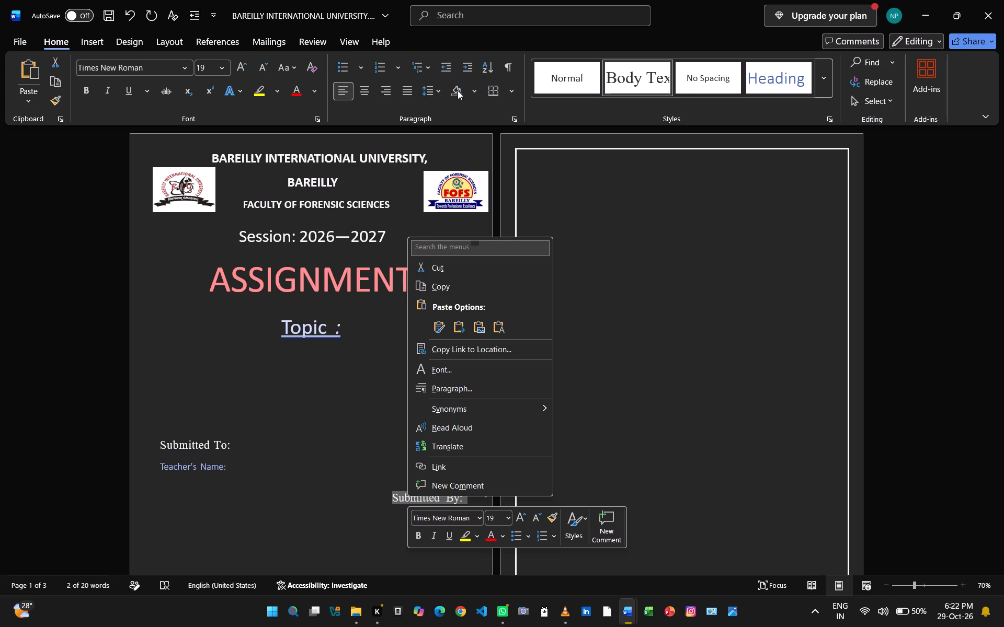
{"action": "left_click", "coordinate": [309, 416]}
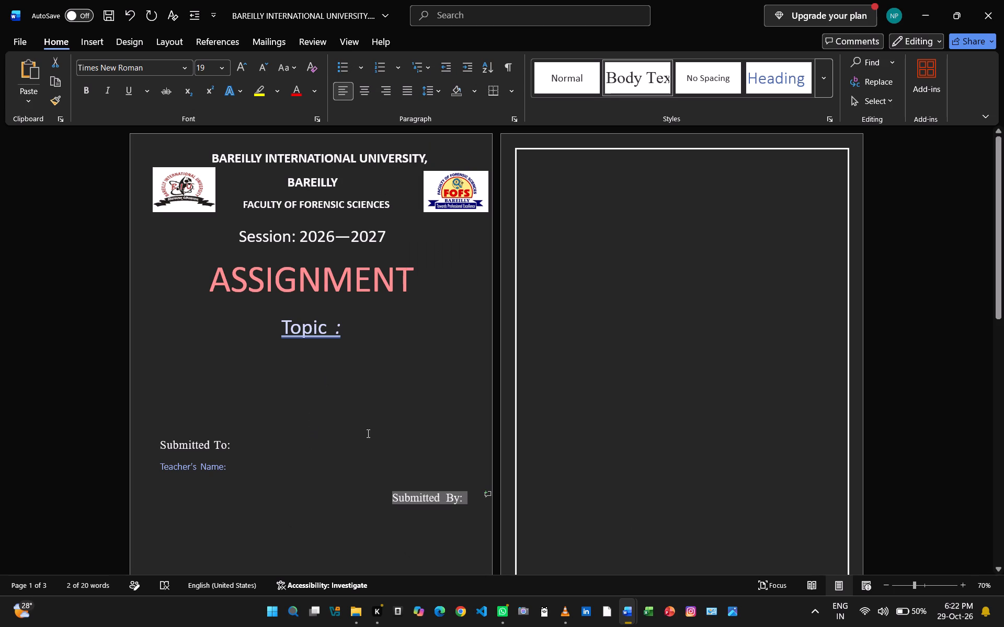
{"action": "left_click_drag", "start_coordinate": [425, 499], "coordinate": [422, 430]}
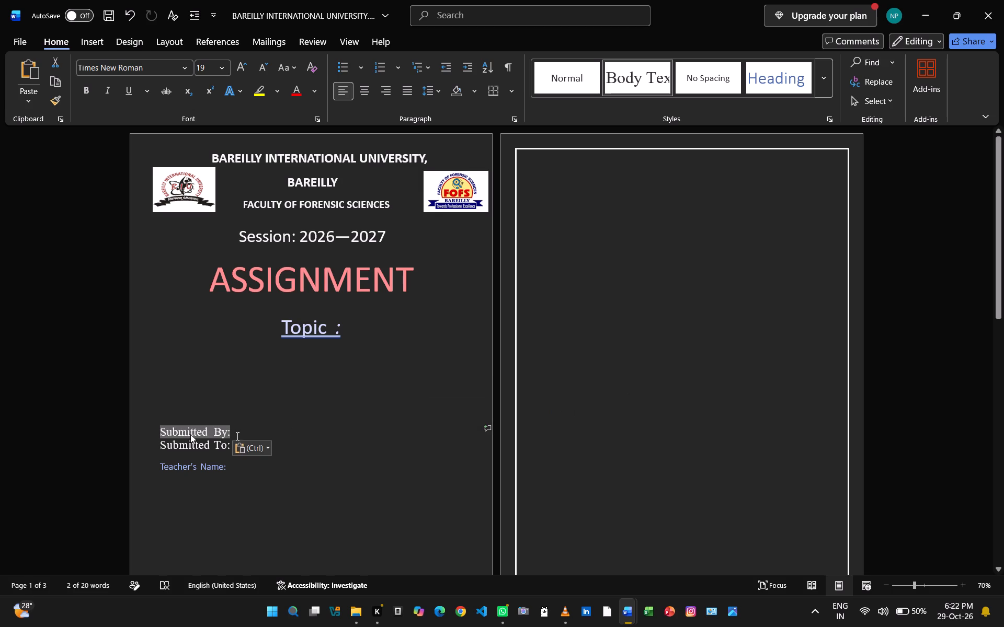
{"action": "left_click_drag", "start_coordinate": [191, 434], "coordinate": [389, 445]}
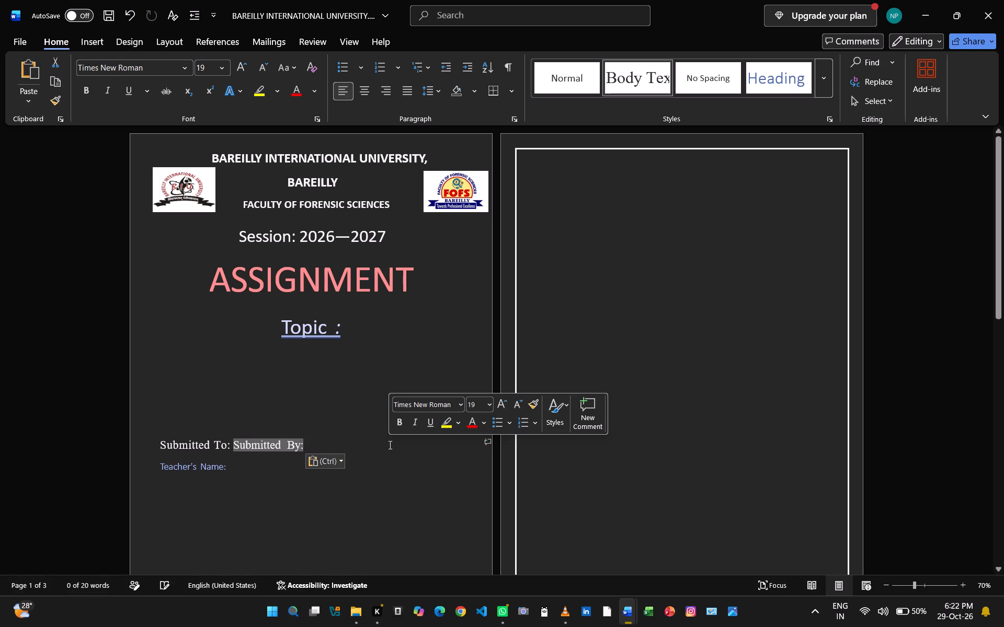
Insert spaces between Submitted To and Submitted By so Submitted By sits at the line's right side.
{"action": "left_click", "coordinate": [231, 443]}
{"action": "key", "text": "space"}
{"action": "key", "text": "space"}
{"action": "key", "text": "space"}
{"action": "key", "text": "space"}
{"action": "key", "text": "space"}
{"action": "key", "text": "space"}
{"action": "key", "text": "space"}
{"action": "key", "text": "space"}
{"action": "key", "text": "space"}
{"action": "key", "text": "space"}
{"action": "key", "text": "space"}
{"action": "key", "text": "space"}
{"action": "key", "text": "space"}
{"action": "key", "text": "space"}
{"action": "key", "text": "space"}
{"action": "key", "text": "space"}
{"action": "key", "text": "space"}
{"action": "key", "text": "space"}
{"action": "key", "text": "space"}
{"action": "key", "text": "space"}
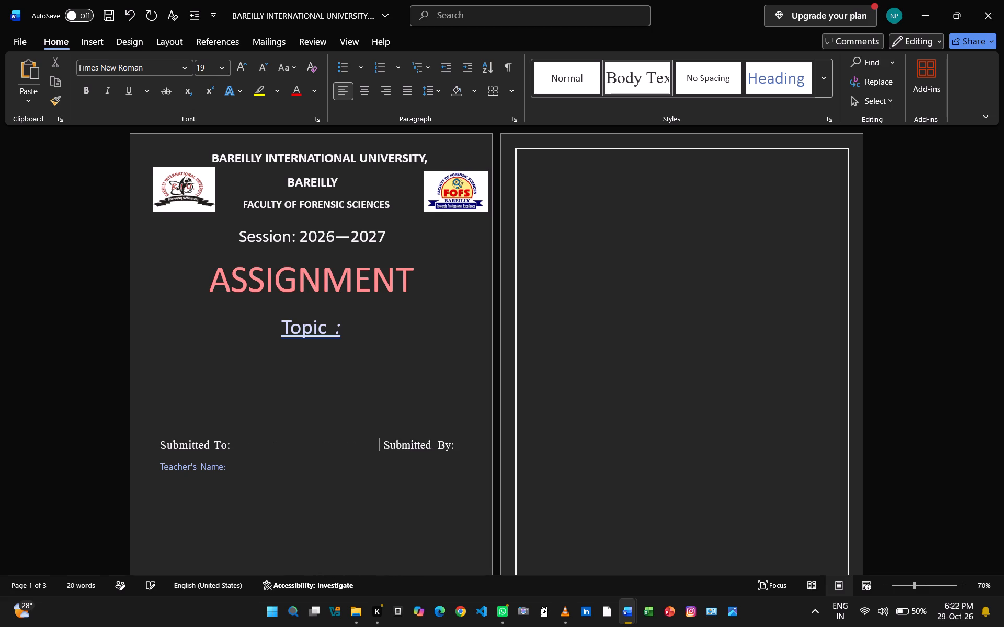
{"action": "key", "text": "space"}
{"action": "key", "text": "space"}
{"action": "key", "text": "BackSpace"}
{"action": "key", "text": "BackSpace"}
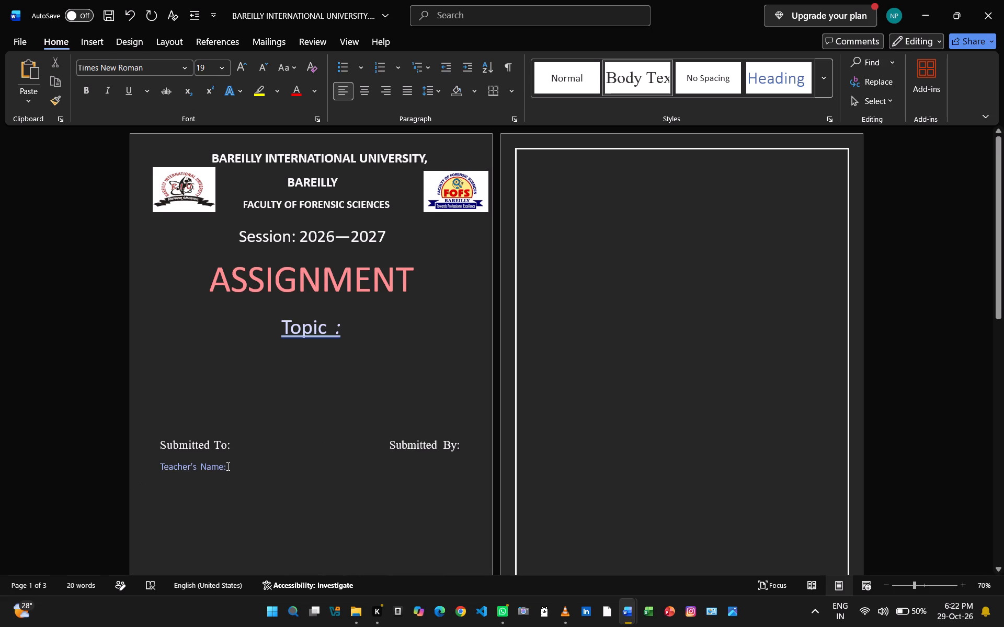
Delete the Teacher's Name text below Submitted To.
{"action": "left_click", "coordinate": [227, 466]}
{"action": "key", "text": "BackSpace"}
{"action": "key", "text": "BackSpace"}
{"action": "key", "text": "BackSpace"}
{"action": "key", "text": "BackSpace"}
{"action": "key", "text": "BackSpace"}
{"action": "key", "text": "BackSpace"}
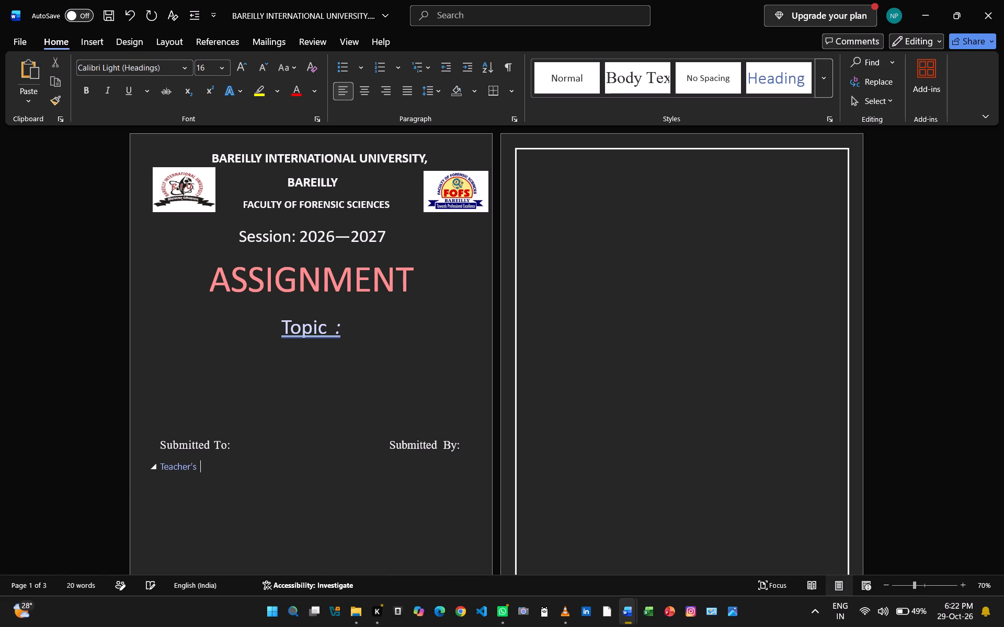
{"action": "key", "text": "BackSpace"}
{"action": "key", "text": "BackSpace"}
{"action": "key", "text": "BackSpace"}
{"action": "key", "text": "BackSpace"}
{"action": "key", "text": "BackSpace"}
{"action": "key", "text": "BackSpace"}
{"action": "key", "text": "BackSpace"}
{"action": "key", "text": "BackSpace"}
{"action": "key", "text": "BackSpace"}
{"action": "key", "text": "BackSpace"}
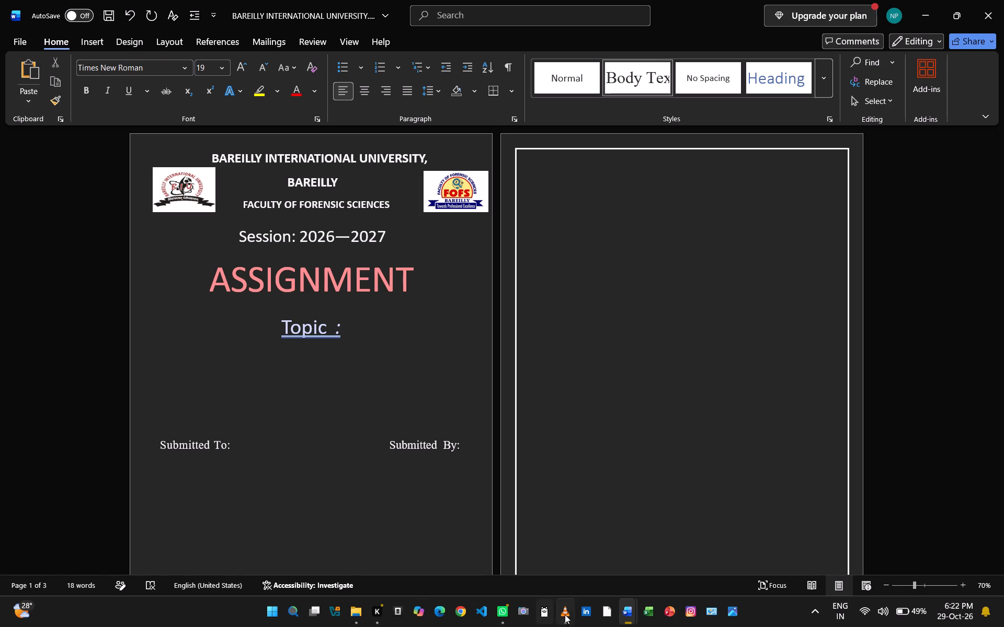
Switch to PowerPoint, open the recent Presentation1 file and copy the teacher's name beneath Submitted To on the first slide.
{"action": "left_click", "coordinate": [670, 613]}
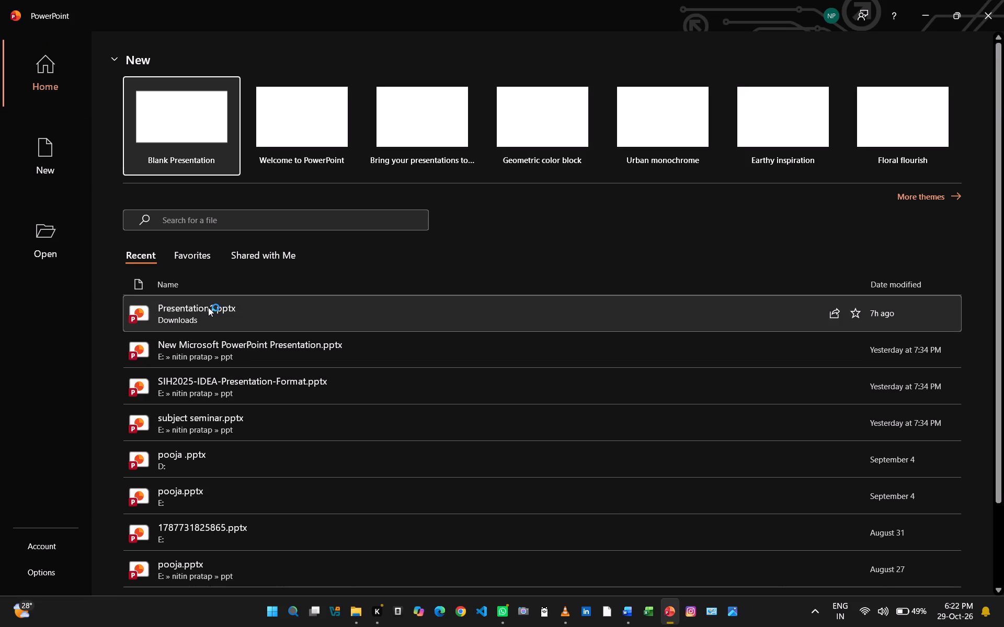
{"action": "left_click", "coordinate": [208, 307]}
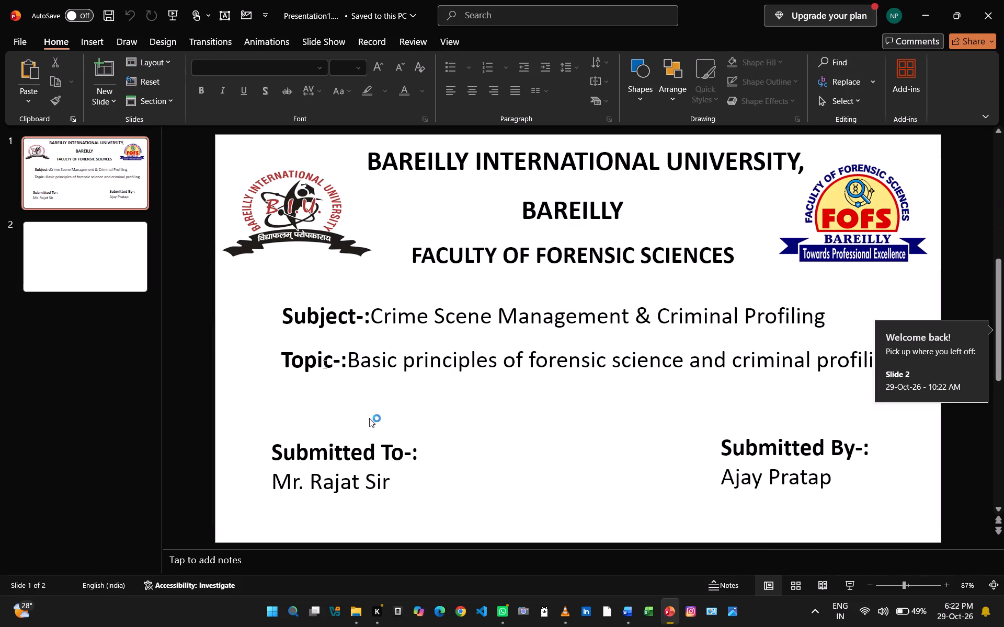
{"action": "left_click_drag", "start_coordinate": [403, 480], "coordinate": [276, 478]}
{"action": "key", "text": "ctrl+c"}
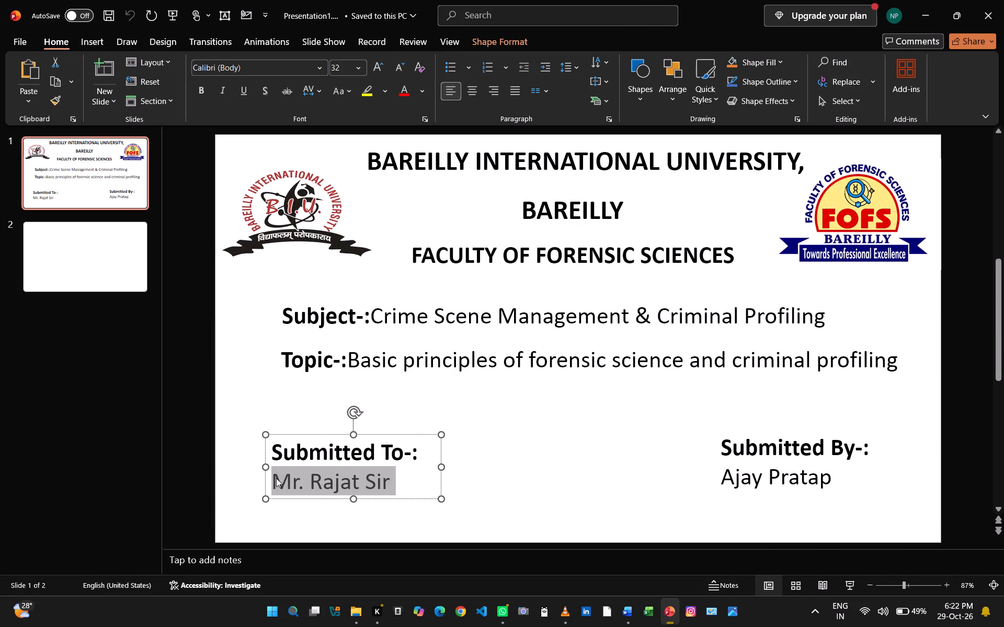
Back in the Word document, paste the teacher's name directly beneath Submitted To, removing the extra space and blank line before it.
{"action": "left_click", "coordinate": [917, 13]}
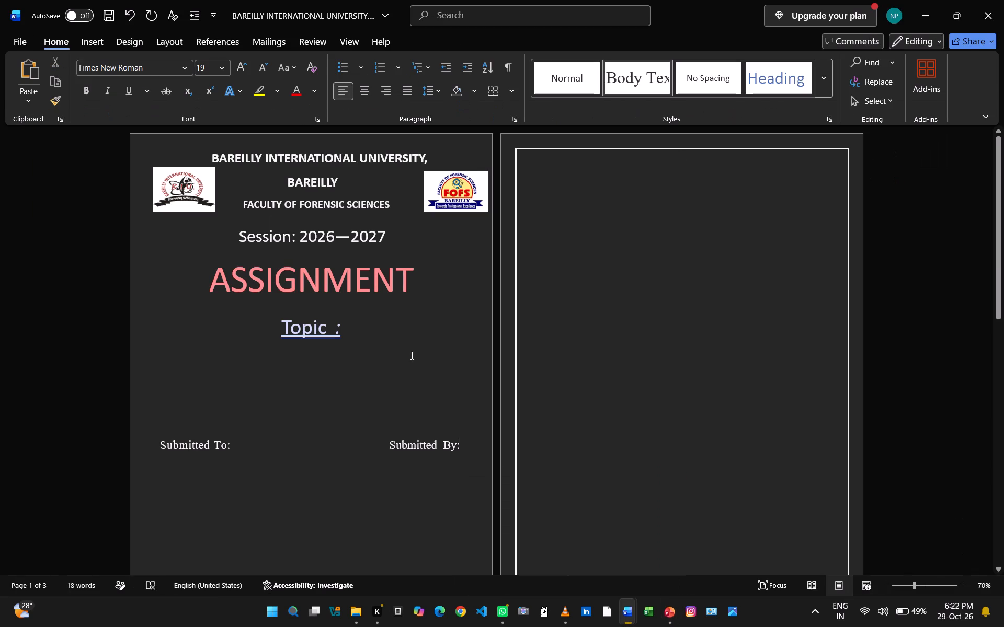
{"action": "left_click", "coordinate": [196, 474]}
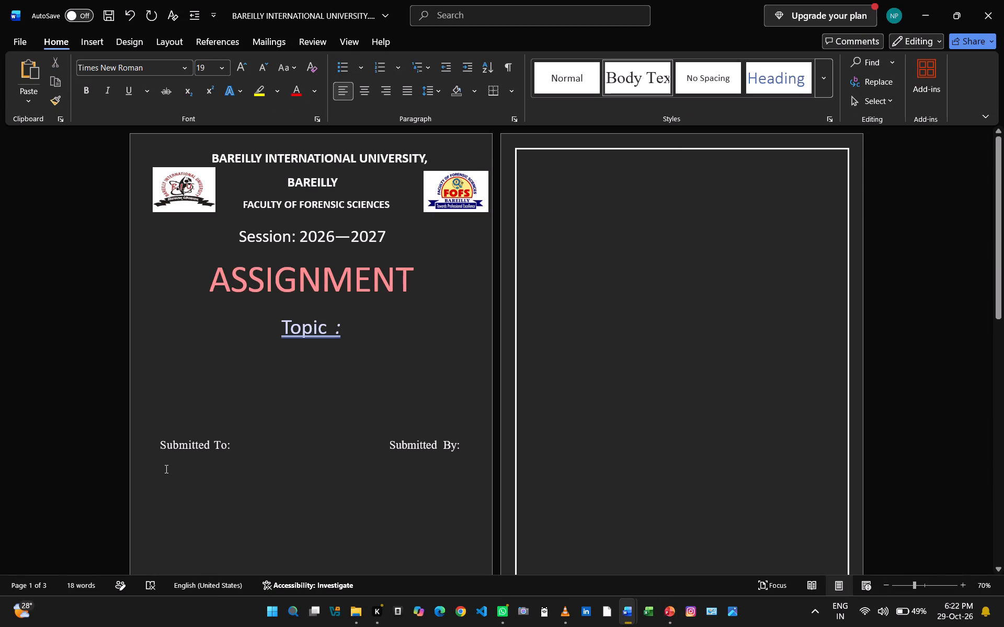
{"action": "left_click", "coordinate": [165, 468]}
{"action": "key", "text": "ctrl+v"}
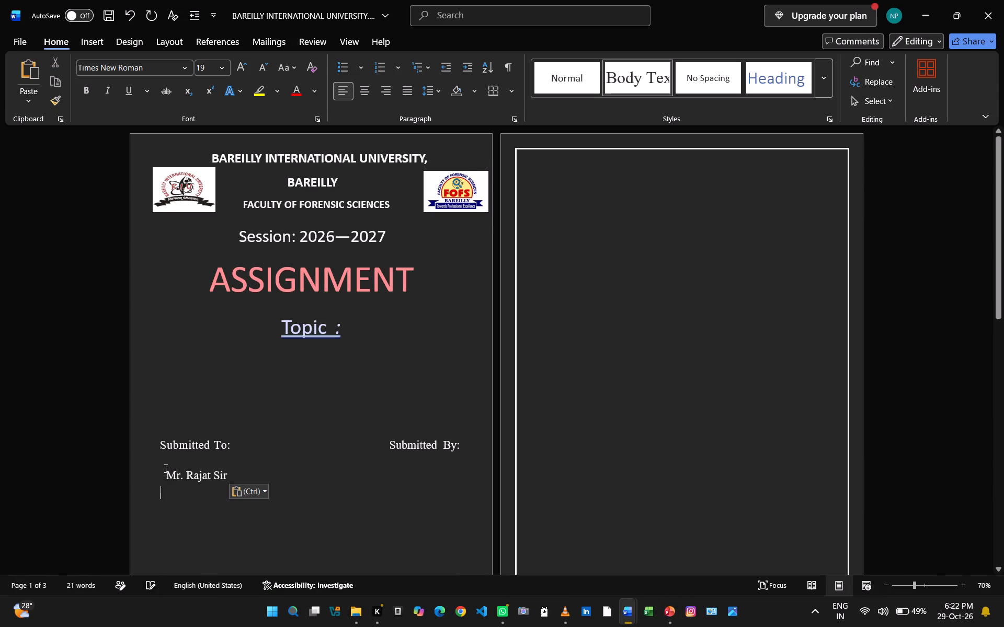
{"action": "left_click", "coordinate": [168, 474]}
{"action": "key", "text": "BackSpace"}
{"action": "key", "text": "BackSpace"}
{"action": "key", "text": "BackSpace"}
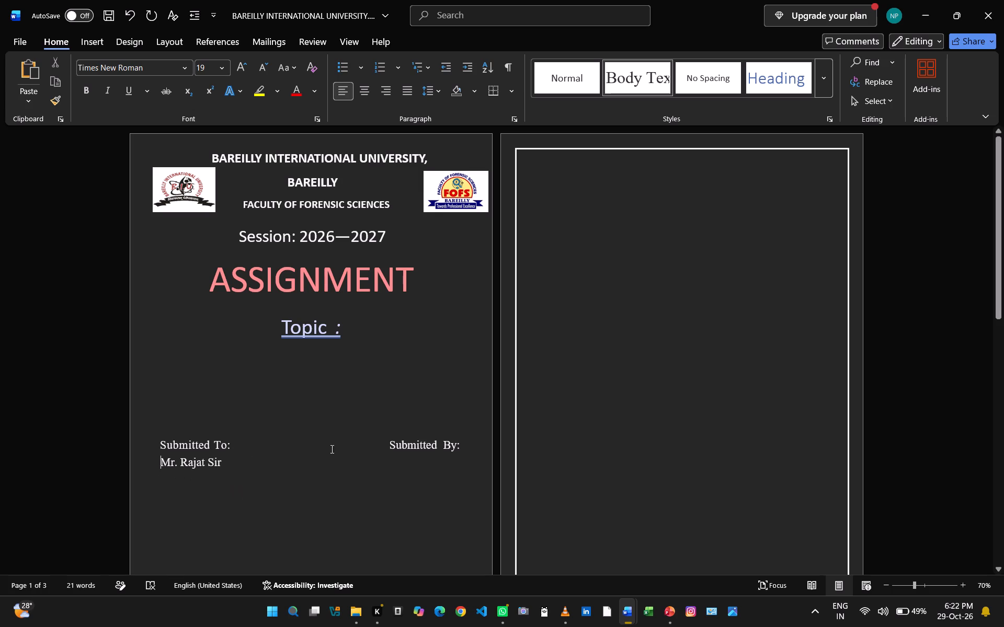
Enter the student's name on the teacher's name line, spaced across so it sits beneath Submitted By.
{"action": "left_click", "coordinate": [432, 467]}
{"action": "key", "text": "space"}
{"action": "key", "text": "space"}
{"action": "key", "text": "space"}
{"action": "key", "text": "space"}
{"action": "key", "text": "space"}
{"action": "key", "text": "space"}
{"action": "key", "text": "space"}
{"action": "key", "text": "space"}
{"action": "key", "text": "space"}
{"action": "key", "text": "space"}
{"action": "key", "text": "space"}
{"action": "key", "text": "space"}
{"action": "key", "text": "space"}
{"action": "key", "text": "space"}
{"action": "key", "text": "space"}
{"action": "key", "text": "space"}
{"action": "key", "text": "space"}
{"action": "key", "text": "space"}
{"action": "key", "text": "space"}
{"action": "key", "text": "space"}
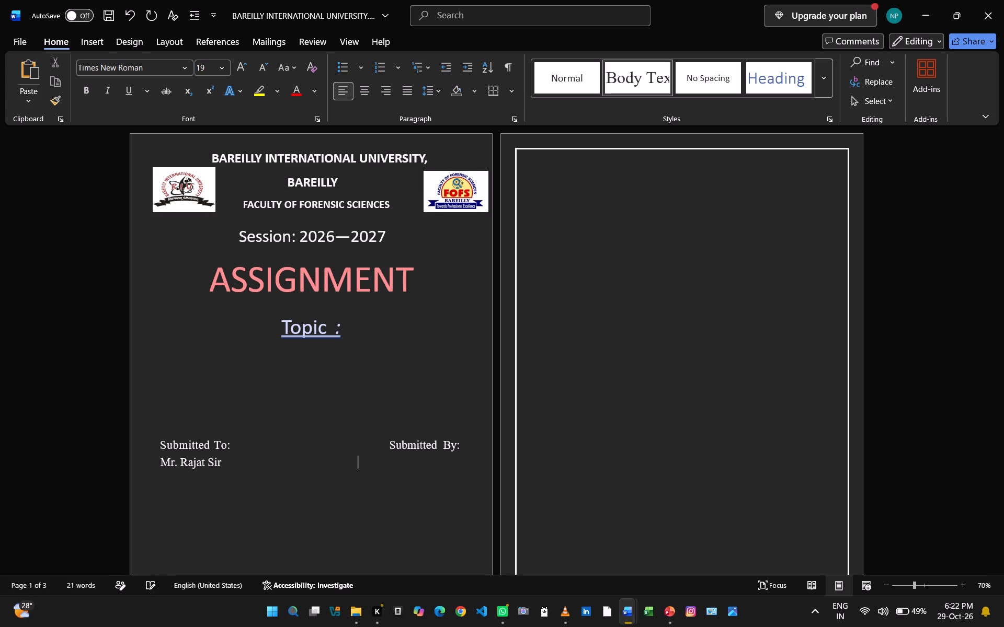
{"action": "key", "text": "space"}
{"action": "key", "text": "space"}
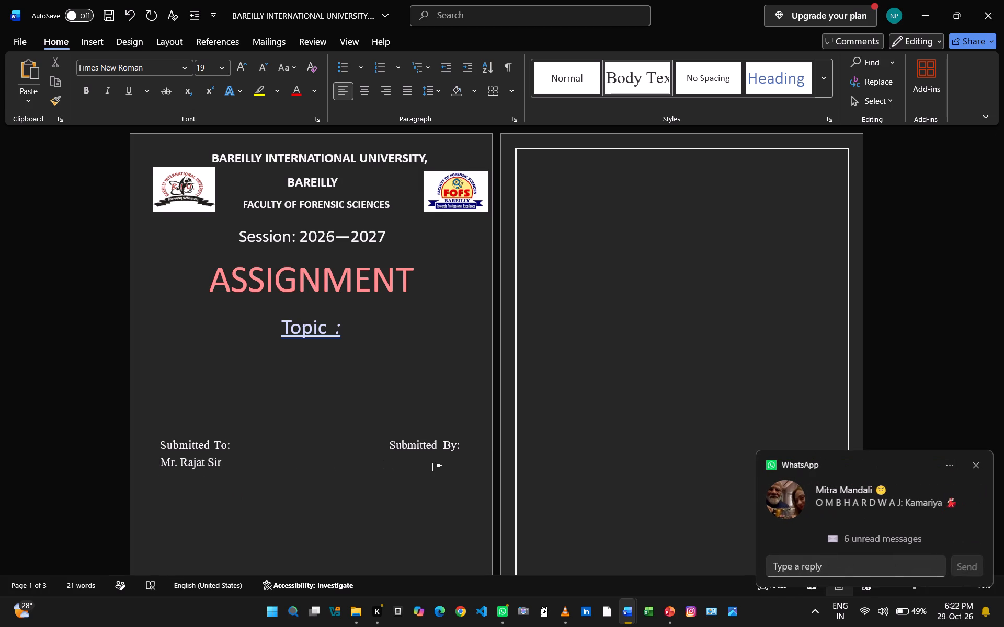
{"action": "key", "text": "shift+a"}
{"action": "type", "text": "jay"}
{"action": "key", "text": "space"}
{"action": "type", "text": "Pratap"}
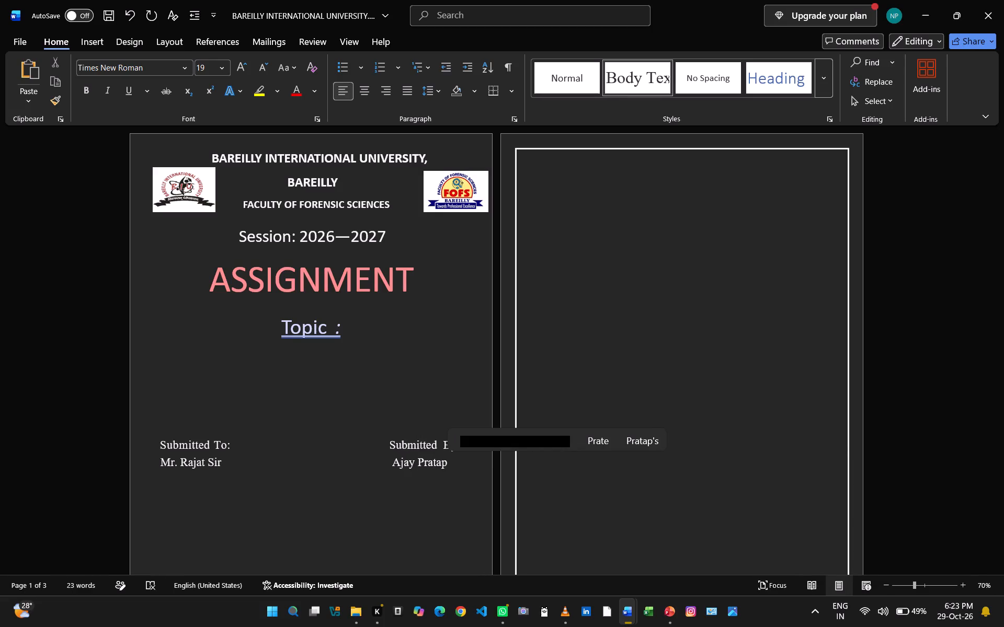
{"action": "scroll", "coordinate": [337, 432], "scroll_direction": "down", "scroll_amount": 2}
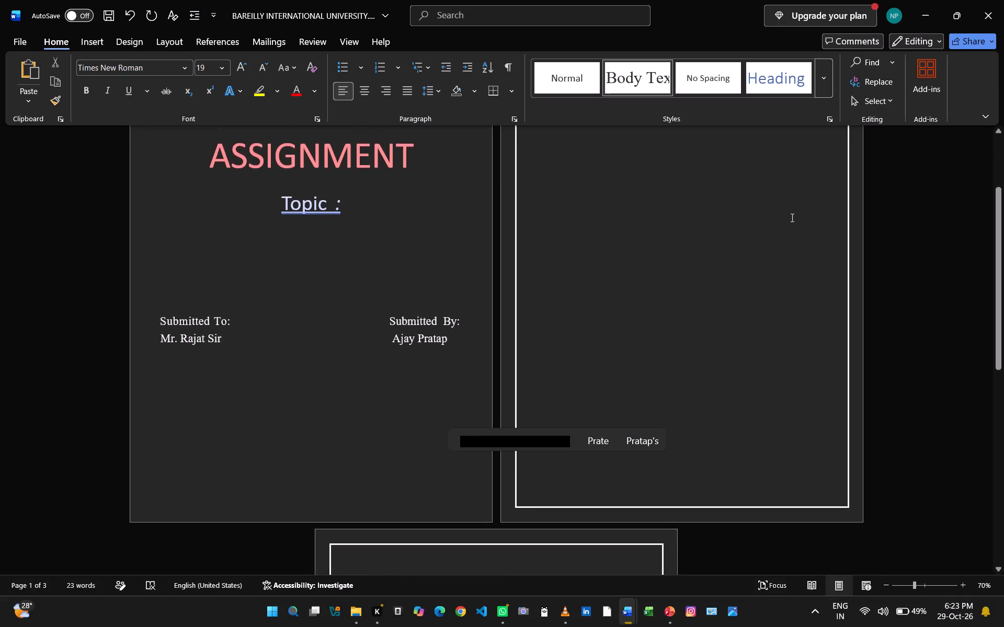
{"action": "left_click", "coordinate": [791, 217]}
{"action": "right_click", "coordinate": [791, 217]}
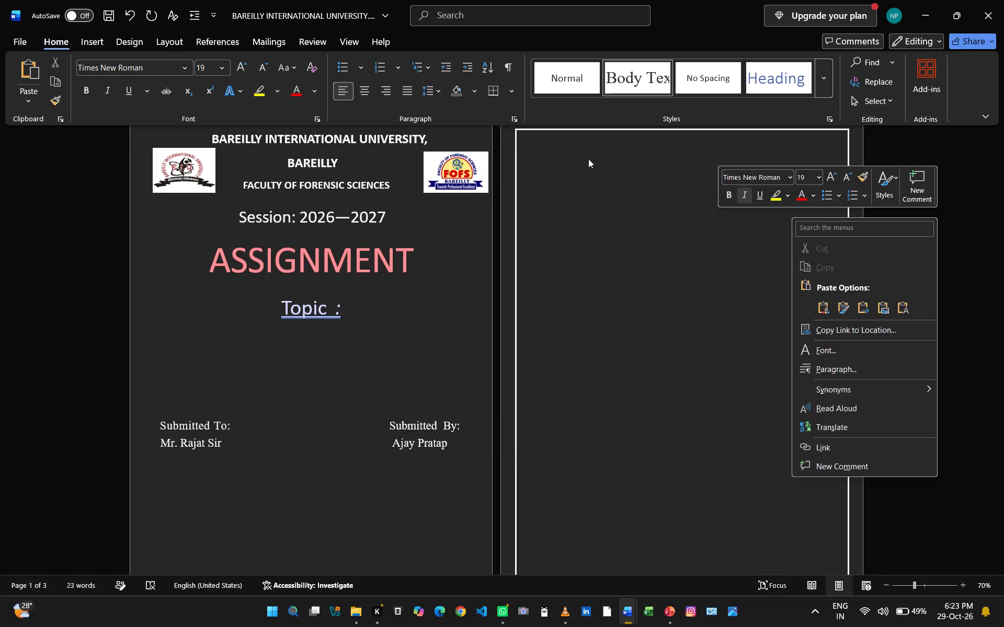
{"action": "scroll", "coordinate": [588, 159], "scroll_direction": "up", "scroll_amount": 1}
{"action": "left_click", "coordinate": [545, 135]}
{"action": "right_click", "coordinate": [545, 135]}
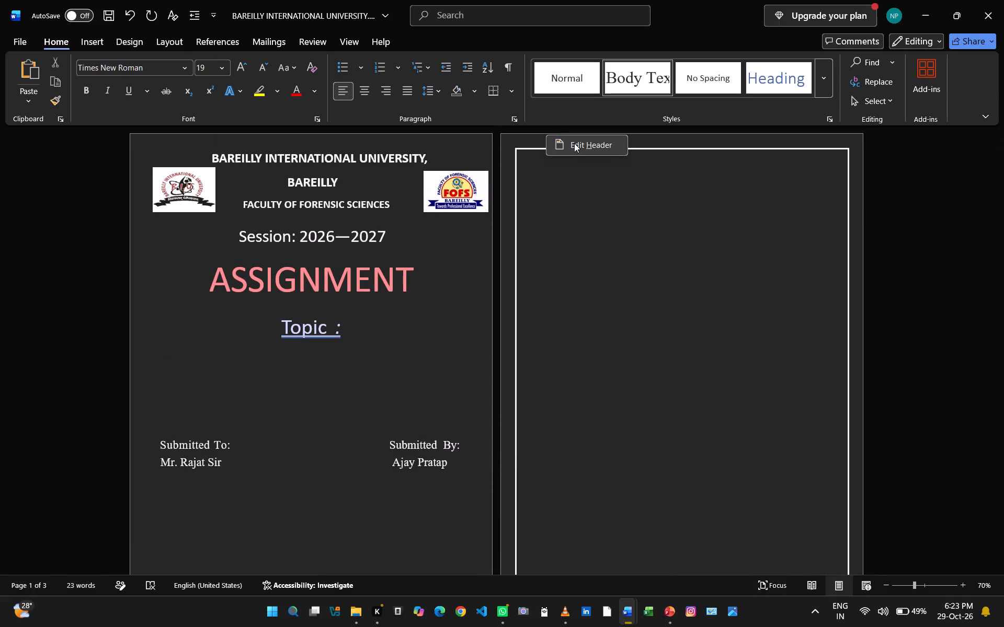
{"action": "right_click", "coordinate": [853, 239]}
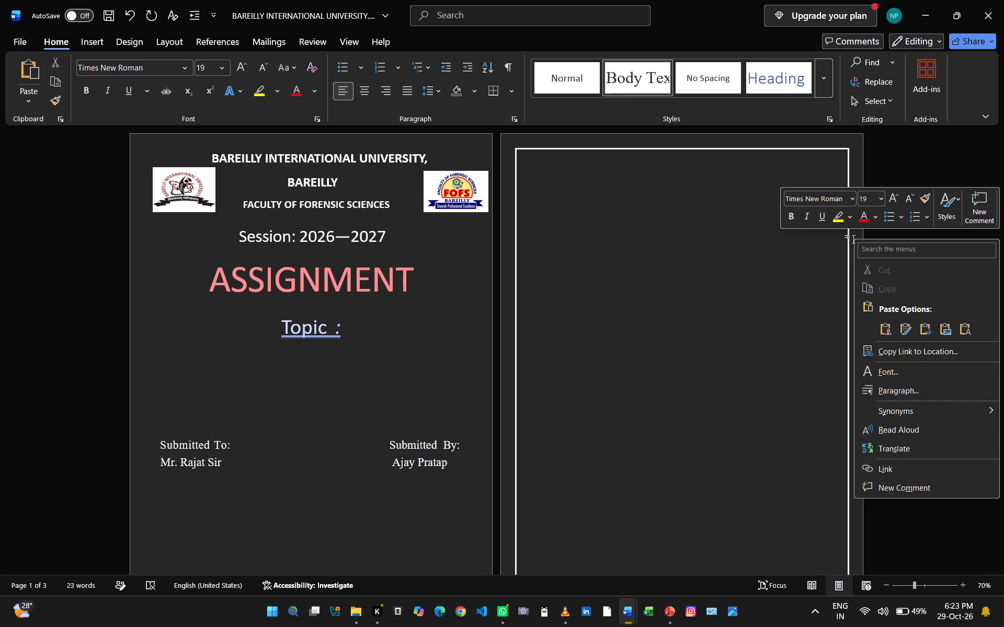
Delete the blank paragraphs from the second page onward to remove the empty third page.
{"action": "left_click", "coordinate": [833, 282]}
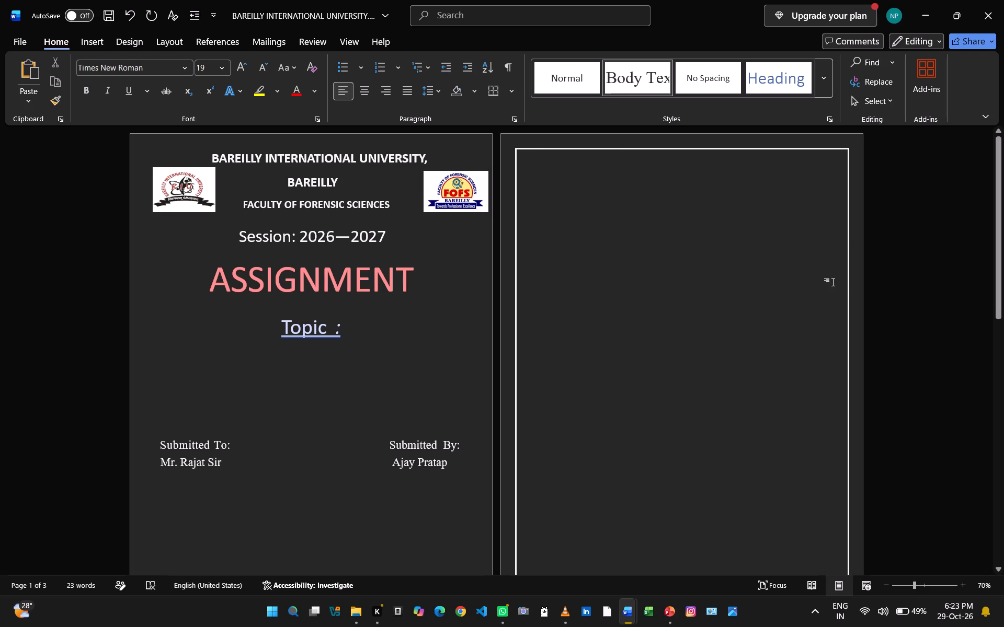
{"action": "key", "text": "Delete"}
{"action": "key", "text": "Delete"}
{"action": "key", "text": "Delete"}
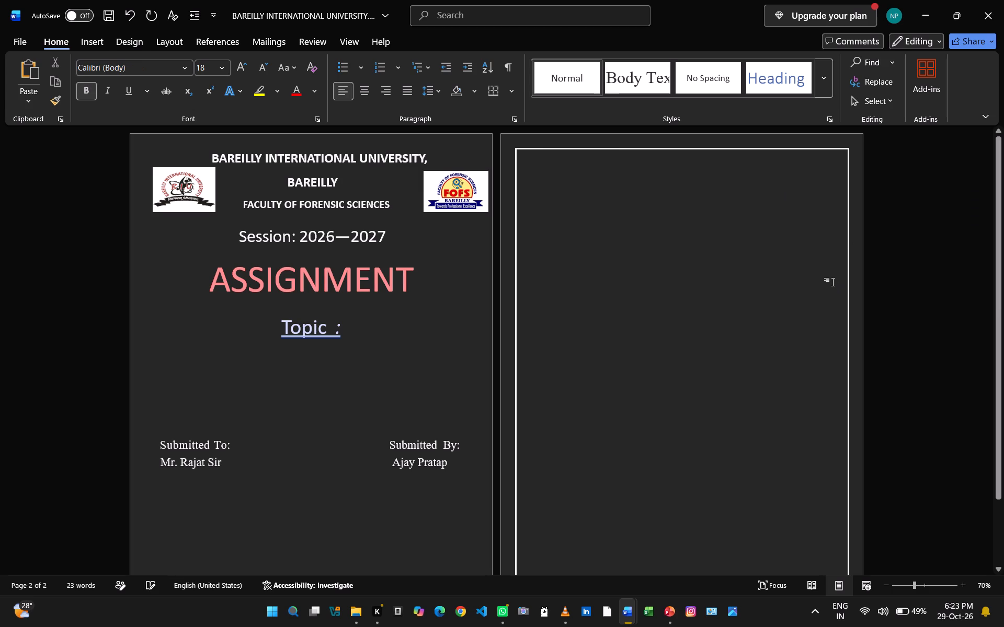
{"action": "key", "text": "Delete"}
{"action": "key", "text": "Delete"}
{"action": "key", "text": "Delete"}
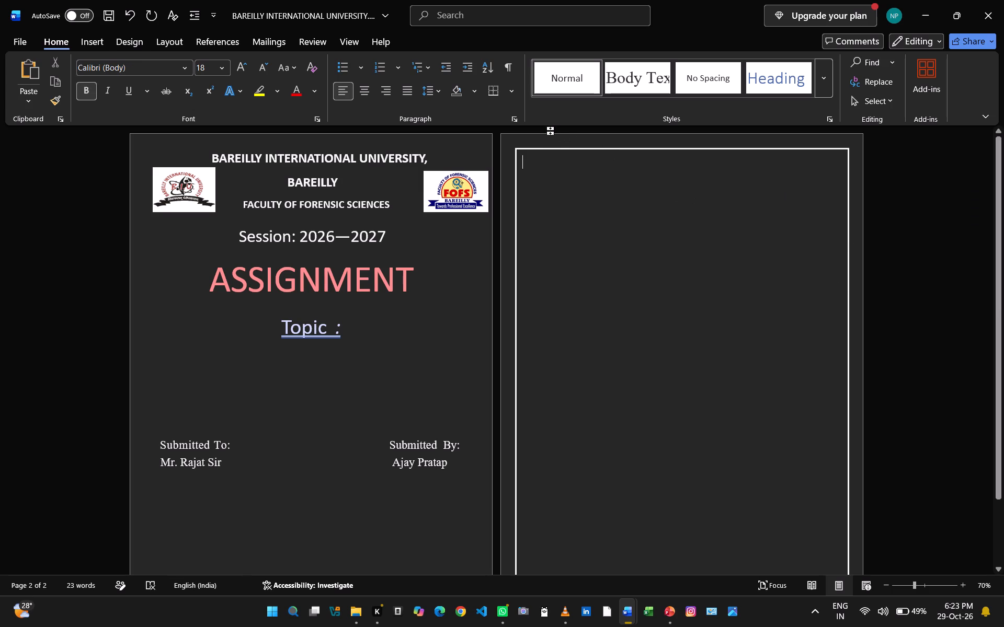
{"action": "left_click", "coordinate": [550, 131]}
{"action": "key", "text": "Delete"}
{"action": "key", "text": "Delete"}
Try to remove the blank bordered second page by deleting backward from it into the end of the first page.
{"action": "scroll", "coordinate": [450, 223], "scroll_direction": "down", "scroll_amount": 3}
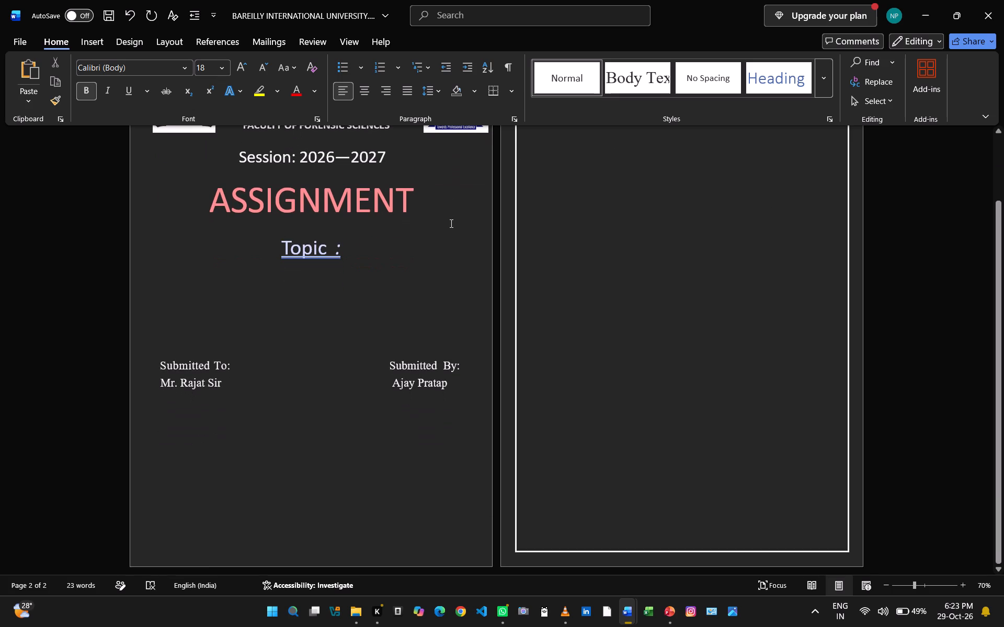
{"action": "scroll", "coordinate": [450, 223], "scroll_direction": "down", "scroll_amount": 9}
{"action": "scroll", "coordinate": [412, 448], "scroll_direction": "down", "scroll_amount": 3, "text": "ctrl"}
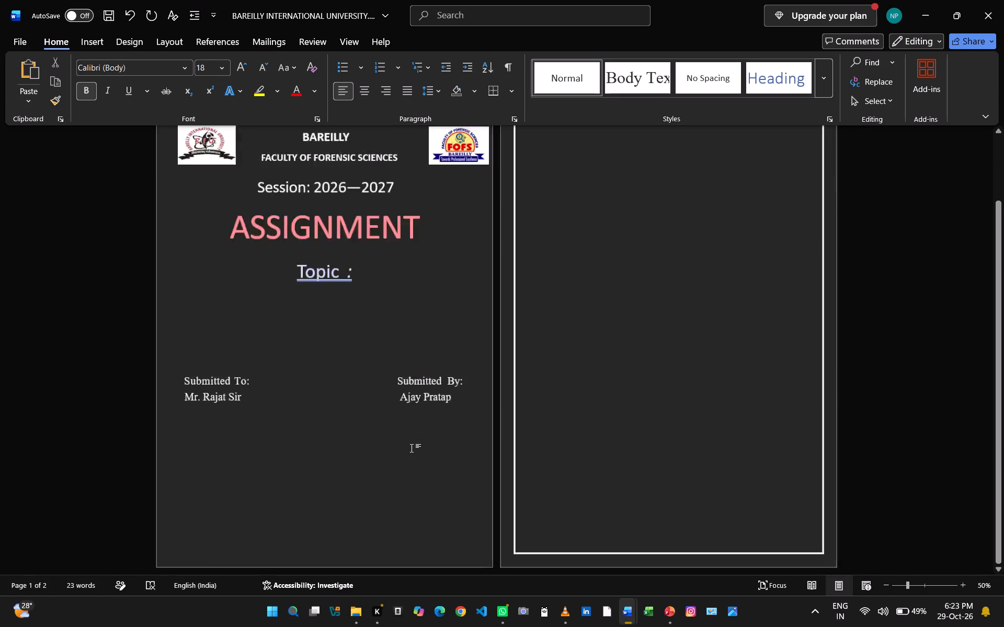
{"action": "scroll", "coordinate": [412, 448], "scroll_direction": "down", "scroll_amount": 5, "text": "ctrl"}
{"action": "scroll", "coordinate": [412, 448], "scroll_direction": "up", "scroll_amount": 5, "text": "ctrl"}
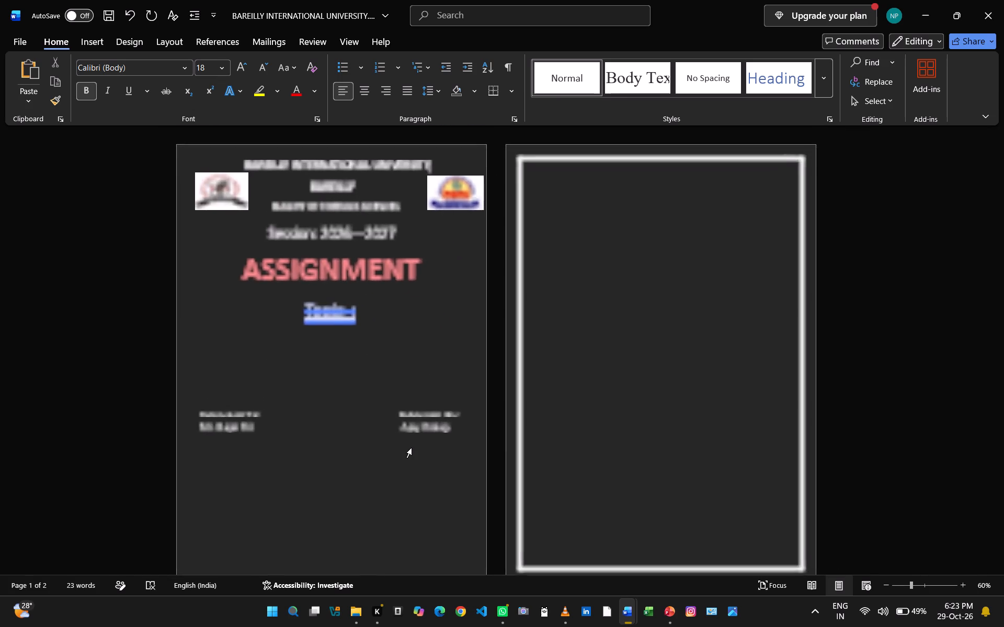
{"action": "scroll", "coordinate": [412, 448], "scroll_direction": "down", "scroll_amount": 2, "text": "ctrl"}
{"action": "left_click", "coordinate": [526, 389]}
{"action": "right_click", "coordinate": [526, 389]}
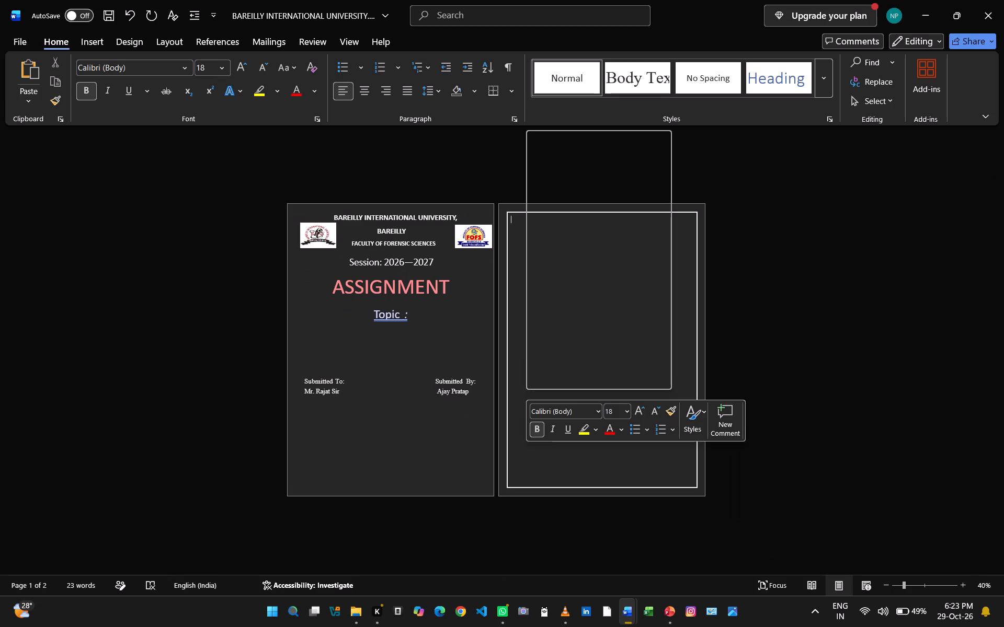
{"action": "left_click", "coordinate": [522, 397]}
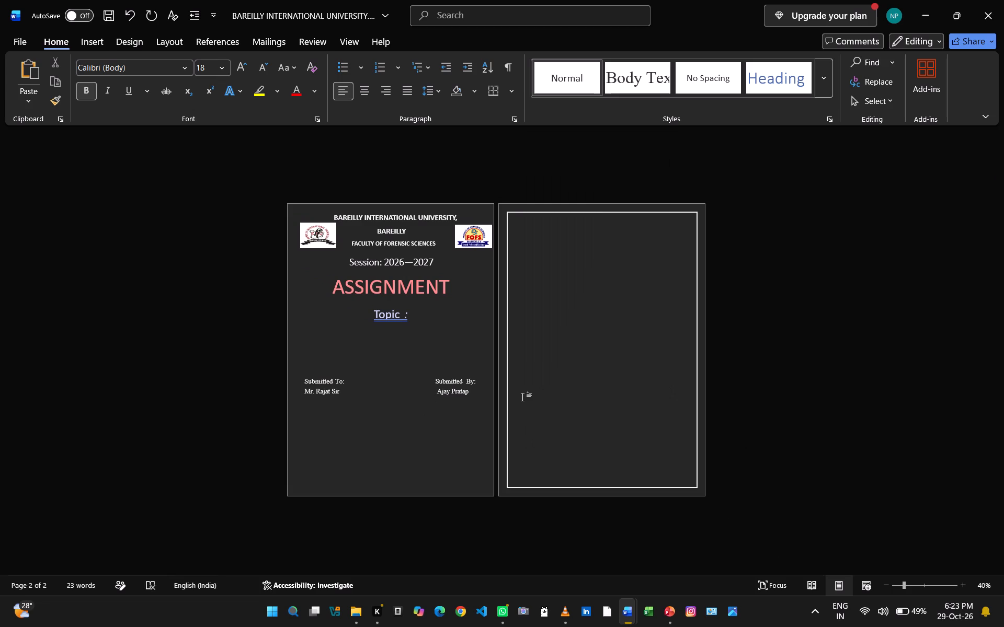
{"action": "key", "text": "BackSpace"}
{"action": "key", "text": "BackSpace"}
{"action": "key", "text": "BackSpace"}
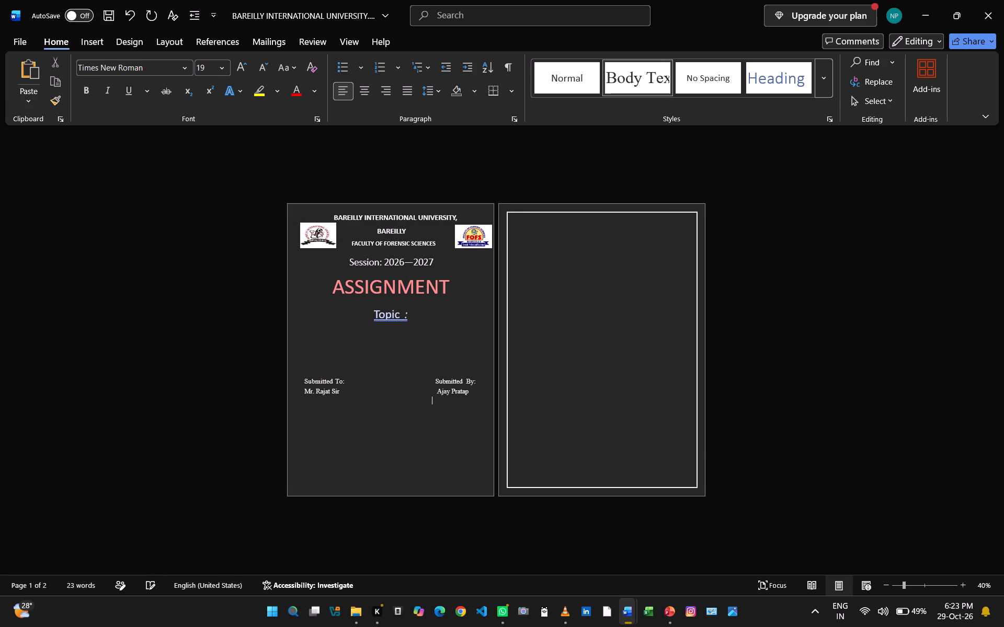
{"action": "key", "text": "BackSpace"}
{"action": "key", "text": "BackSpace"}
{"action": "key", "text": "BackSpace"}
{"action": "key", "text": "BackSpace"}
{"action": "key", "text": "BackSpace"}
{"action": "key", "text": "BackSpace"}
{"action": "key", "text": "BackSpace"}
{"action": "key", "text": "BackSpace"}
{"action": "key", "text": "BackSpace"}
{"action": "key", "text": "BackSpace"}
{"action": "key", "text": "BackSpace"}
{"action": "key", "text": "BackSpace"}
{"action": "key", "text": "BackSpace"}
{"action": "key", "text": "BackSpace"}
{"action": "key", "text": "BackSpace"}
{"action": "key", "text": "BackSpace"}
{"action": "key", "text": "BackSpace"}
{"action": "key", "text": "BackSpace"}
{"action": "key", "text": "BackSpace"}
{"action": "key", "text": "BackSpace"}
{"action": "key", "text": "BackSpace"}
{"action": "key", "text": "BackSpace"}
{"action": "key", "text": "BackSpace"}
{"action": "key", "text": "BackSpace"}
Undo the last deletions to restore the full name under Submitted By.
{"action": "key", "text": "ctrl+z"}
{"action": "key", "text": "ctrl+z"}
{"action": "key", "text": "ctrl+z"}
{"action": "key", "text": "ctrl+z"}
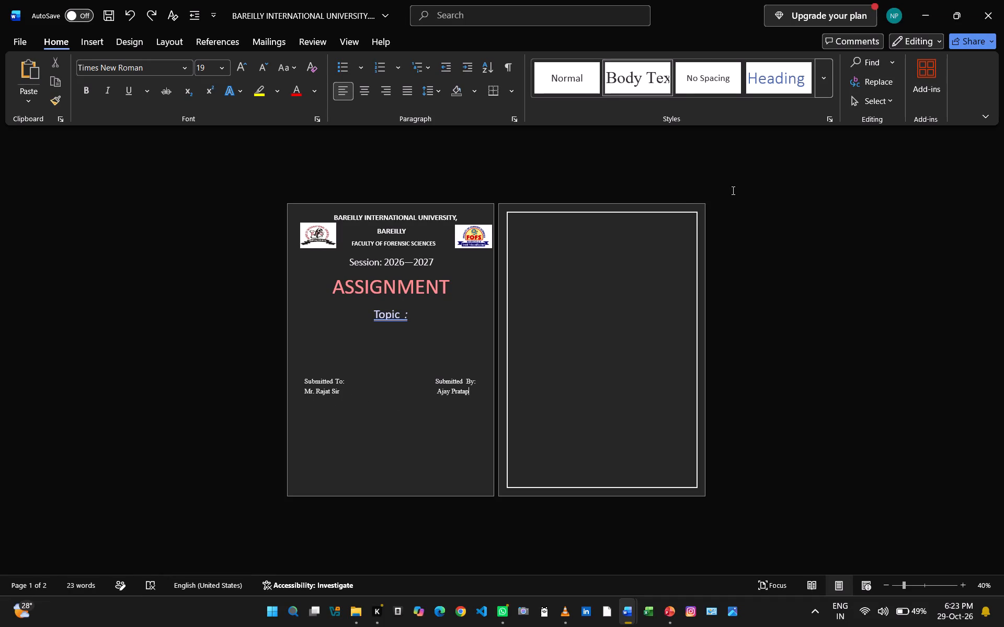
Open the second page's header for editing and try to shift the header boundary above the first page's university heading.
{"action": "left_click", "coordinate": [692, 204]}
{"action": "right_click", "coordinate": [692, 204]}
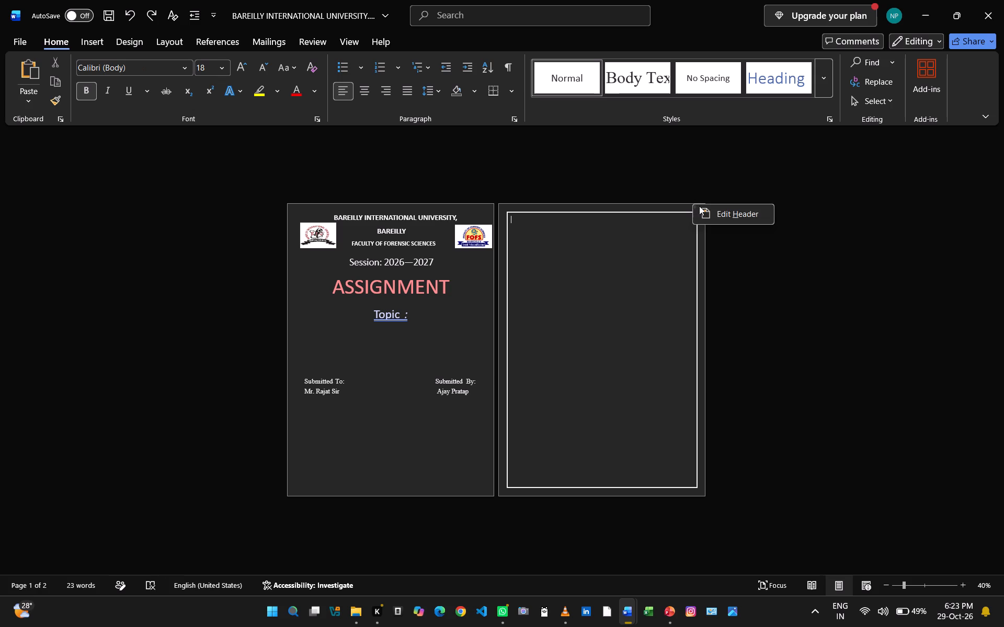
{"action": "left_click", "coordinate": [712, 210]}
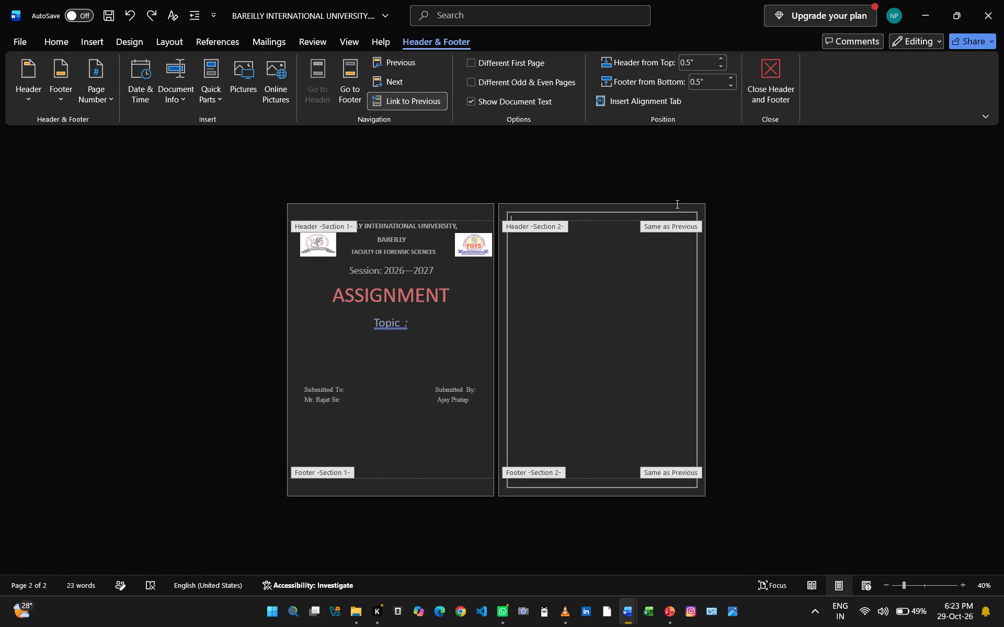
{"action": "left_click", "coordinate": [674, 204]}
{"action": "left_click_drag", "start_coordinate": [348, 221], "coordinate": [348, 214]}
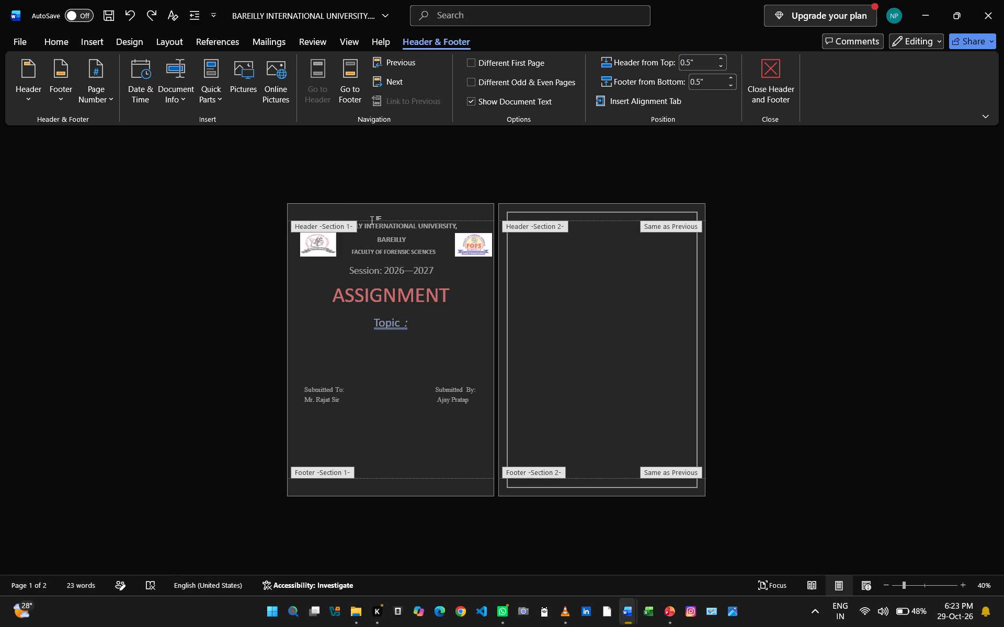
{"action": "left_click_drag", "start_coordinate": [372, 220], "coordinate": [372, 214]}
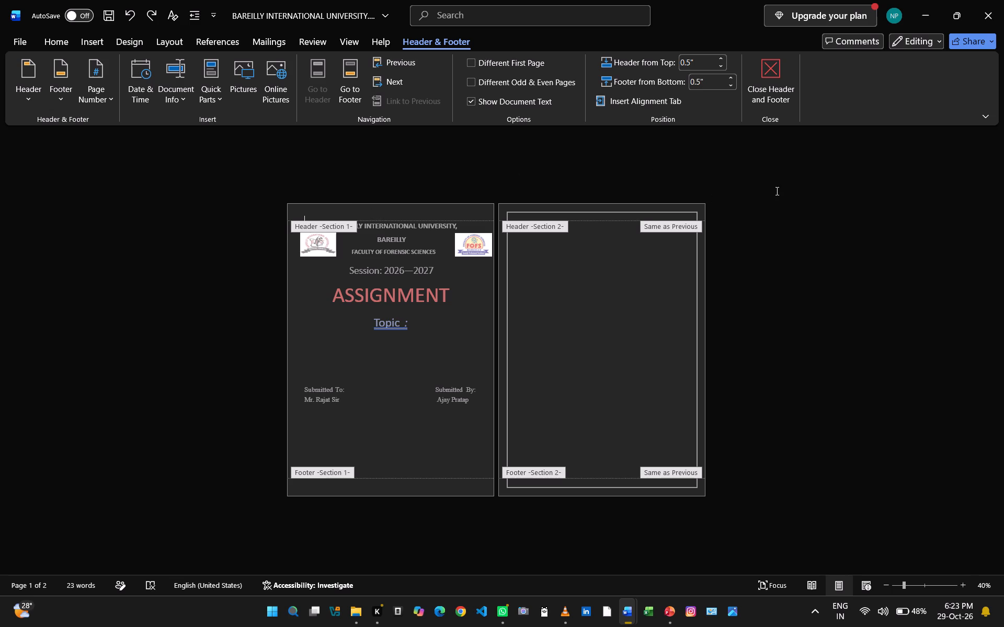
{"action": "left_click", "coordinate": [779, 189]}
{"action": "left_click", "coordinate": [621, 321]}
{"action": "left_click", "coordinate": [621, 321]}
Leave header and footer editing and return to the document body.
{"action": "left_click", "coordinate": [678, 223]}
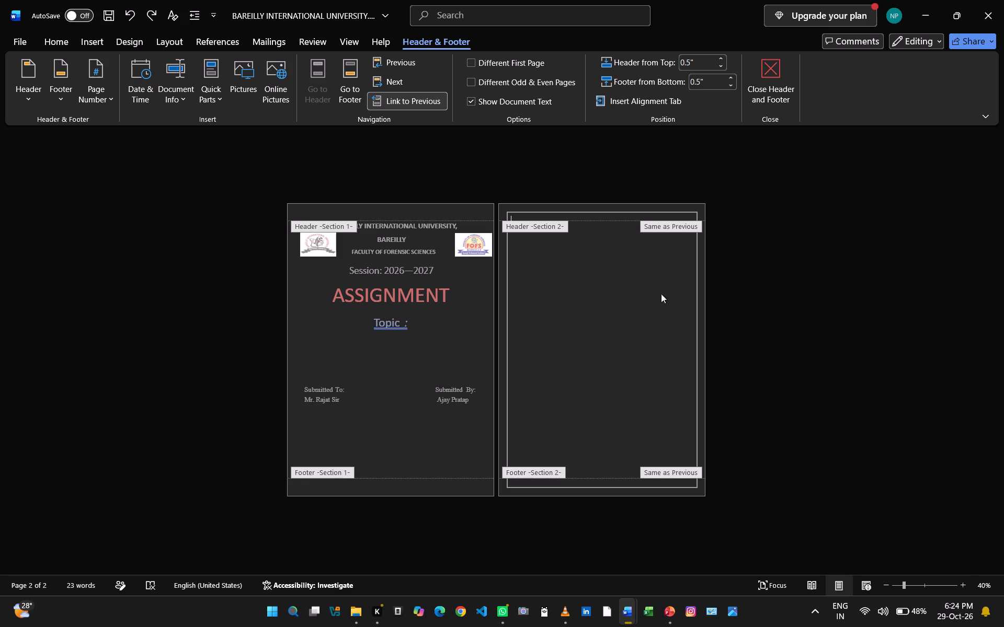
{"action": "left_click", "coordinate": [655, 477]}
{"action": "triple_click", "coordinate": [774, 378]}
{"action": "left_click", "coordinate": [774, 378]}
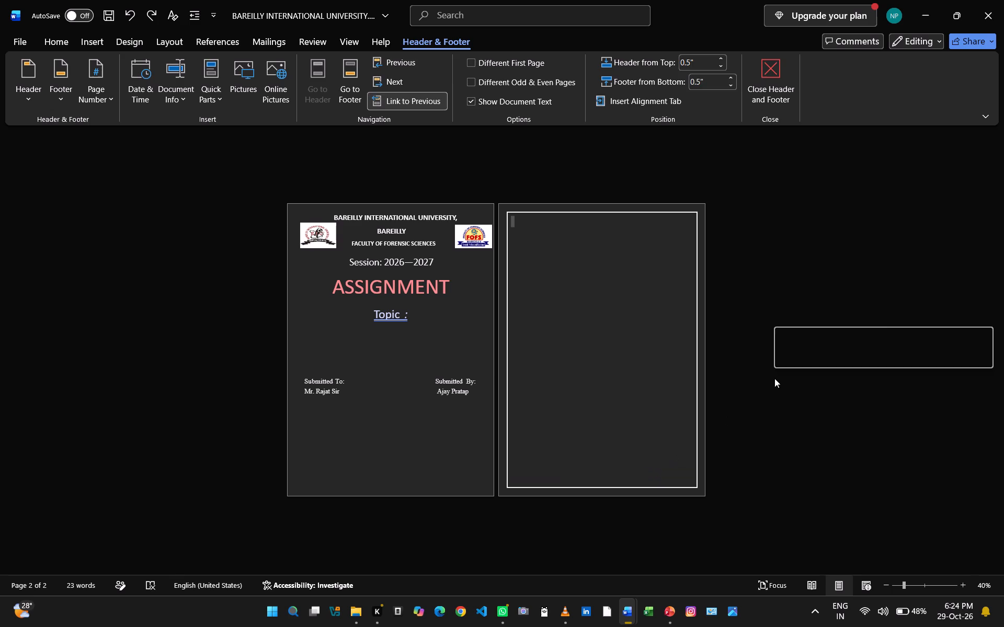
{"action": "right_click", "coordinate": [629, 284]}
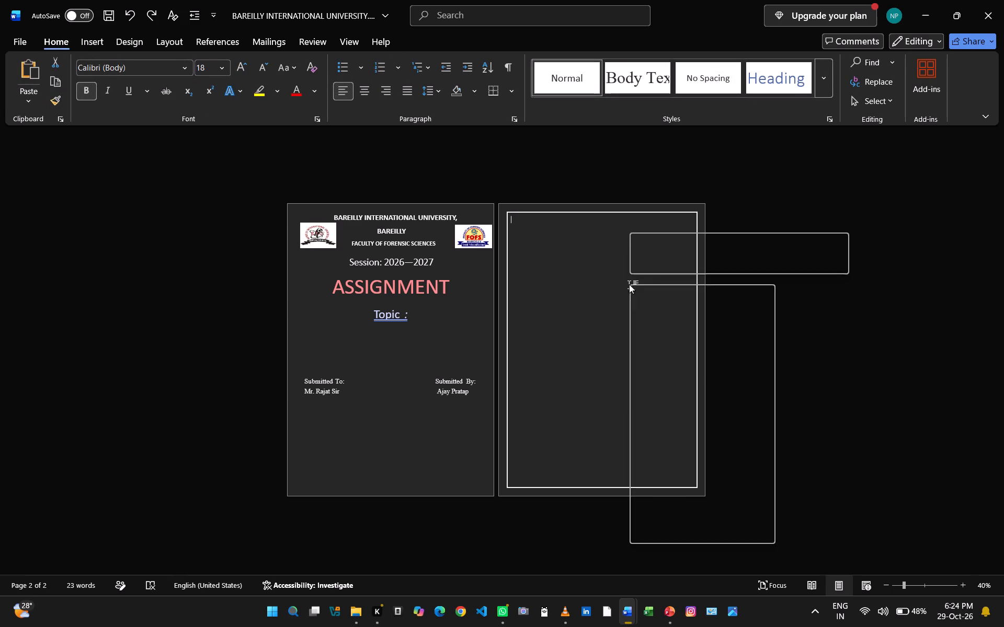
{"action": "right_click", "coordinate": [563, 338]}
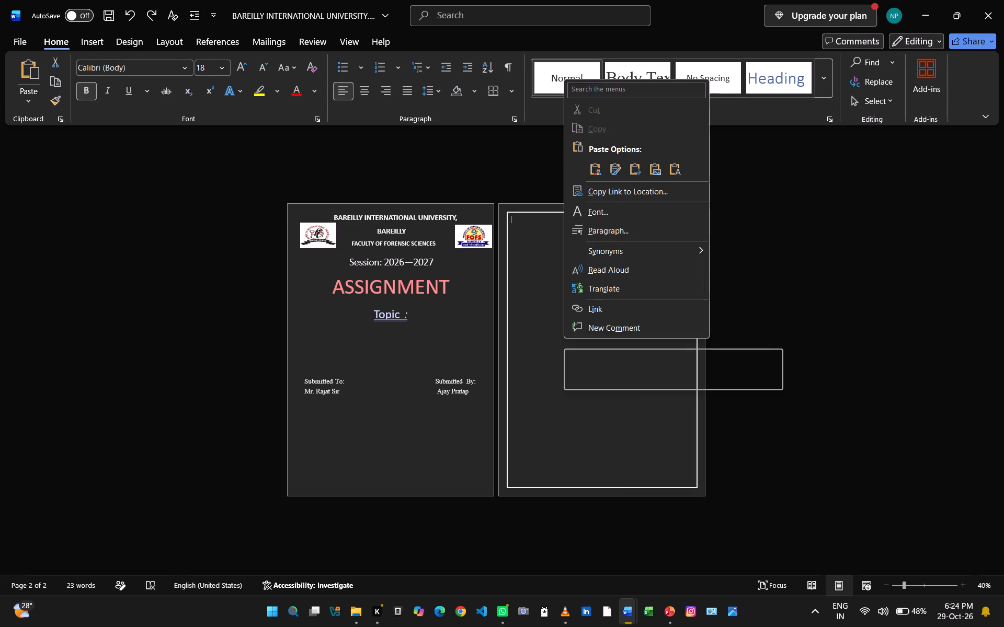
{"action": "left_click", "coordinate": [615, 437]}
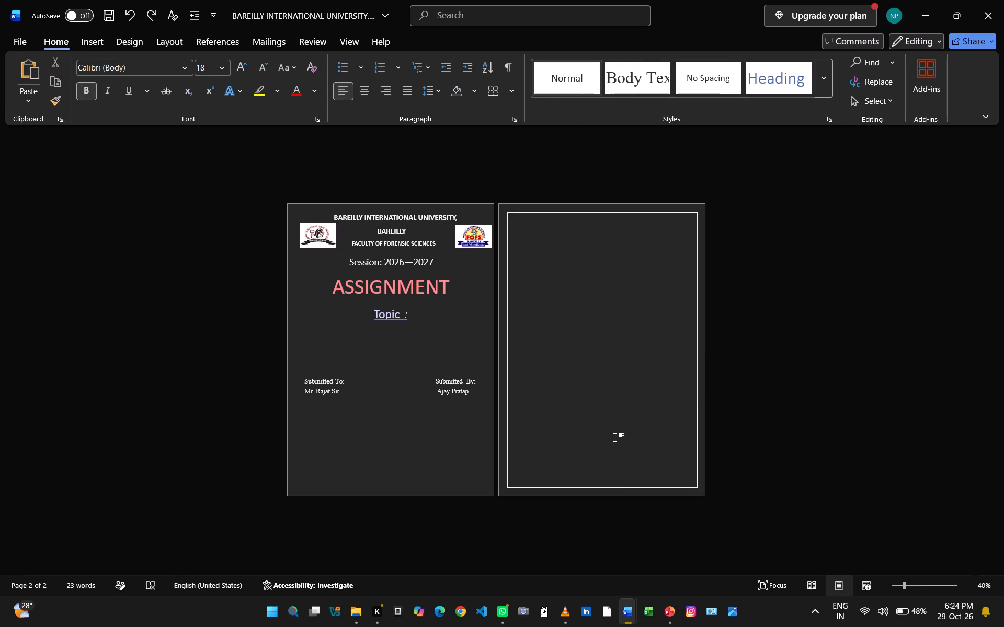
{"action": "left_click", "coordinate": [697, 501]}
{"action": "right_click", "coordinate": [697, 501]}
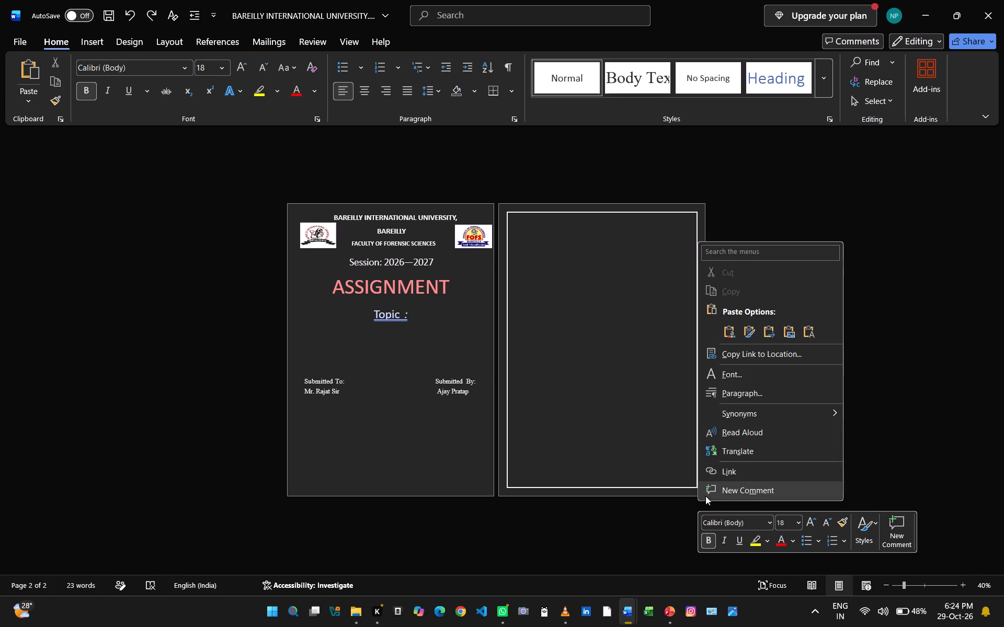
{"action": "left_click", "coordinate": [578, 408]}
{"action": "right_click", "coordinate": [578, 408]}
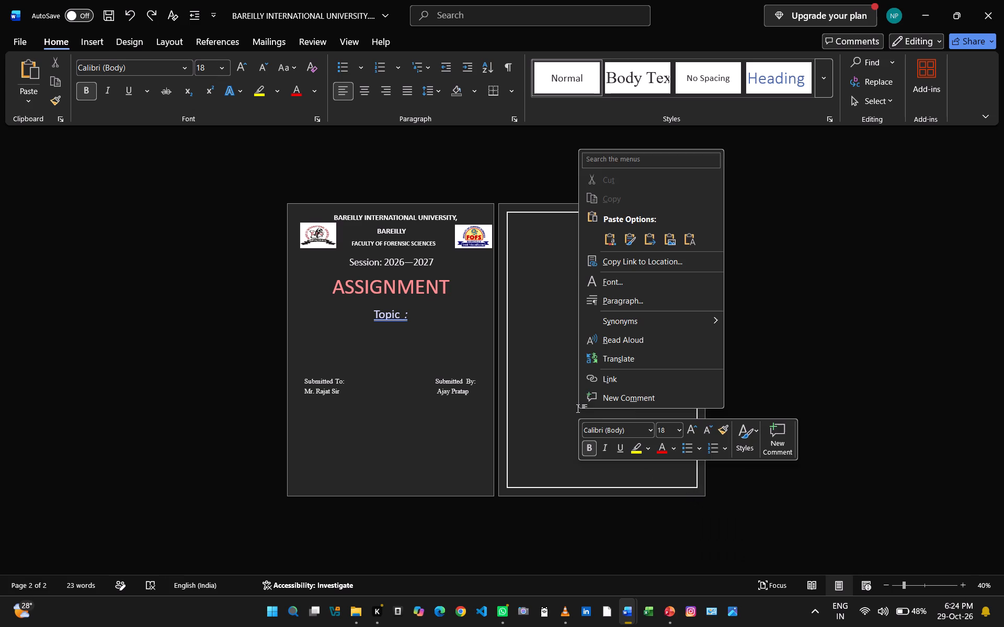
Switch to the PowerPoint presentation and copy the topic text "Basic principles of forensic science and criminal profiling" from the first slide.
{"action": "left_click", "coordinate": [433, 423]}
{"action": "left_click", "coordinate": [53, 77]}
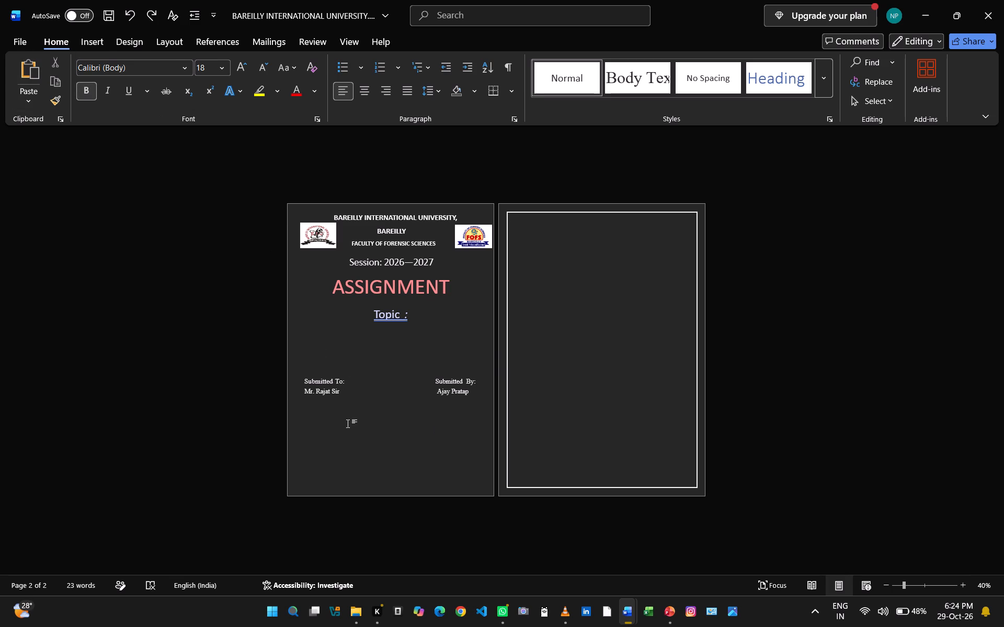
{"action": "left_click", "coordinate": [418, 319]}
{"action": "left_click", "coordinate": [675, 613]}
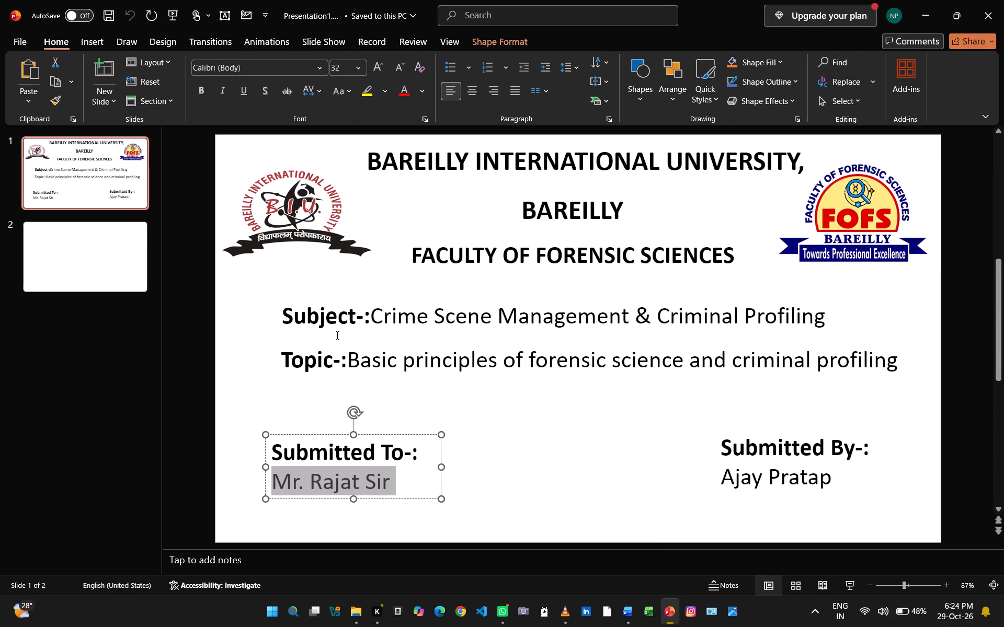
{"action": "left_click_drag", "start_coordinate": [346, 357], "coordinate": [883, 392]}
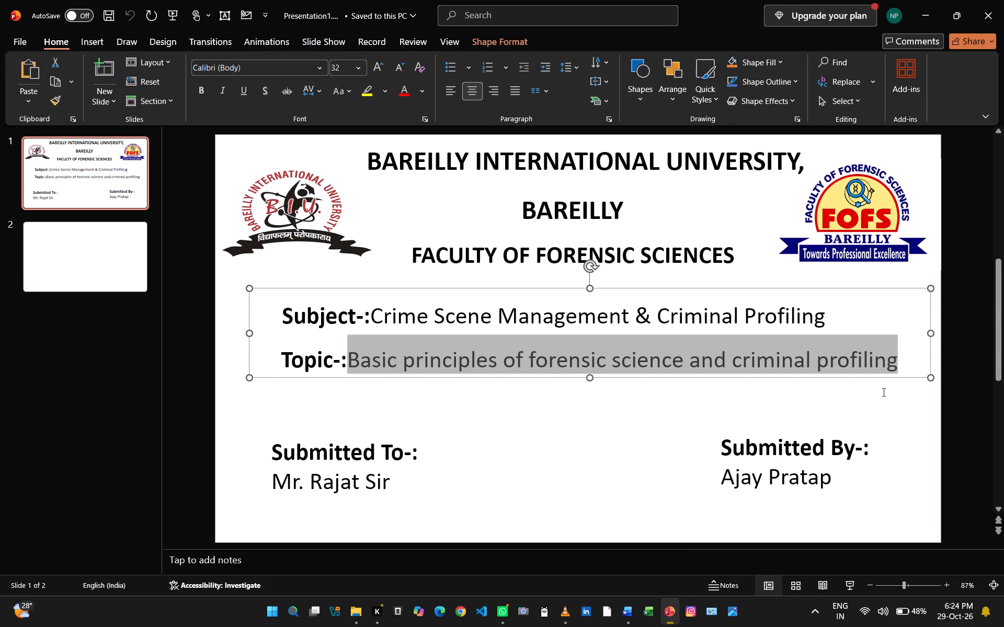
{"action": "left_click_drag", "start_coordinate": [883, 392], "coordinate": [914, 384]}
{"action": "key", "text": "ctrl+c"}
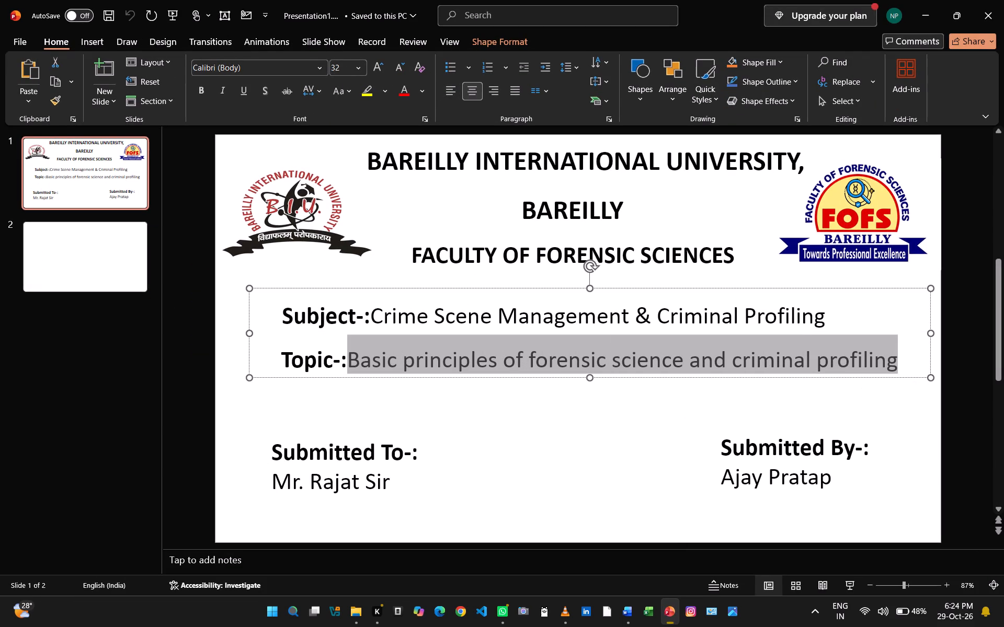
Return to the Word assignment cover and paste the copied topic text after "Topic :".
{"action": "left_click", "coordinate": [921, 8]}
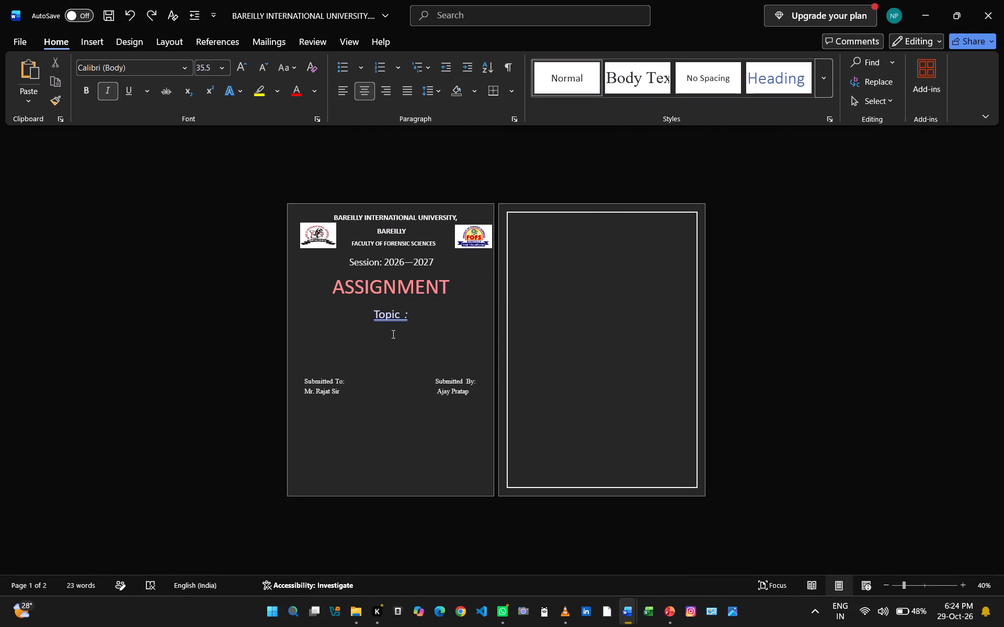
{"action": "left_click", "coordinate": [412, 318]}
{"action": "key", "text": "ctrl+v"}
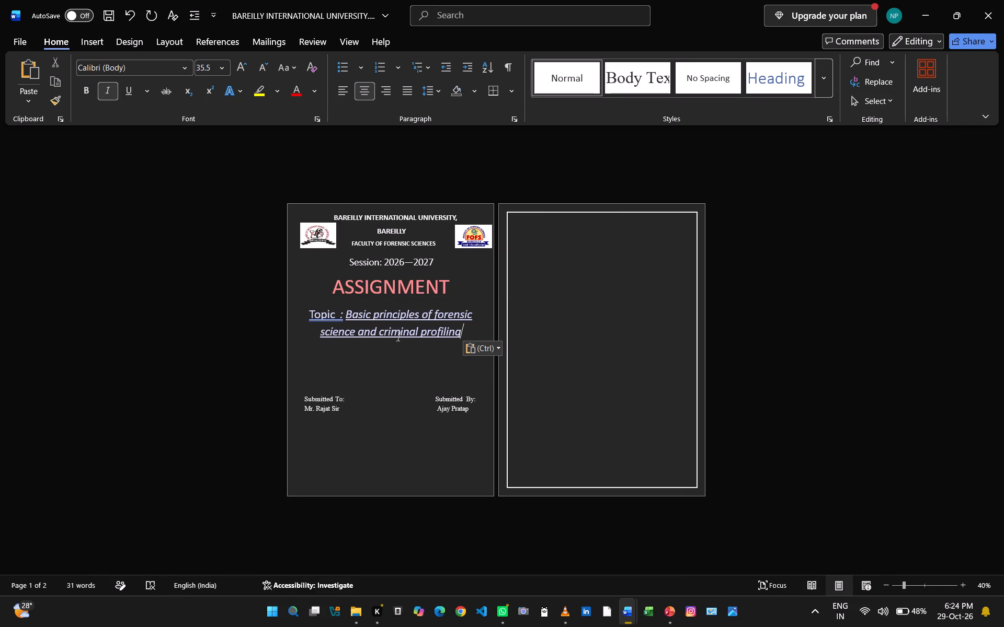
Insert three line breaks before "Topic" to move the topic and submission details farther below the ASSIGNMENT heading.
{"action": "left_click", "coordinate": [392, 364]}
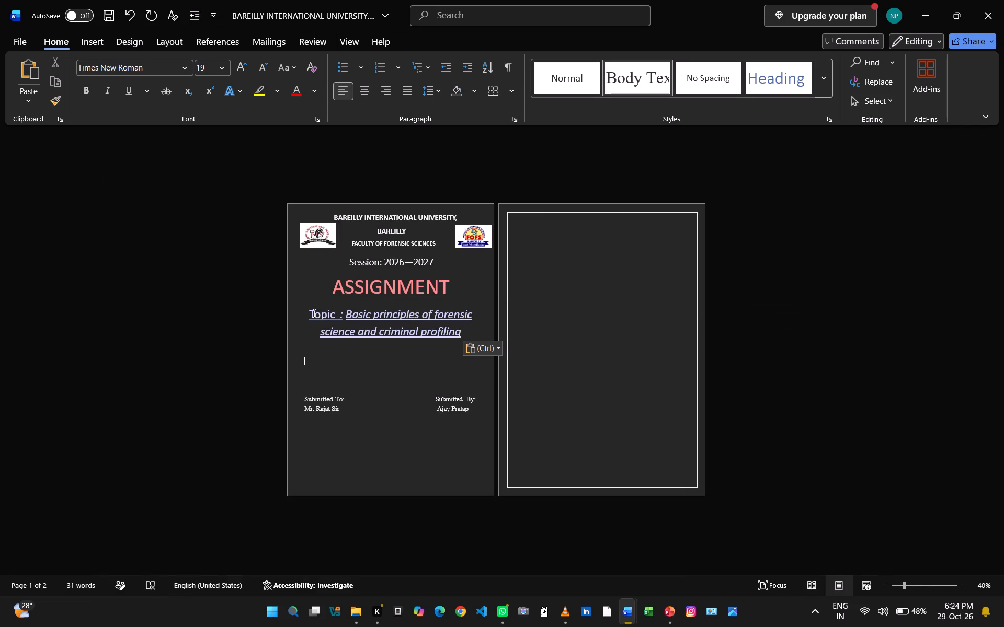
{"action": "left_click", "coordinate": [308, 313]}
{"action": "key", "text": "shift+Return"}
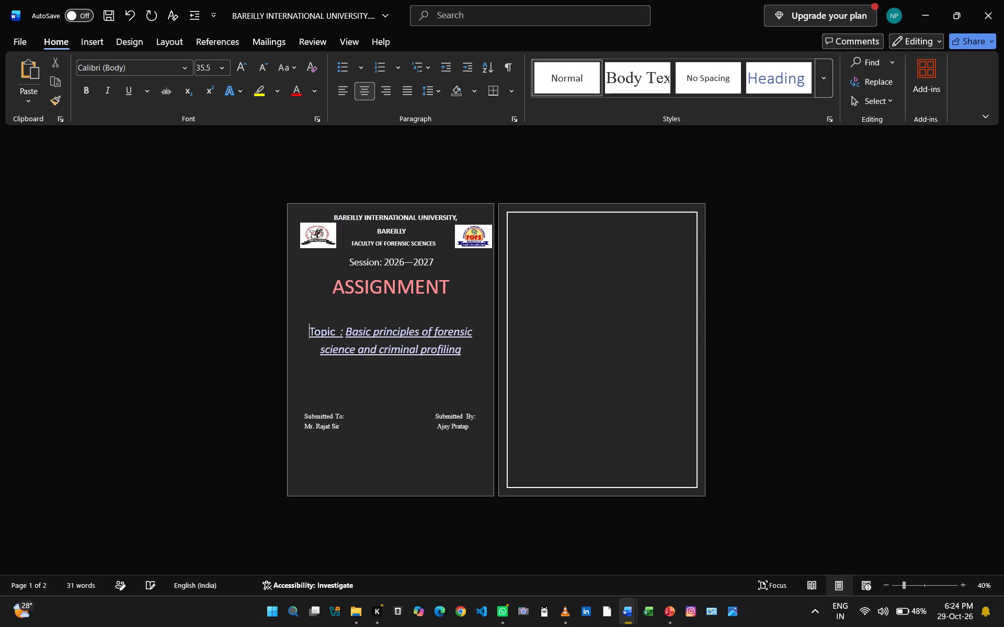
{"action": "key", "text": "shift+Return"}
{"action": "key", "text": "shift+Return"}
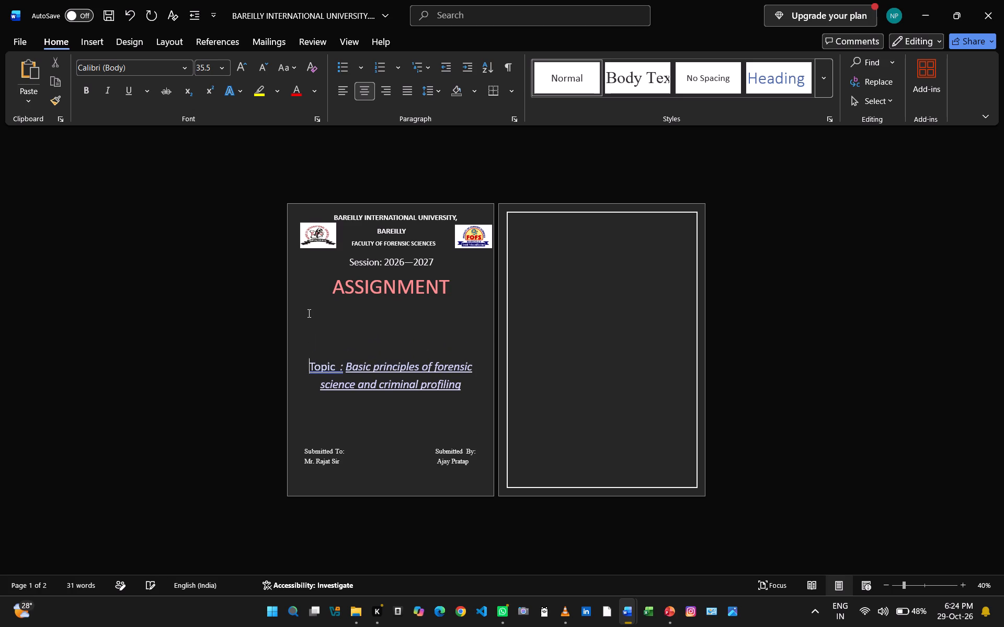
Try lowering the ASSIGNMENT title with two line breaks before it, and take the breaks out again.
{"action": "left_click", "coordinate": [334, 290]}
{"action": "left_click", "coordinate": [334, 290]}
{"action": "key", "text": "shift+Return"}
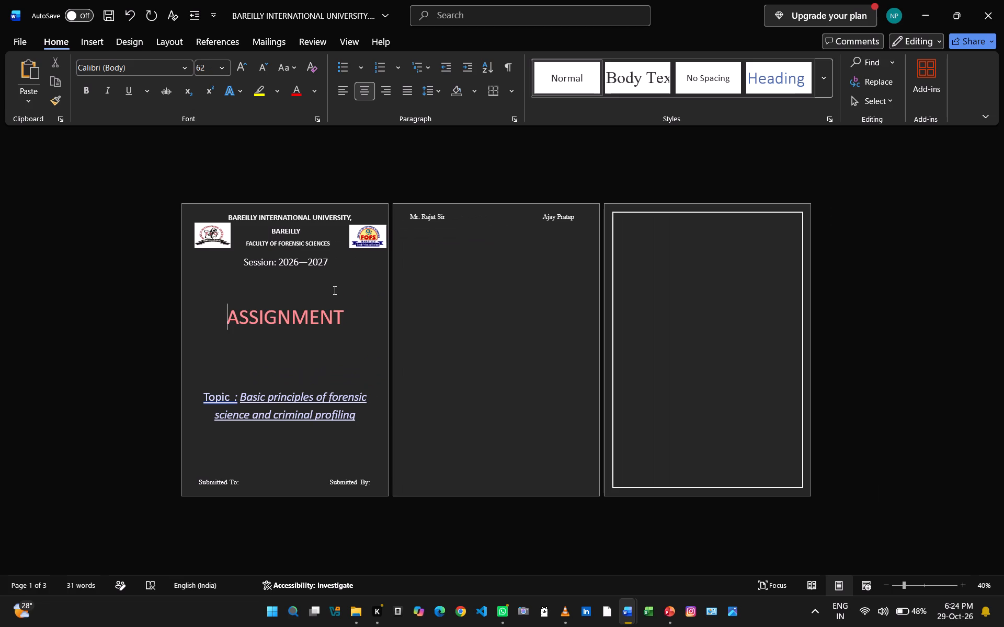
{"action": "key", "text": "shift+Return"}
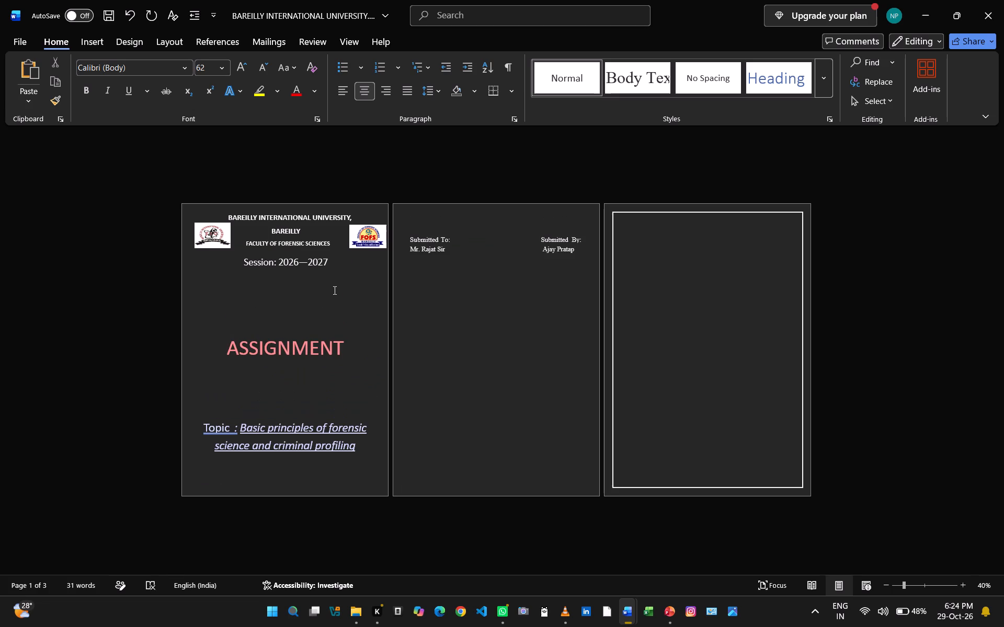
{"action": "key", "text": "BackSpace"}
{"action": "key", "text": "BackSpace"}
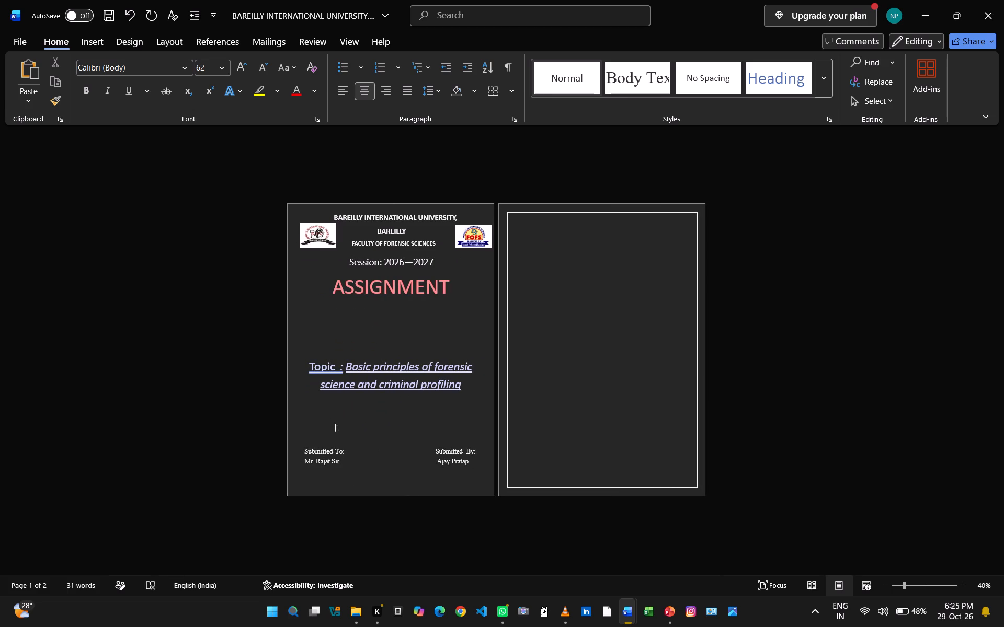
Remove the blank lines above the Submitted To and Submitted By row so it sits directly under the topic.
{"action": "left_click", "coordinate": [302, 450]}
{"action": "key", "text": "BackSpace"}
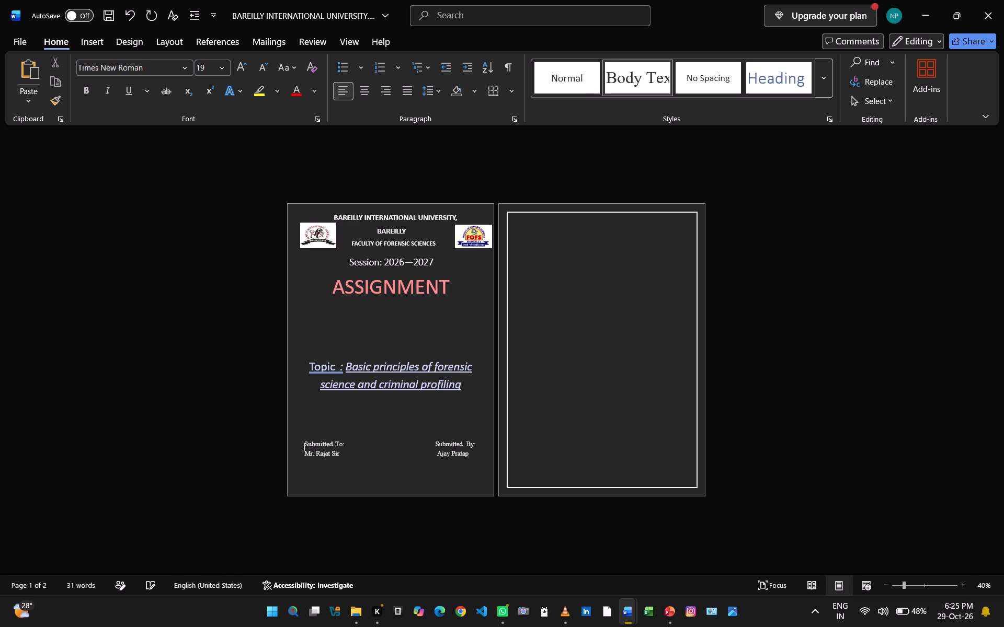
{"action": "key", "text": "BackSpace"}
{"action": "key", "text": "BackSpace"}
{"action": "key", "text": "BackSpace"}
{"action": "key", "text": "BackSpace"}
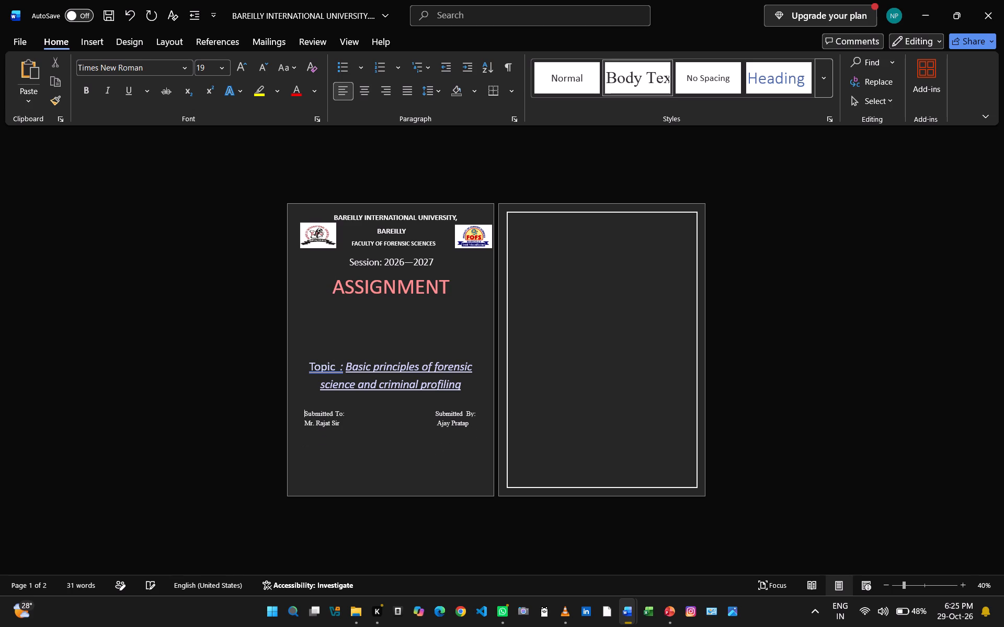
{"action": "key", "text": "BackSpace"}
{"action": "key", "text": "BackSpace"}
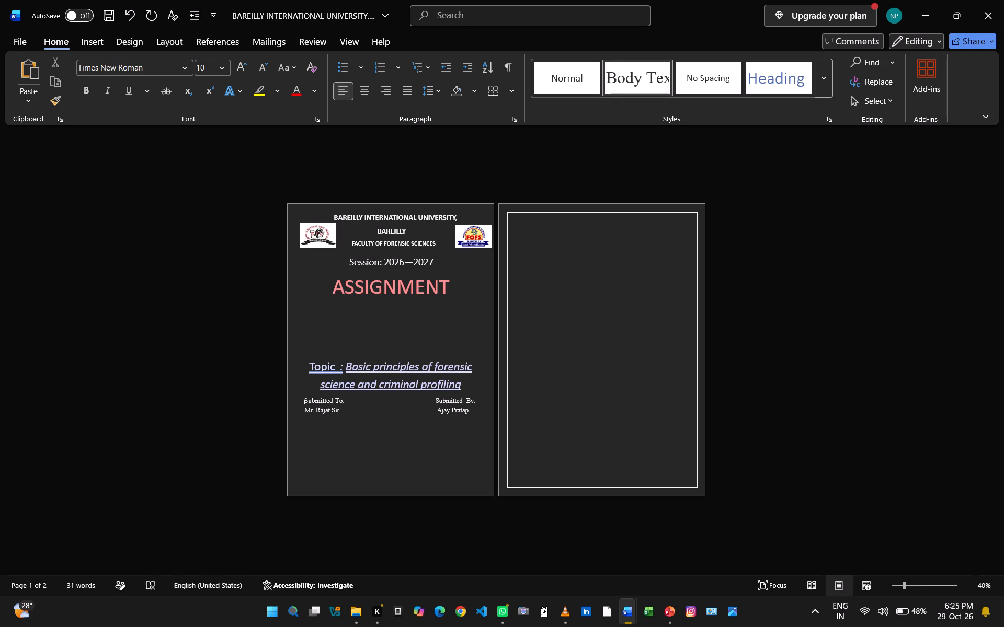
Remove the blank lines above the topic so it starts on its own centred line directly below ASSIGNMENT.
{"action": "left_click", "coordinate": [307, 364]}
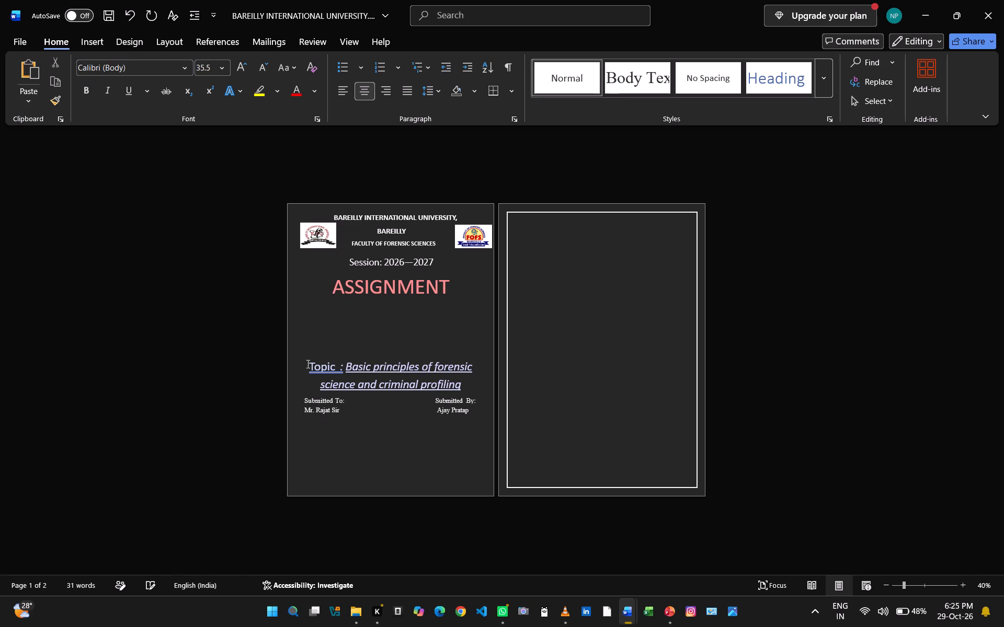
{"action": "key", "text": "BackSpace"}
{"action": "key", "text": "BackSpace"}
{"action": "key", "text": "BackSpace"}
{"action": "key", "text": "BackSpace"}
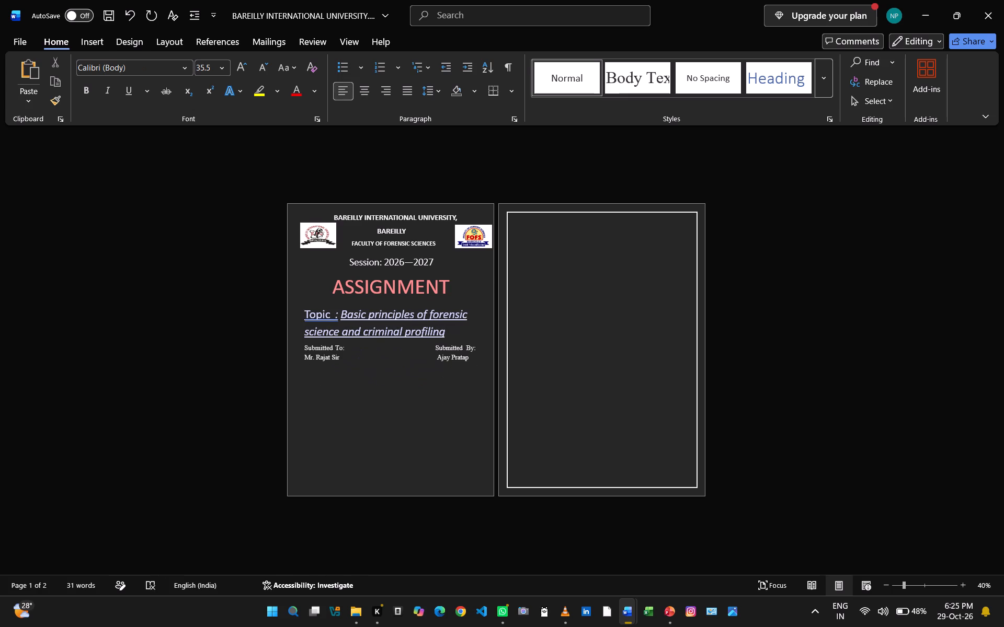
{"action": "key", "text": "BackSpace"}
{"action": "key", "text": "BackSpace"}
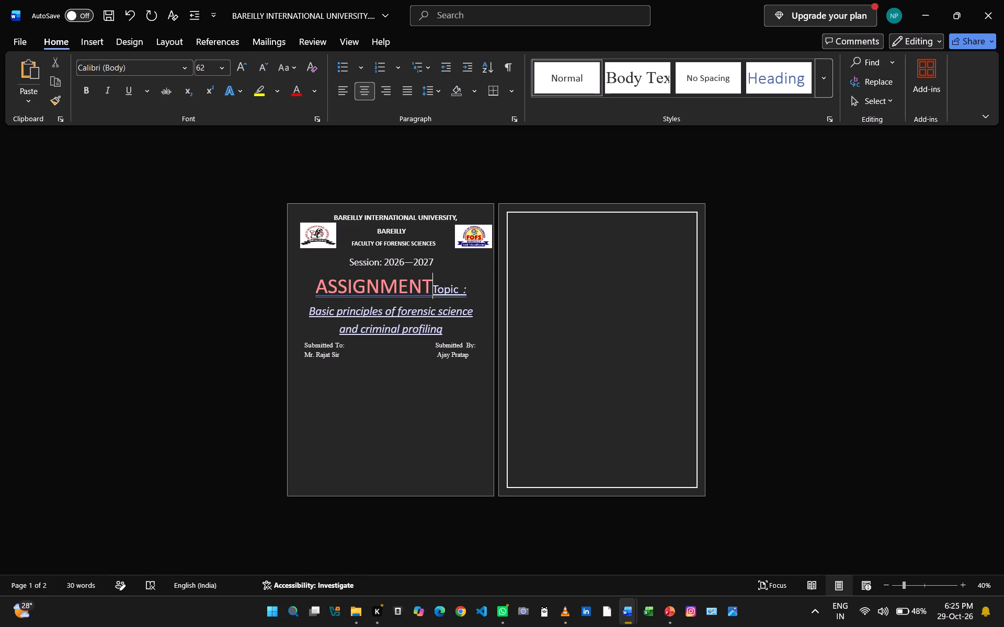
{"action": "key", "text": "Return"}
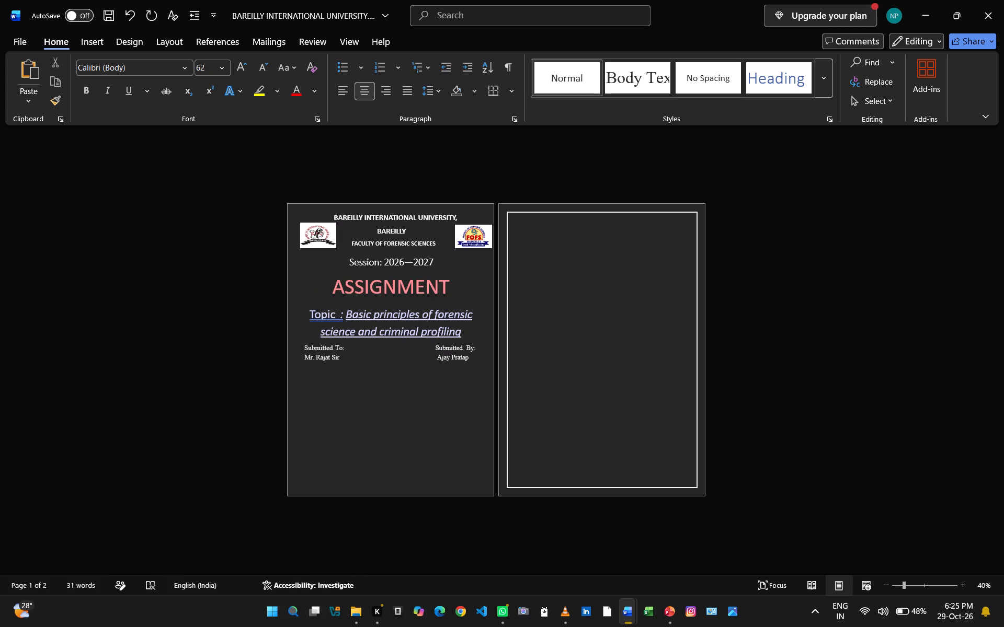
Format the ASSIGNMENT title as bold, black, size 48.
{"action": "left_click_drag", "start_coordinate": [333, 282], "coordinate": [455, 288]}
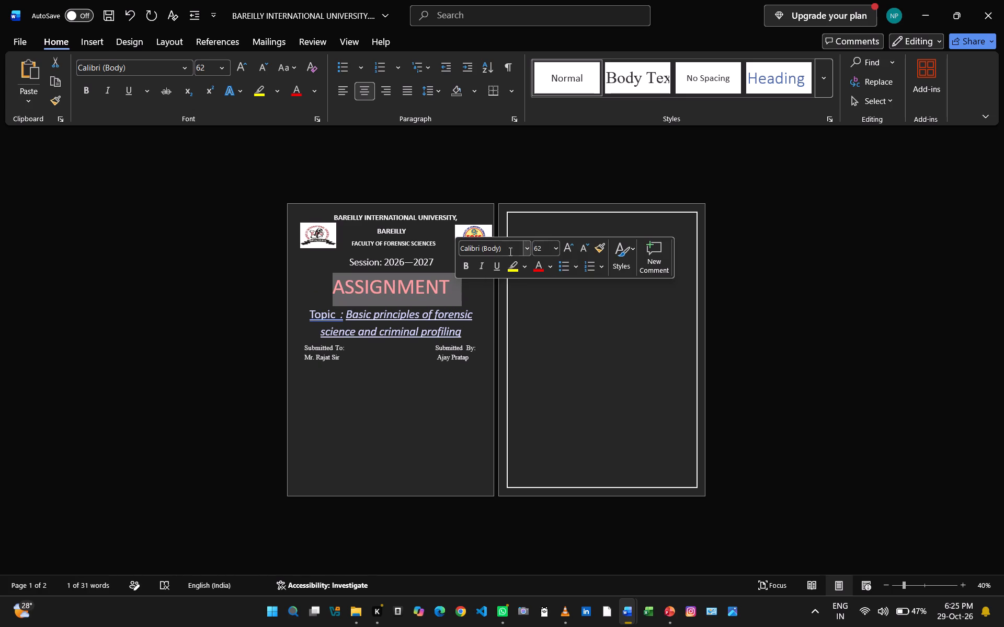
{"action": "left_click", "coordinate": [465, 263]}
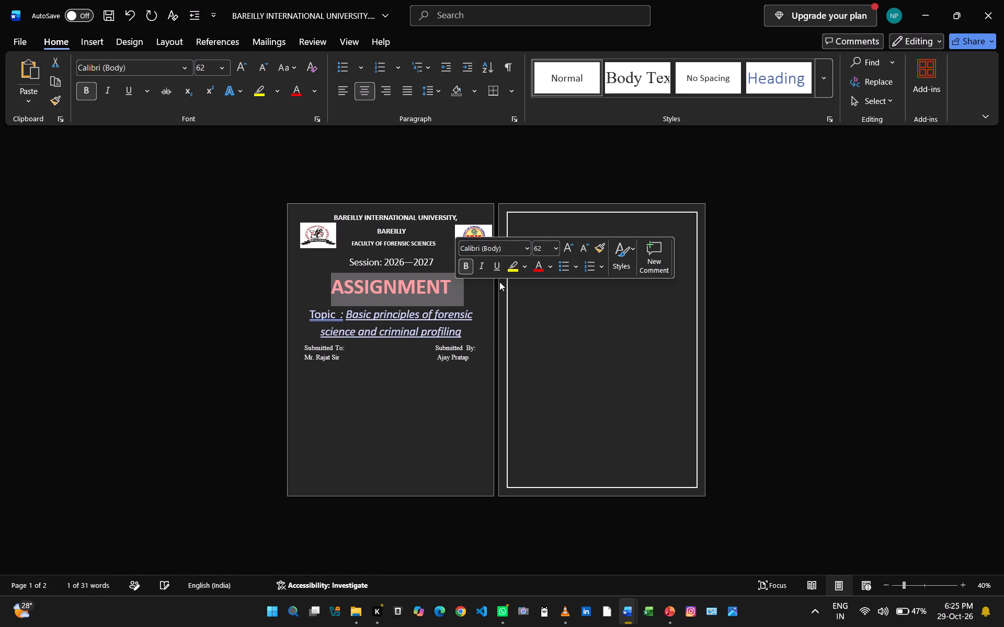
{"action": "left_click", "coordinate": [549, 270]}
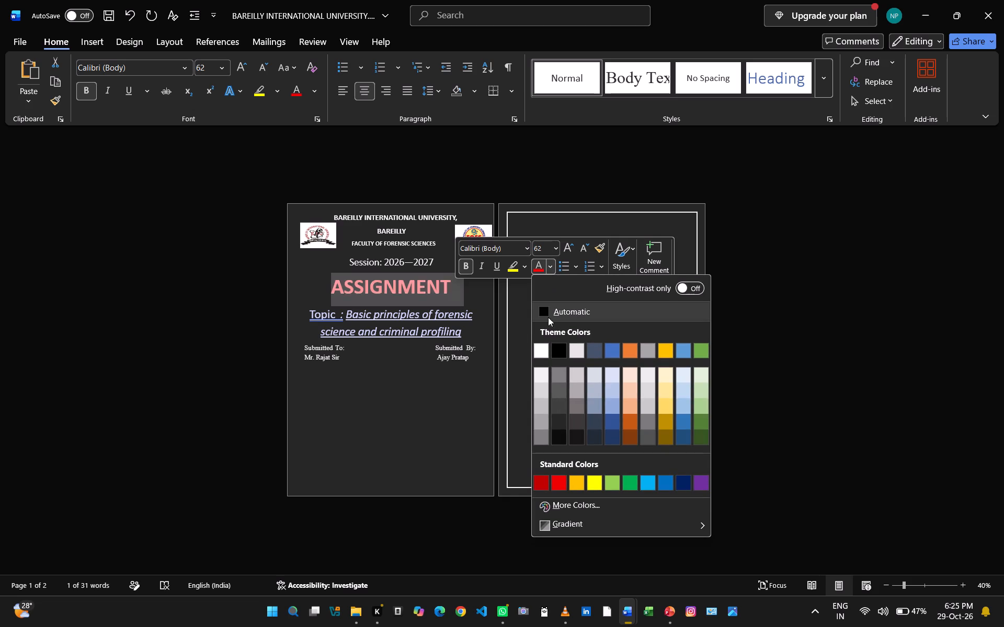
{"action": "left_click", "coordinate": [556, 349]}
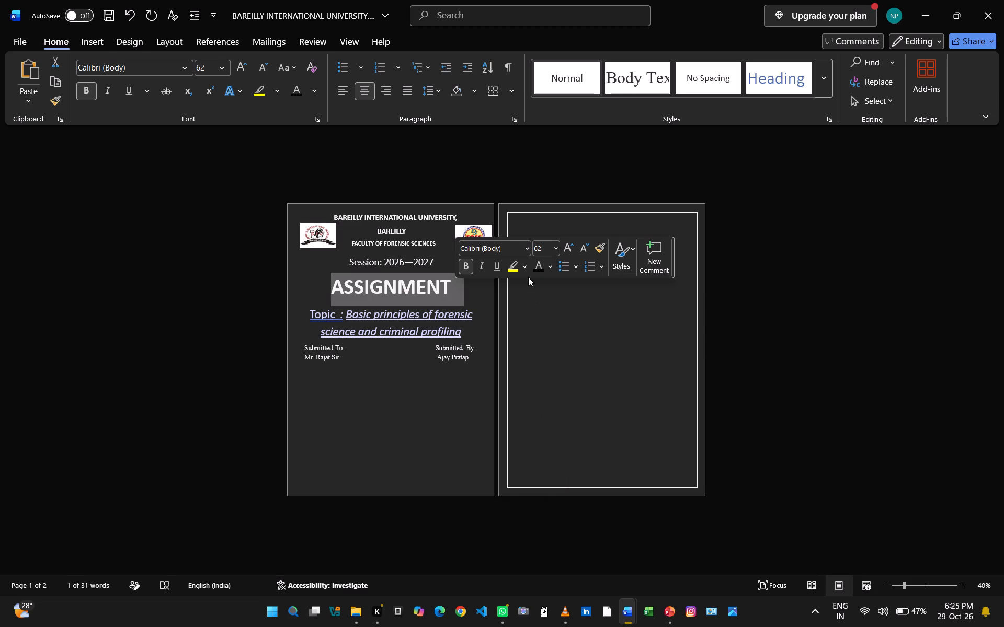
{"action": "left_click", "coordinate": [555, 250]}
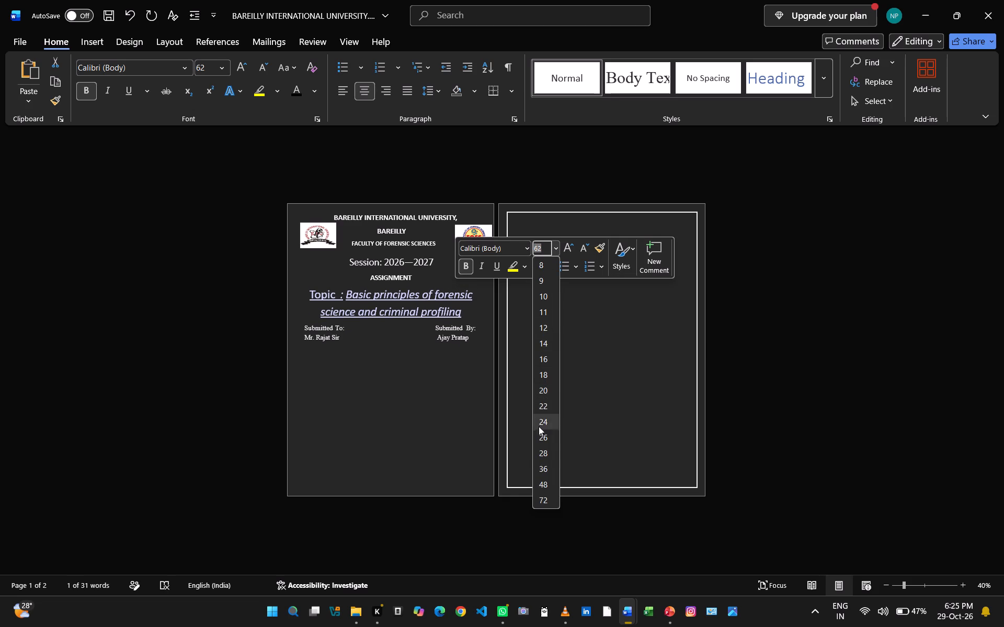
{"action": "left_click", "coordinate": [543, 482]}
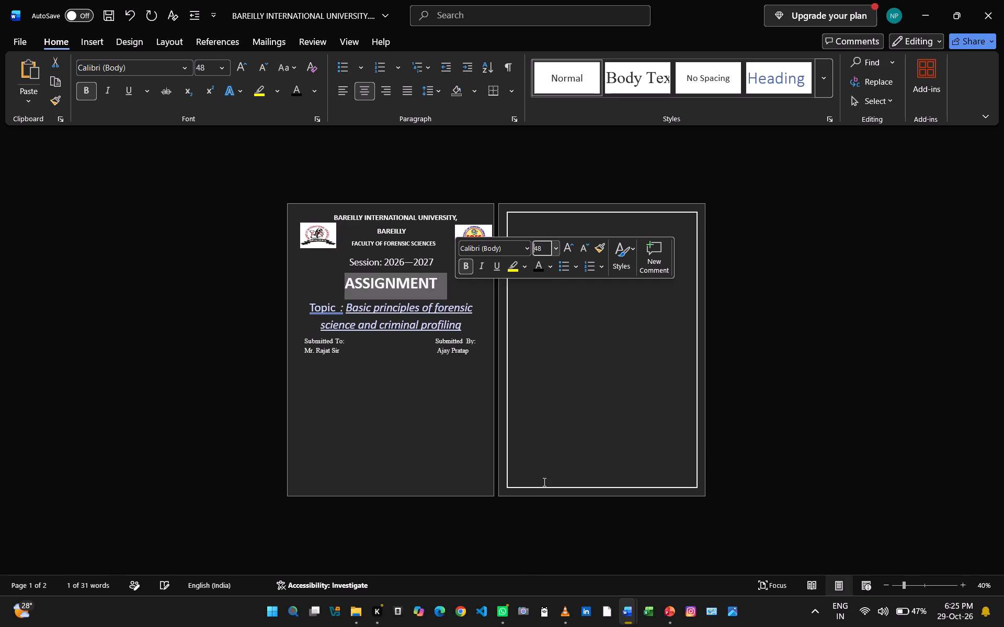
{"action": "left_click", "coordinate": [402, 391]}
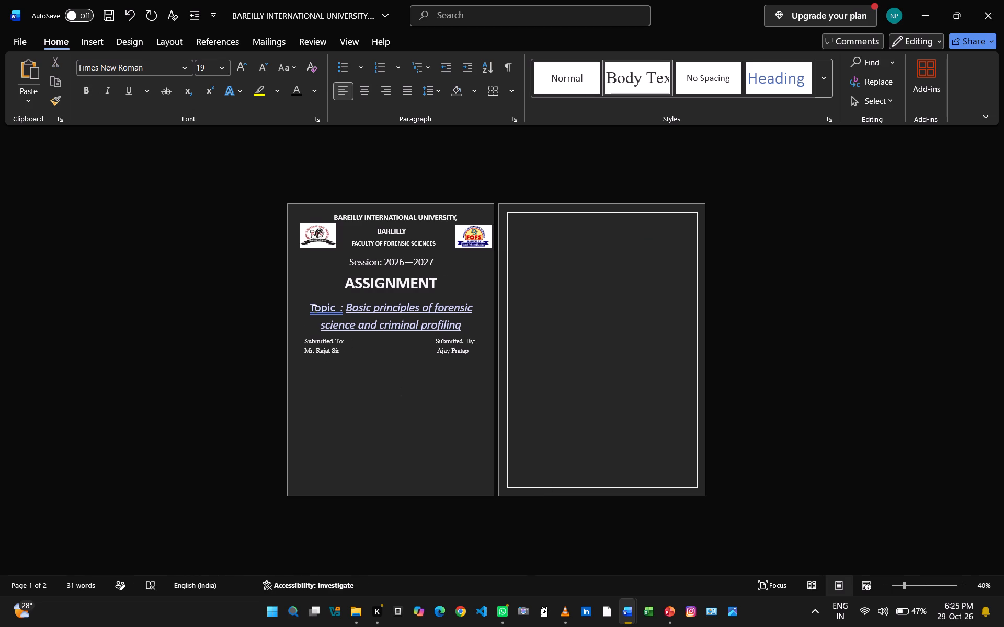
Set the whole topic text to the automatic font colour and size 36.
{"action": "left_click_drag", "start_coordinate": [307, 306], "coordinate": [457, 322]}
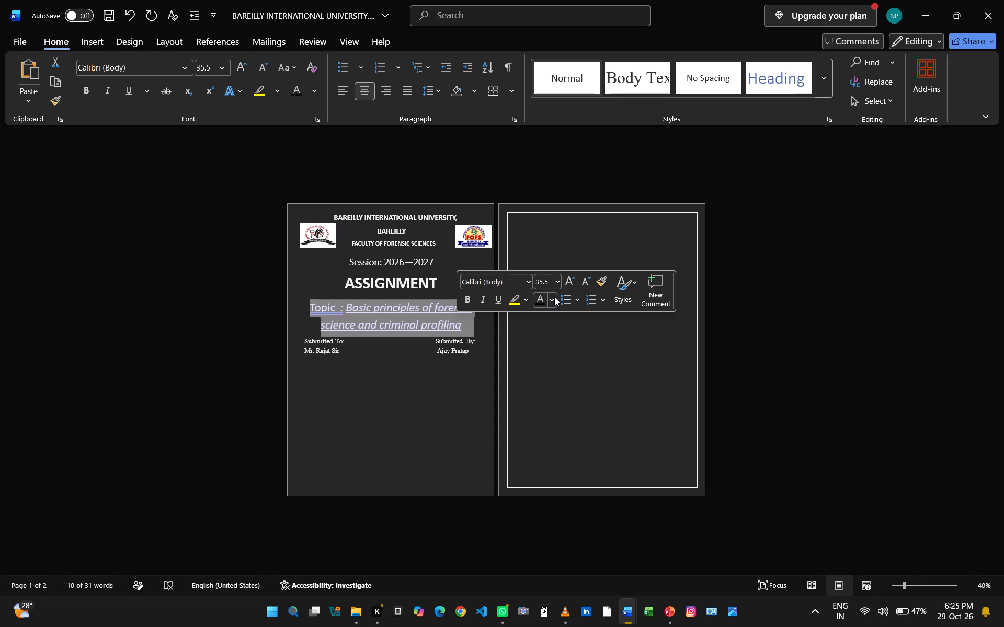
{"action": "left_click", "coordinate": [554, 297]}
{"action": "left_click", "coordinate": [547, 346]}
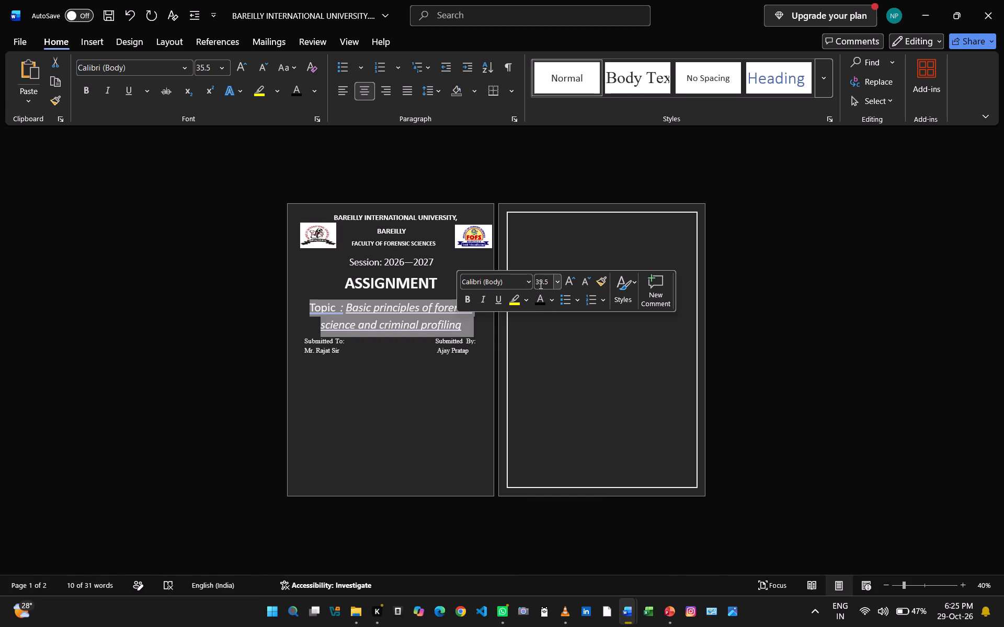
{"action": "left_click", "coordinate": [559, 281]}
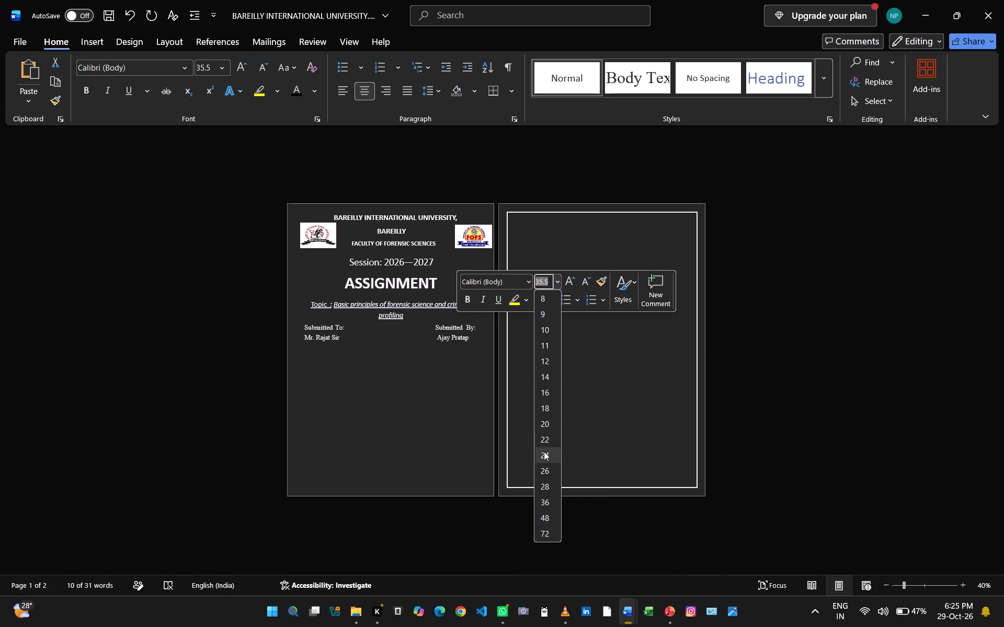
{"action": "left_click", "coordinate": [544, 502]}
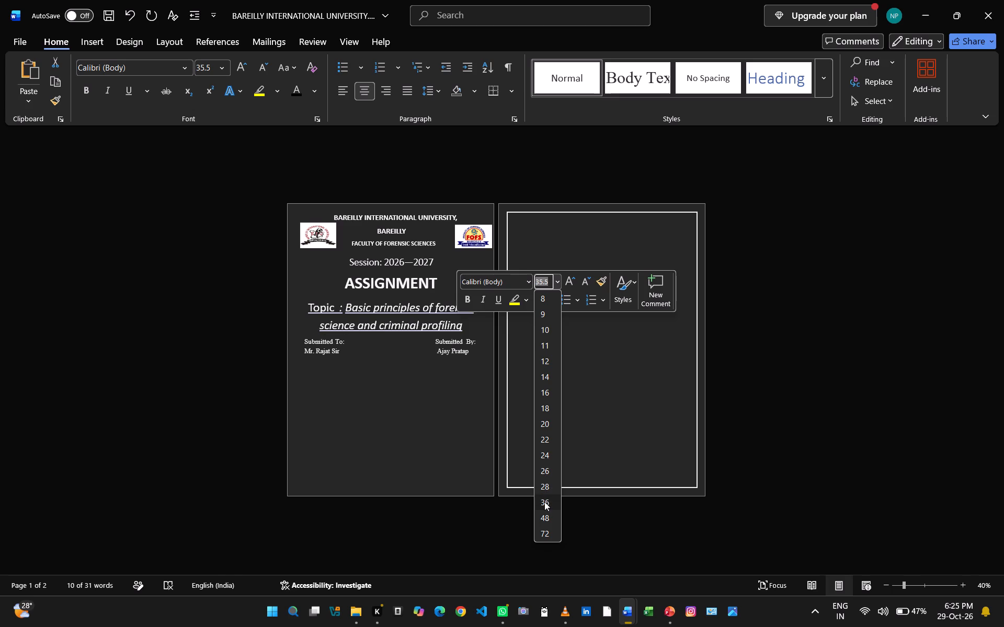
{"action": "left_click", "coordinate": [438, 398]}
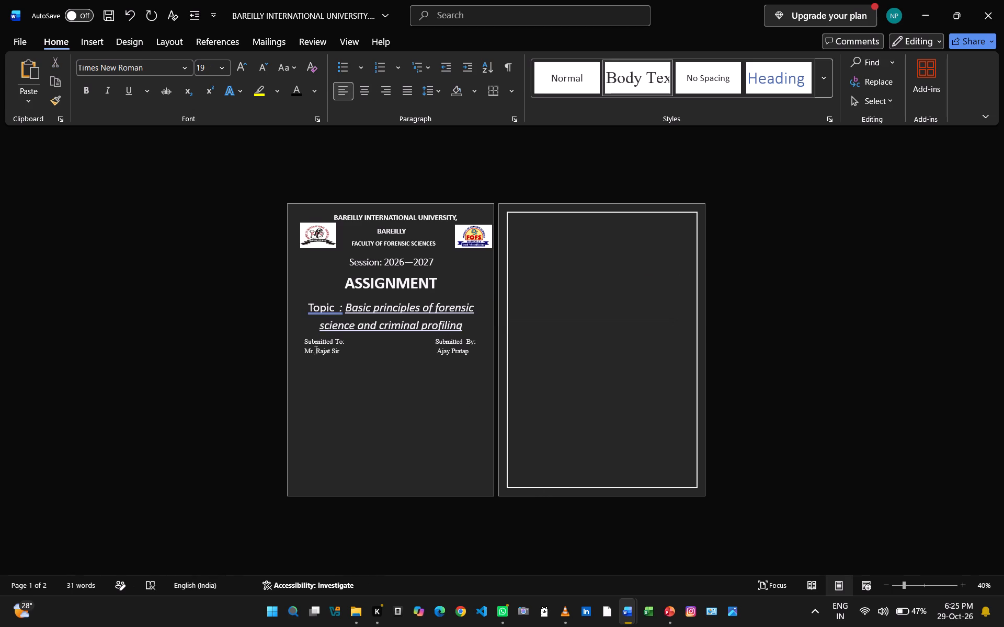
Insert twelve blank lines above the Submitted To and Submitted By row to place it near the bottom of the cover page.
{"action": "left_click", "coordinate": [303, 341]}
{"action": "key", "text": "Return"}
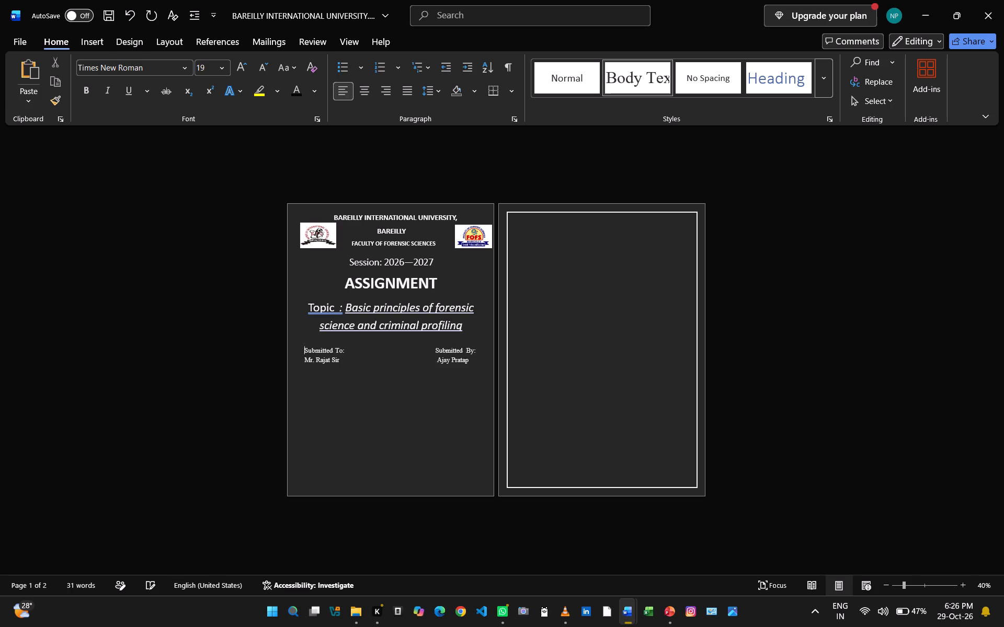
{"action": "key", "text": "Return"}
{"action": "key", "text": "Return"}
{"action": "key", "text": "Return"}
{"action": "key", "text": "Return"}
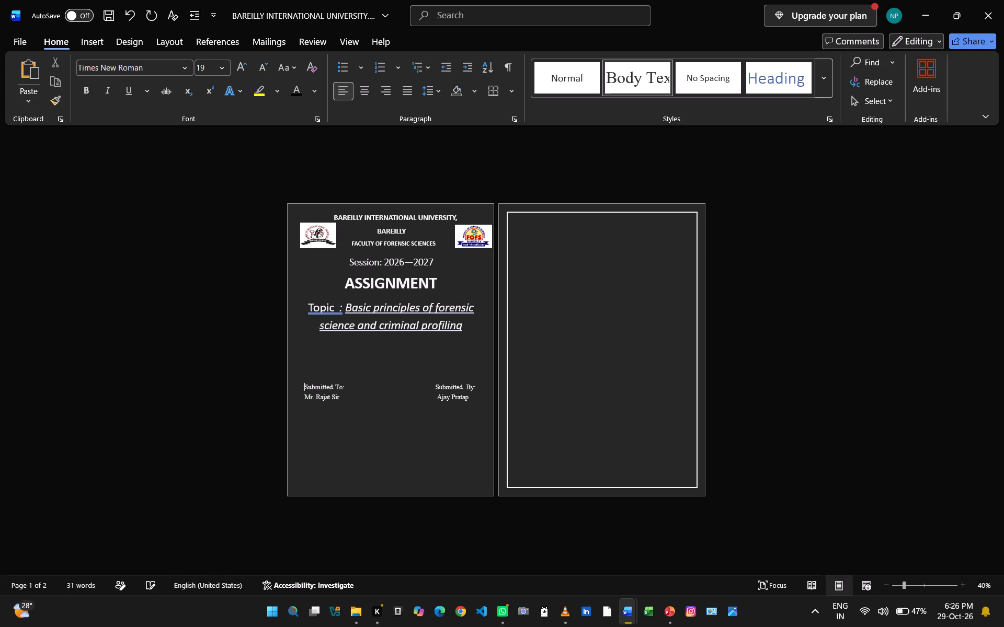
{"action": "key", "text": "Return"}
{"action": "key", "text": "Return"}
{"action": "key", "text": "Return"}
{"action": "key", "text": "Return"}
{"action": "key", "text": "Return"}
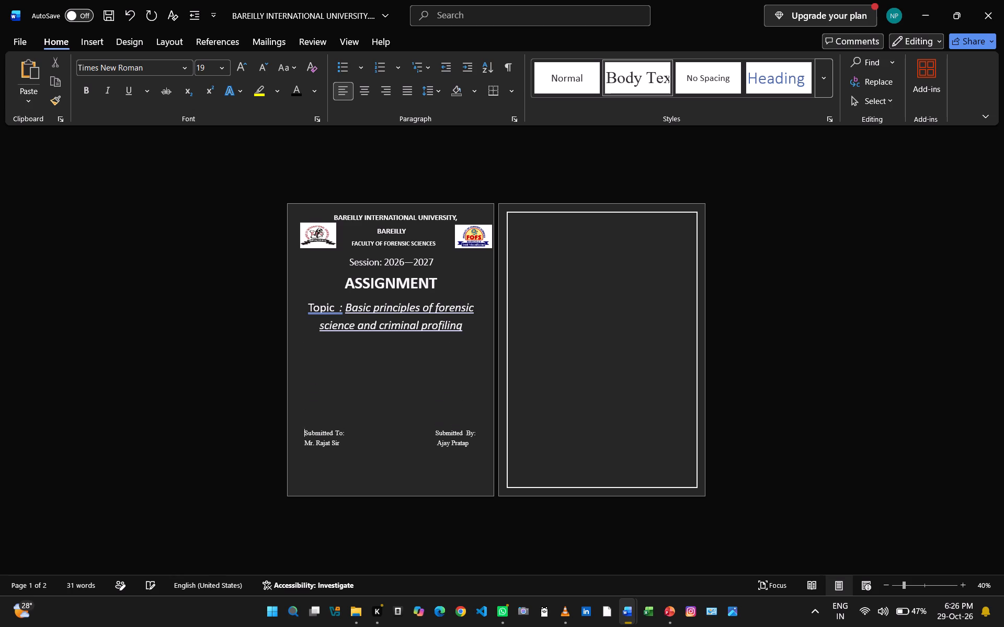
{"action": "key", "text": "Return"}
{"action": "key", "text": "Return"}
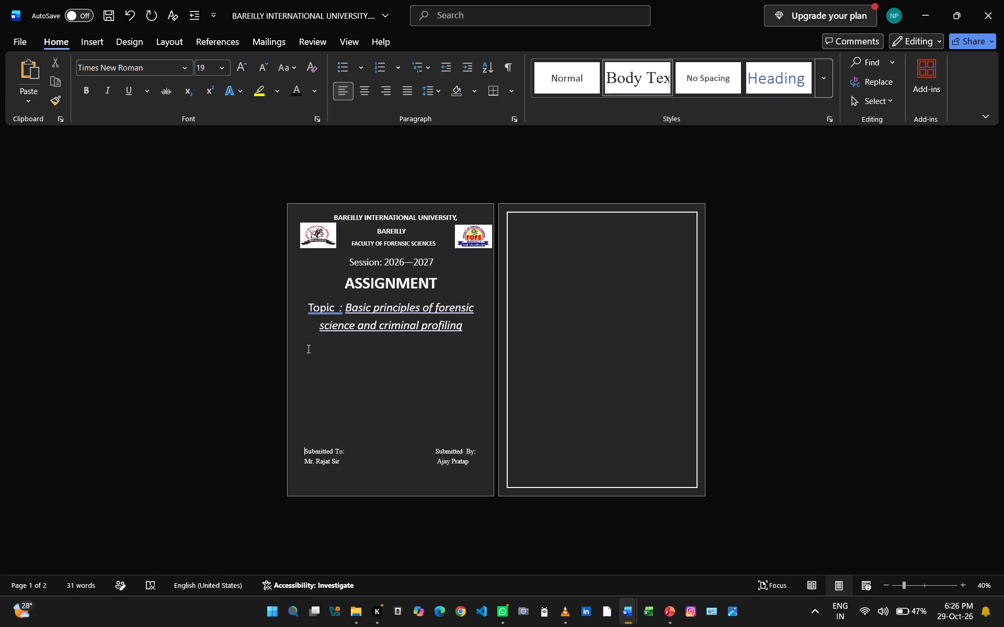
Format the Submitted To and Submitted By labels as bold, size 28.
{"action": "left_click_drag", "start_coordinate": [302, 447], "coordinate": [343, 454]}
{"action": "left_click_drag", "start_coordinate": [343, 454], "coordinate": [477, 454]}
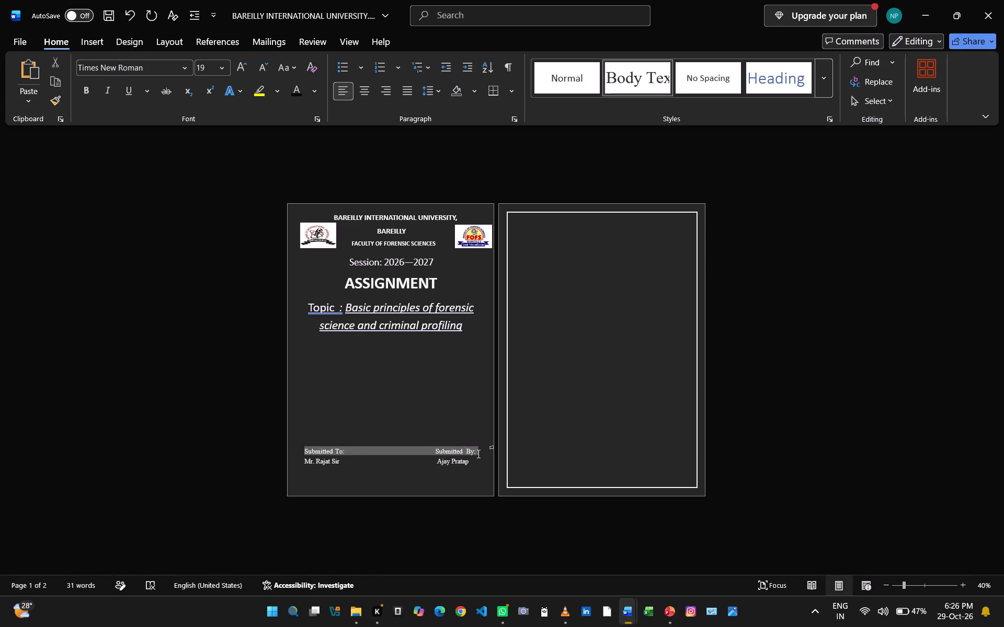
{"action": "left_click_drag", "start_coordinate": [477, 454], "coordinate": [477, 455]}
{"action": "left_click", "coordinate": [578, 415]}
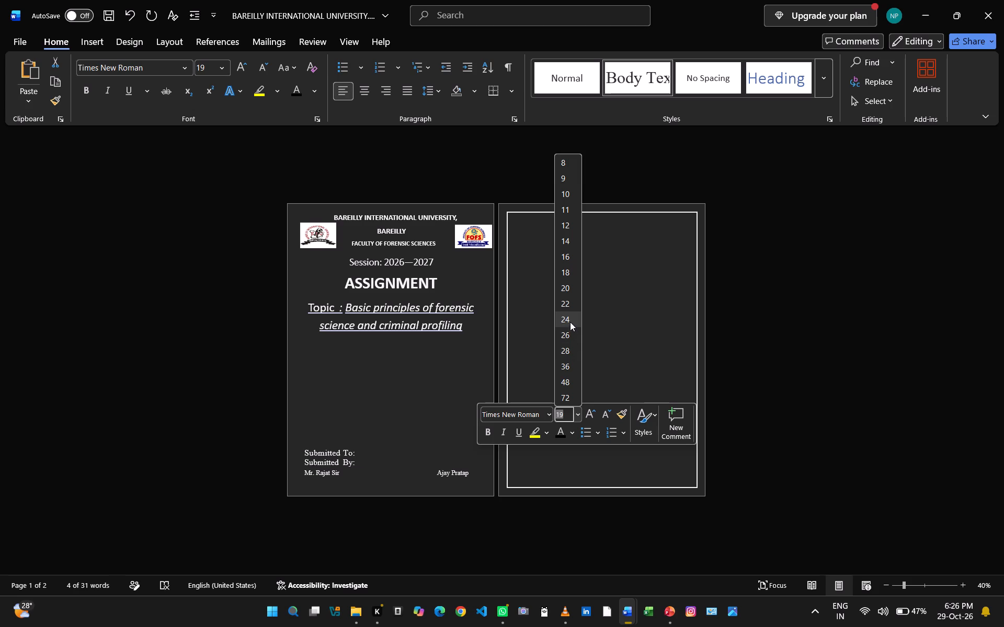
{"action": "left_click", "coordinate": [564, 347]}
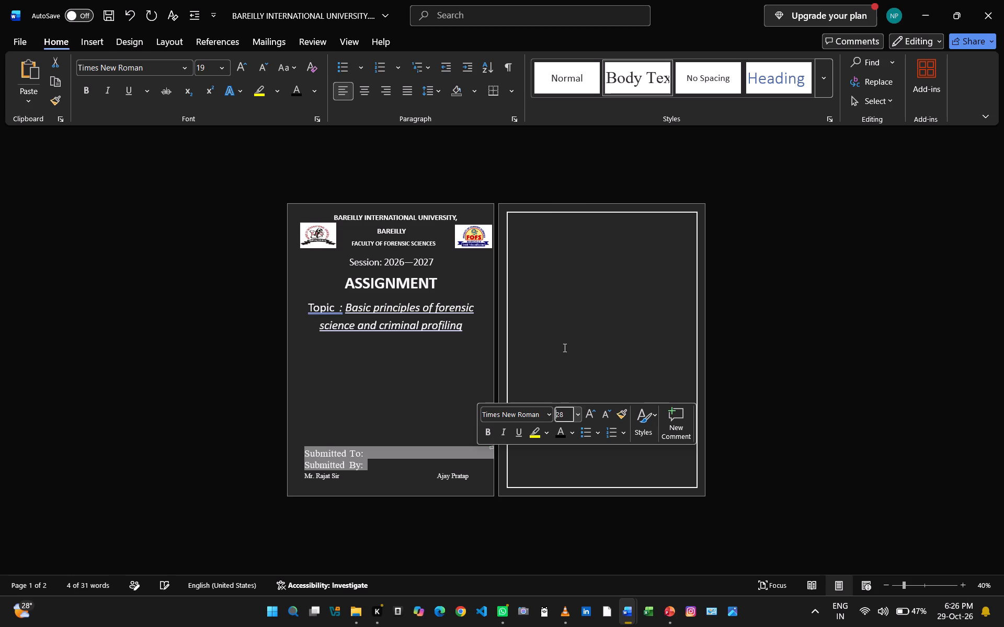
{"action": "left_click", "coordinate": [486, 429]}
Move the Submitted By label from its own line up to the Submitted To line, above the student's name.
{"action": "left_click", "coordinate": [364, 451]}
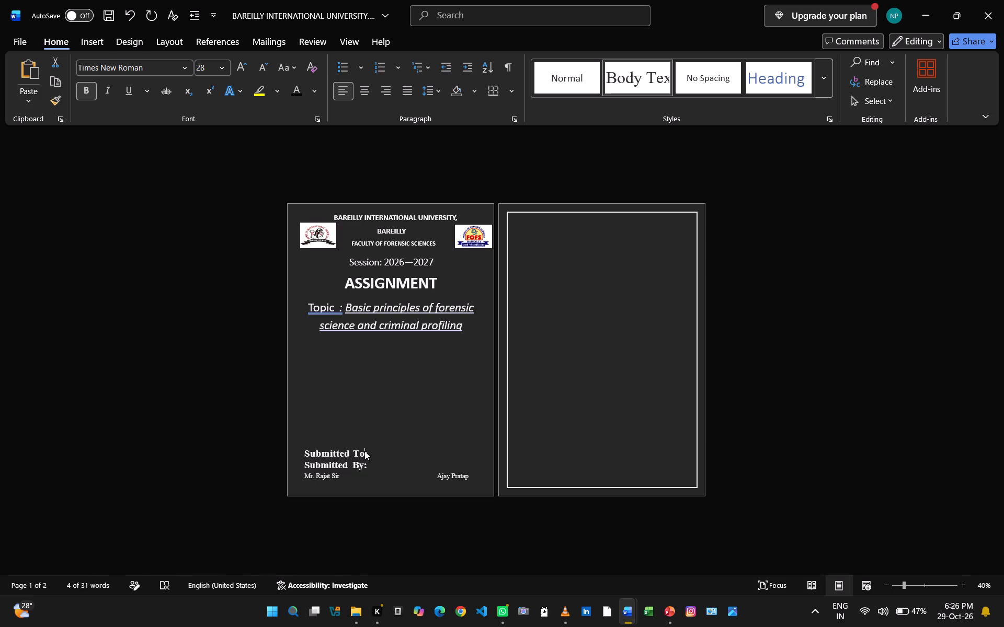
{"action": "left_click", "coordinate": [303, 462]}
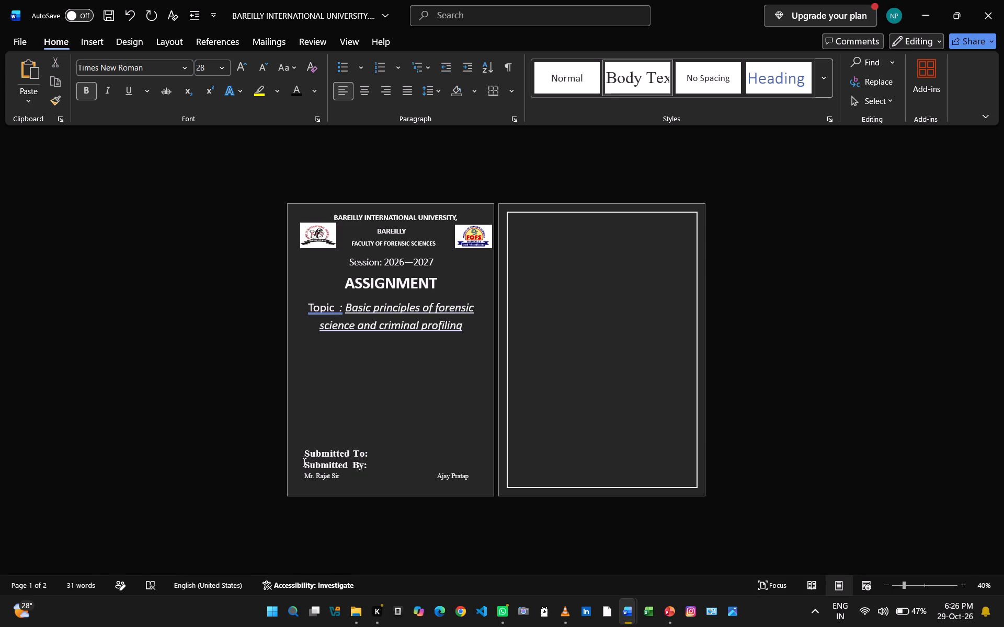
{"action": "key", "text": "BackSpace"}
{"action": "key", "text": "BackSpace"}
{"action": "key", "text": "BackSpace"}
{"action": "key", "text": "BackSpace"}
{"action": "left_click_drag", "start_coordinate": [303, 462], "coordinate": [389, 470]}
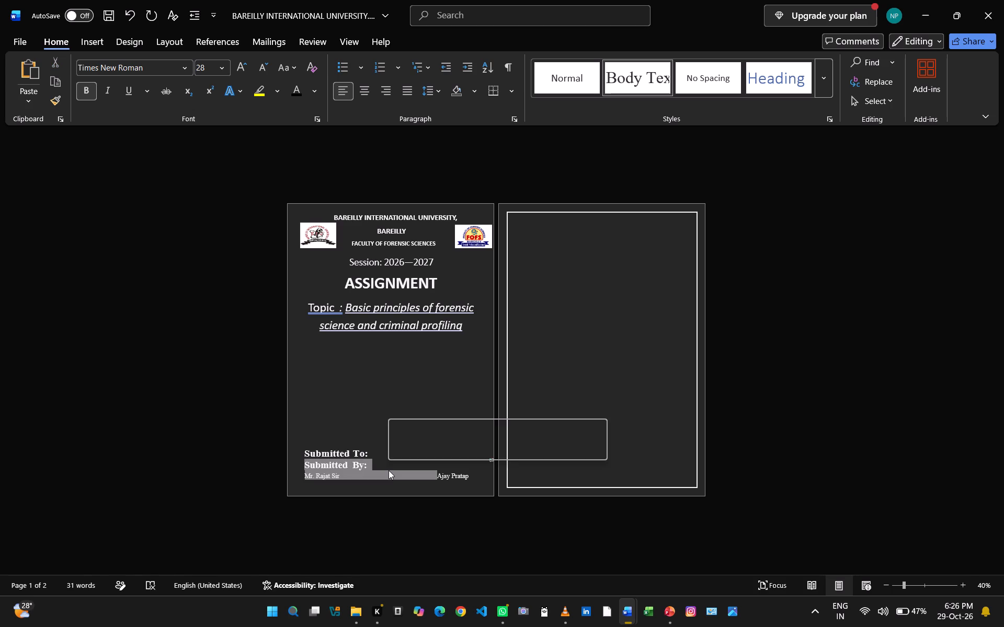
{"action": "left_click", "coordinate": [389, 470]}
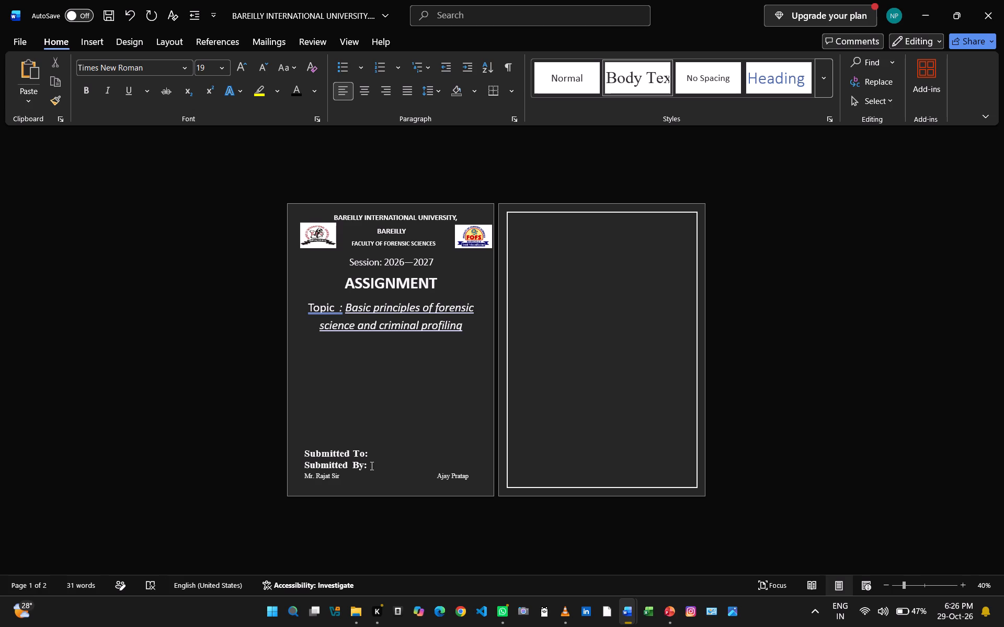
{"action": "left_click_drag", "start_coordinate": [371, 466], "coordinate": [301, 465]}
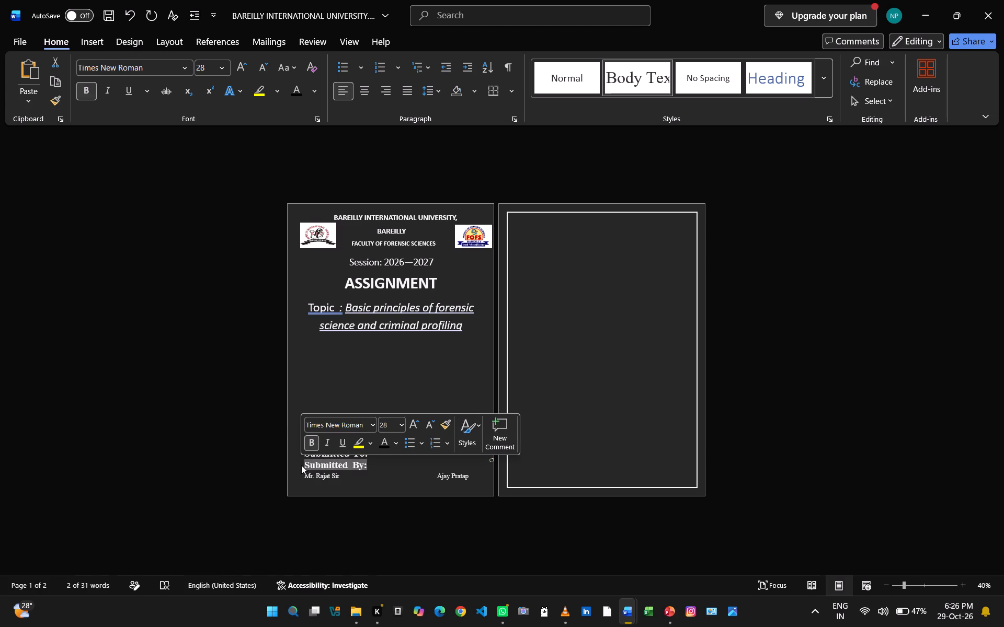
{"action": "key", "text": "ctrl+x"}
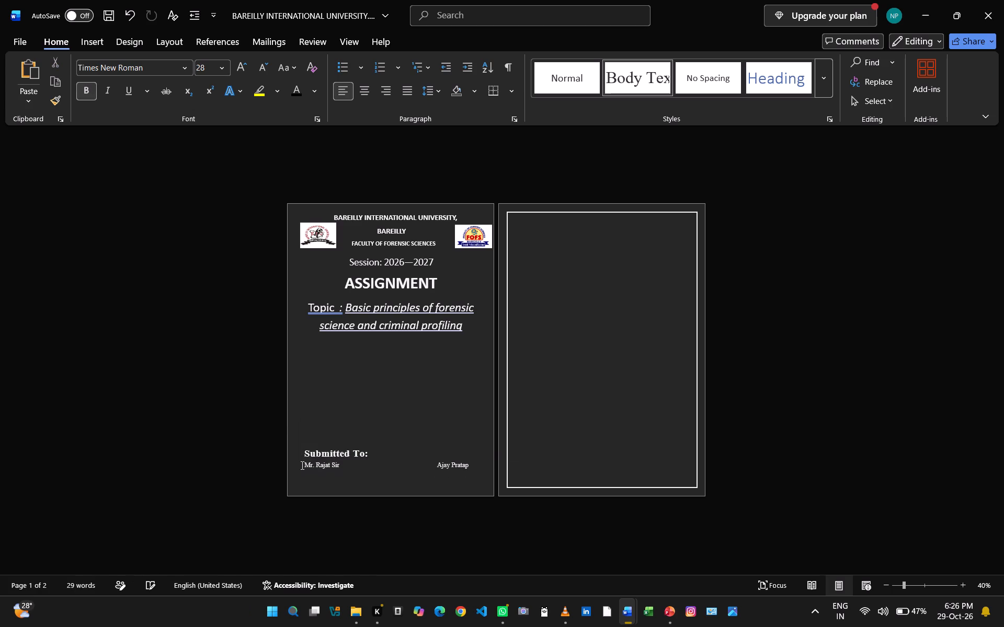
{"action": "left_click", "coordinate": [423, 450]}
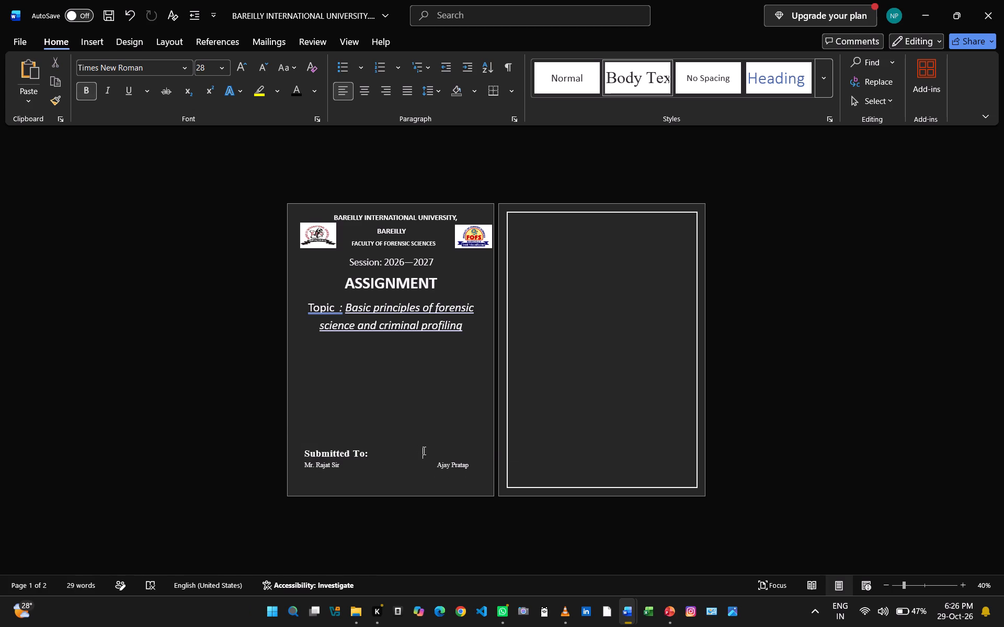
{"action": "left_click", "coordinate": [431, 455]}
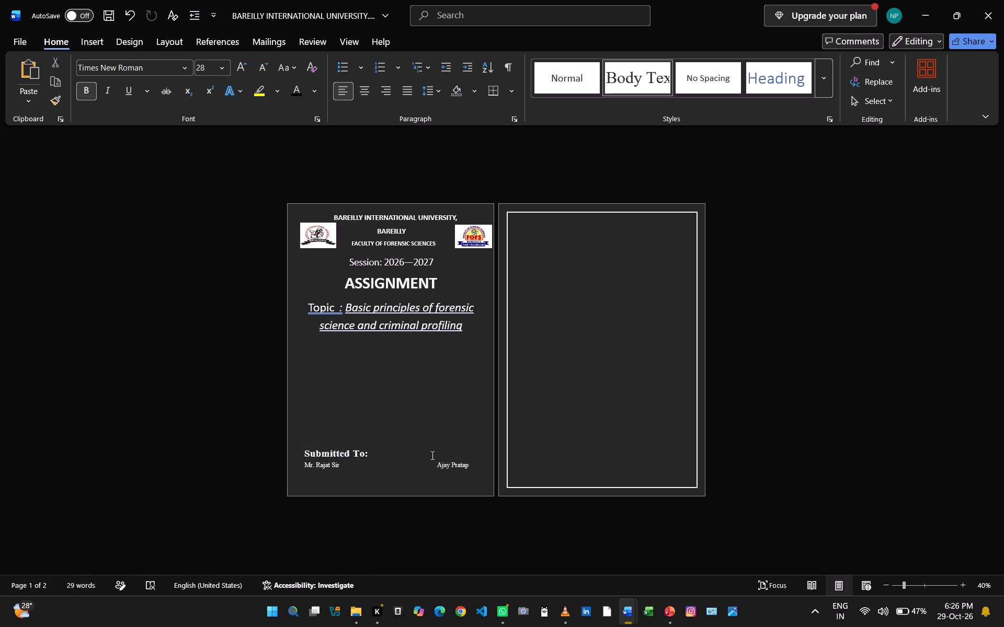
{"action": "key", "text": "ctrl+v"}
Narrow the gap between the Submitted To and Submitted By labels by six spaces.
{"action": "left_click", "coordinate": [431, 455]}
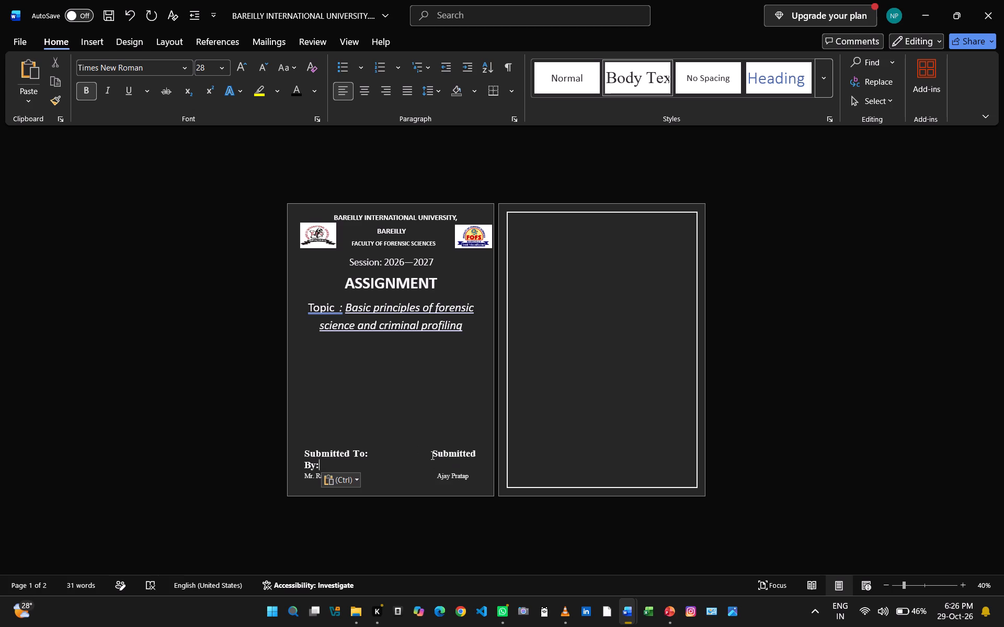
{"action": "key", "text": "BackSpace"}
{"action": "key", "text": "BackSpace"}
{"action": "key", "text": "BackSpace"}
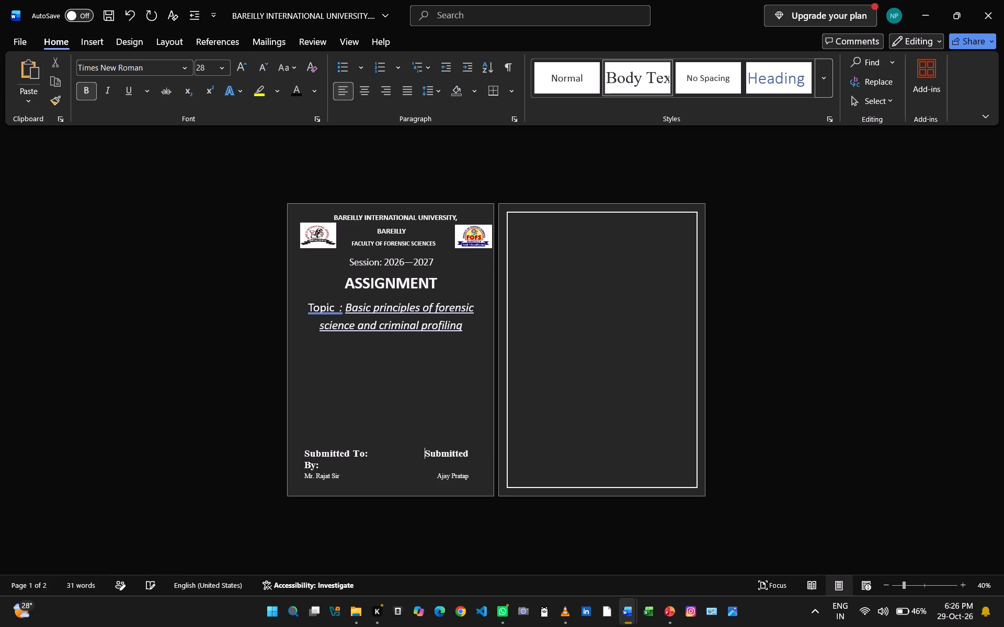
{"action": "key", "text": "BackSpace"}
{"action": "key", "text": "BackSpace"}
{"action": "key", "text": "BackSpace"}
Cut the wrapped "By:" and paste it after "Submitted" to bring the label onto one line beside Submitted To.
{"action": "left_click_drag", "start_coordinate": [324, 468], "coordinate": [269, 468]}
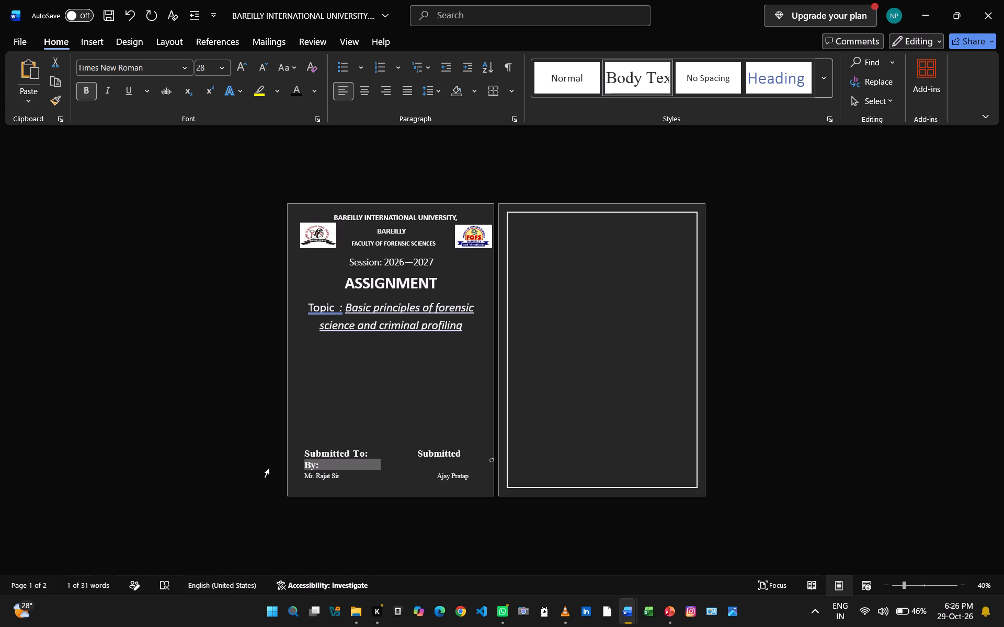
{"action": "key", "text": "ctrl+x"}
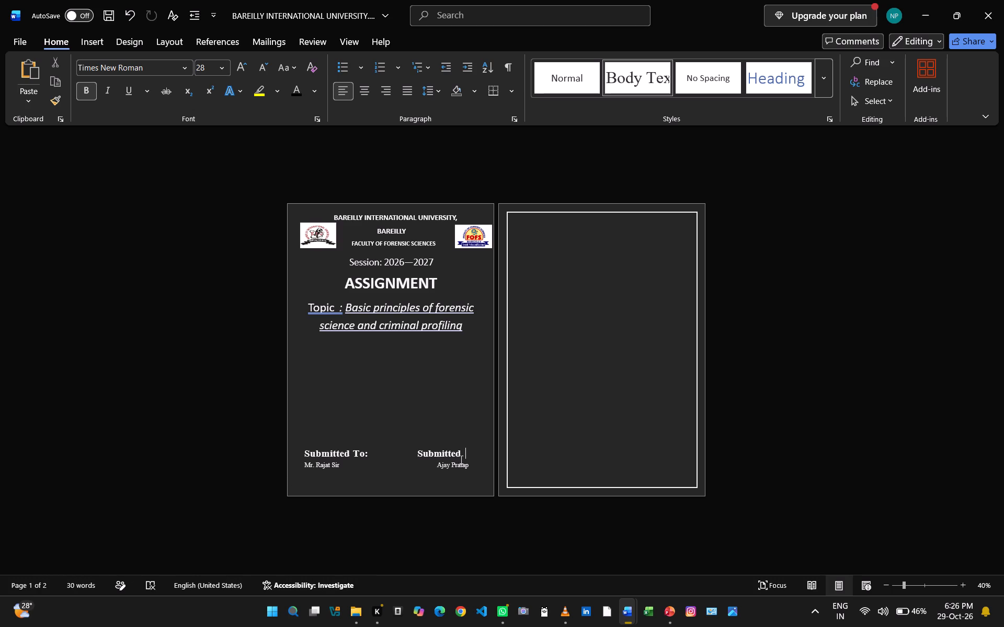
{"action": "key", "text": "BackSpace"}
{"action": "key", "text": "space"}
{"action": "key", "text": "ctrl+v"}
{"action": "key", "text": "BackSpace"}
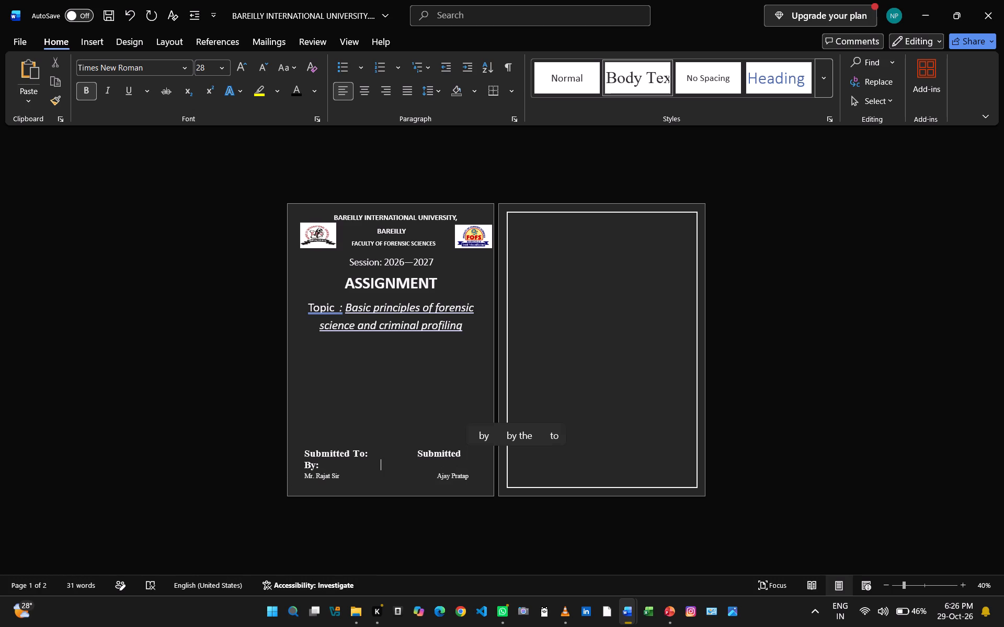
Delete the wrapped By: and the spacing before it, and retype By directly after Submitted on the same line.
{"action": "key", "text": "BackSpace"}
{"action": "key", "text": "BackSpace"}
{"action": "key", "text": "BackSpace"}
{"action": "key", "text": "BackSpace"}
{"action": "key", "text": "BackSpace"}
{"action": "key", "text": "BackSpace"}
{"action": "key", "text": "BackSpace"}
{"action": "key", "text": "BackSpace"}
{"action": "key", "text": "BackSpace"}
{"action": "key", "text": "BackSpace"}
{"action": "key", "text": "BackSpace"}
{"action": "key", "text": "BackSpace"}
{"action": "key", "text": "BackSpace"}
{"action": "key", "text": "BackSpace"}
{"action": "key", "text": "BackSpace"}
{"action": "key", "text": "BackSpace"}
{"action": "key", "text": "BackSpace"}
{"action": "key", "text": "BackSpace"}
{"action": "key", "text": "BackSpace"}
{"action": "key", "text": "BackSpace"}
{"action": "key", "text": "BackSpace"}
{"action": "key", "text": "BackSpace"}
{"action": "key", "text": "BackSpace"}
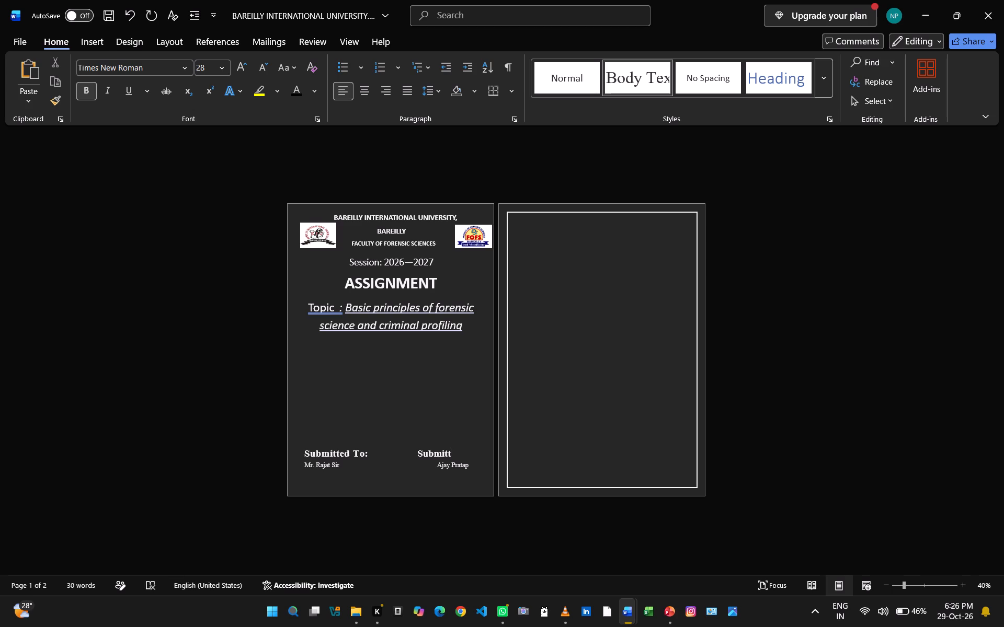
{"action": "key", "text": "ctrl+z"}
{"action": "key", "text": "ctrl+z"}
{"action": "key", "text": "space"}
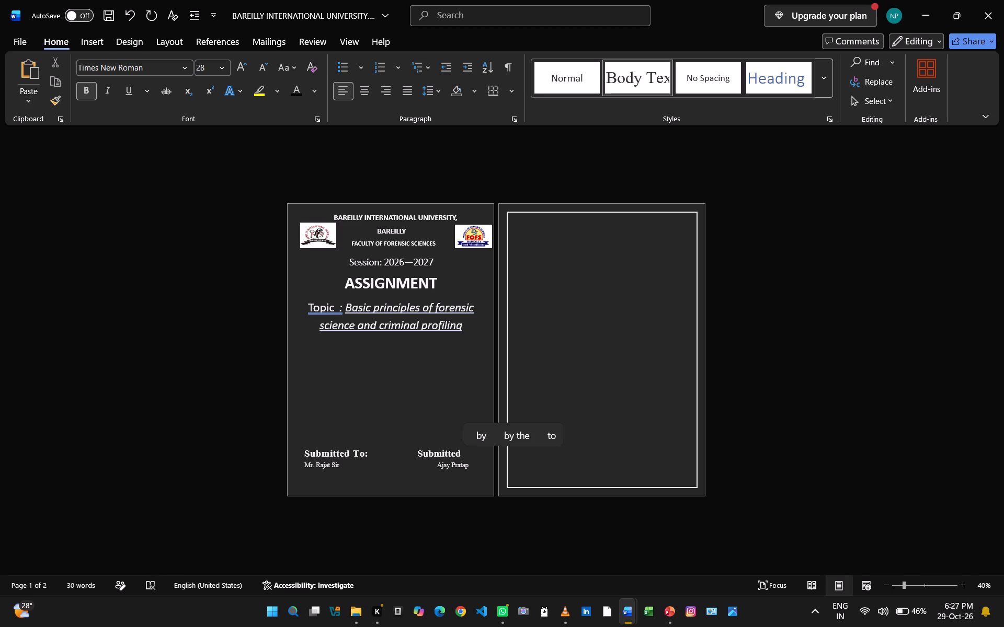
{"action": "key", "text": "shift+b"}
{"action": "key", "text": "y"}
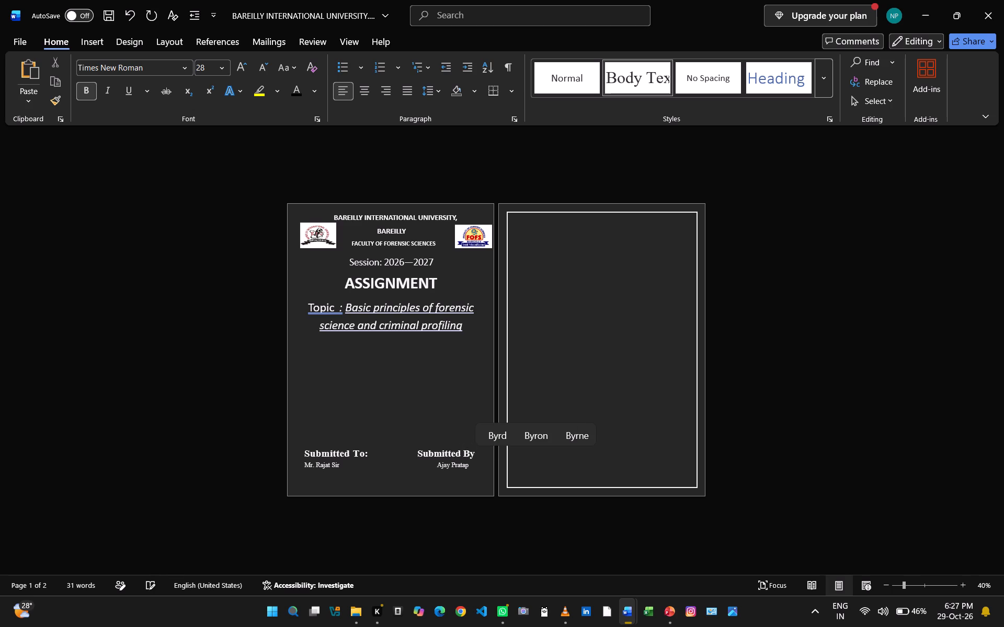
Undo the wrapped By:, remove one space before Submitted, and retype By: with its colon directly after Submitted on the same line.
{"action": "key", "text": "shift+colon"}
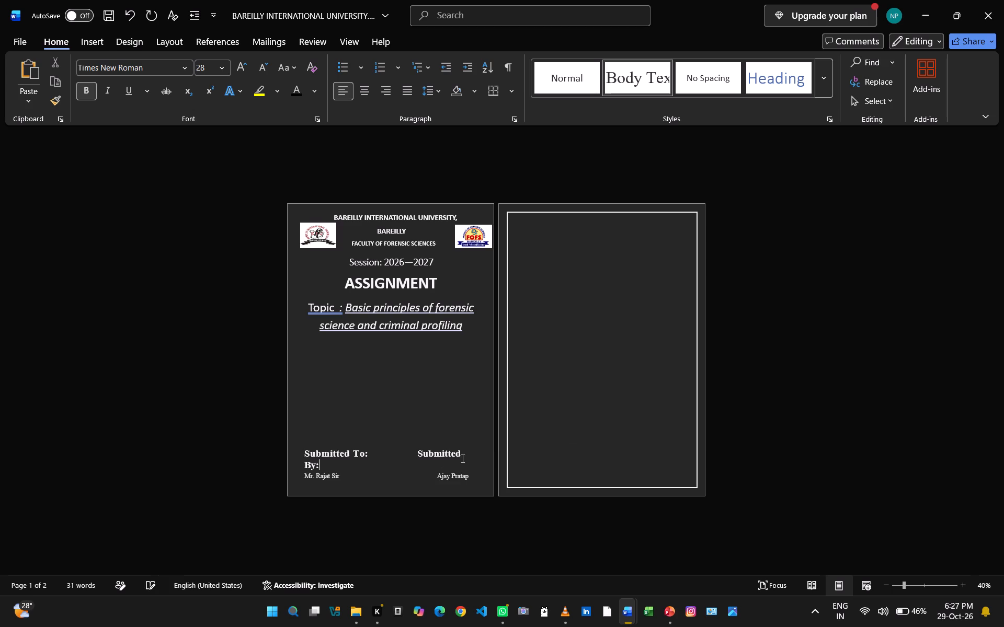
{"action": "key", "text": "ctrl+z"}
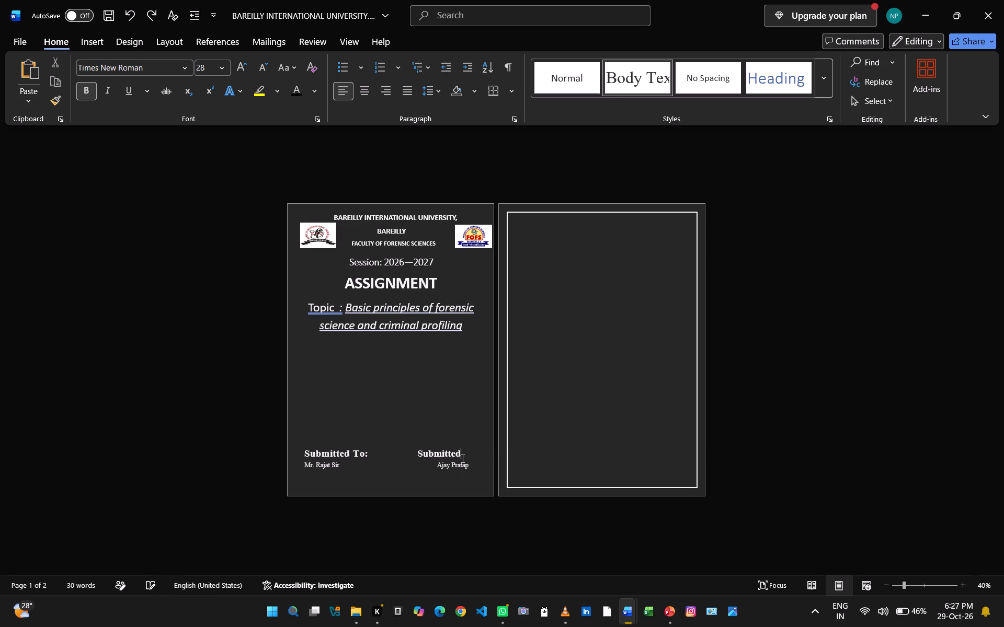
{"action": "left_click", "coordinate": [416, 454]}
{"action": "key", "text": "BackSpace"}
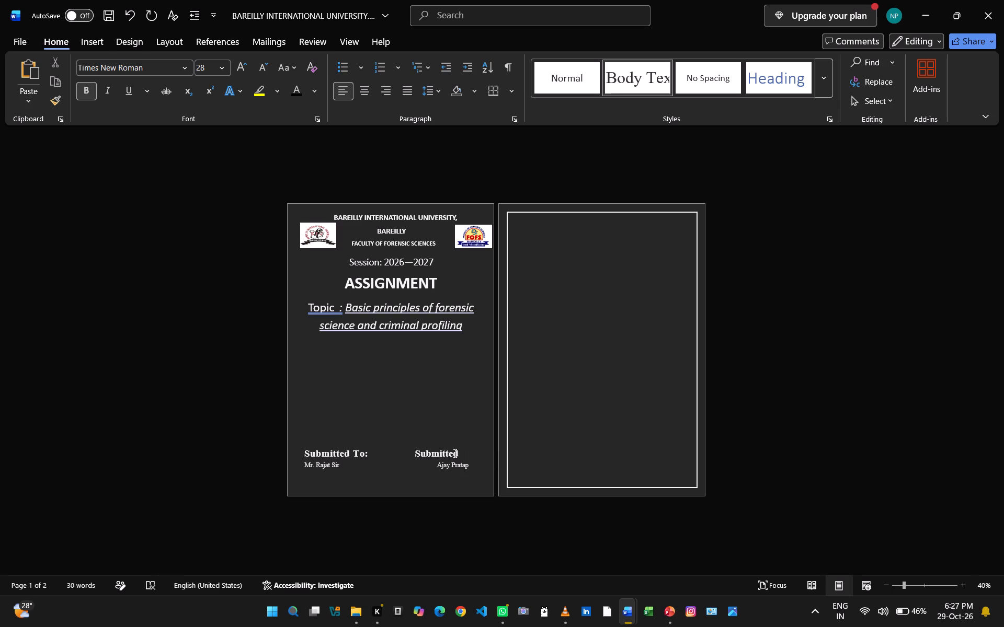
{"action": "left_click", "coordinate": [464, 454]}
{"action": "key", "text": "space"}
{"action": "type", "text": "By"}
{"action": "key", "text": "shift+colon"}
Set the student's name under Submitted By to font size 36.
{"action": "left_click_drag", "start_coordinate": [437, 470], "coordinate": [469, 472]}
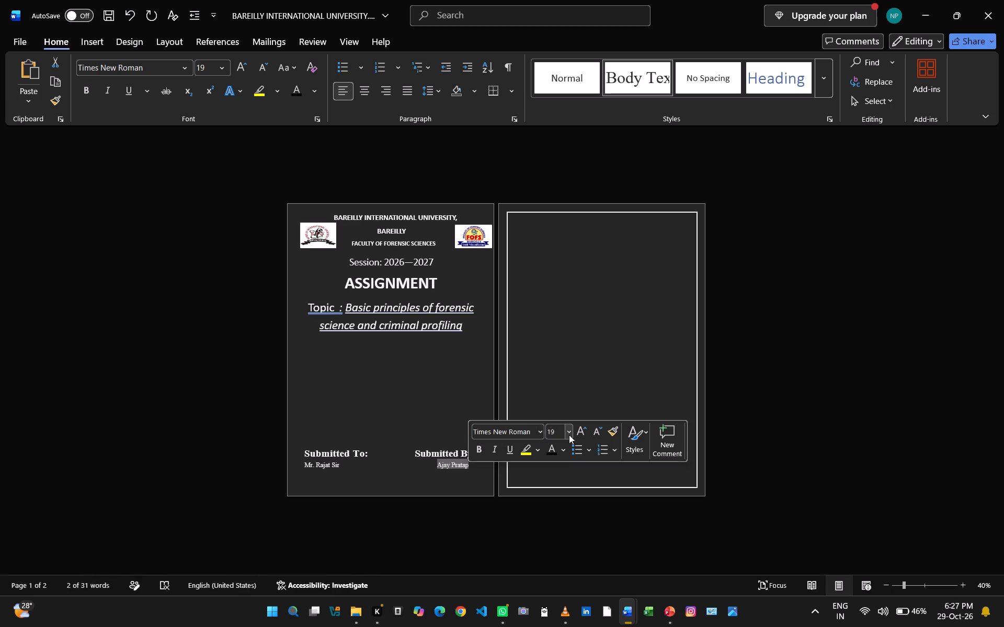
{"action": "left_click", "coordinate": [569, 435]}
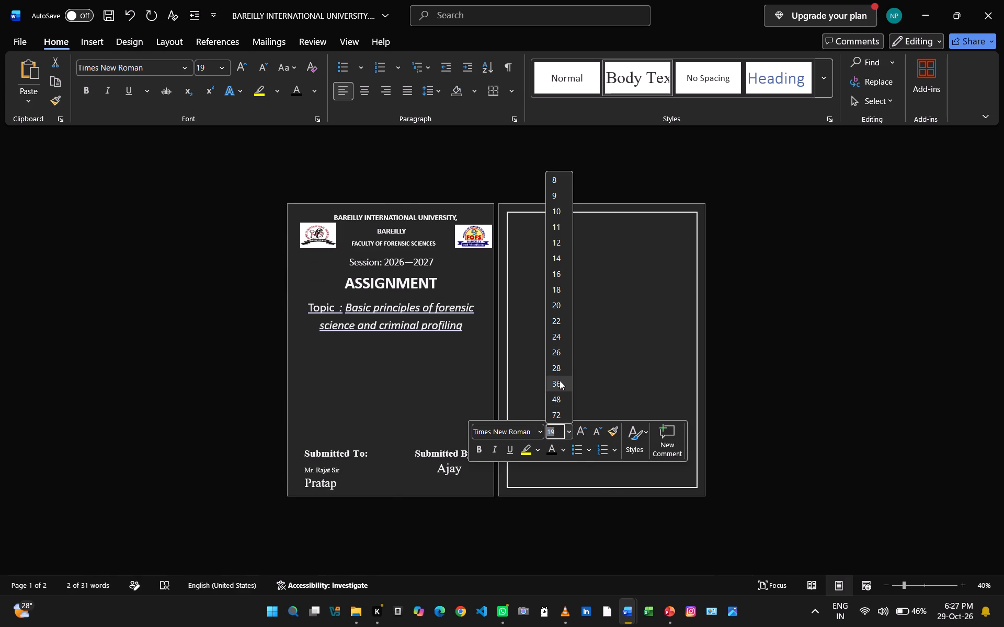
{"action": "left_click", "coordinate": [560, 380]}
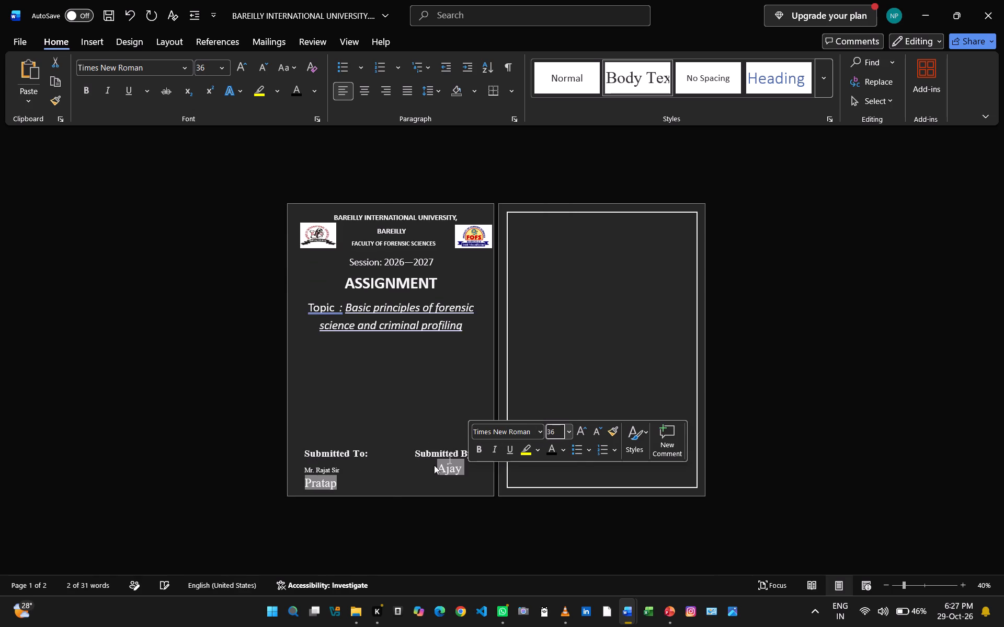
Place the insertion point directly before the student's name under Submitted By.
{"action": "left_click", "coordinate": [435, 471]}
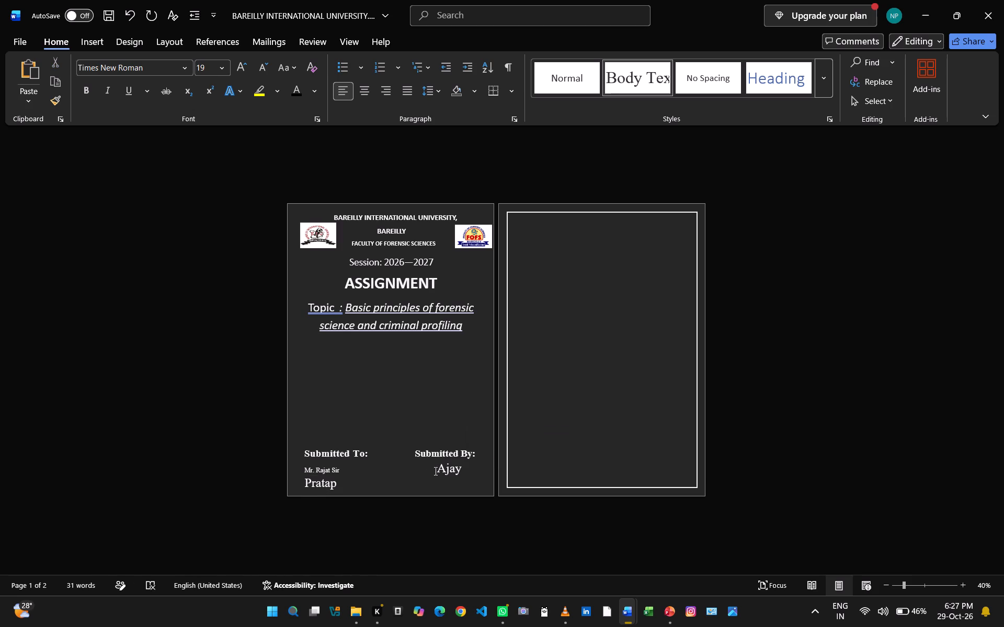
Delete the extra spaces before the student's name so the full name fits on one line under Submitted By.
{"action": "key", "text": "BackSpace"}
{"action": "key", "text": "BackSpace"}
{"action": "key", "text": "BackSpace"}
{"action": "key", "text": "BackSpace"}
{"action": "key", "text": "BackSpace"}
{"action": "key", "text": "BackSpace"}
{"action": "key", "text": "BackSpace"}
{"action": "key", "text": "BackSpace"}
{"action": "key", "text": "BackSpace"}
{"action": "key", "text": "BackSpace"}
{"action": "key", "text": "BackSpace"}
{"action": "key", "text": "BackSpace"}
{"action": "key", "text": "BackSpace"}
Select the teacher's name under Submitted To.
{"action": "left_click_drag", "start_coordinate": [300, 469], "coordinate": [343, 473]}
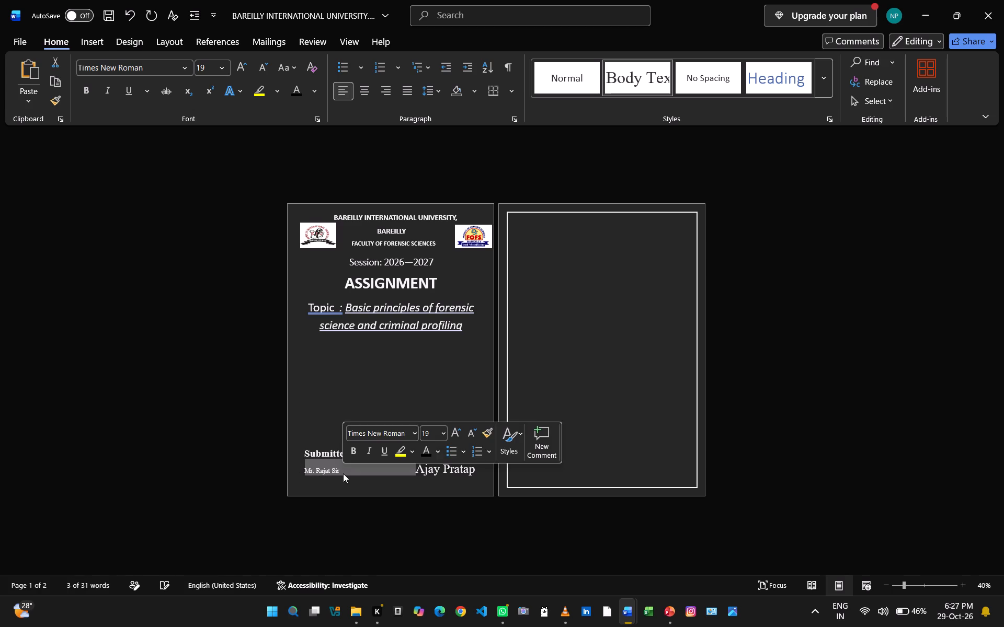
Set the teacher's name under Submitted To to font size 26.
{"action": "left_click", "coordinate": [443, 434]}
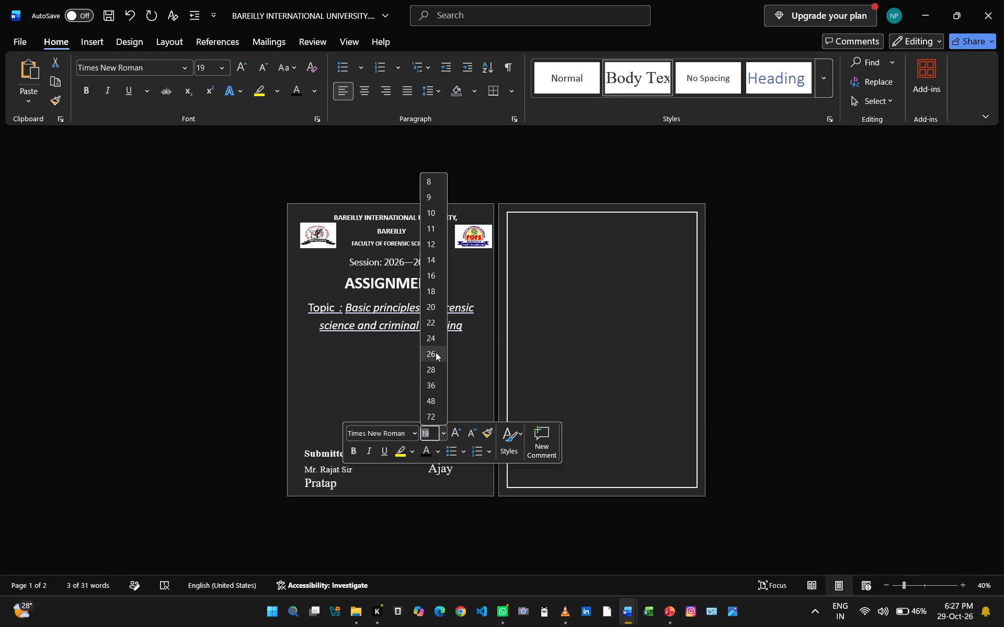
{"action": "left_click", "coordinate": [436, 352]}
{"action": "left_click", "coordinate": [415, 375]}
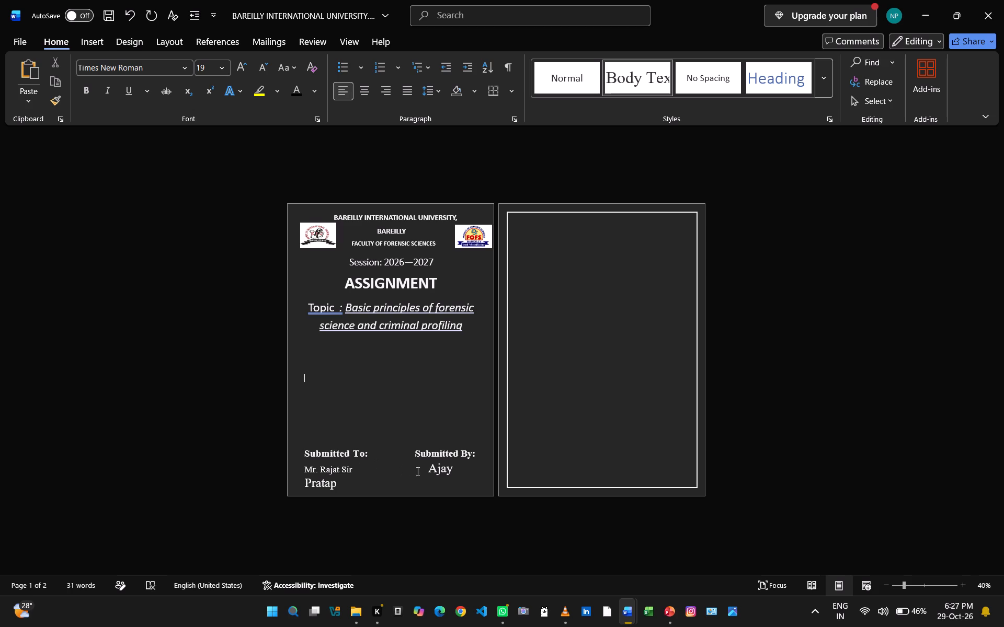
Set the teacher's name under Submitted To to font size 36.
{"action": "left_click_drag", "start_coordinate": [430, 470], "coordinate": [457, 470]}
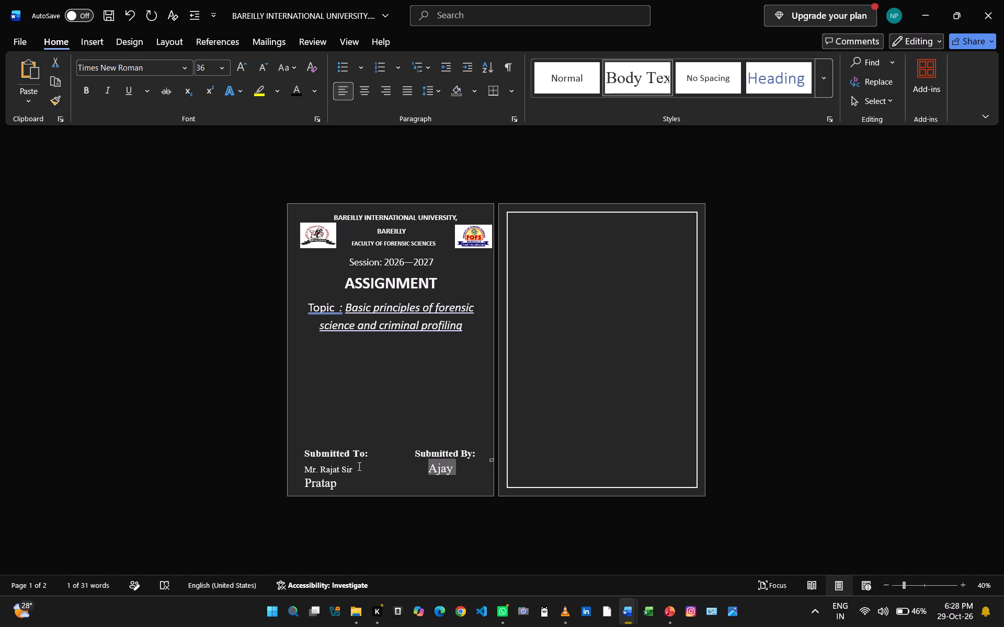
{"action": "left_click_drag", "start_coordinate": [355, 468], "coordinate": [303, 472]}
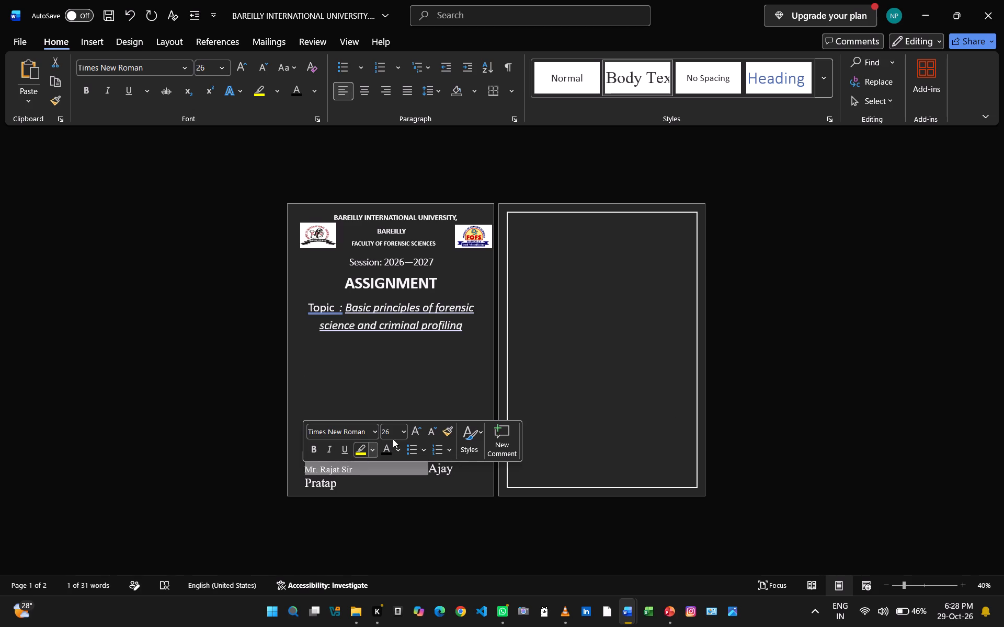
{"action": "left_click", "coordinate": [403, 428]}
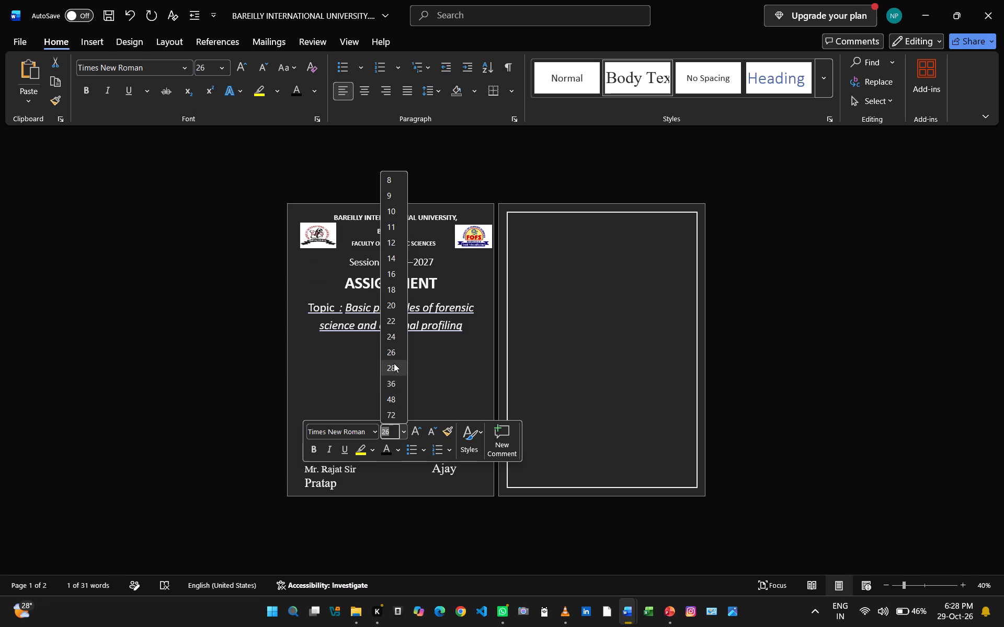
{"action": "left_click", "coordinate": [397, 380]}
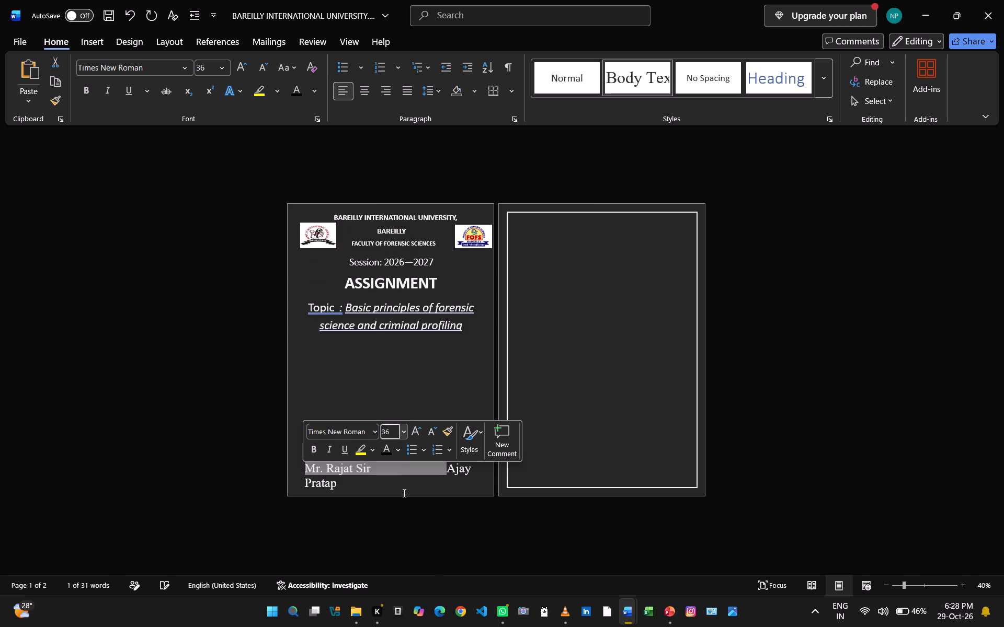
{"action": "left_click", "coordinate": [403, 493]}
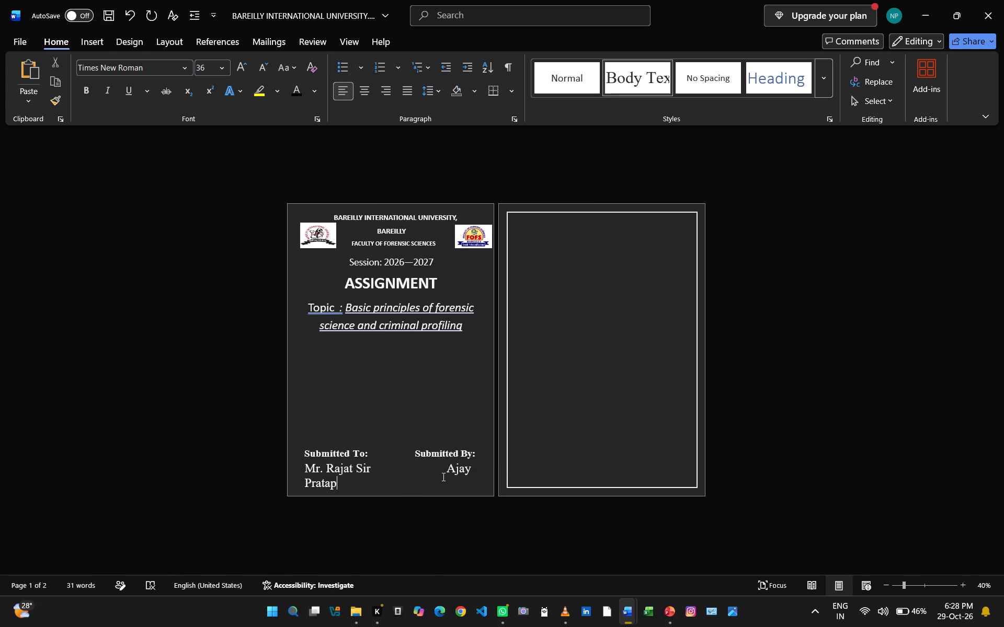
Delete the extra spaces before the student's name so the full name fits on the teacher's line.
{"action": "left_click", "coordinate": [447, 474]}
{"action": "key", "text": "BackSpace"}
{"action": "key", "text": "BackSpace"}
{"action": "key", "text": "BackSpace"}
{"action": "key", "text": "BackSpace"}
{"action": "key", "text": "BackSpace"}
{"action": "key", "text": "BackSpace"}
{"action": "key", "text": "BackSpace"}
{"action": "key", "text": "BackSpace"}
{"action": "key", "text": "BackSpace"}
{"action": "key", "text": "BackSpace"}
{"action": "key", "text": "BackSpace"}
{"action": "key", "text": "BackSpace"}
{"action": "key", "text": "BackSpace"}
{"action": "key", "text": "BackSpace"}
{"action": "key", "text": "BackSpace"}
{"action": "key", "text": "BackSpace"}
{"action": "key", "text": "BackSpace"}
{"action": "key", "text": "BackSpace"}
Set the Submitted To: label to font size 36.
{"action": "left_click_drag", "start_coordinate": [368, 455], "coordinate": [311, 455]}
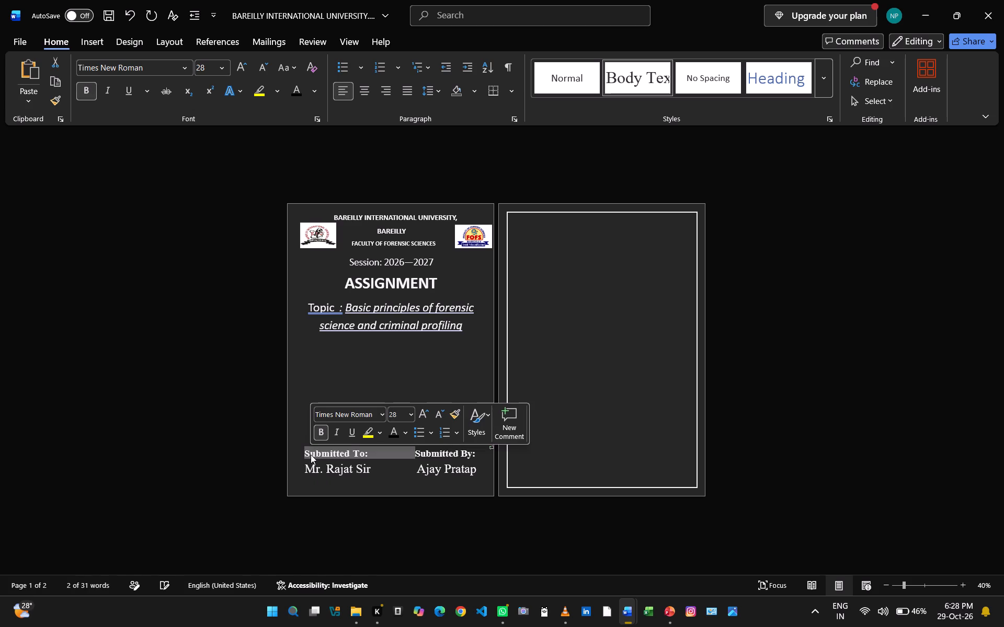
{"action": "left_click", "coordinate": [369, 452]}
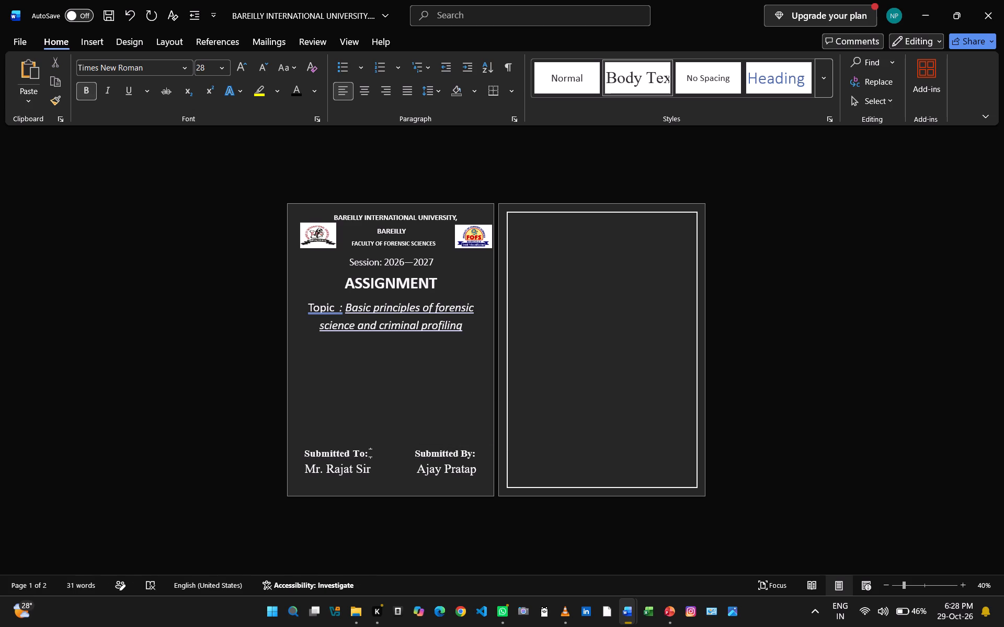
{"action": "key", "text": "shift+Left"}
{"action": "key", "text": "shift+Left"}
{"action": "key", "text": "shift+Left"}
{"action": "key", "text": "shift+Left"}
{"action": "key", "text": "shift+Left"}
{"action": "key", "text": "shift+Left"}
{"action": "key", "text": "shift+Left"}
{"action": "key", "text": "shift+Left"}
{"action": "key", "text": "shift+Left"}
{"action": "key", "text": "shift+Left"}
{"action": "key", "text": "shift+Left"}
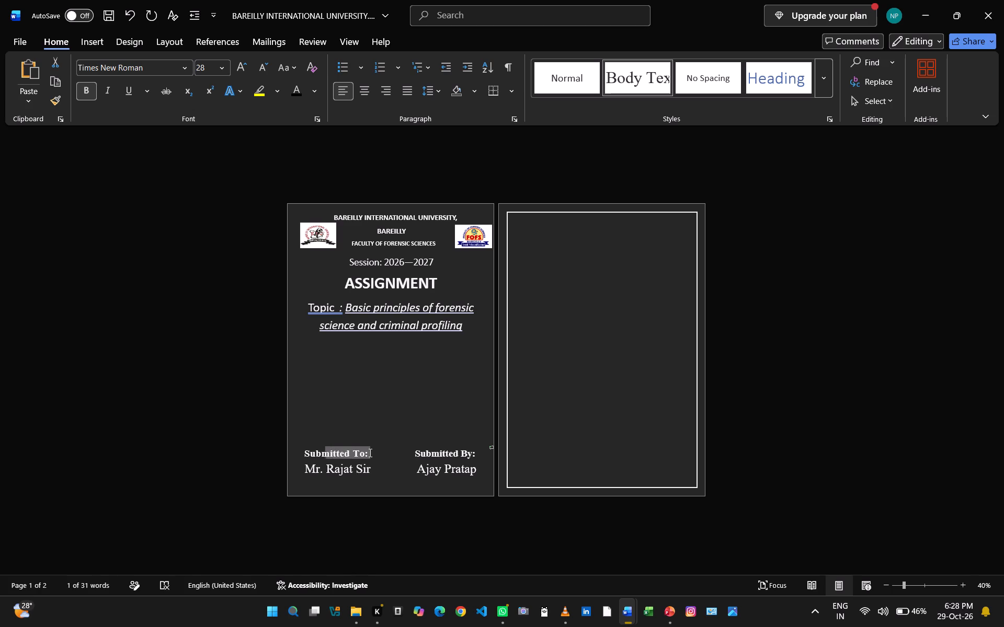
{"action": "key", "text": "shift+Left"}
{"action": "key", "text": "shift+Left"}
{"action": "key", "text": "shift+Left"}
{"action": "right_click", "coordinate": [336, 457]}
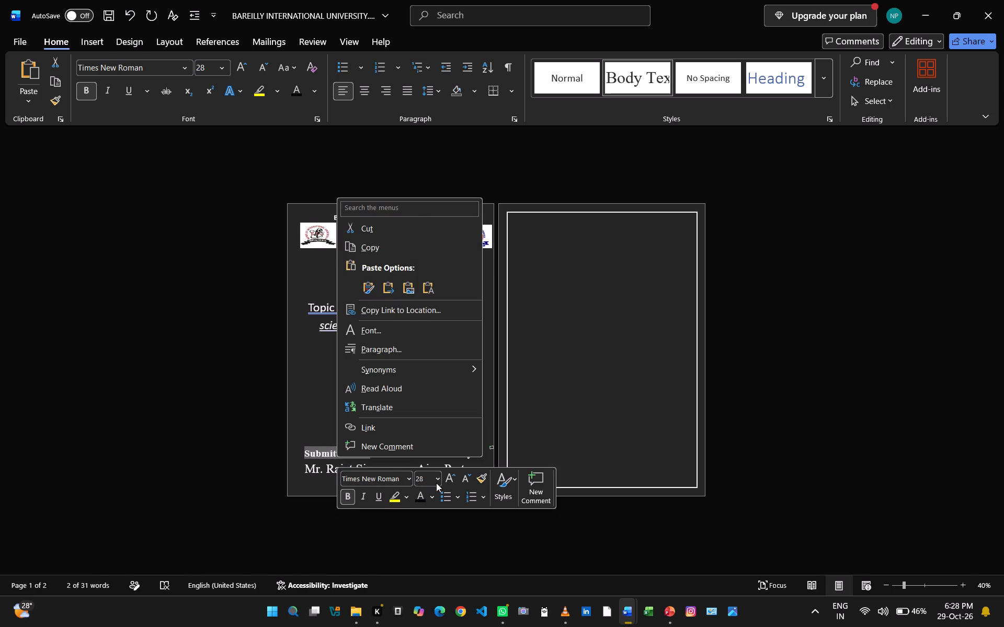
{"action": "left_click", "coordinate": [436, 483]}
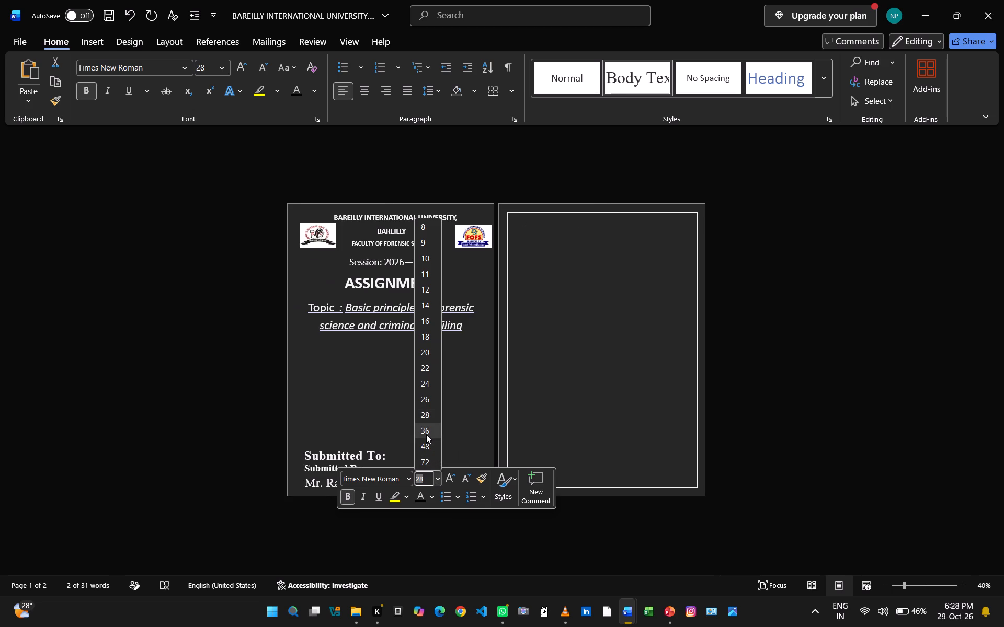
{"action": "left_click", "coordinate": [426, 434]}
{"action": "left_click", "coordinate": [197, 434]}
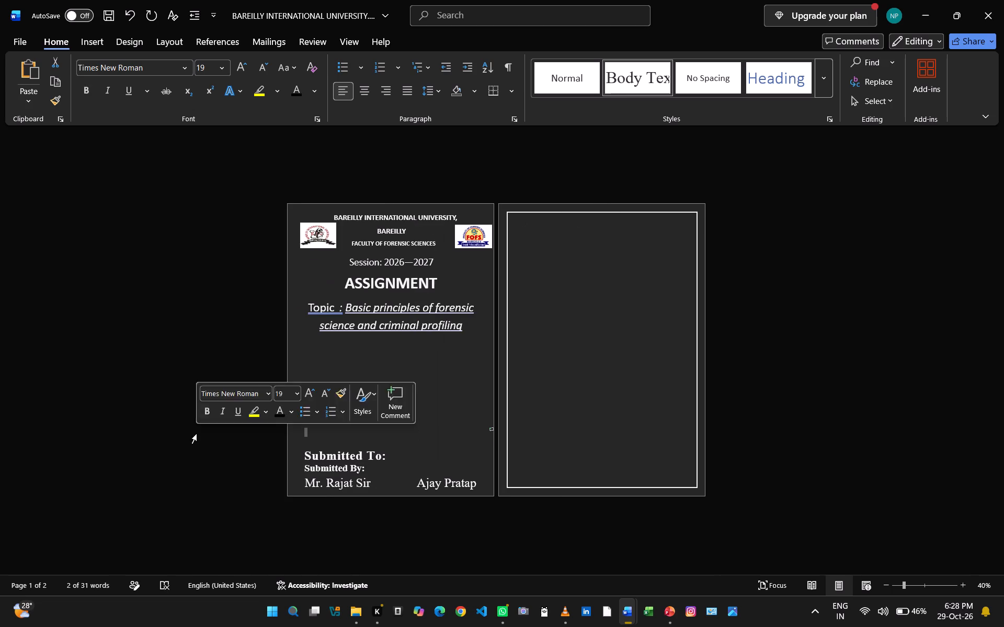
Cut the wrapped Submitted By: label, remove the extra spaces after Submitted To:, and paste the label on that same line.
{"action": "left_click_drag", "start_coordinate": [370, 469], "coordinate": [317, 470]}
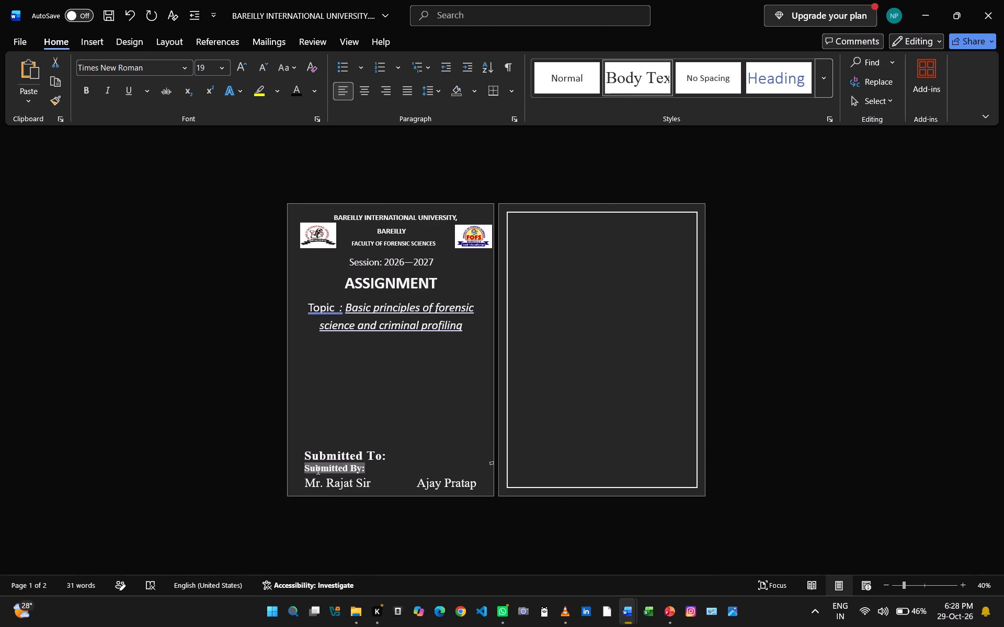
{"action": "left_click_drag", "start_coordinate": [317, 470], "coordinate": [308, 470]}
{"action": "key", "text": "ctrl+x"}
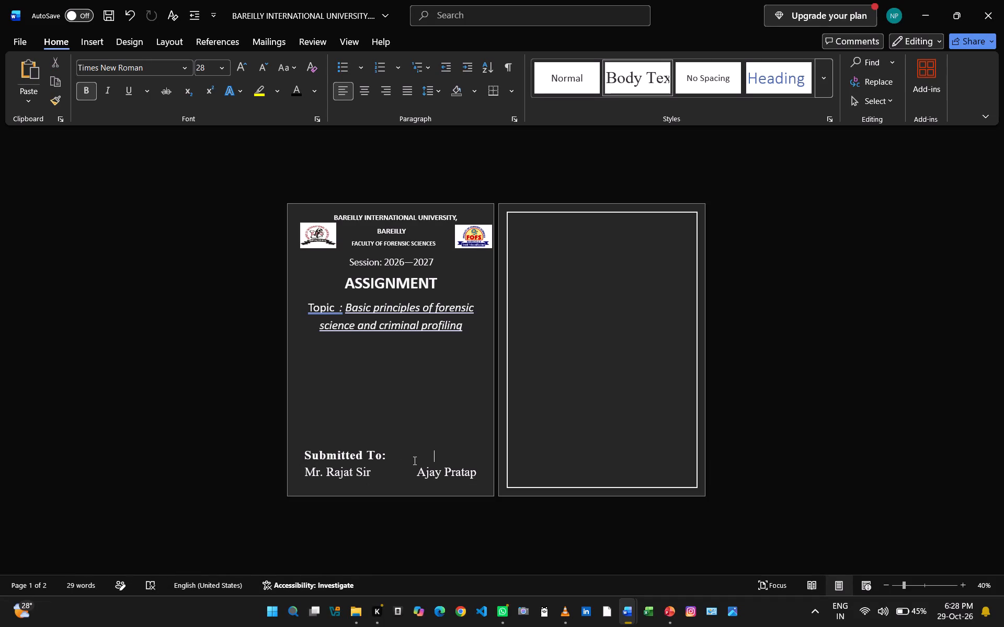
{"action": "key", "text": "BackSpace"}
{"action": "key", "text": "BackSpace"}
{"action": "key", "text": "BackSpace"}
{"action": "key", "text": "BackSpace"}
{"action": "key", "text": "BackSpace"}
{"action": "key", "text": "BackSpace"}
{"action": "key", "text": "BackSpace"}
{"action": "key", "text": "ctrl+v"}
Set the Submitted By: label to font size 36.
{"action": "left_click_drag", "start_coordinate": [415, 454], "coordinate": [481, 457]}
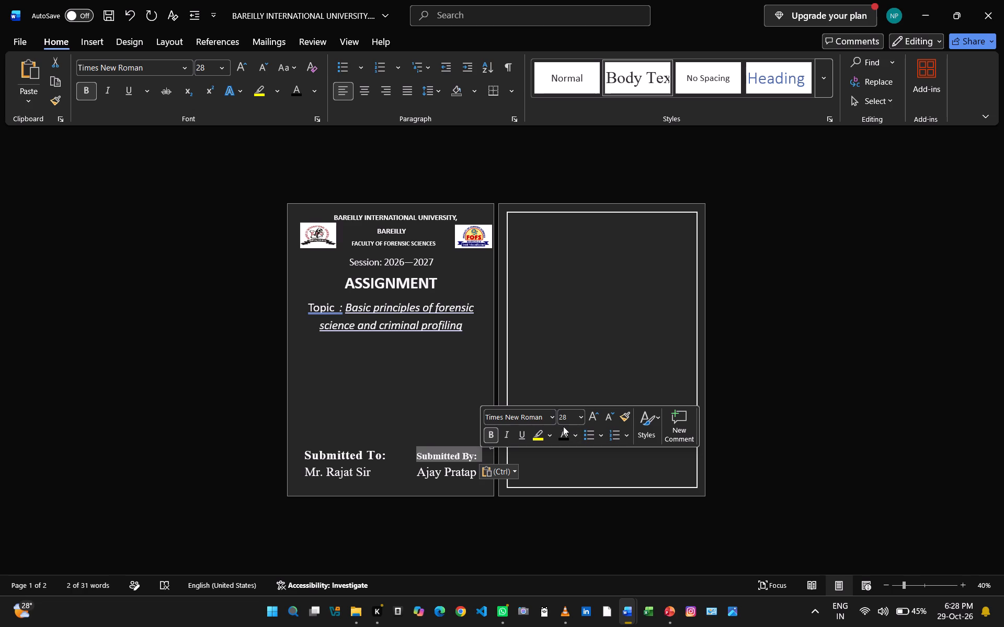
{"action": "left_click", "coordinate": [579, 417]}
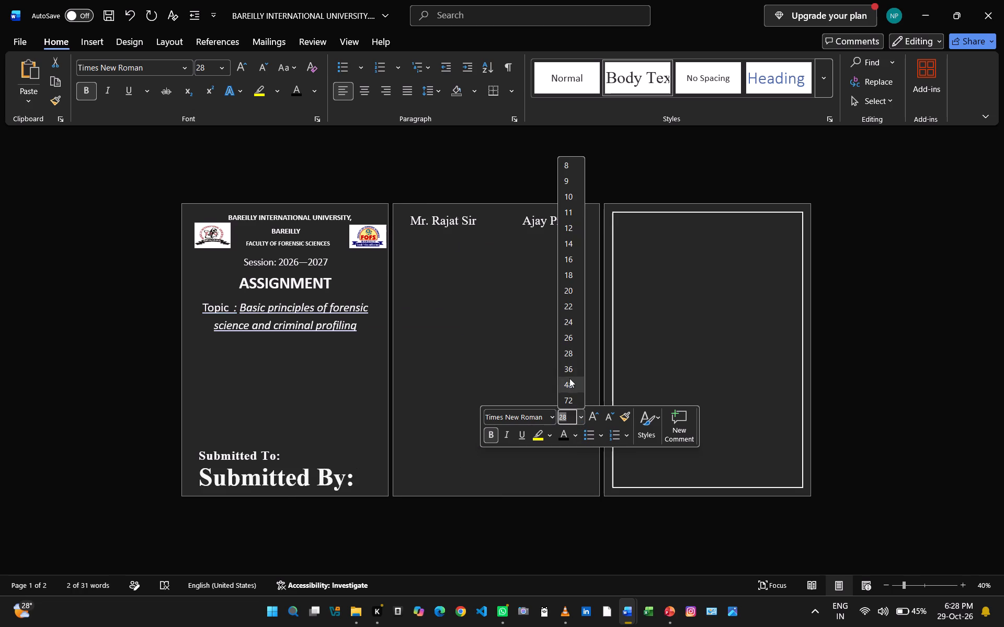
{"action": "left_click", "coordinate": [566, 368]}
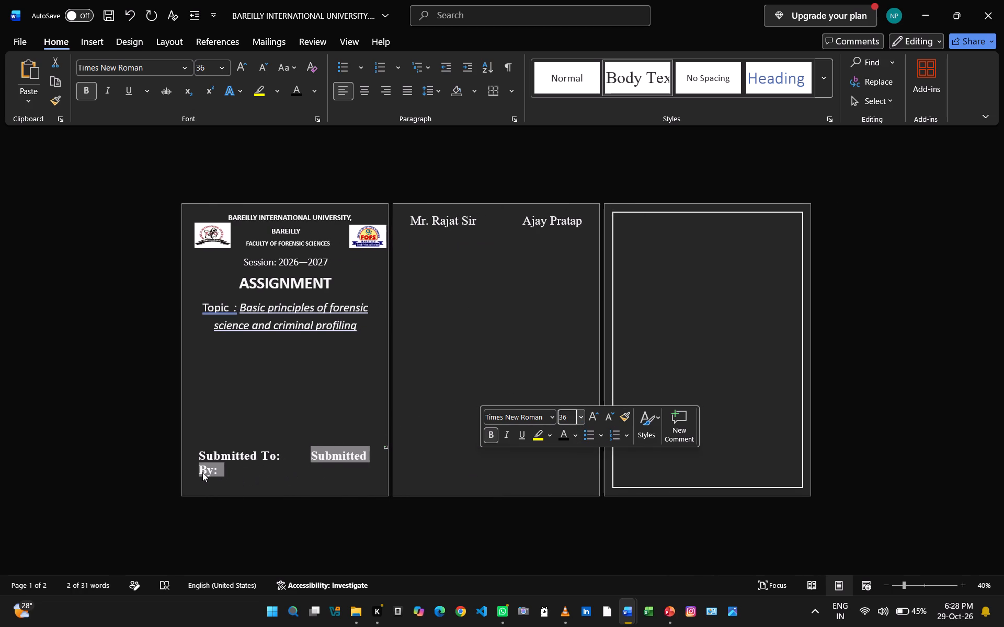
Delete the blank line above Submitted To: so both names fit back on the first page.
{"action": "left_click", "coordinate": [198, 450]}
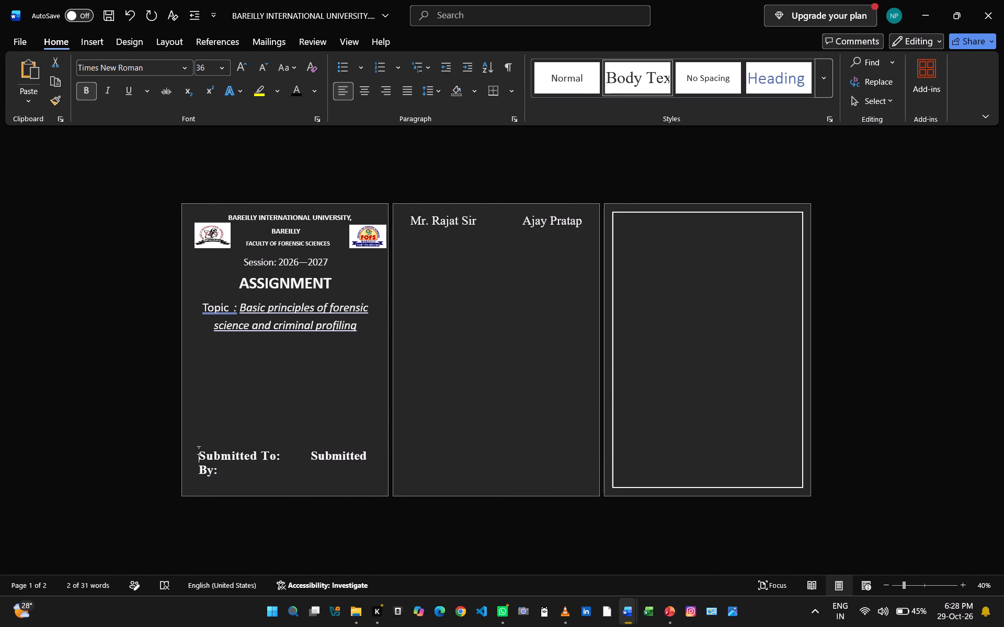
{"action": "key", "text": "BackSpace"}
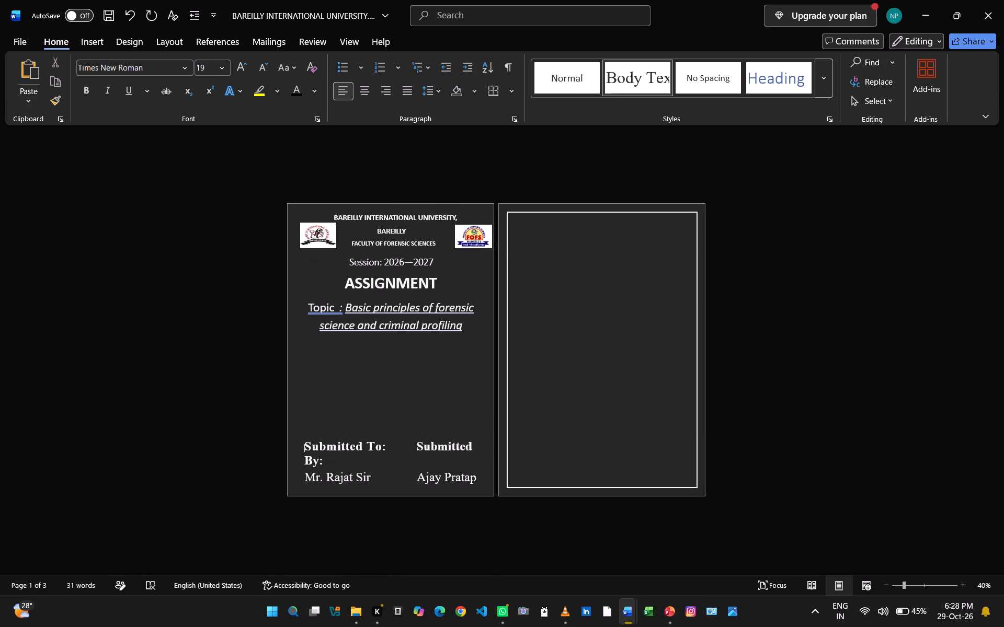
Remove the extra spaces before Submitted By: until the wrapped By: fits on the same line.
{"action": "left_click", "coordinate": [418, 446]}
{"action": "key", "text": "BackSpace"}
{"action": "key", "text": "BackSpace"}
{"action": "key", "text": "BackSpace"}
{"action": "key", "text": "BackSpace"}
{"action": "key", "text": "BackSpace"}
{"action": "key", "text": "BackSpace"}
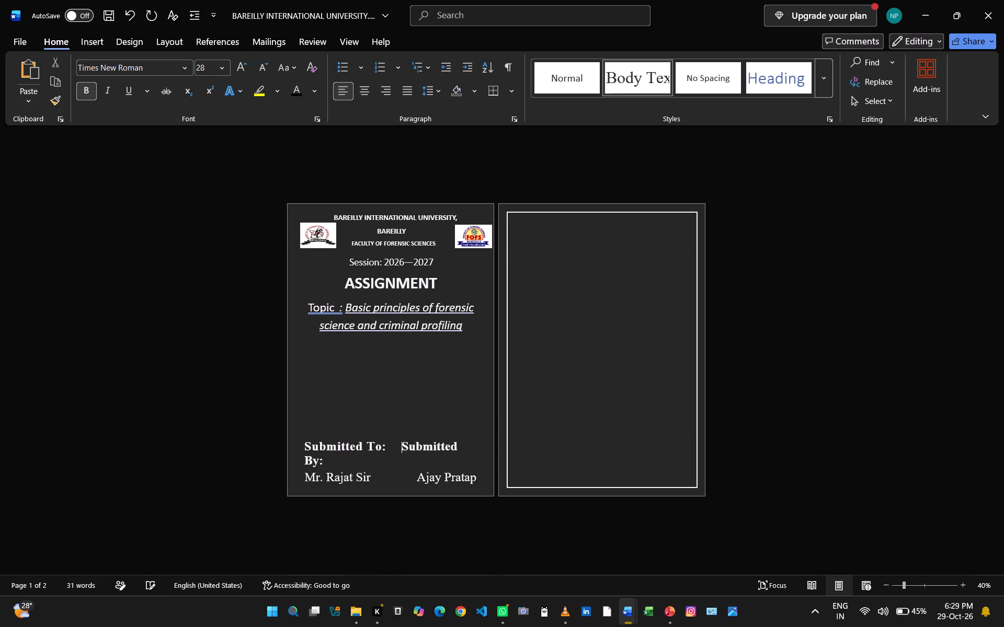
{"action": "left_click_drag", "start_coordinate": [321, 455], "coordinate": [295, 460]}
{"action": "key", "text": "ctrl+x"}
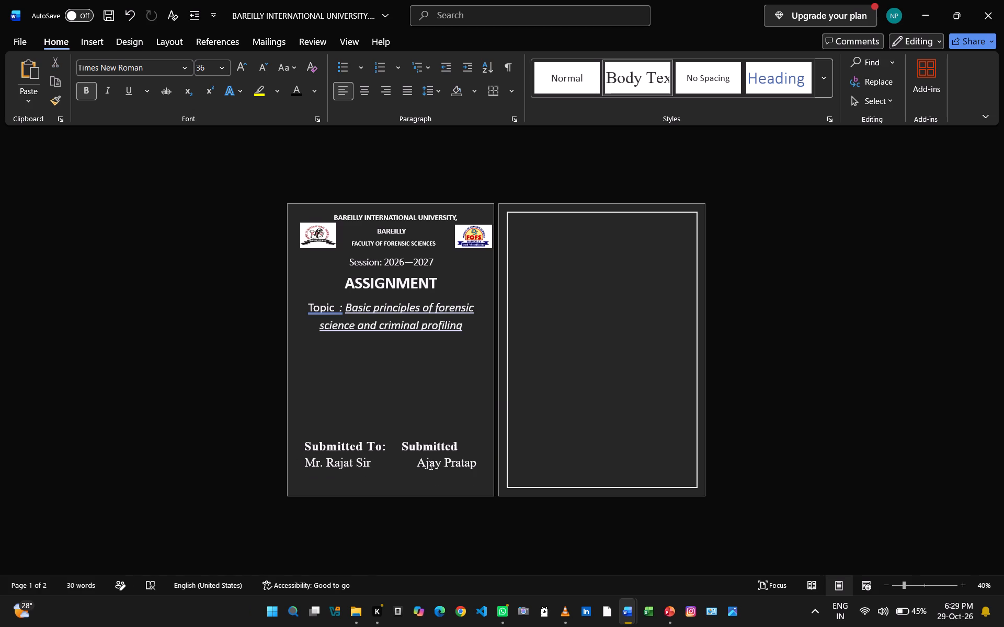
{"action": "key", "text": "ctrl+v"}
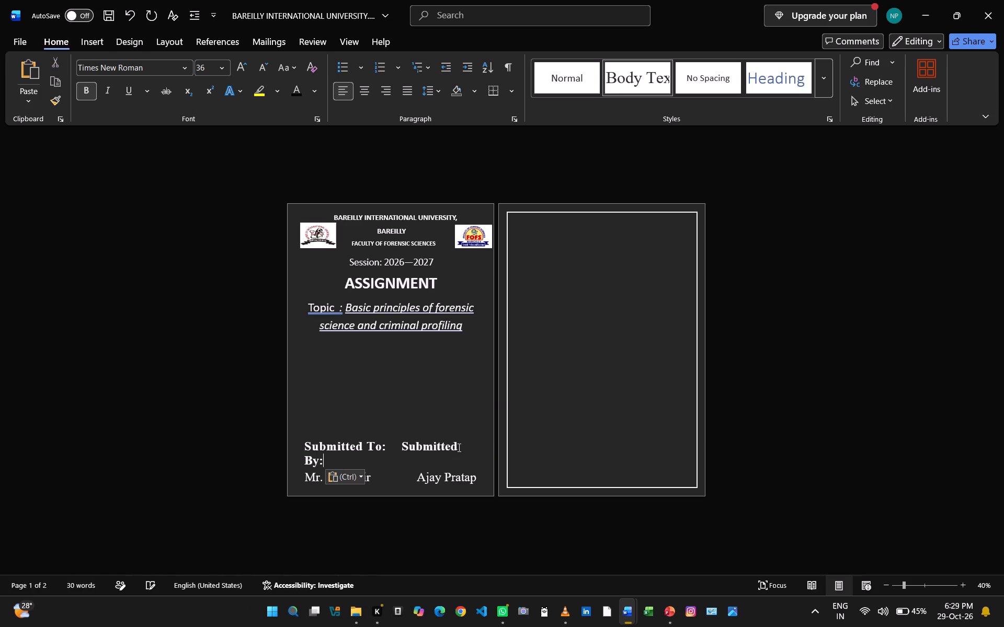
{"action": "left_click", "coordinate": [400, 449]}
{"action": "key", "text": "BackSpace"}
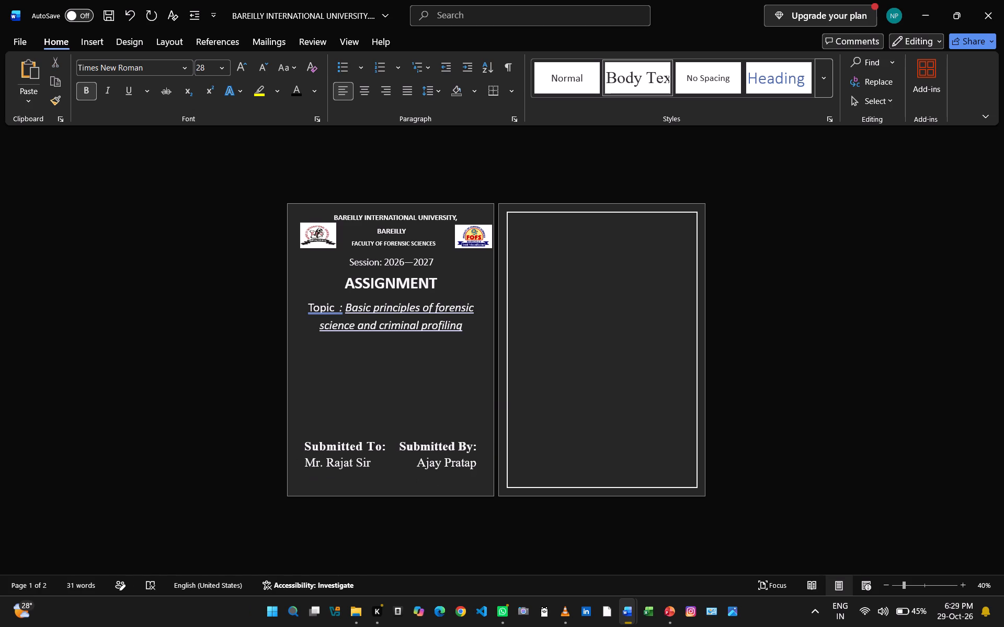
{"action": "left_click", "coordinate": [400, 478]}
{"action": "left_click", "coordinate": [417, 466]}
Set the Submitted To: label to font size 35.
{"action": "left_click_drag", "start_coordinate": [387, 447], "coordinate": [322, 447]}
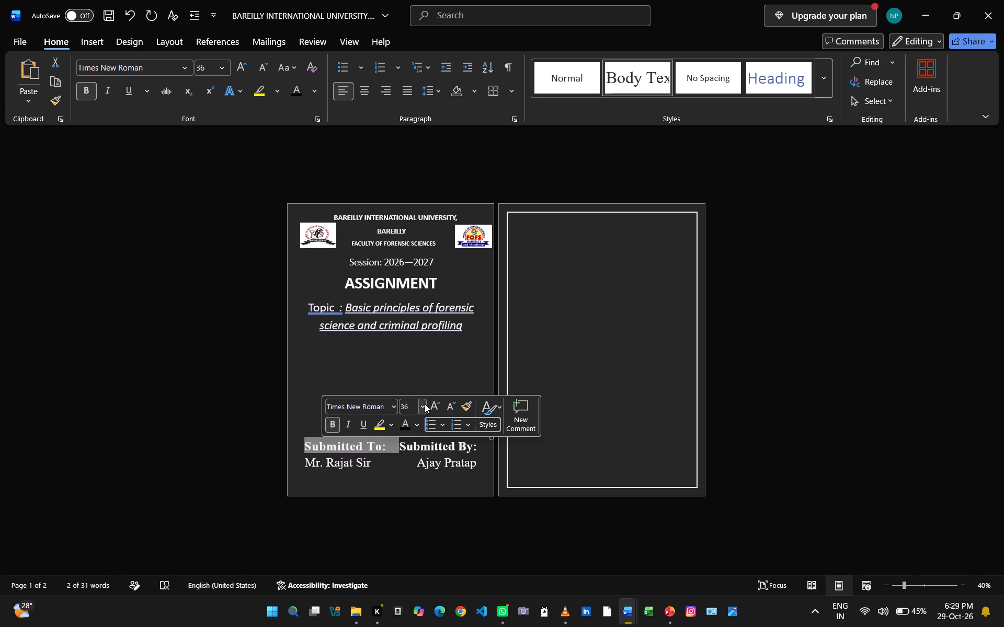
{"action": "left_click", "coordinate": [409, 406]}
{"action": "key", "text": "BackSpace"}
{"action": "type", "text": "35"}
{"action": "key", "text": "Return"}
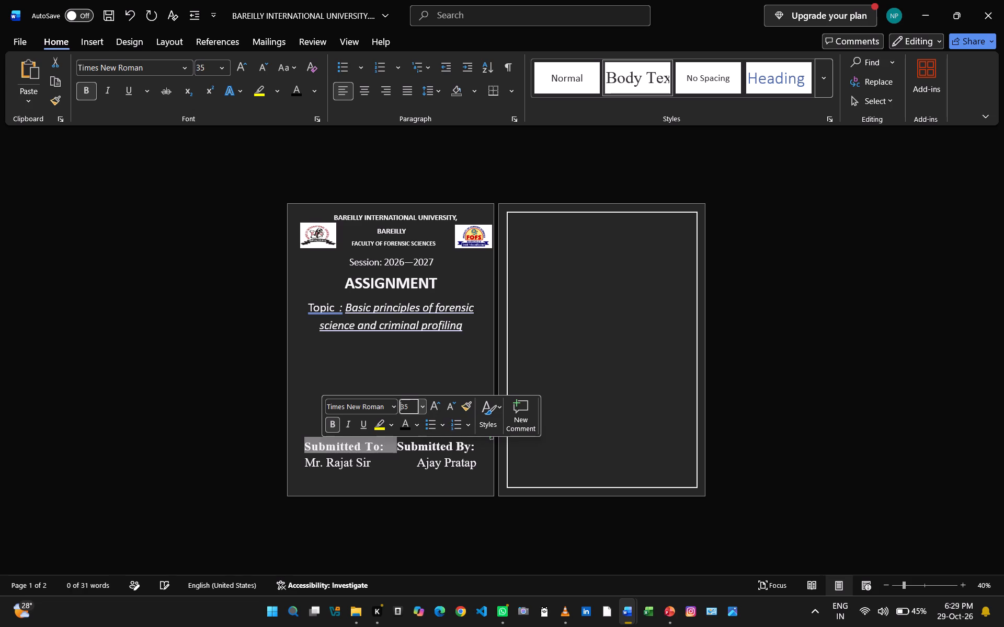
Set the Submitted By: label to font size 35.
{"action": "left_click", "coordinate": [432, 448]}
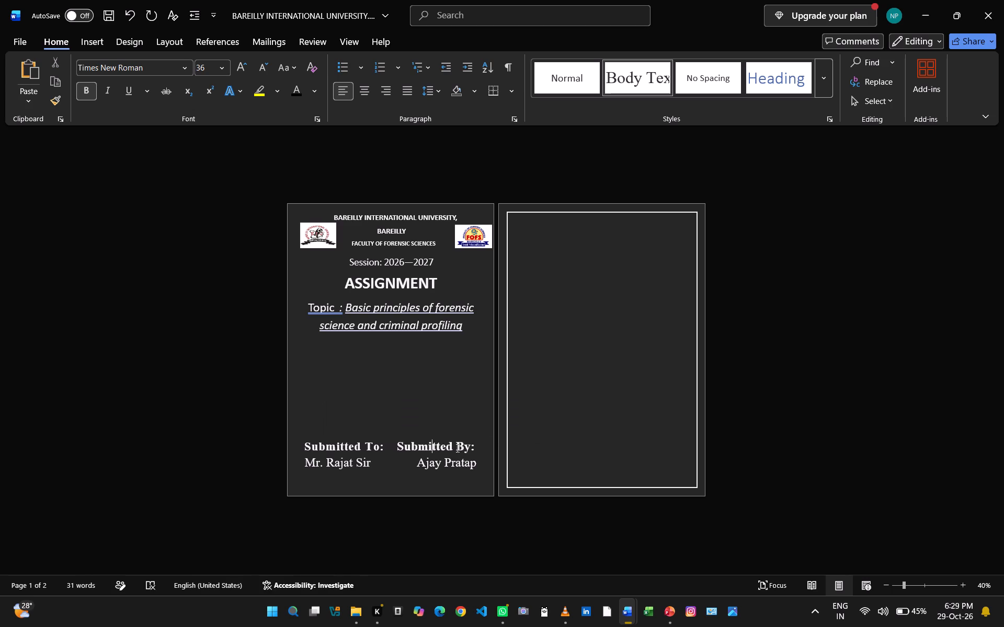
{"action": "left_click_drag", "start_coordinate": [483, 449], "coordinate": [416, 447]}
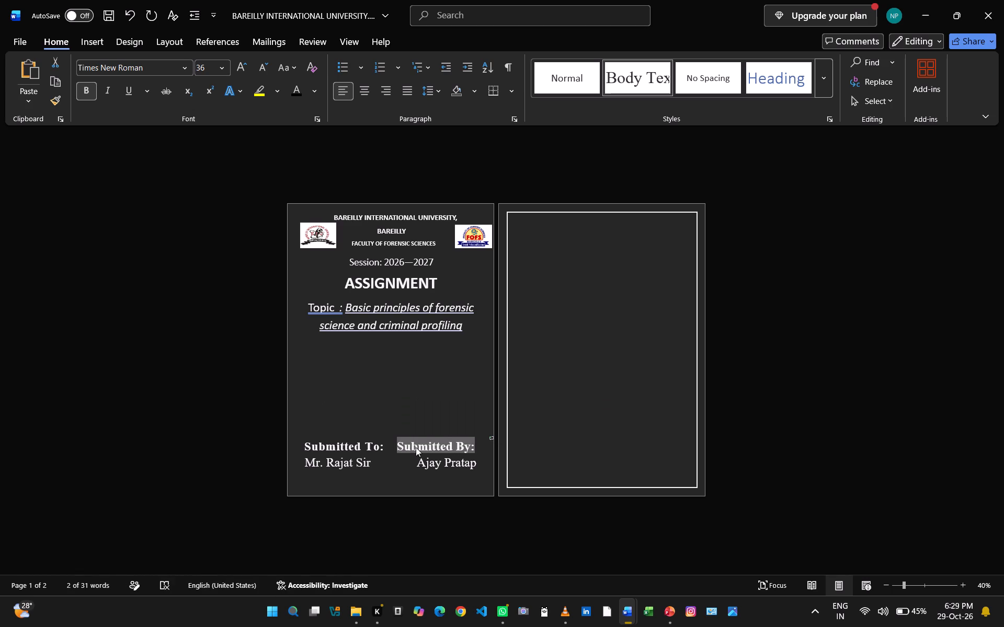
{"action": "left_click", "coordinate": [416, 447]}
{"action": "left_click_drag", "start_coordinate": [397, 447], "coordinate": [431, 446]}
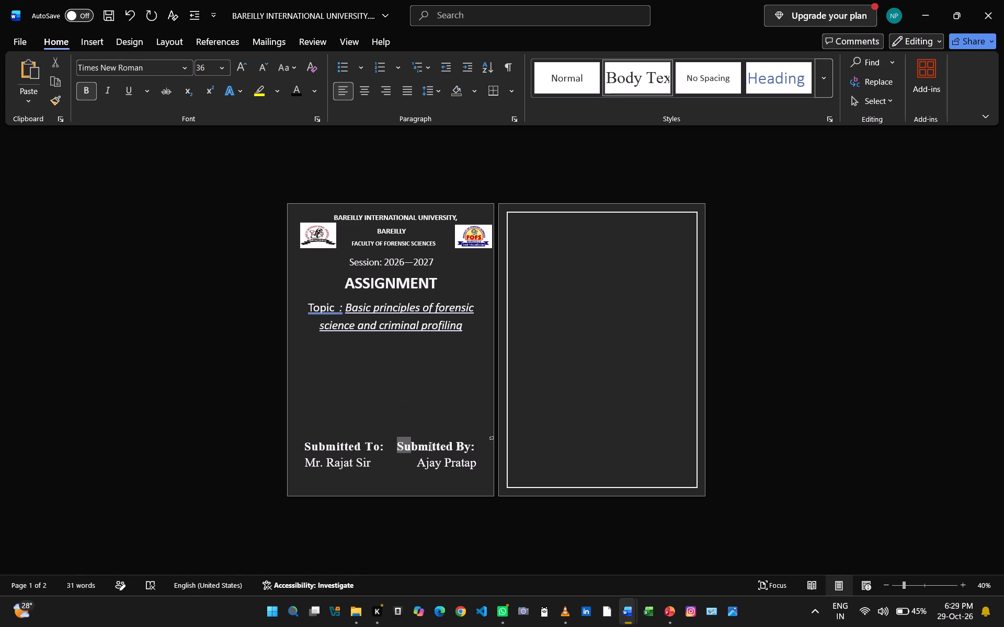
{"action": "left_click_drag", "start_coordinate": [431, 446], "coordinate": [474, 445]}
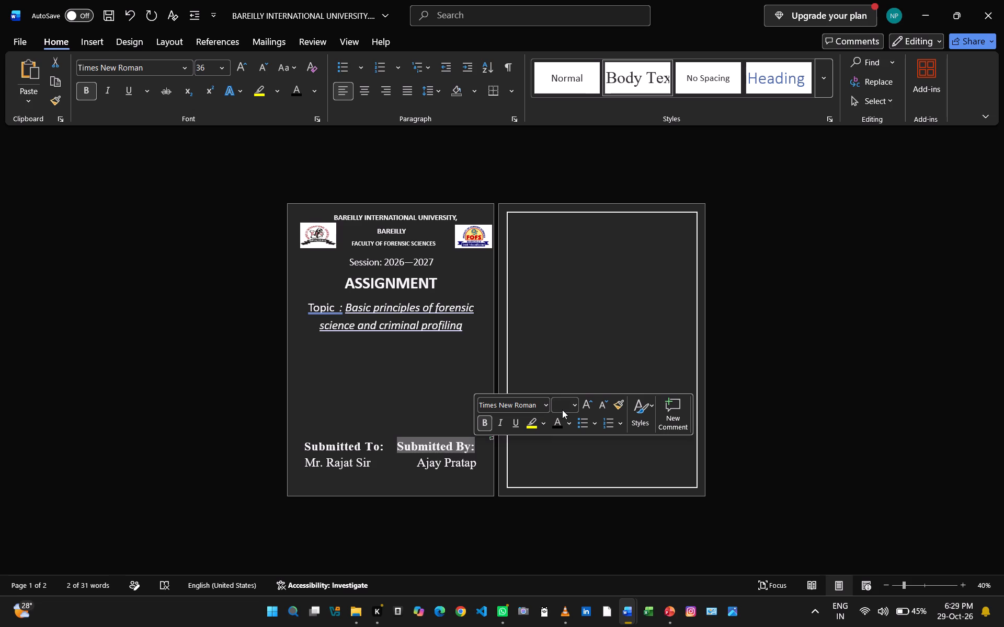
{"action": "left_click", "coordinate": [562, 410]}
{"action": "left_click", "coordinate": [562, 405]}
{"action": "key", "text": "BackSpace"}
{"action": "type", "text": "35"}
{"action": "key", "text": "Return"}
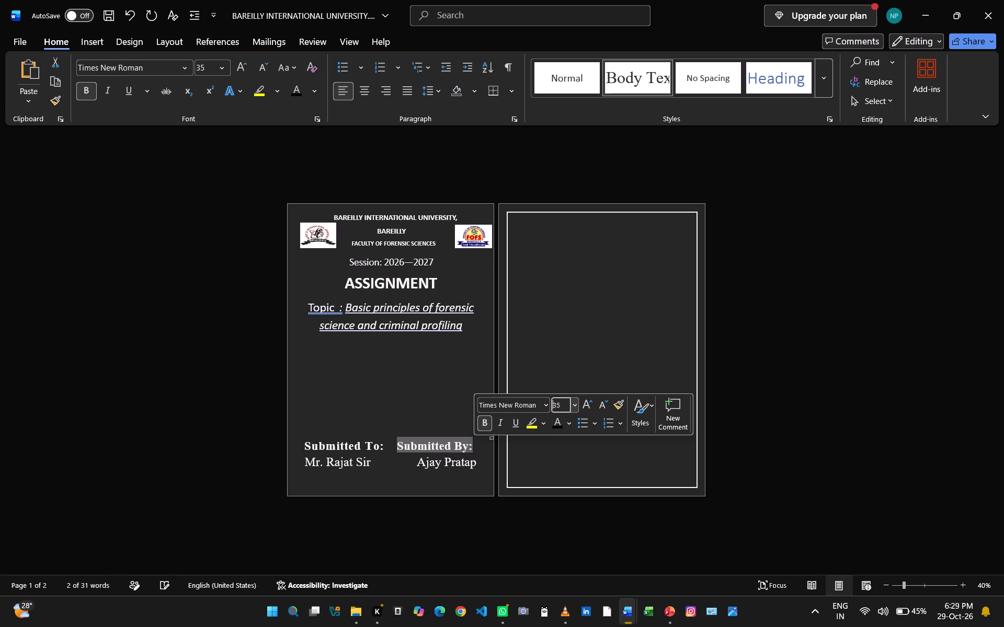
{"action": "left_click", "coordinate": [380, 418]}
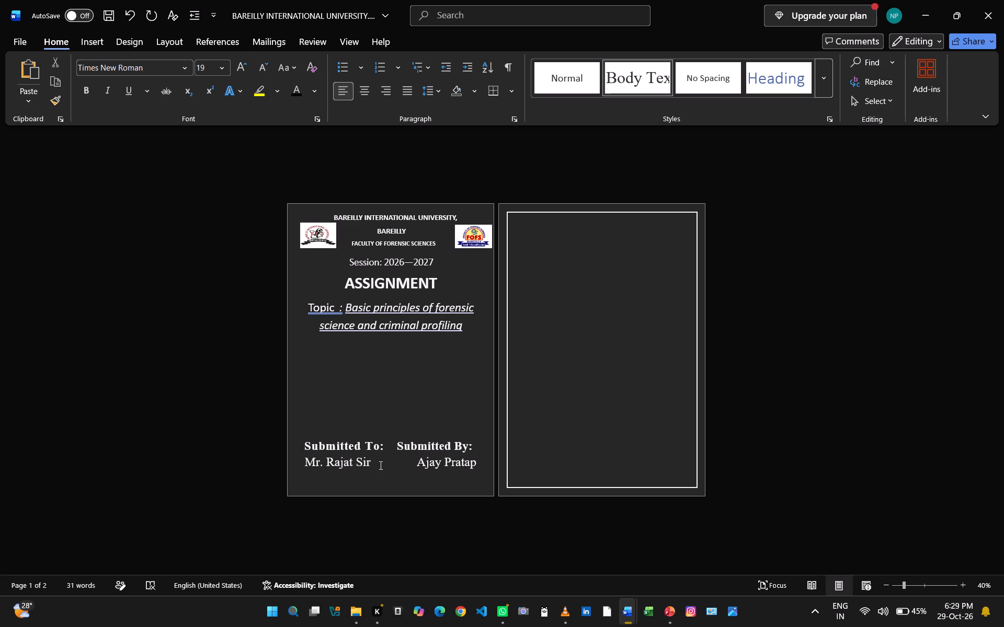
Delete eight spaces before the student's name to bring it under the Submitted By: label.
{"action": "left_click", "coordinate": [412, 465]}
{"action": "key", "text": "BackSpace"}
{"action": "key", "text": "BackSpace"}
{"action": "key", "text": "BackSpace"}
{"action": "key", "text": "BackSpace"}
{"action": "key", "text": "BackSpace"}
{"action": "key", "text": "BackSpace"}
{"action": "key", "text": "BackSpace"}
{"action": "key", "text": "BackSpace"}
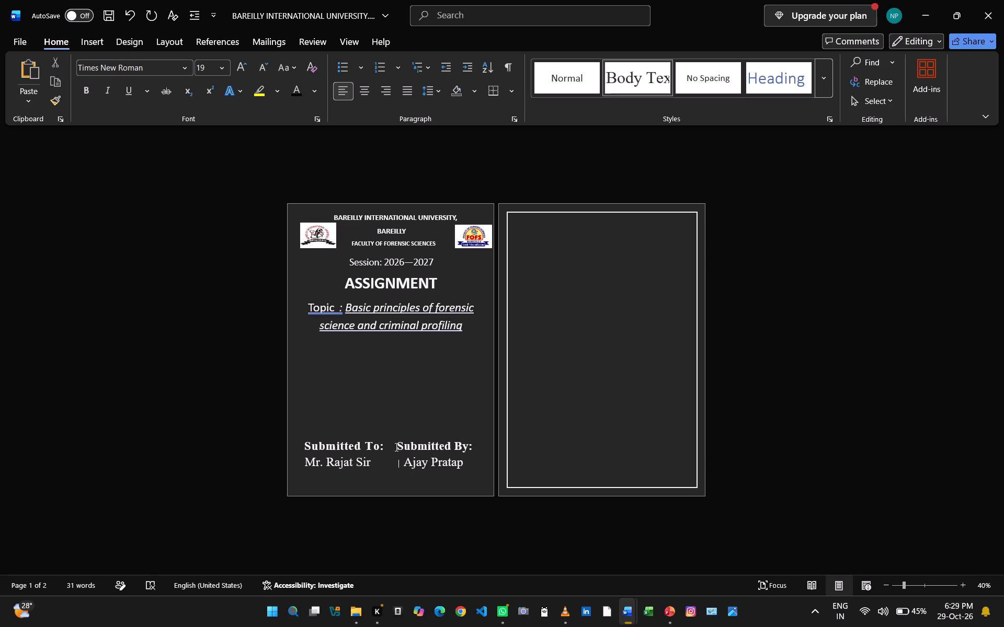
Widen the gap before Submitted By: by one space, keeping the label on one line.
{"action": "left_click", "coordinate": [395, 447]}
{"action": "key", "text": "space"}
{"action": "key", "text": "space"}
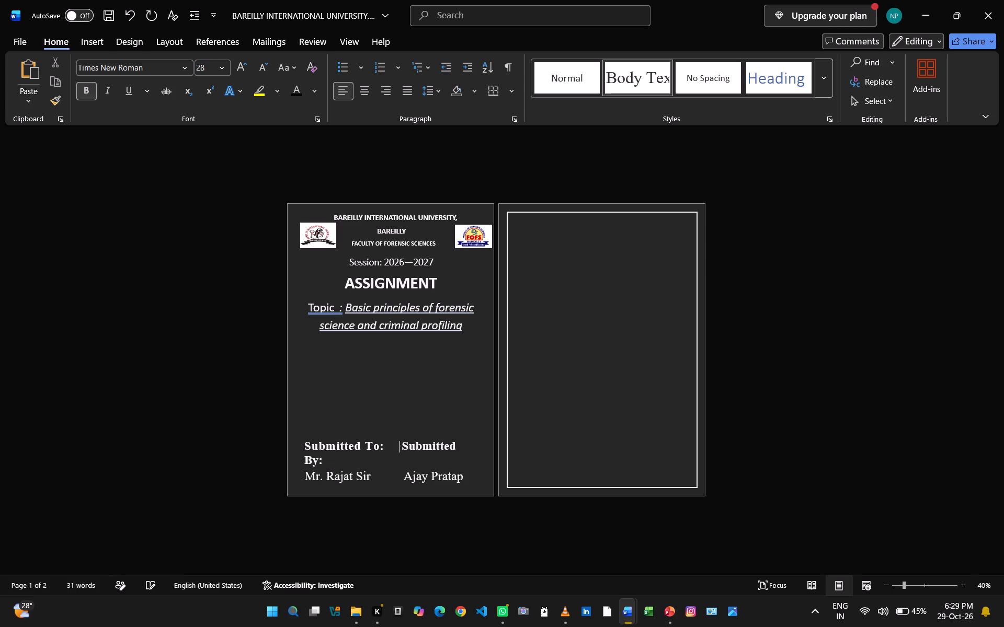
{"action": "key", "text": "BackSpace"}
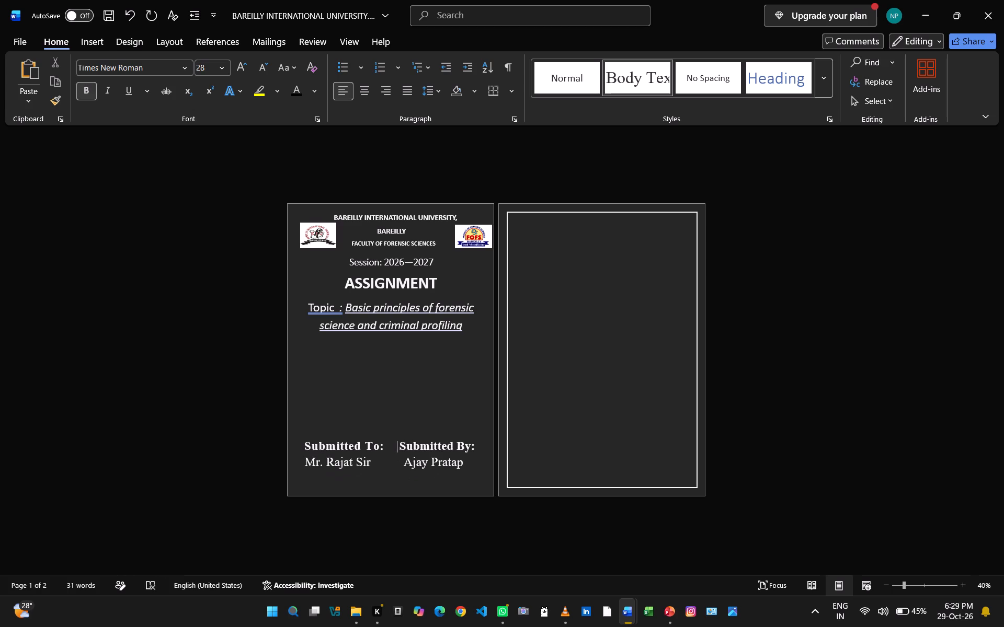
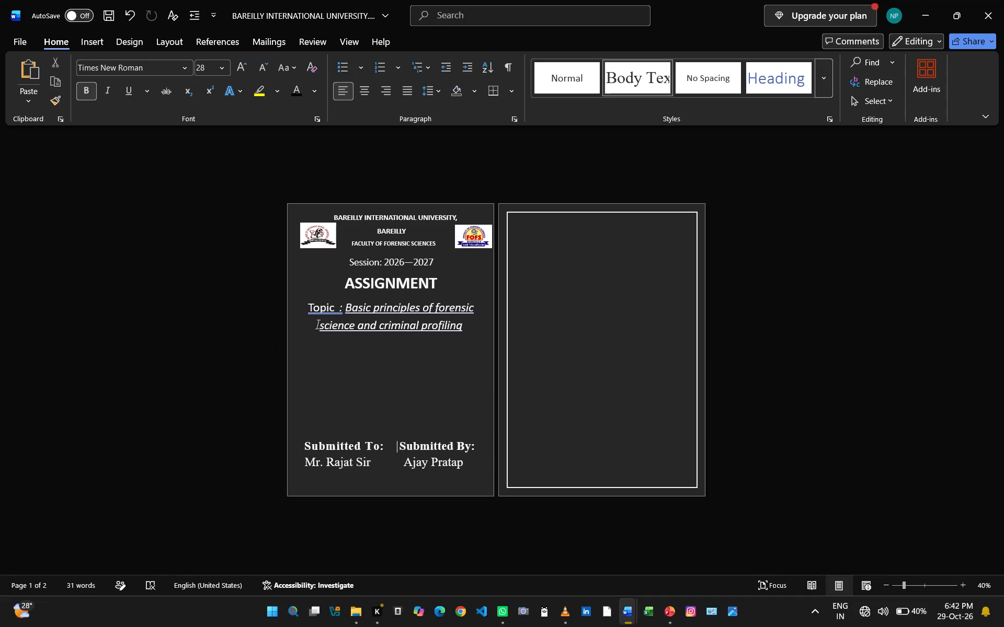
Delete the extra blank lines between the topic and the Submitted To/Submitted By line, leaving a single blank line.
{"action": "left_click", "coordinate": [317, 412]}
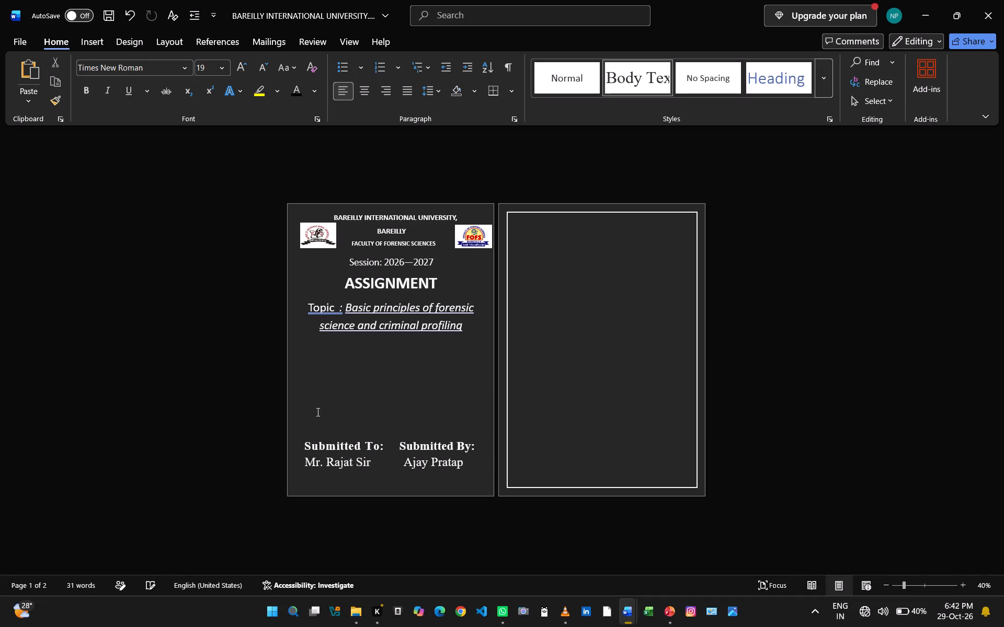
{"action": "left_click", "coordinate": [315, 419]}
{"action": "key", "text": "BackSpace"}
{"action": "key", "text": "BackSpace"}
{"action": "key", "text": "BackSpace"}
{"action": "key", "text": "BackSpace"}
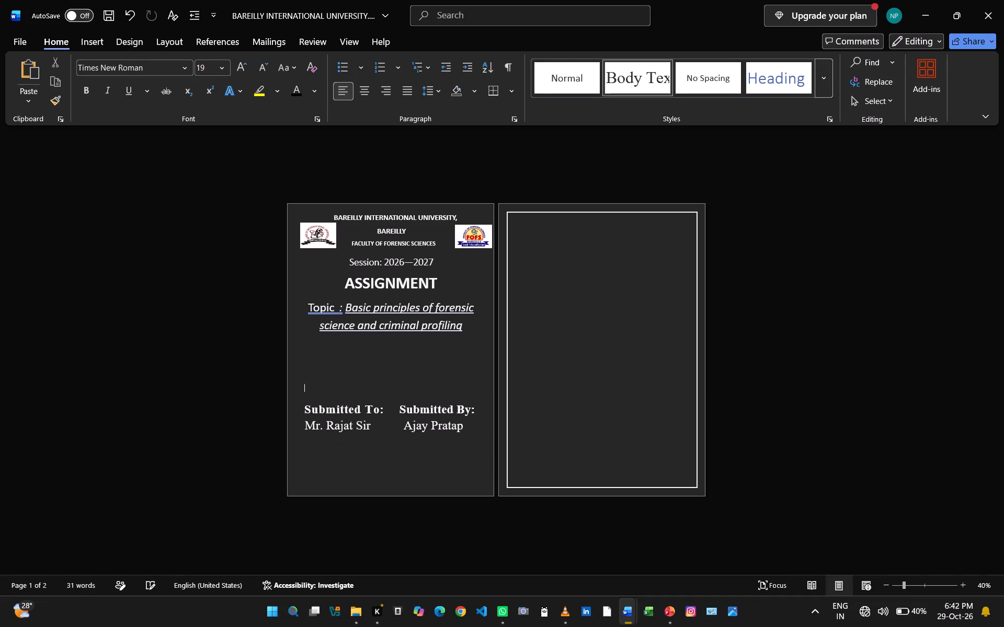
{"action": "key", "text": "BackSpace"}
{"action": "key", "text": "BackSpace"}
{"action": "key", "text": "BackSpace"}
{"action": "key", "text": "BackSpace"}
{"action": "key", "text": "BackSpace"}
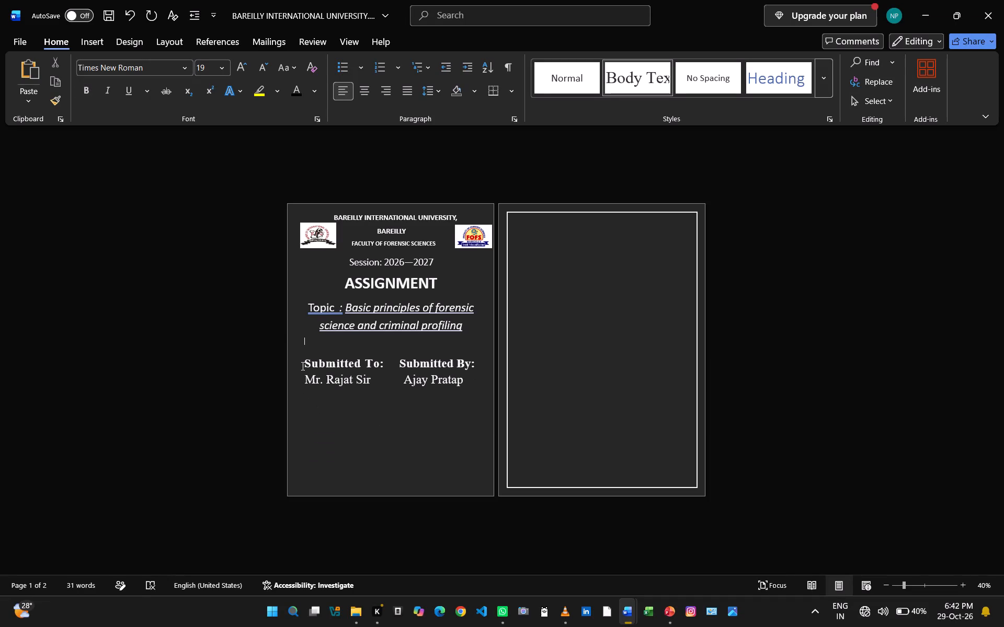
Insert four blank lines between the ASSIGNMENT heading and the topic to move the topic down the cover.
{"action": "left_click", "coordinate": [303, 304]}
{"action": "key", "text": "Return"}
{"action": "key", "text": "Return"}
{"action": "key", "text": "Return"}
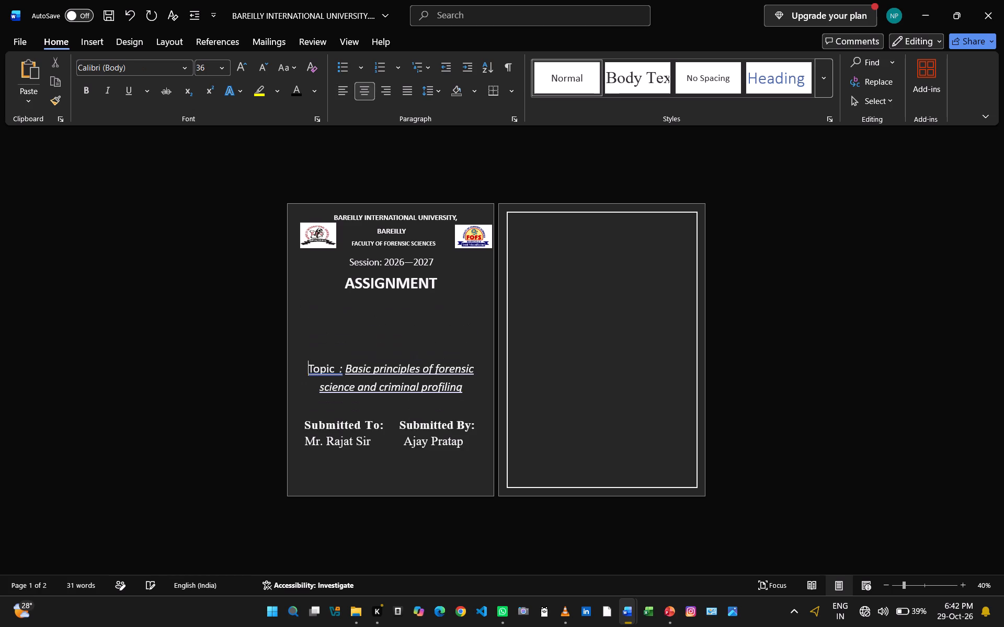
{"action": "key", "text": "Return"}
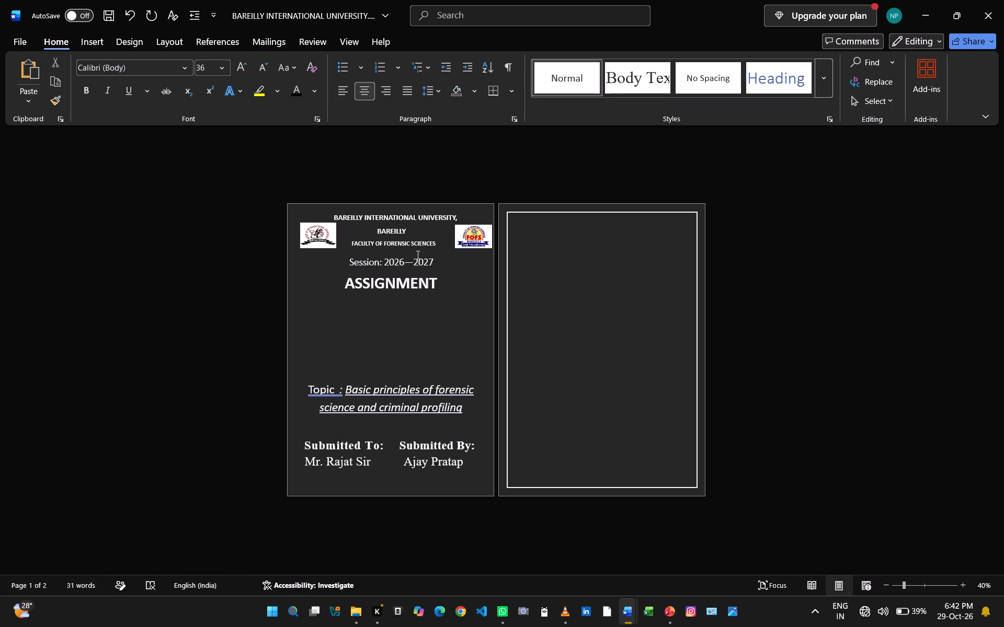
Delete three of the blank lines above the topic, leaving one between it and the ASSIGNMENT heading.
{"action": "left_click", "coordinate": [345, 266]}
{"action": "left_click", "coordinate": [314, 366]}
{"action": "key", "text": "BackSpace"}
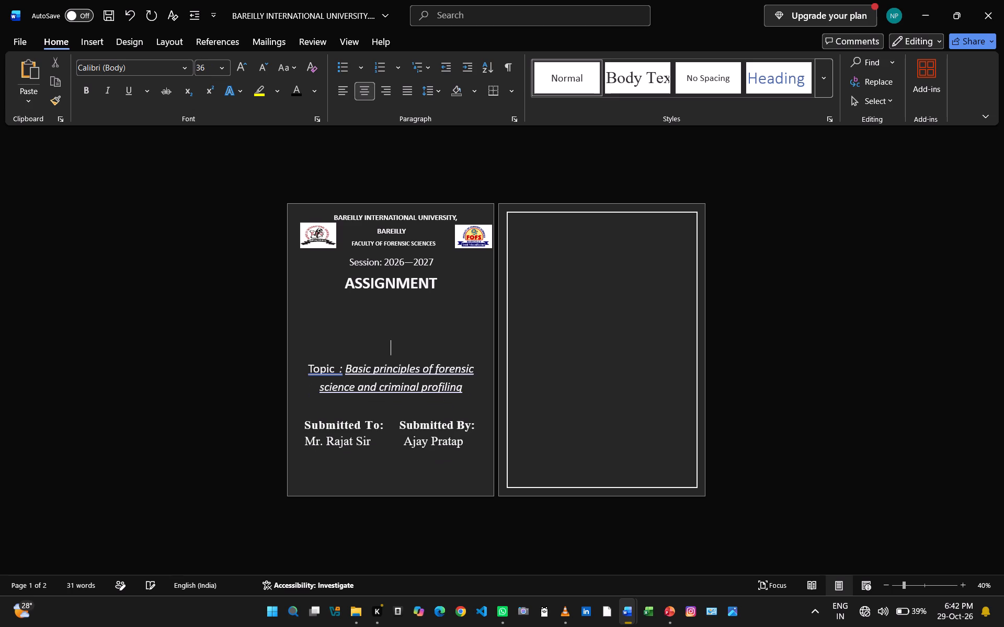
{"action": "key", "text": "BackSpace"}
{"action": "key", "text": "BackSpace"}
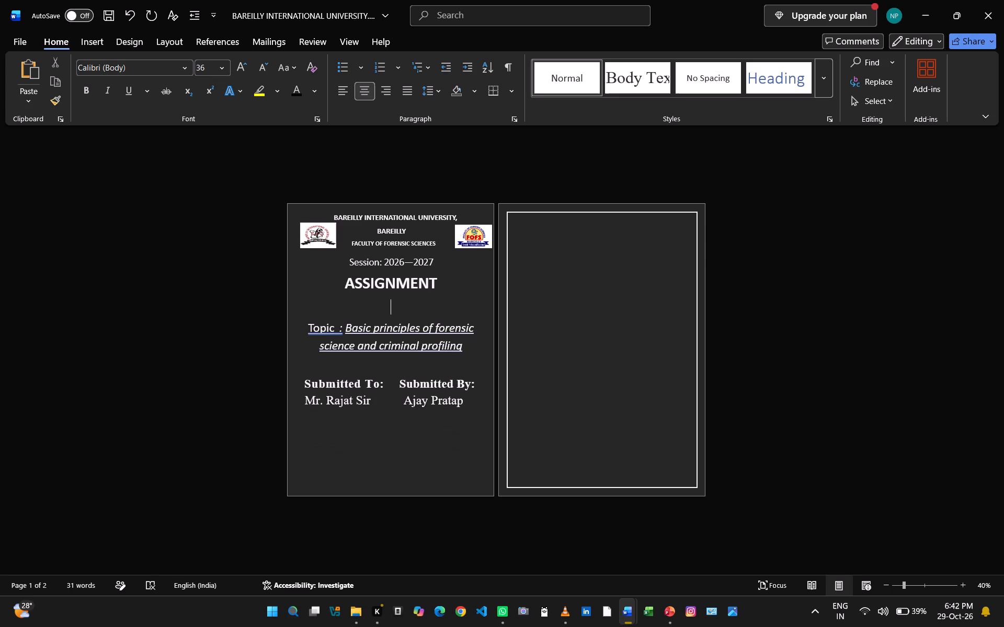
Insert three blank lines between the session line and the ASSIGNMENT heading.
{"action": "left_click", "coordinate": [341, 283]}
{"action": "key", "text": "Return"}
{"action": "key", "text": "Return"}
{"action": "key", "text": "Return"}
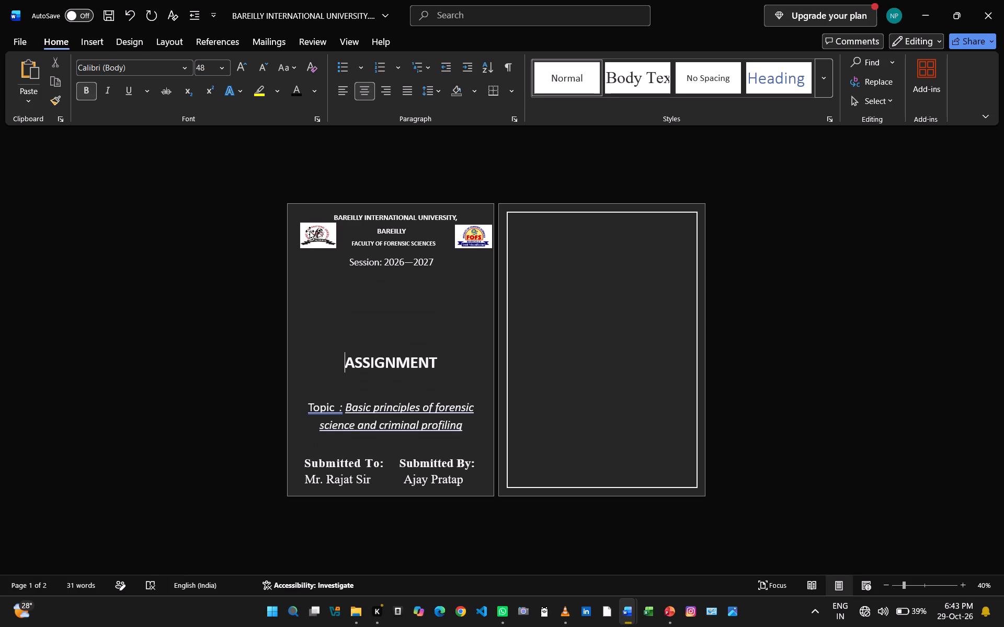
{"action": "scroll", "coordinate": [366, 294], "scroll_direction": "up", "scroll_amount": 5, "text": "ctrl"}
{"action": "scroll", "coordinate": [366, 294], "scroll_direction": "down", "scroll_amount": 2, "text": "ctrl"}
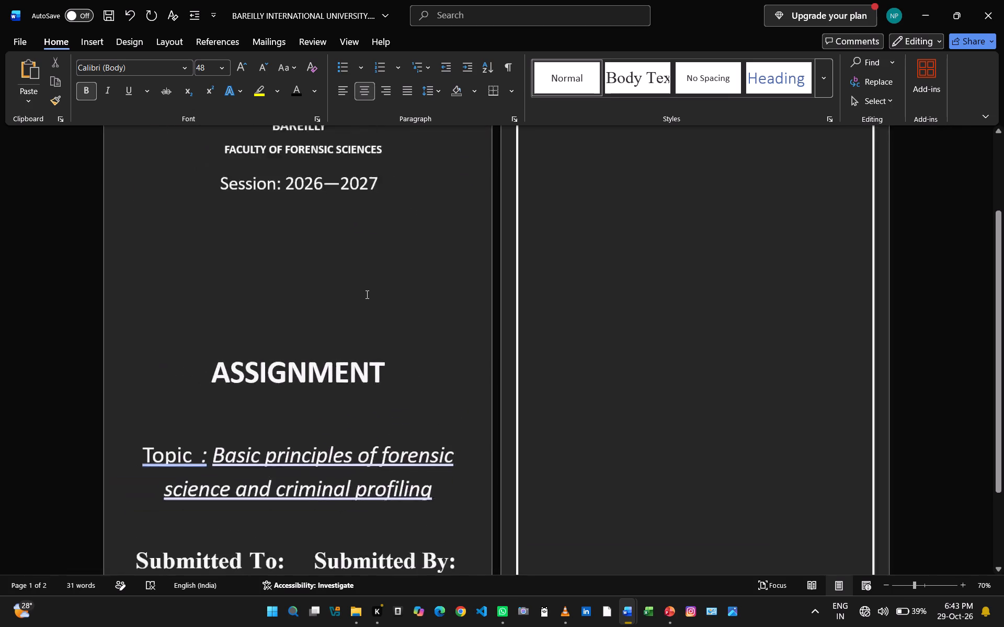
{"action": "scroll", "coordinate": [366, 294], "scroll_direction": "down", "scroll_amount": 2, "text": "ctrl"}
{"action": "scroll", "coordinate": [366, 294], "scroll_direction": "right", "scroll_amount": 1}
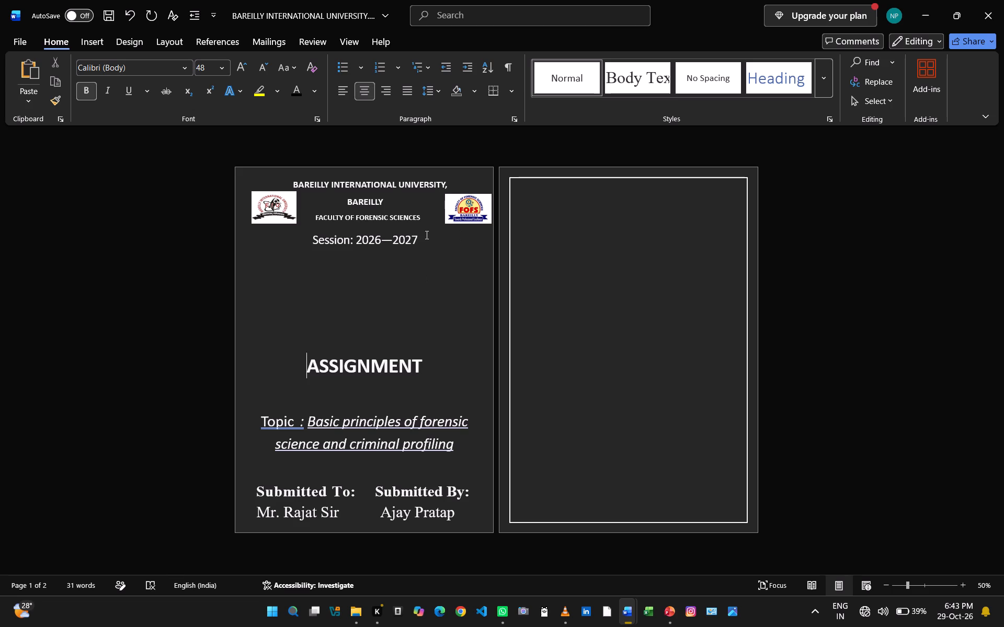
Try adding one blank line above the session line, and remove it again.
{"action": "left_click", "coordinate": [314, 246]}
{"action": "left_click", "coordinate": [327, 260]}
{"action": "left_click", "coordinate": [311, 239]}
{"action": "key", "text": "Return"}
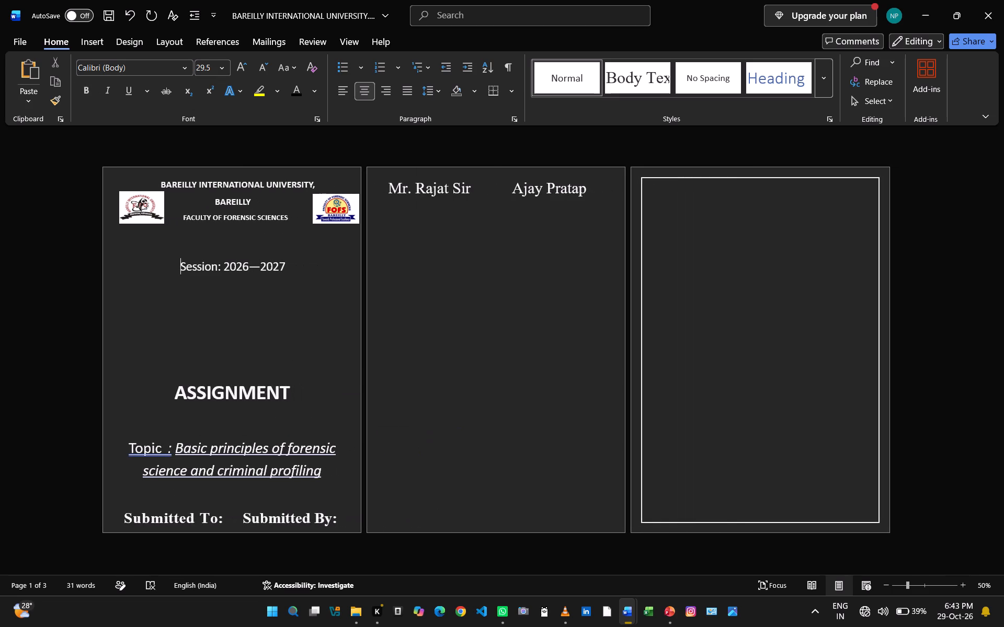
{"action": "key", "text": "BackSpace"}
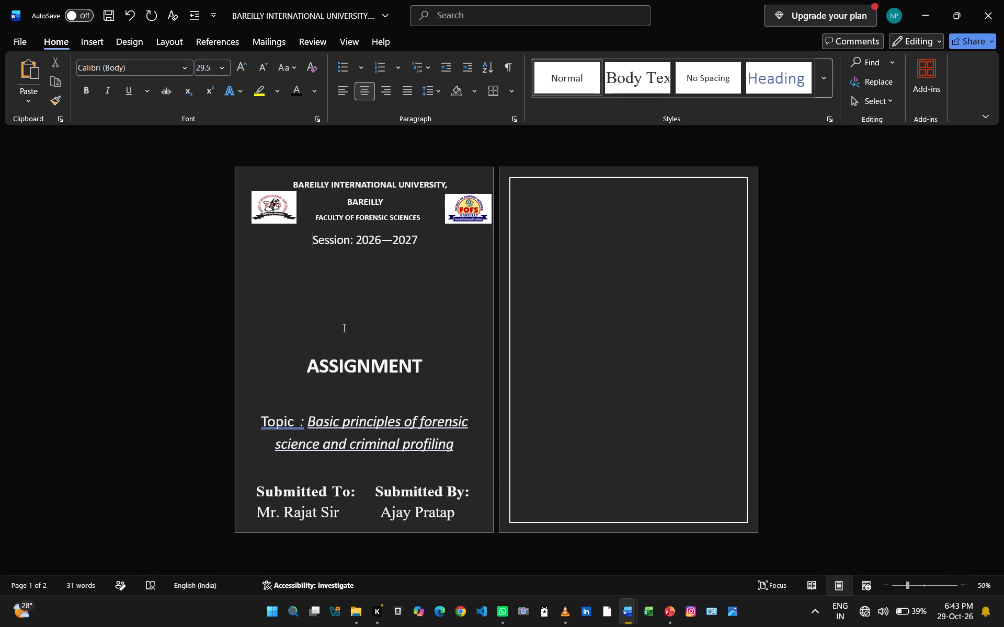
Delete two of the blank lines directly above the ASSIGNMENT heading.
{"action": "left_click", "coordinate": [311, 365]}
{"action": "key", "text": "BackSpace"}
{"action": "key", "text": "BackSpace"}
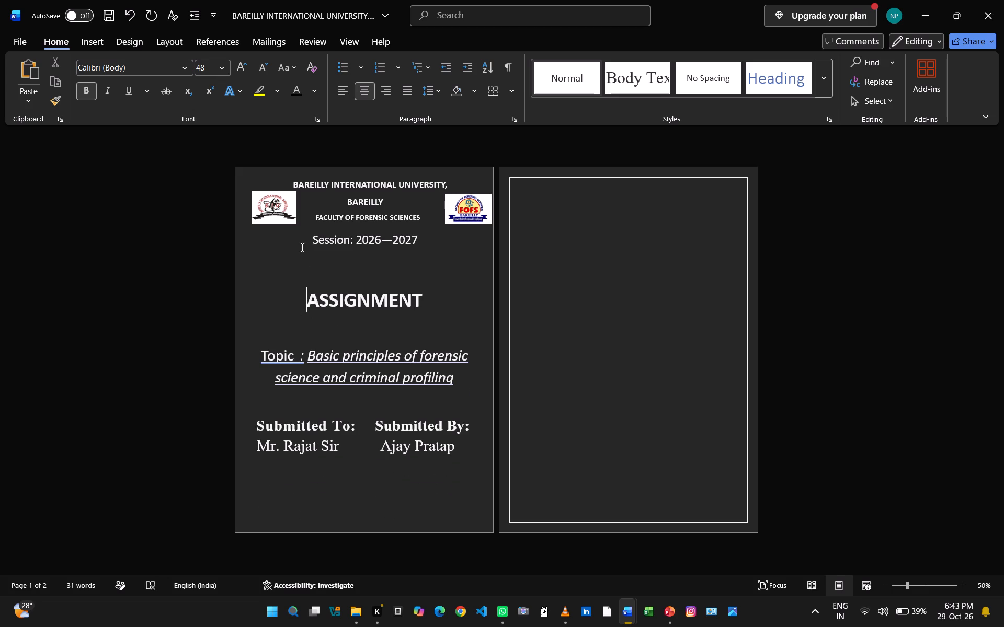
Insert two blank lines between the faculty line and the session line.
{"action": "left_click", "coordinate": [313, 244]}
{"action": "key", "text": "Return"}
{"action": "key", "text": "Return"}
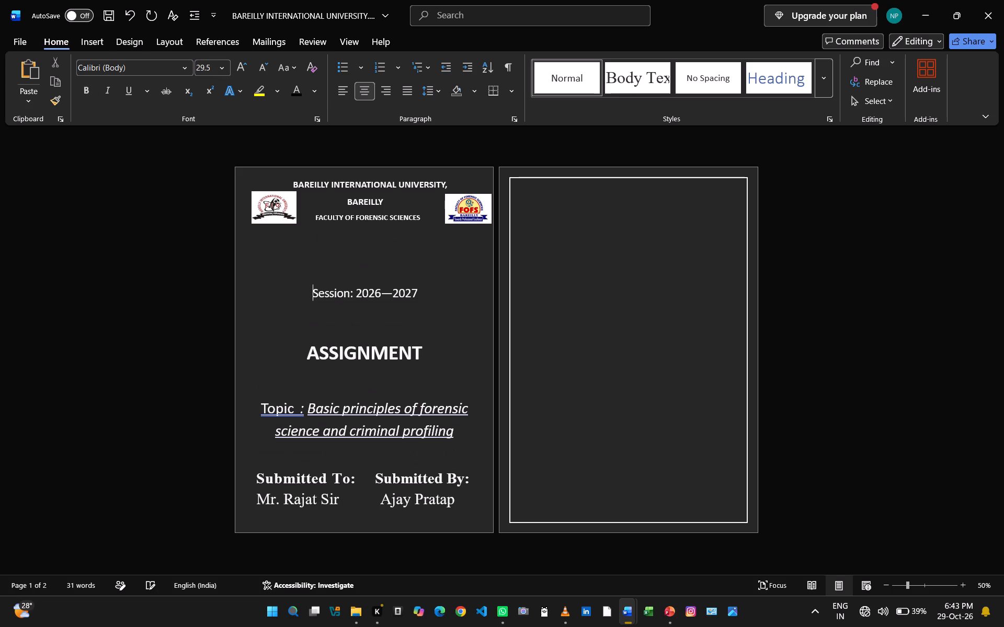
Enter the course name B.Sc.(Hons.)Forensic Science on the blank line directly above the session line.
{"action": "left_click", "coordinate": [312, 253]}
{"action": "key", "text": "shift+b"}
{"action": "key", "text": "period"}
{"action": "type", "text": "Sc"}
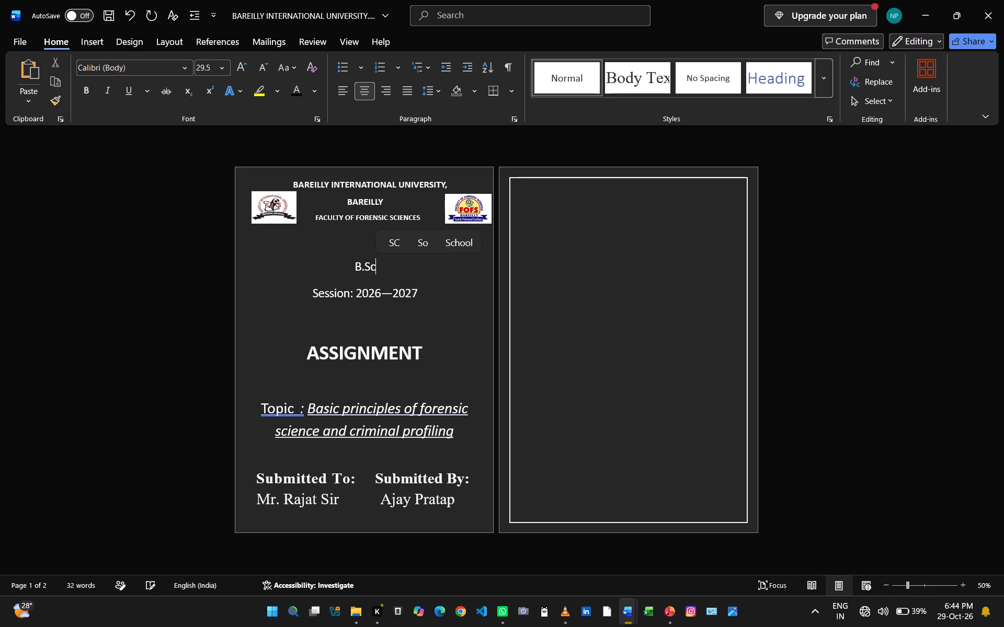
{"action": "key", "text": "space"}
{"action": "key", "text": "BackSpace"}
{"action": "key", "text": "period"}
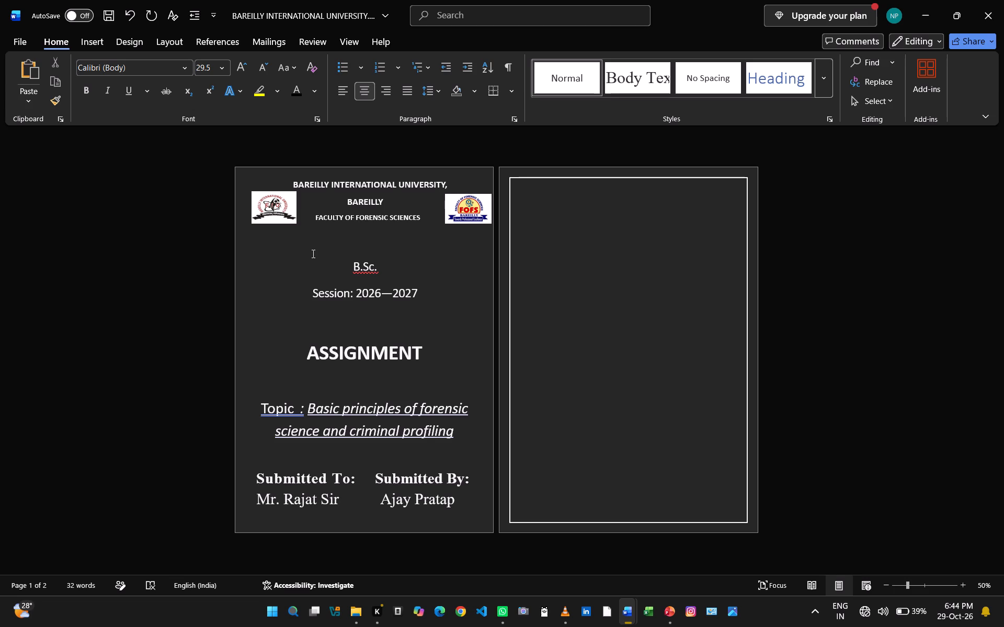
{"action": "key", "text": "shift+parenleft"}
{"action": "type", "text": "Hons"}
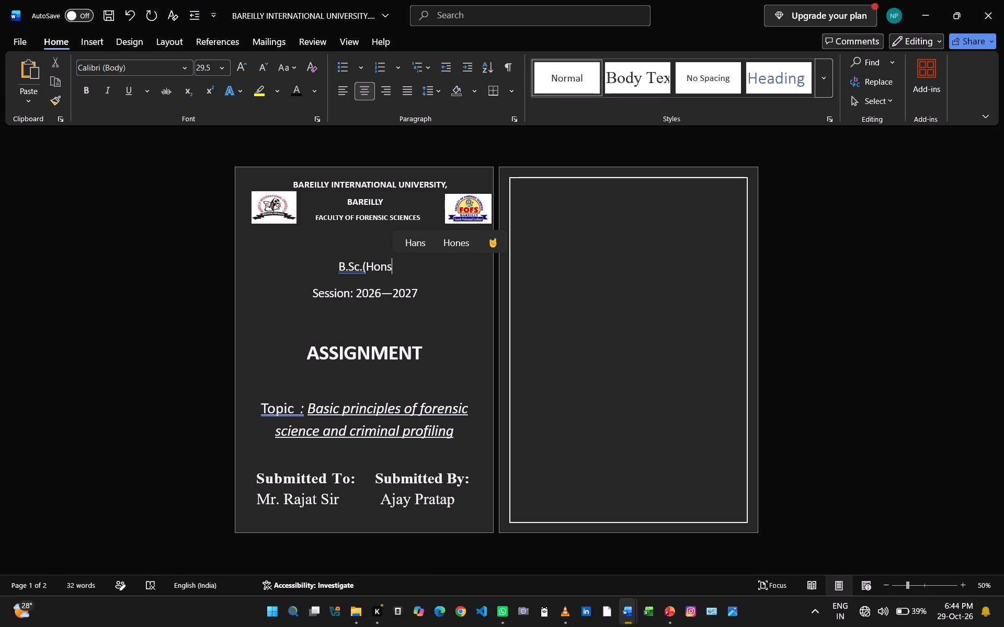
{"action": "key", "text": "period"}
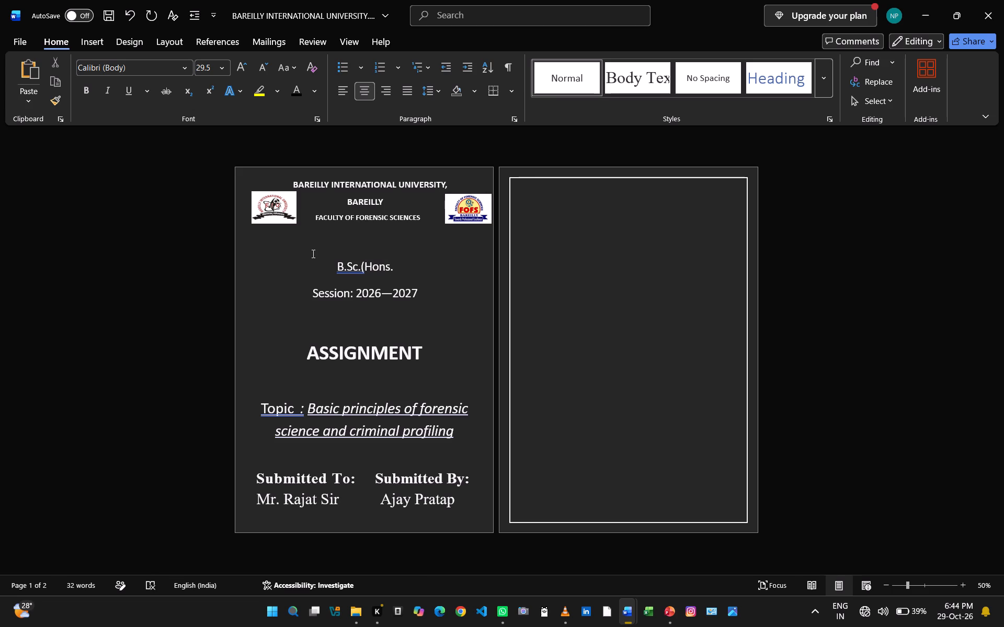
{"action": "key", "text": "shift+parenright"}
{"action": "key", "text": "shift+f"}
{"action": "type", "text": "or"}
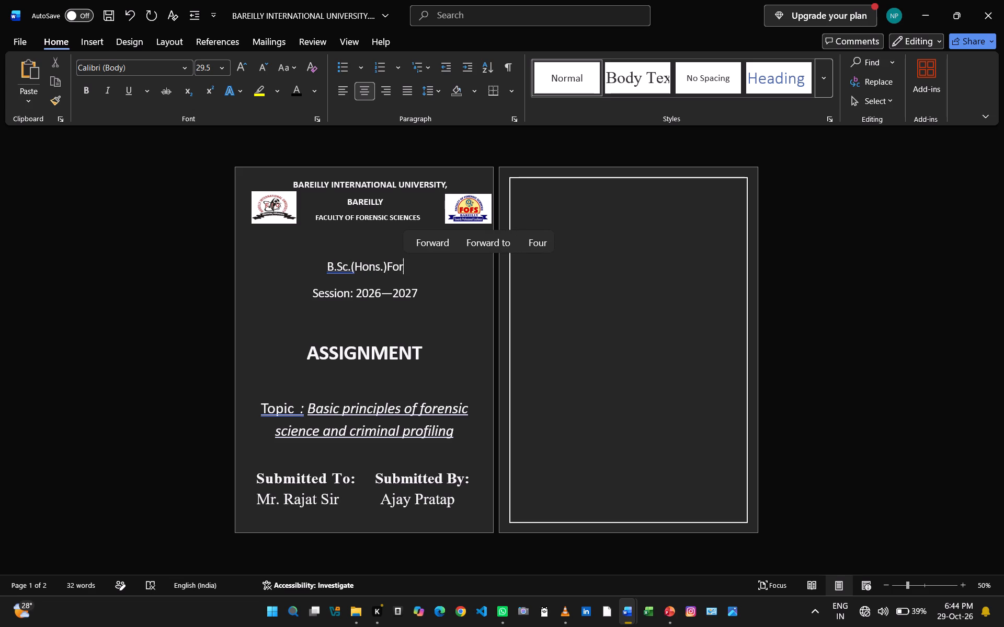
{"action": "type", "text": "ensic"}
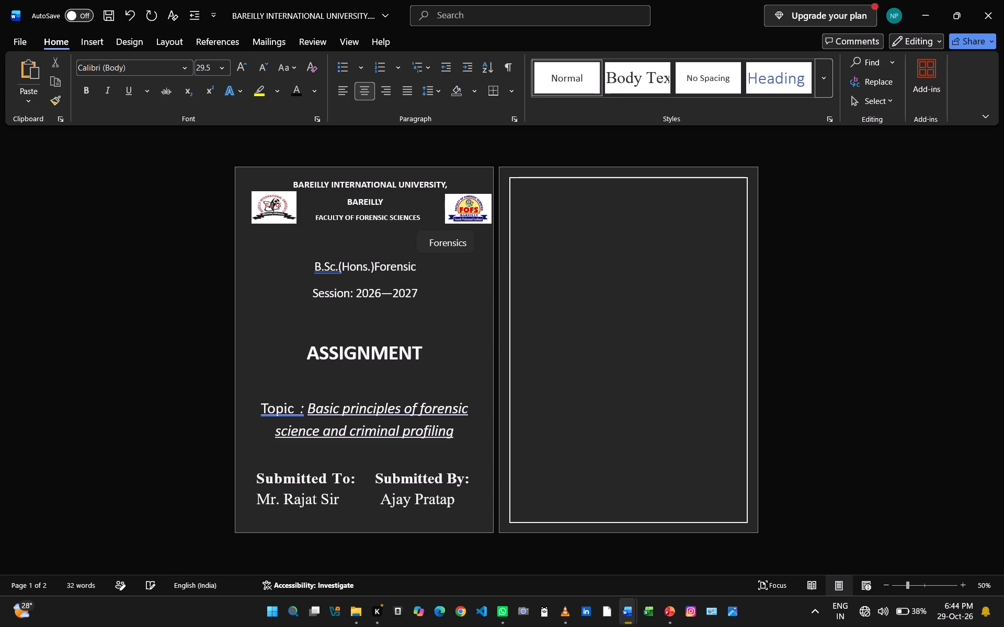
{"action": "key", "text": "space"}
{"action": "type", "text": "Scienc"}
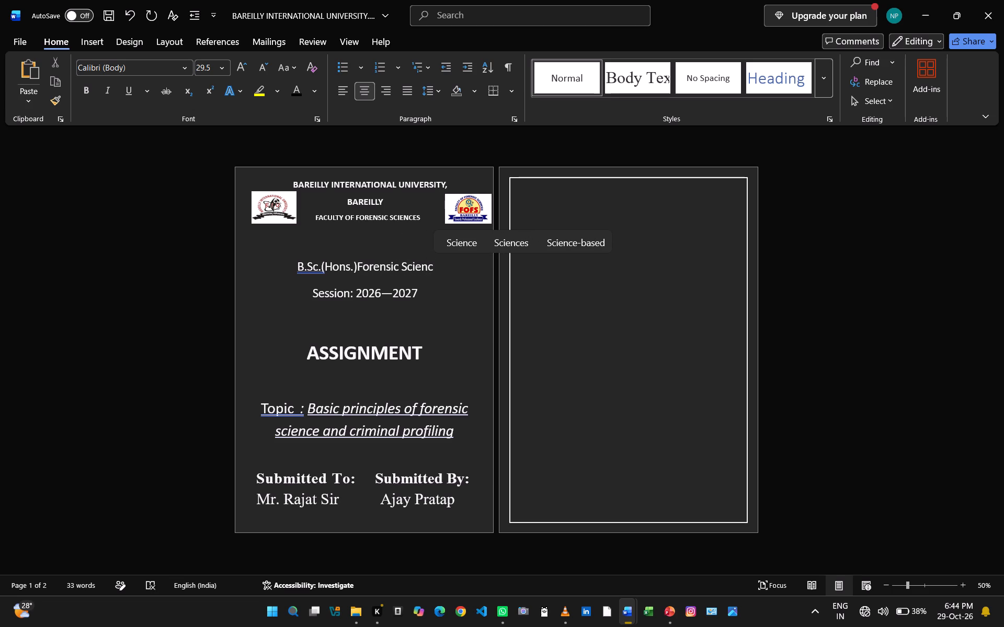
{"action": "key", "text": "e"}
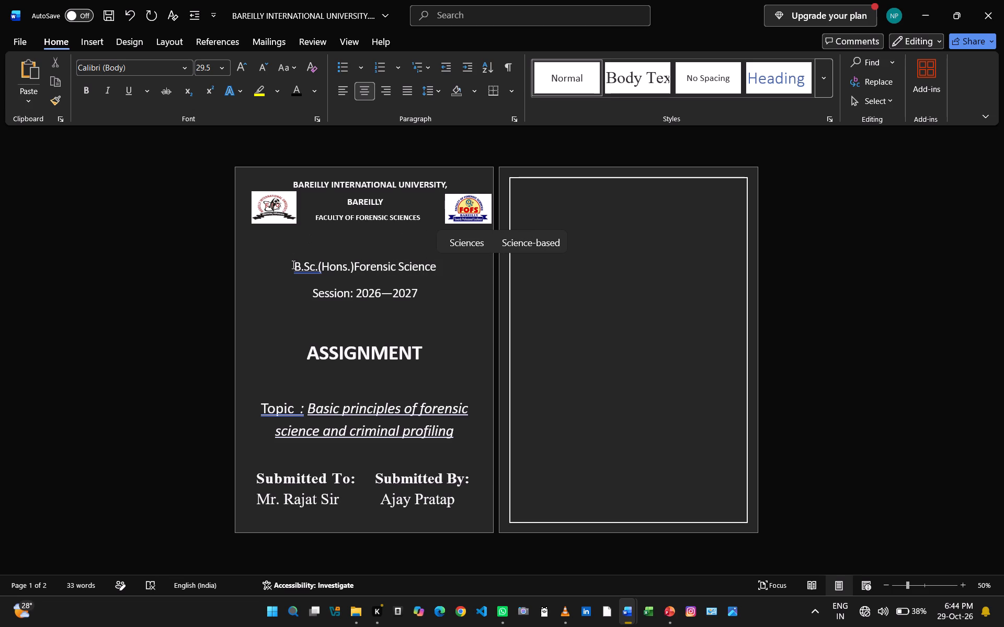
{"action": "left_click", "coordinate": [292, 264]}
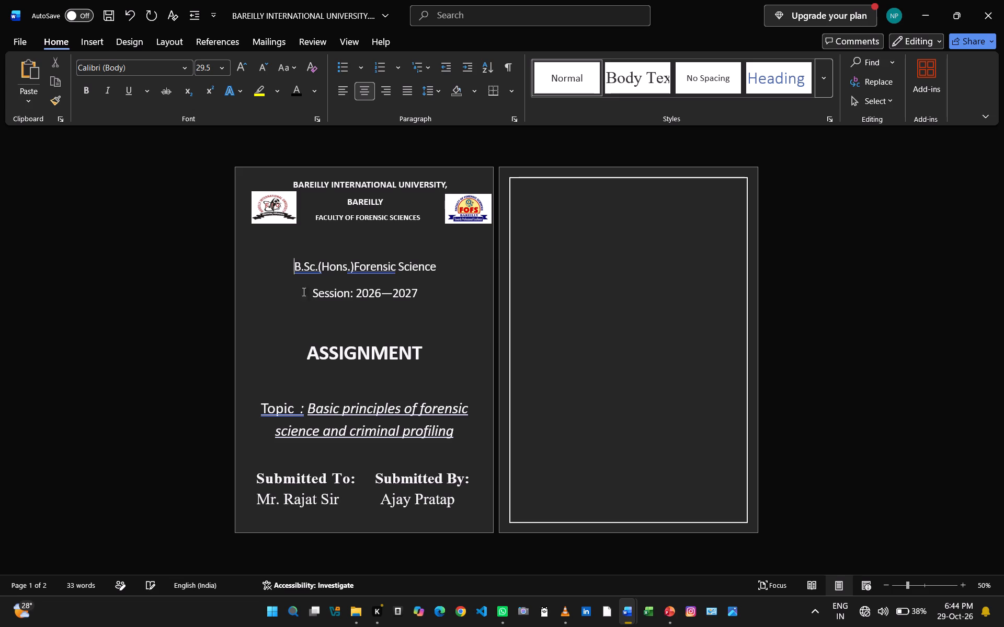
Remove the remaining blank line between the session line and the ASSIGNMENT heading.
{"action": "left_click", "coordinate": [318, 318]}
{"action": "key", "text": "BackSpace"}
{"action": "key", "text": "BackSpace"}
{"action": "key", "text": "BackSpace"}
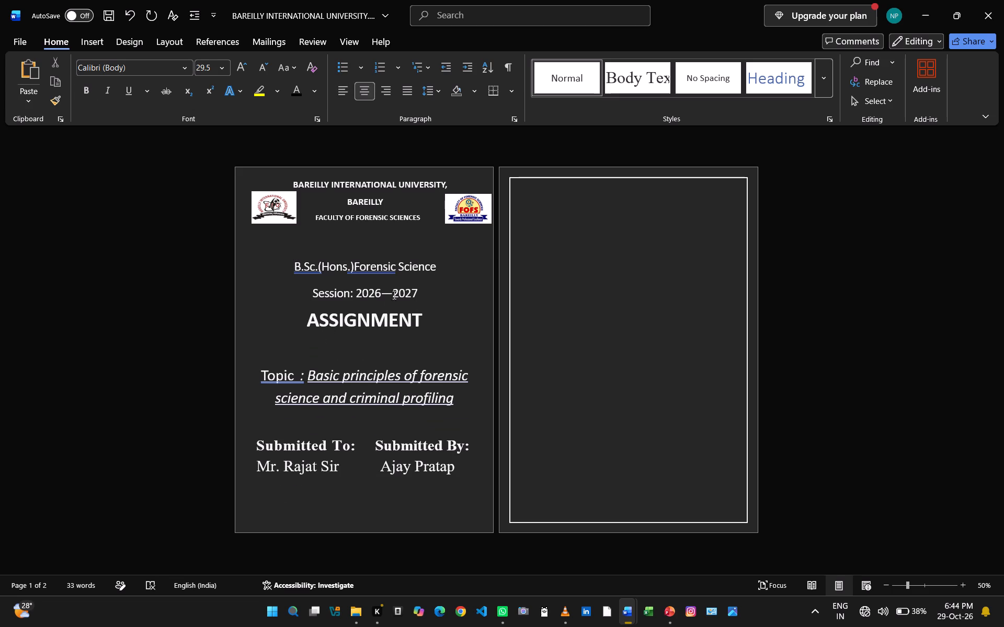
Add a space between (Hons.) and Forensic in the course line.
{"action": "left_click", "coordinate": [352, 265]}
{"action": "key", "text": "space"}
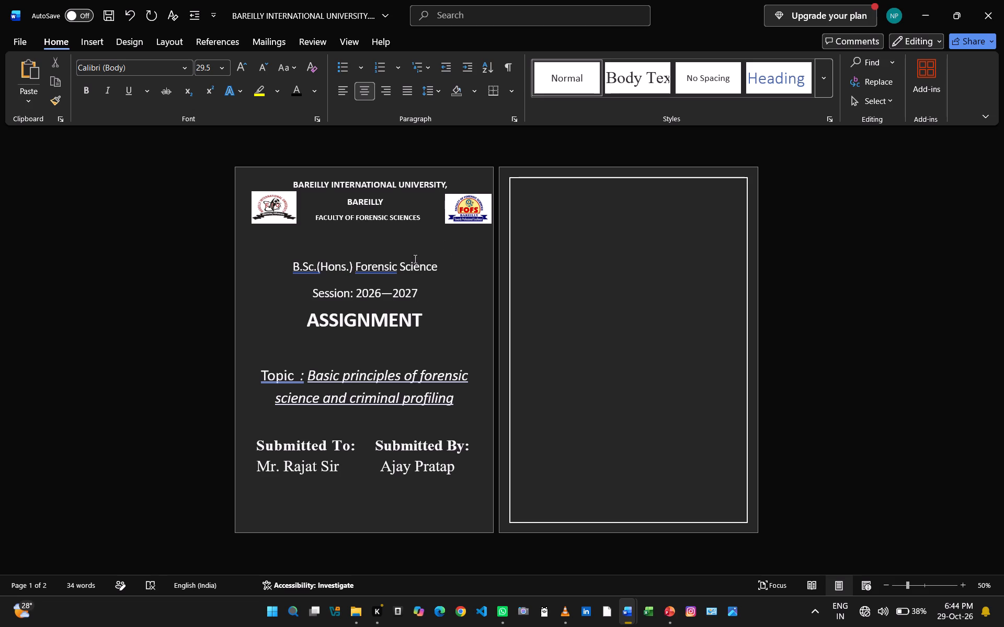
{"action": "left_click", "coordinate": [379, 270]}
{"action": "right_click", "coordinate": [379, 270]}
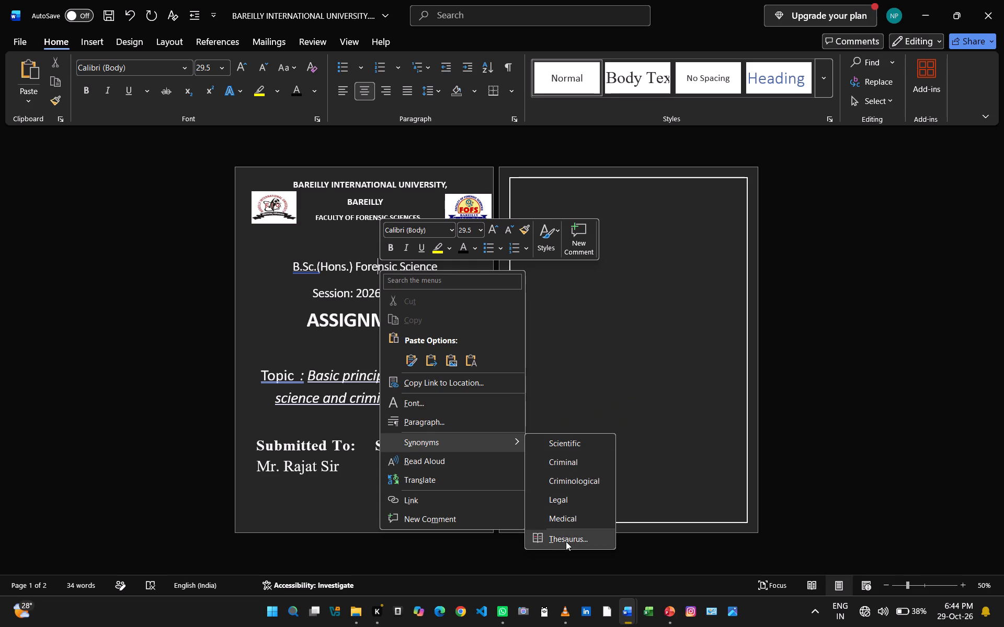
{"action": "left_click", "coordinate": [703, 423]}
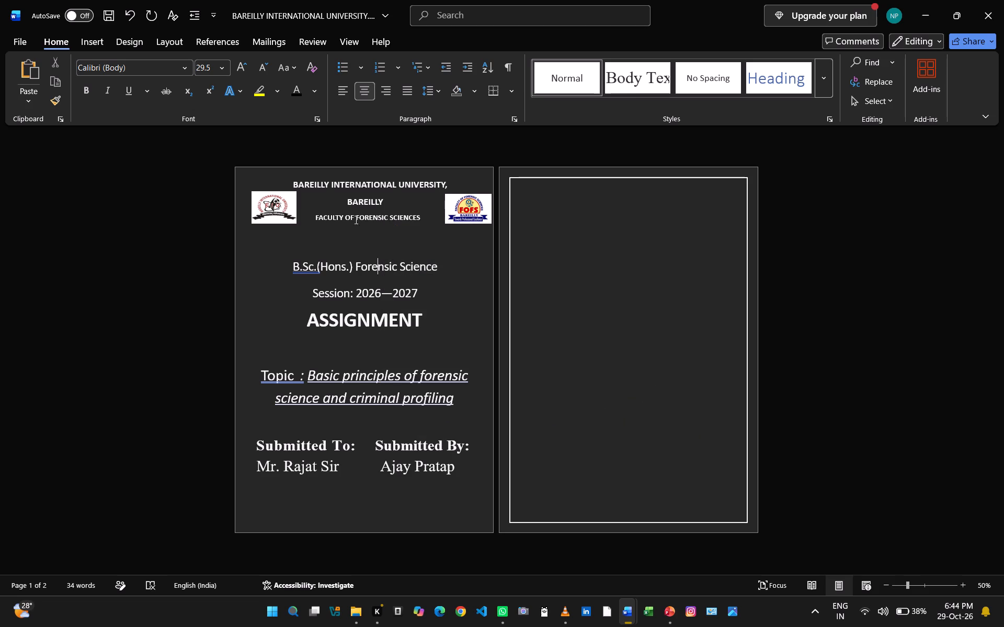
Cut all the front page content, from the university heading and logos through the Submitted To and Submitted By details.
{"action": "left_click", "coordinate": [316, 218]}
{"action": "left_click_drag", "start_coordinate": [244, 175], "coordinate": [304, 257]}
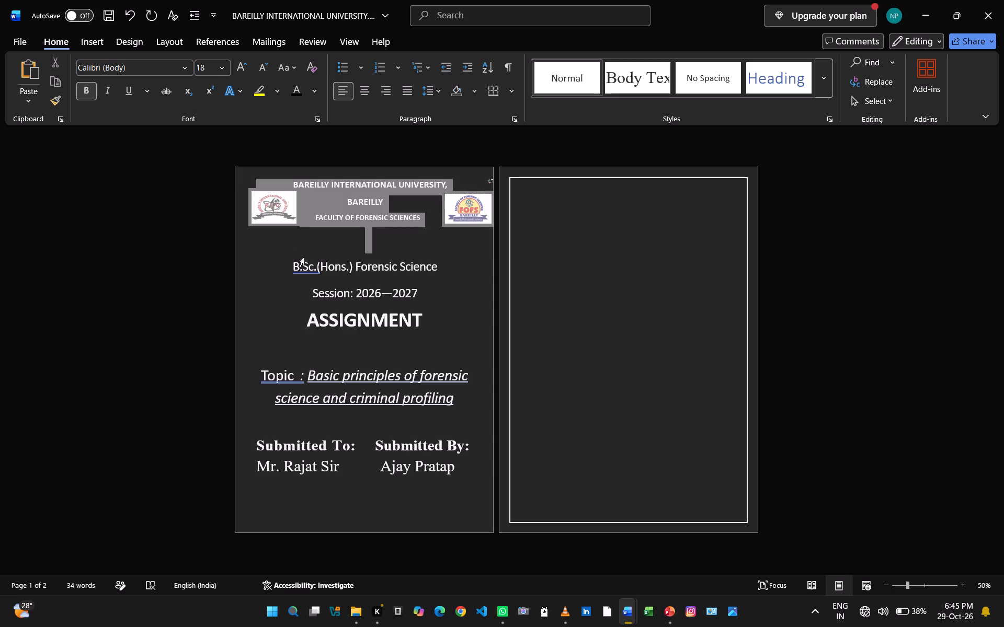
{"action": "left_click_drag", "start_coordinate": [304, 257], "coordinate": [415, 537]}
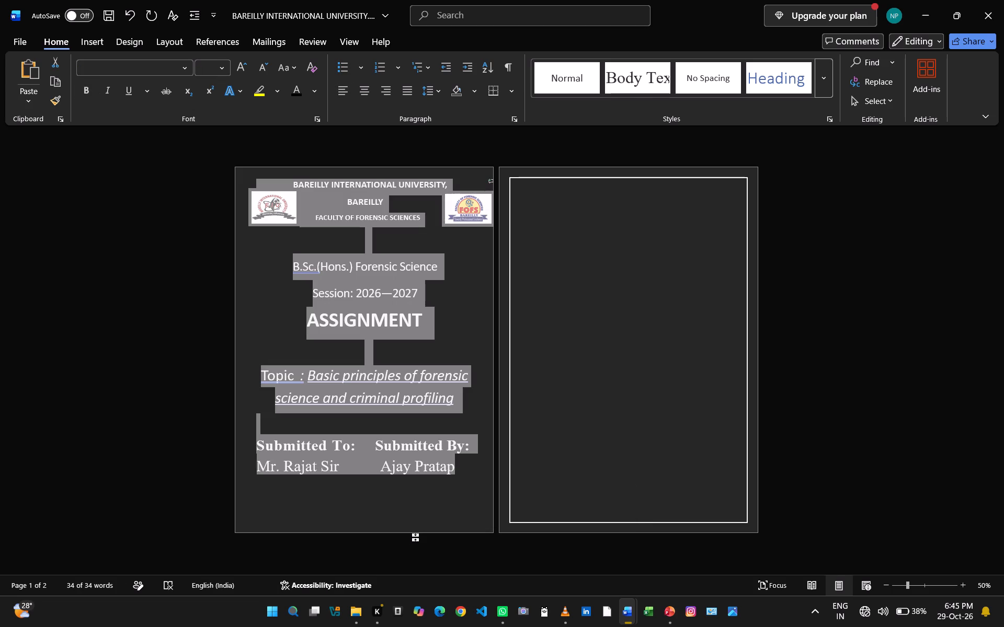
{"action": "key", "text": "ctrl+x"}
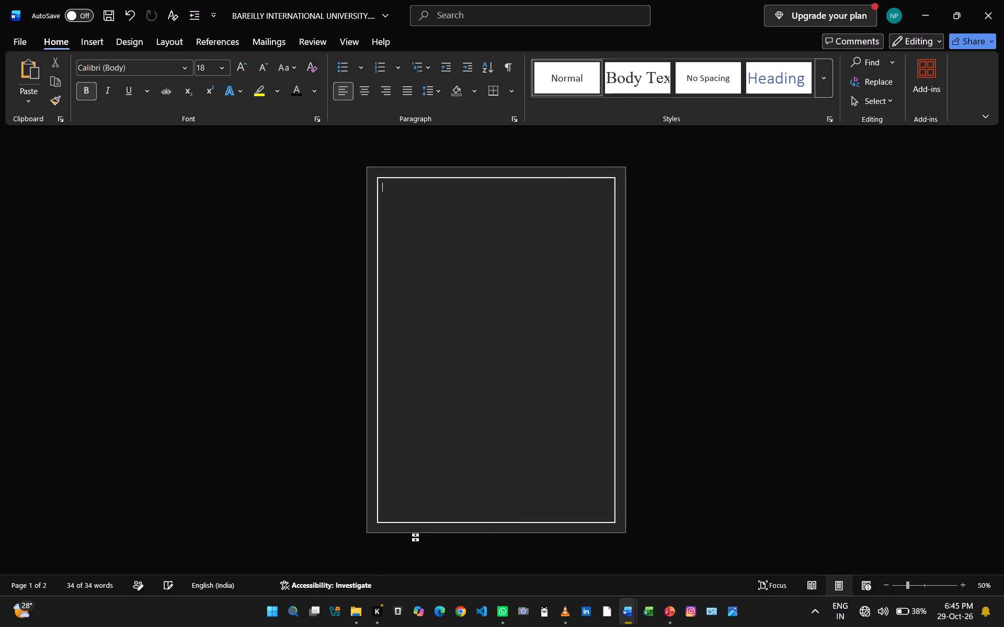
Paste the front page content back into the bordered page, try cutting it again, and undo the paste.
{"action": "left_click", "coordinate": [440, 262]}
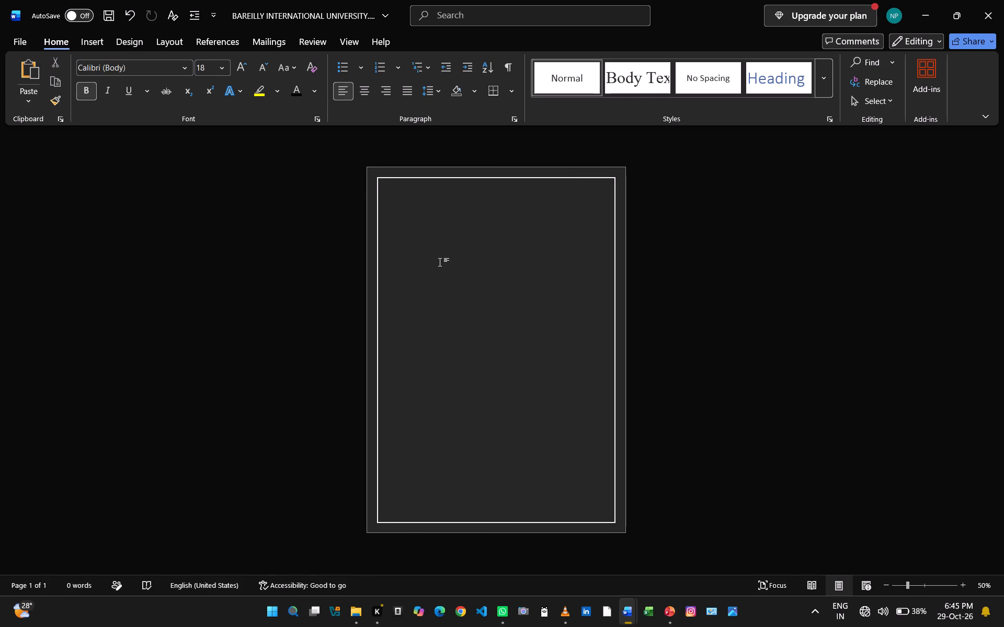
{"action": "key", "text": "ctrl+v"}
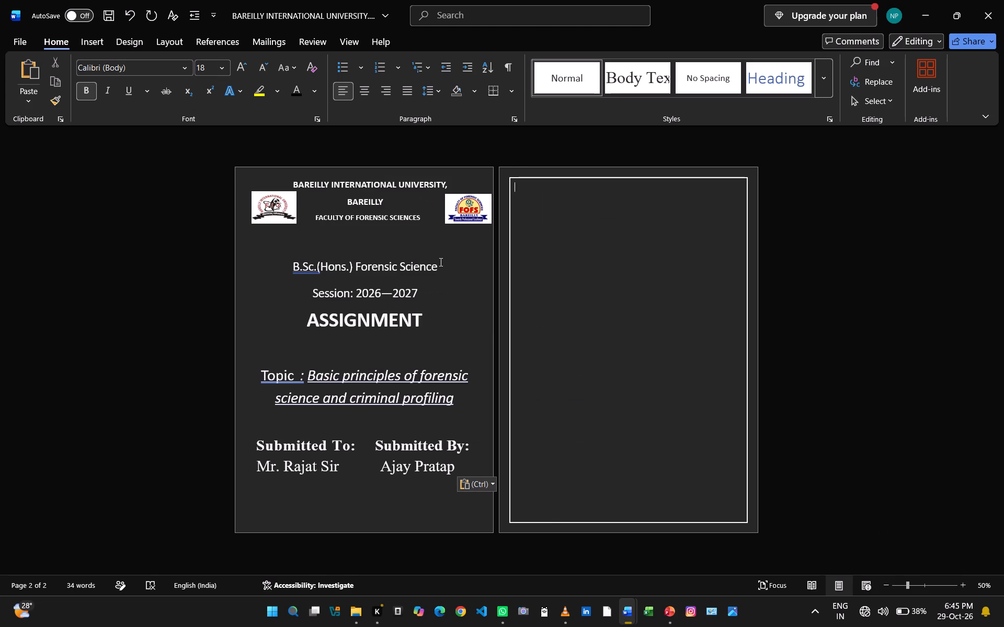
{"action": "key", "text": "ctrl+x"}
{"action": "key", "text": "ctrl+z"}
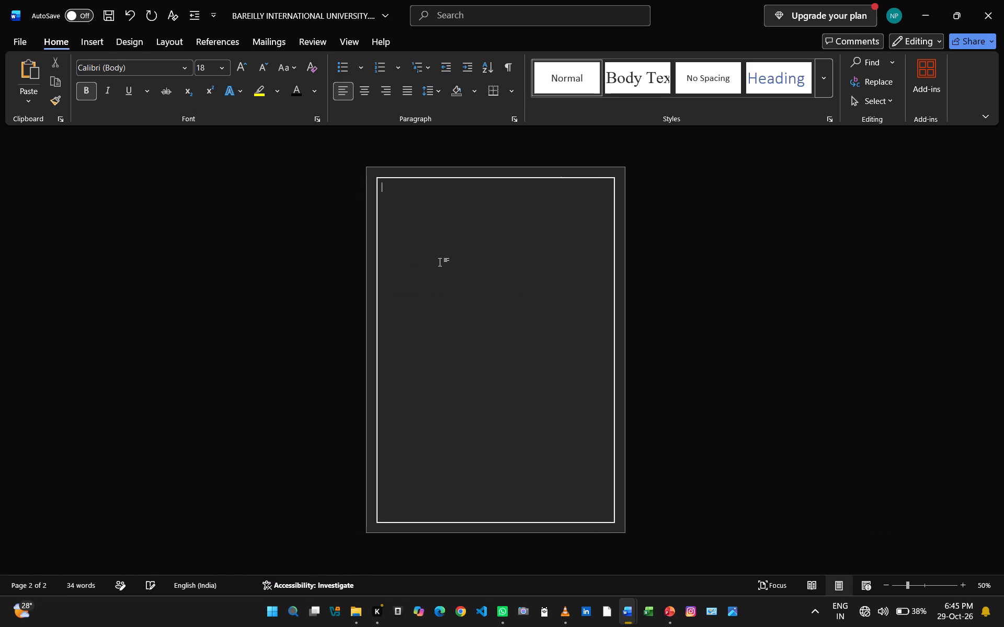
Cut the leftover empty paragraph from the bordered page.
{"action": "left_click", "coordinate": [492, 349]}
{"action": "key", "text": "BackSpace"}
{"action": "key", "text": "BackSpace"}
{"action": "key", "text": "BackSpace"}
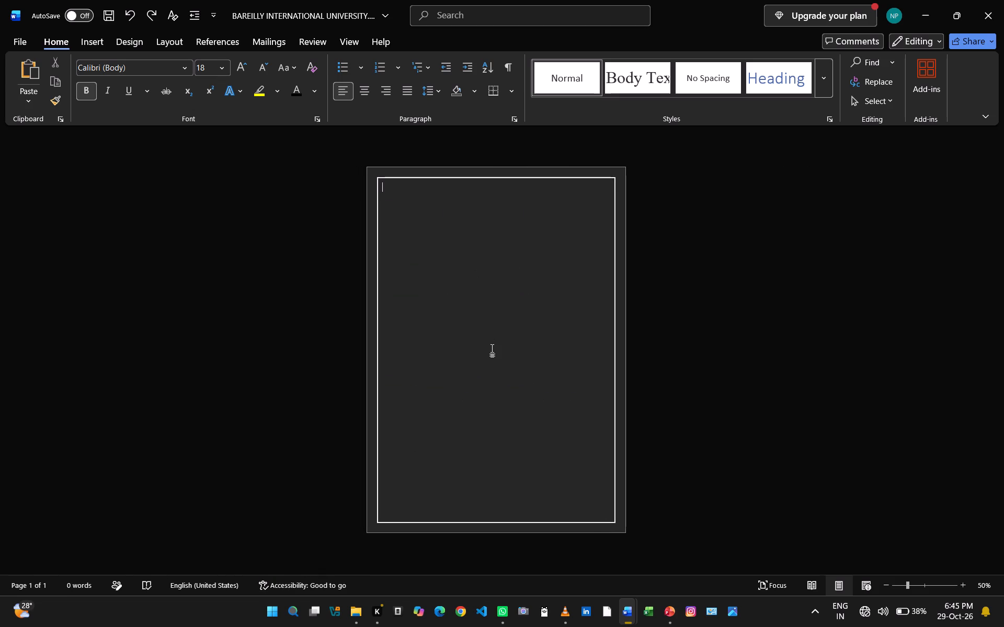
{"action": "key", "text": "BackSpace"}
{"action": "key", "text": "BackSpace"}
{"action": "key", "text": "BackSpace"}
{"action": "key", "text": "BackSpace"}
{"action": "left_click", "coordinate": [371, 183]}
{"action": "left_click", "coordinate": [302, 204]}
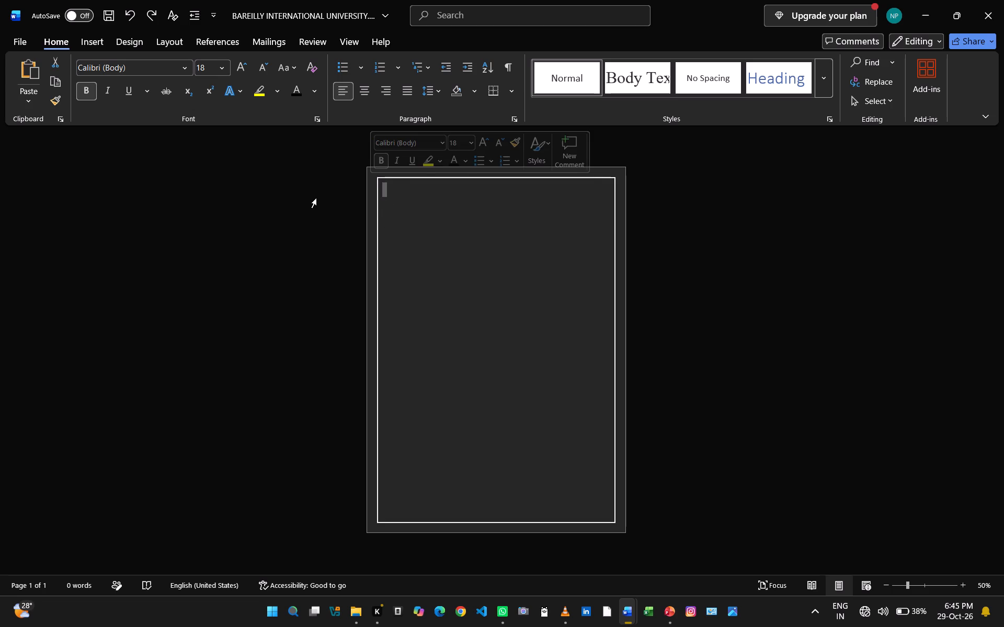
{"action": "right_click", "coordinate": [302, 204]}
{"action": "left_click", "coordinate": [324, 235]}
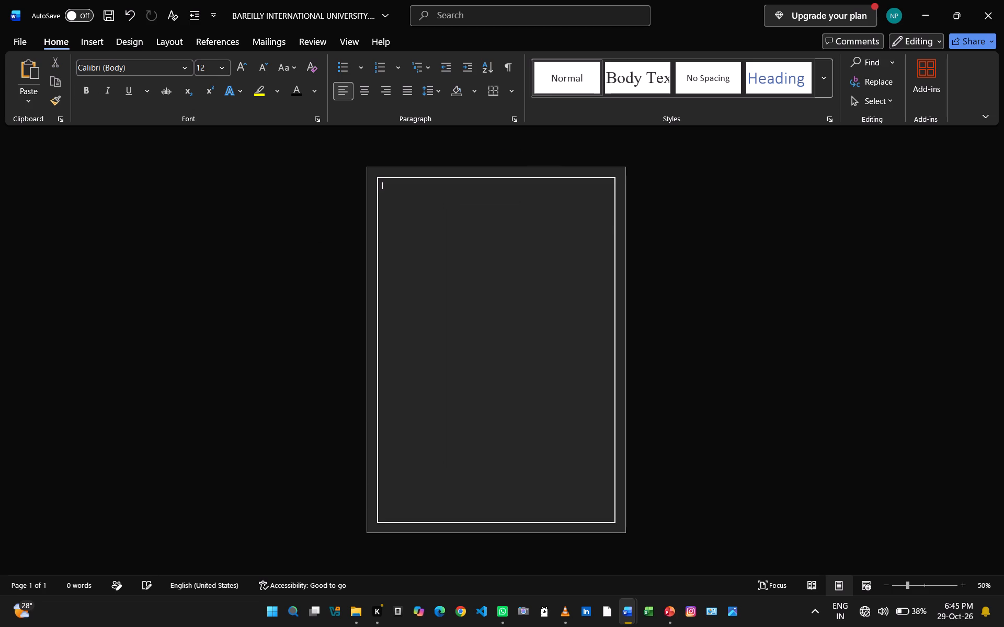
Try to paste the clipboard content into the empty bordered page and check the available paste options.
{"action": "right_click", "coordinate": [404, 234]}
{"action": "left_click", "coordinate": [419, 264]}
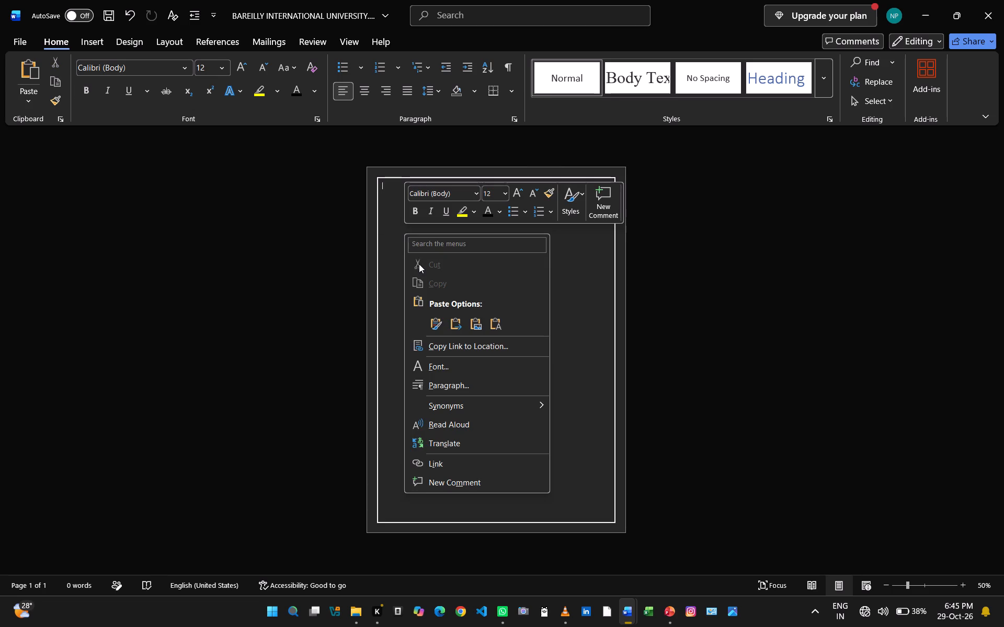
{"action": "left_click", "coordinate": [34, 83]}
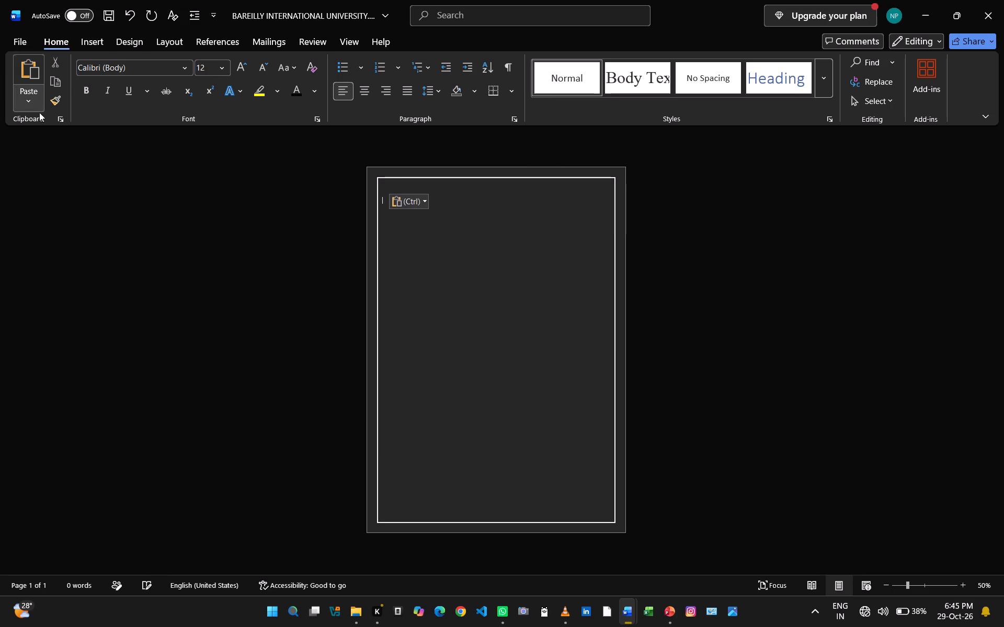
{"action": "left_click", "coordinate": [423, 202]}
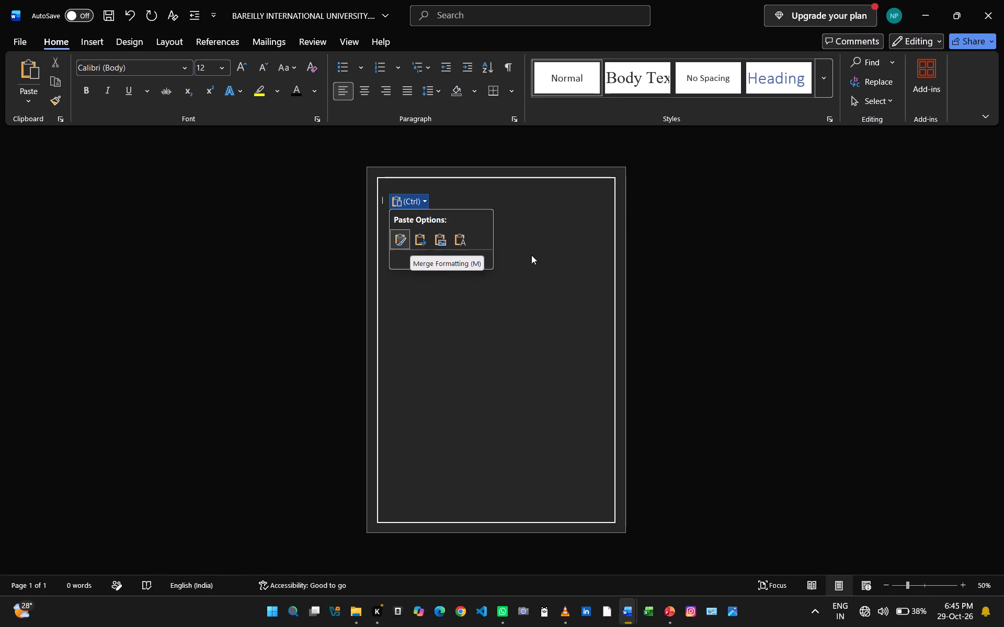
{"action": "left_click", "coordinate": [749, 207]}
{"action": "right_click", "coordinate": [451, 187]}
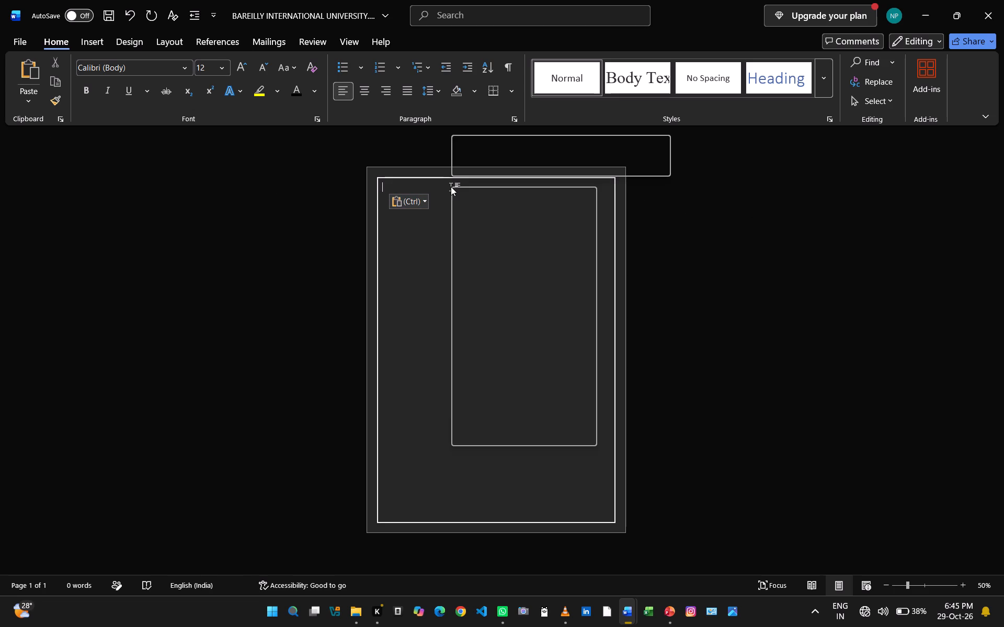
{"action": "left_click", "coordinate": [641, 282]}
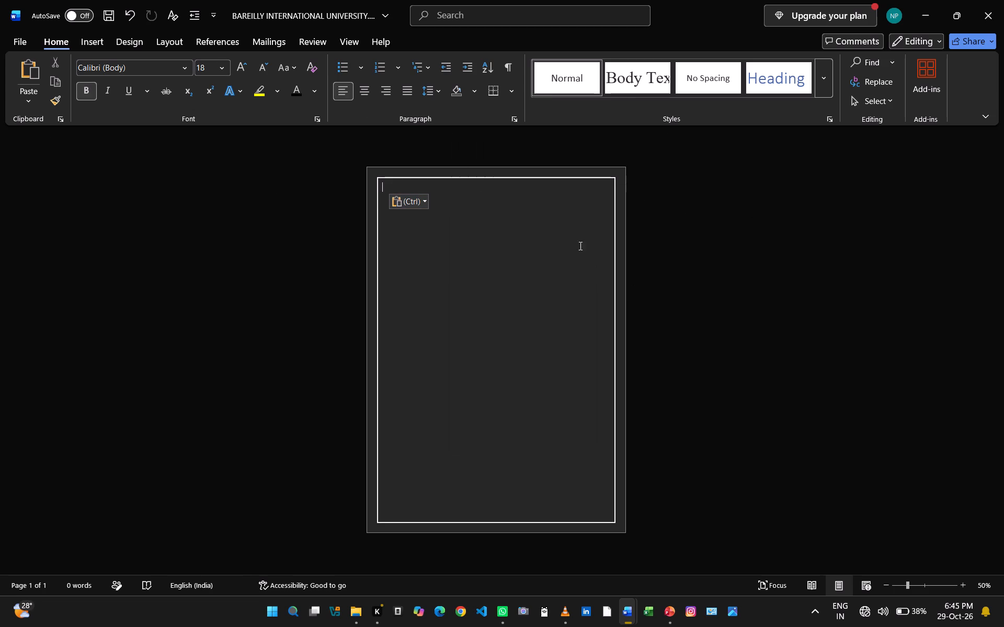
Create a new blank document.
{"action": "left_click", "coordinate": [22, 41]}
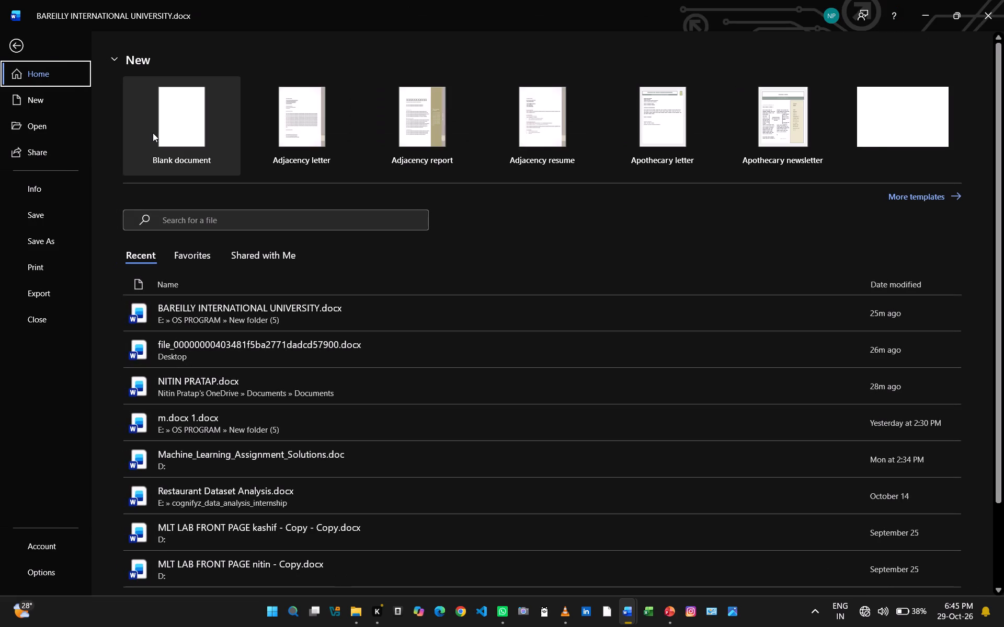
{"action": "left_click", "coordinate": [156, 132]}
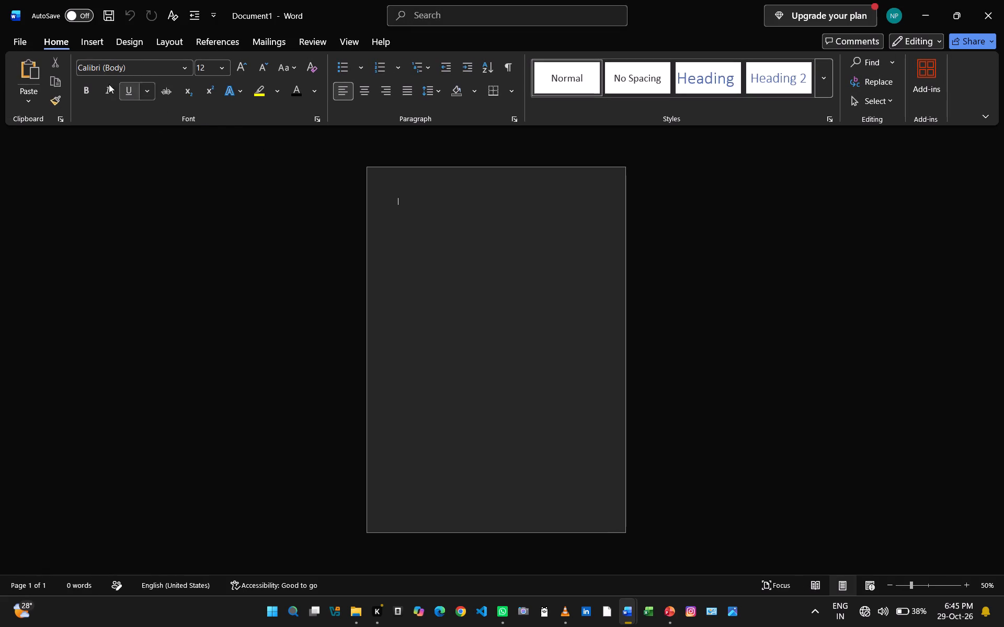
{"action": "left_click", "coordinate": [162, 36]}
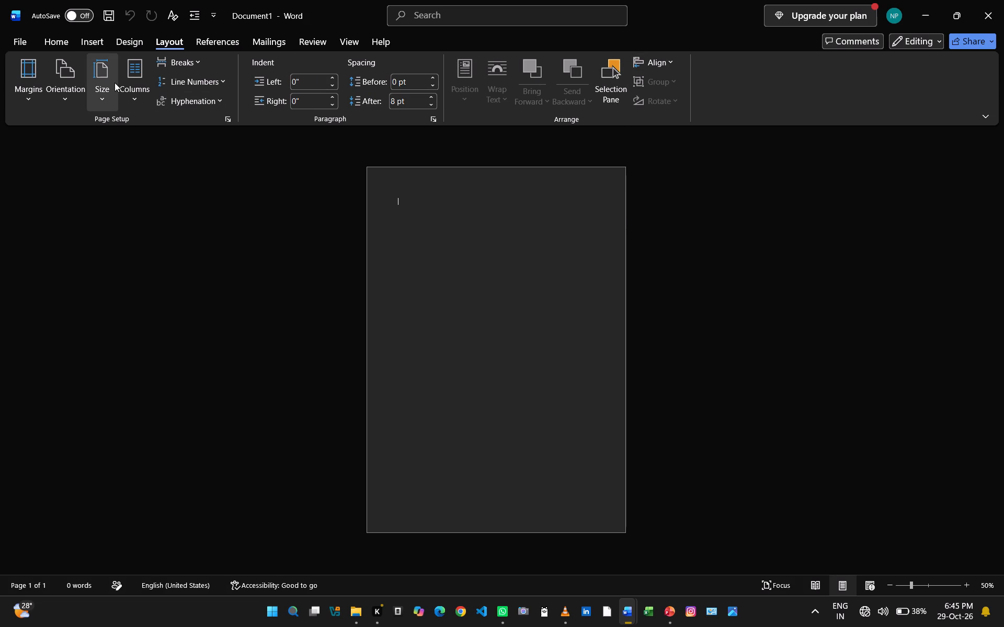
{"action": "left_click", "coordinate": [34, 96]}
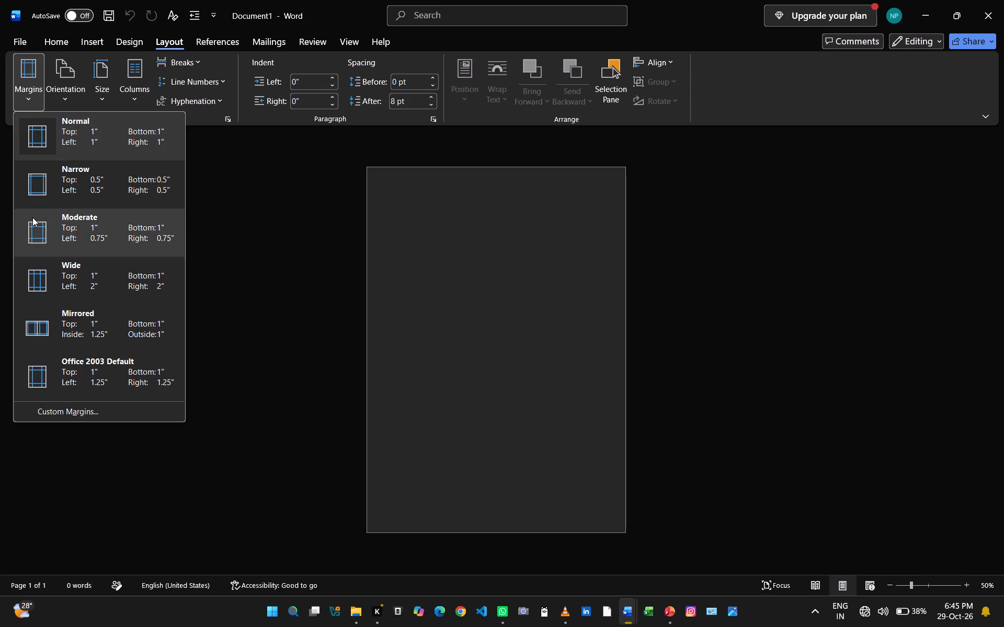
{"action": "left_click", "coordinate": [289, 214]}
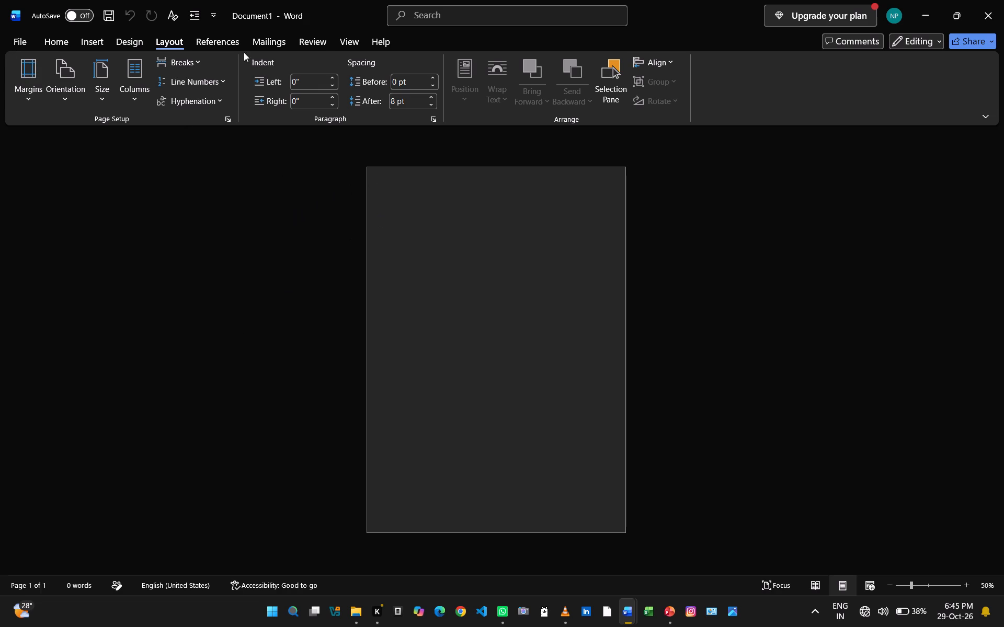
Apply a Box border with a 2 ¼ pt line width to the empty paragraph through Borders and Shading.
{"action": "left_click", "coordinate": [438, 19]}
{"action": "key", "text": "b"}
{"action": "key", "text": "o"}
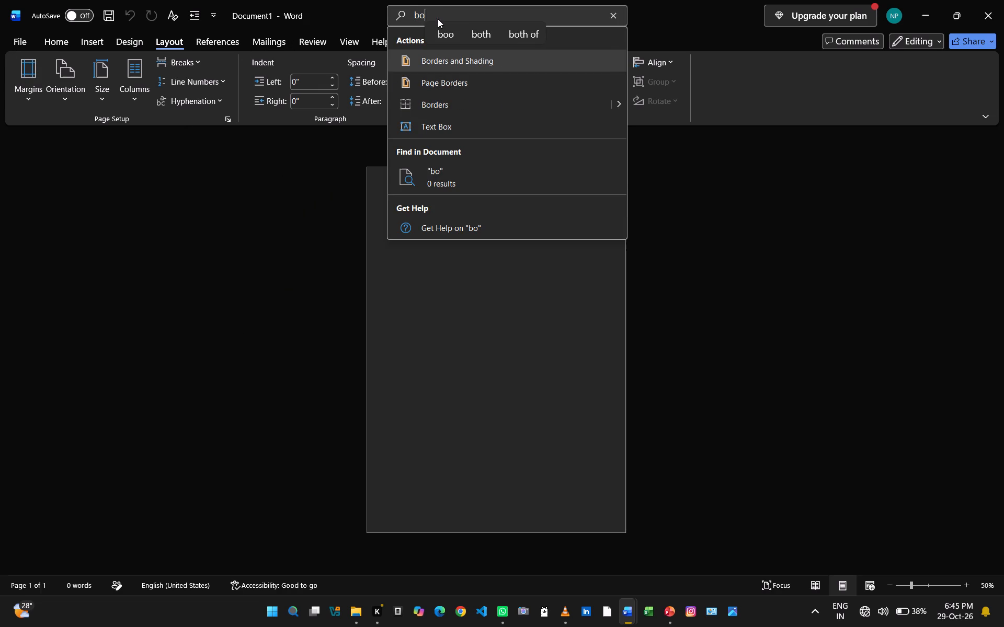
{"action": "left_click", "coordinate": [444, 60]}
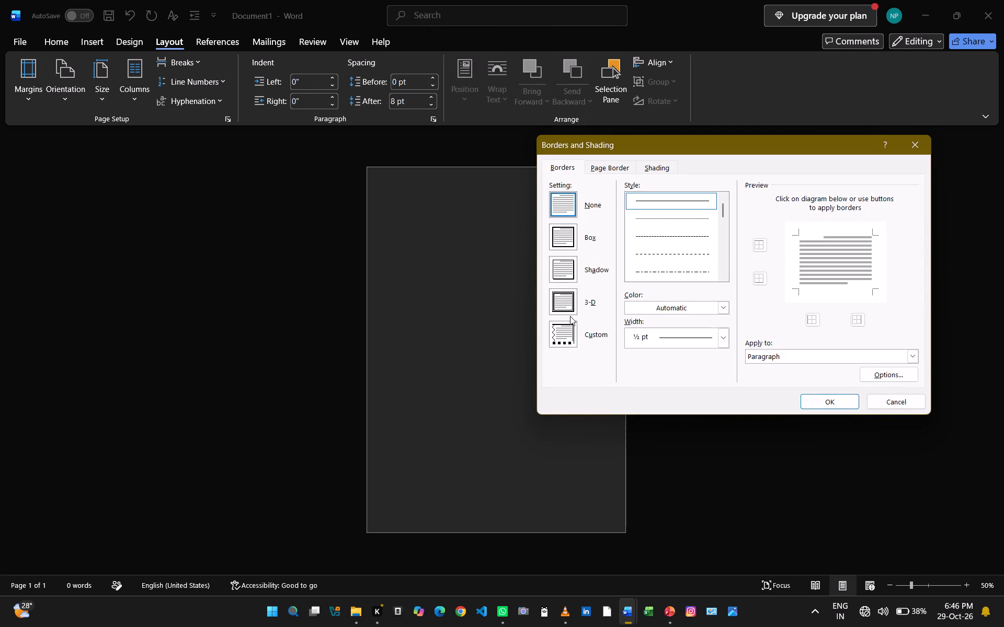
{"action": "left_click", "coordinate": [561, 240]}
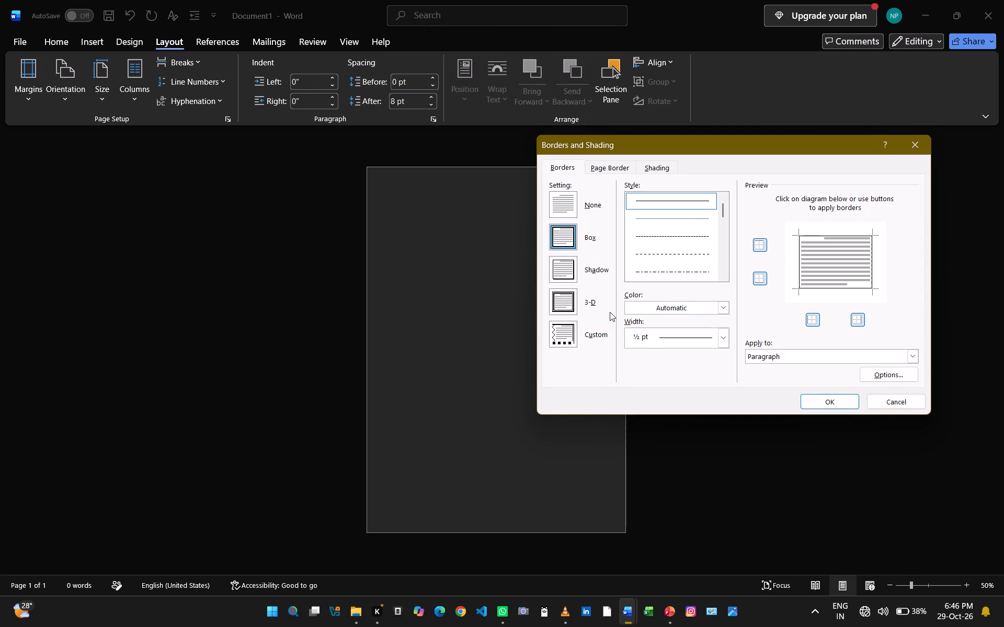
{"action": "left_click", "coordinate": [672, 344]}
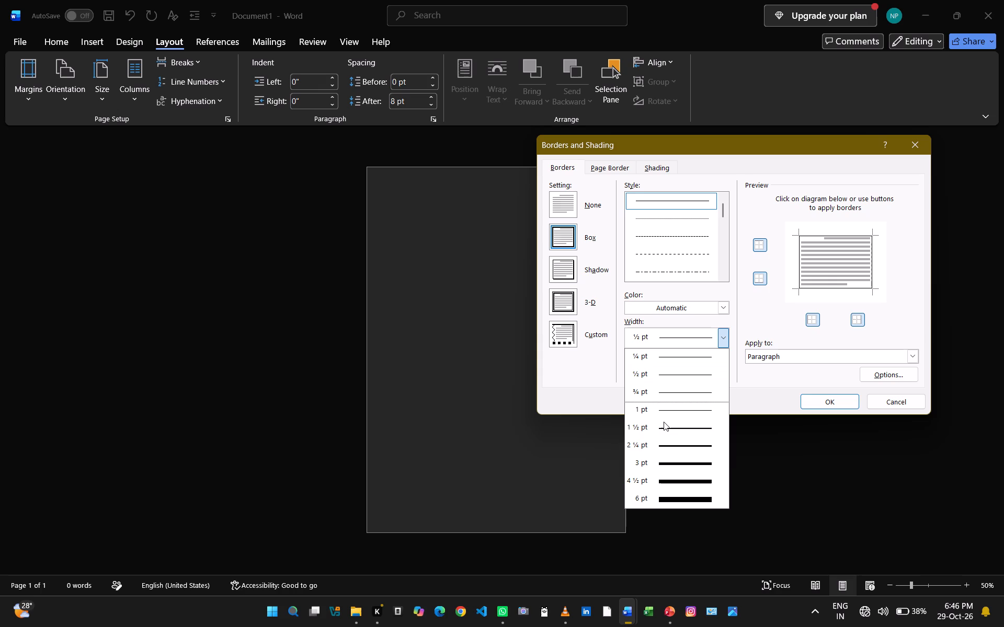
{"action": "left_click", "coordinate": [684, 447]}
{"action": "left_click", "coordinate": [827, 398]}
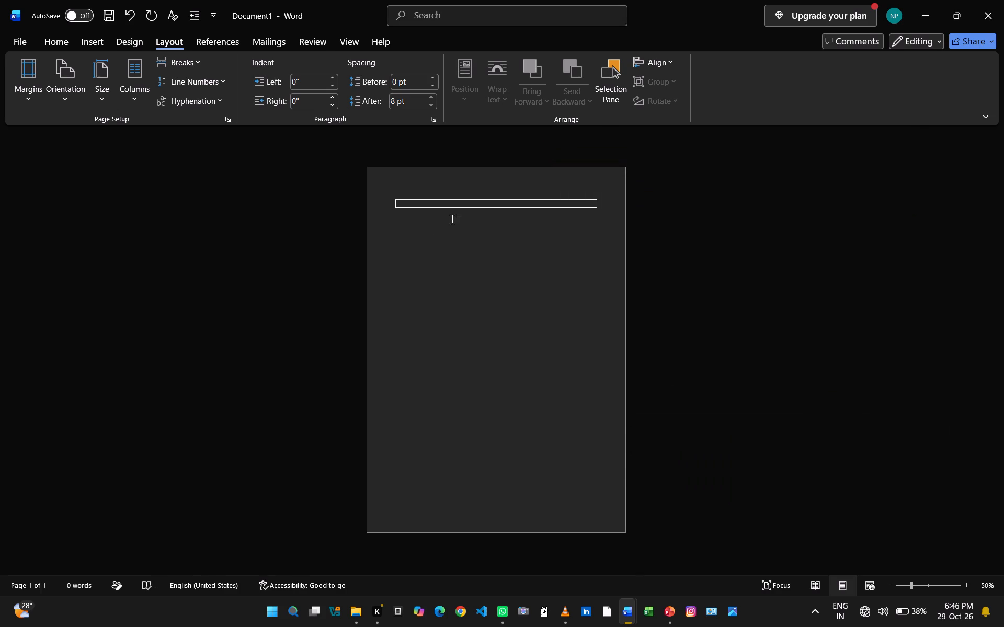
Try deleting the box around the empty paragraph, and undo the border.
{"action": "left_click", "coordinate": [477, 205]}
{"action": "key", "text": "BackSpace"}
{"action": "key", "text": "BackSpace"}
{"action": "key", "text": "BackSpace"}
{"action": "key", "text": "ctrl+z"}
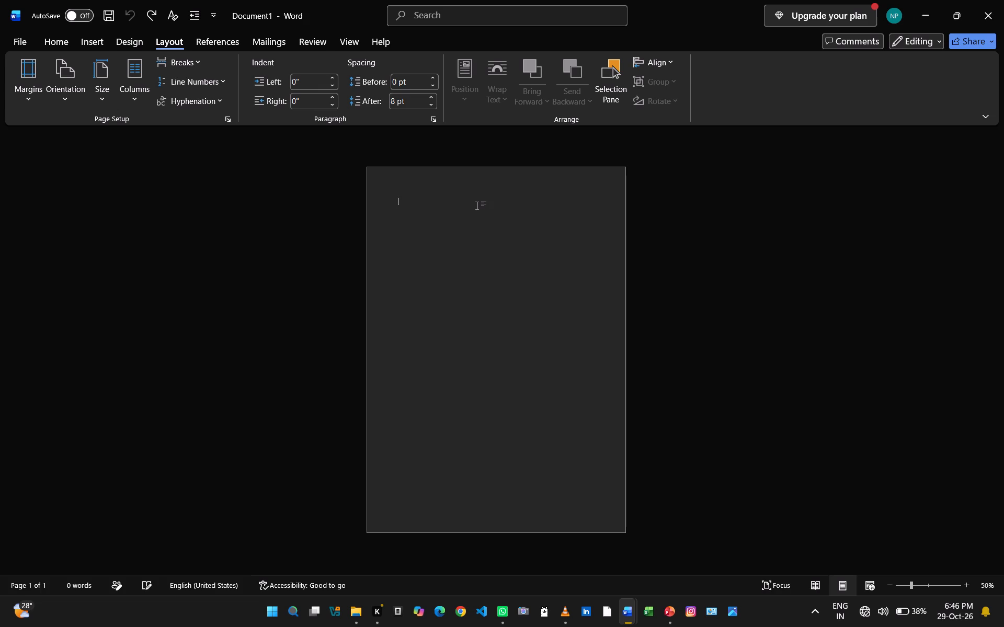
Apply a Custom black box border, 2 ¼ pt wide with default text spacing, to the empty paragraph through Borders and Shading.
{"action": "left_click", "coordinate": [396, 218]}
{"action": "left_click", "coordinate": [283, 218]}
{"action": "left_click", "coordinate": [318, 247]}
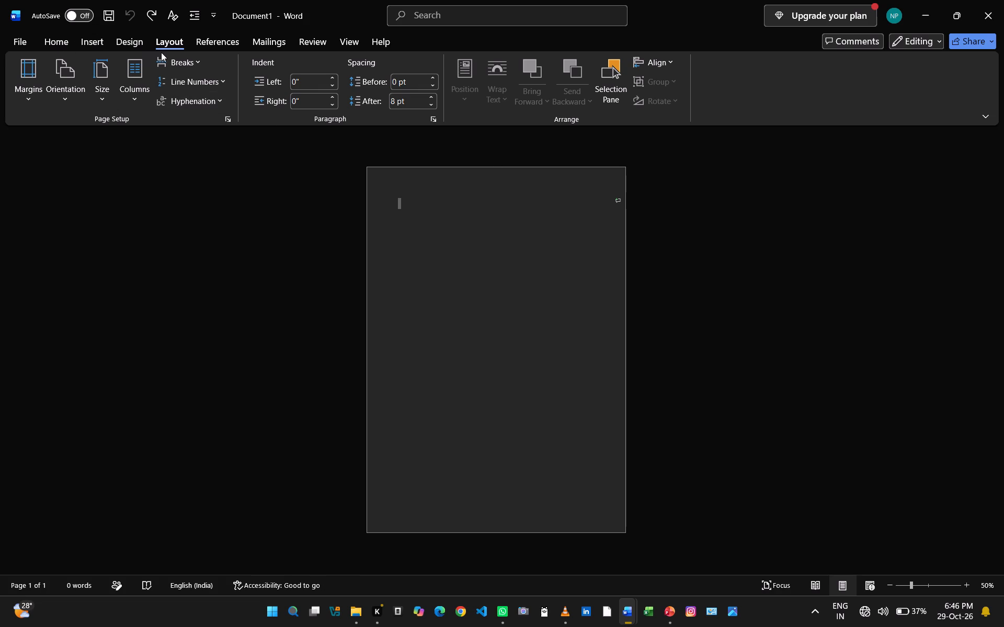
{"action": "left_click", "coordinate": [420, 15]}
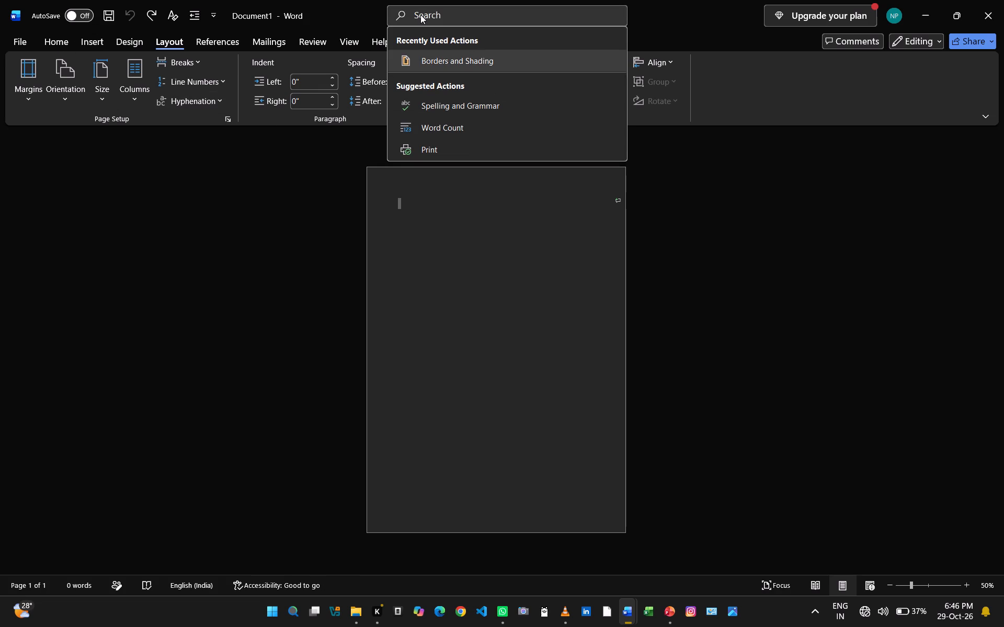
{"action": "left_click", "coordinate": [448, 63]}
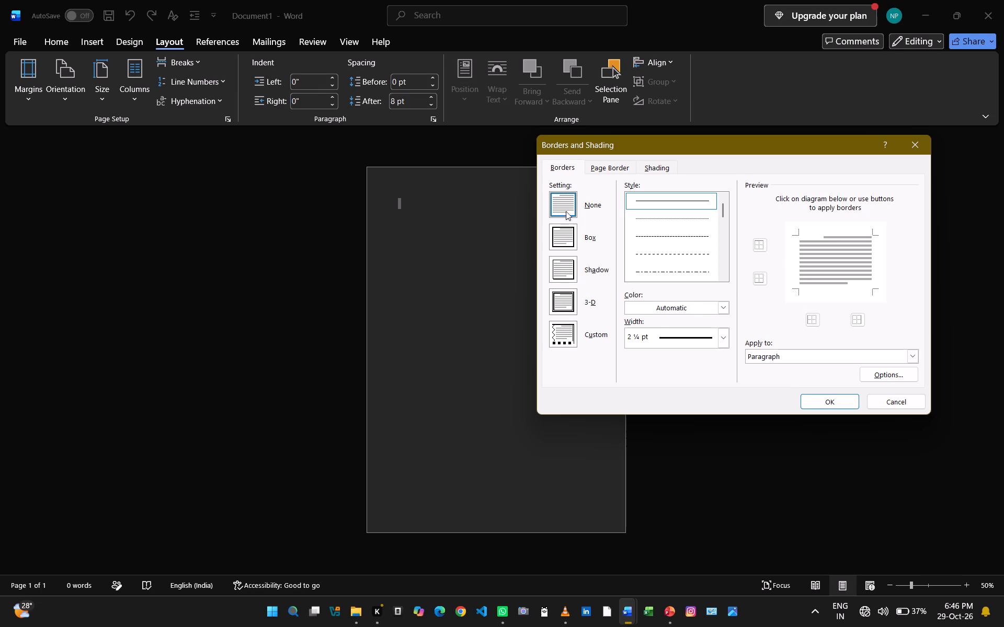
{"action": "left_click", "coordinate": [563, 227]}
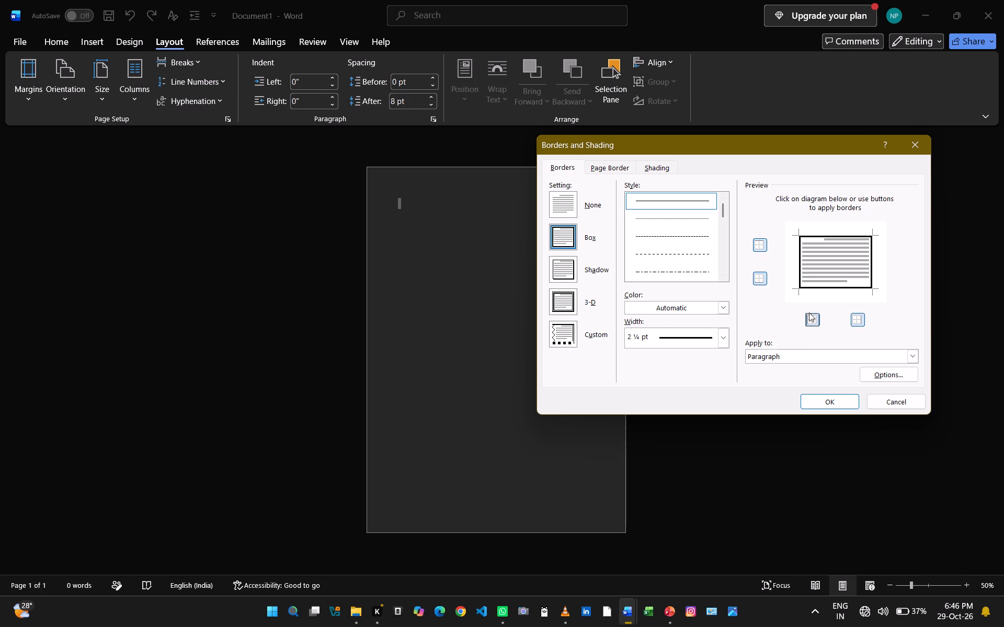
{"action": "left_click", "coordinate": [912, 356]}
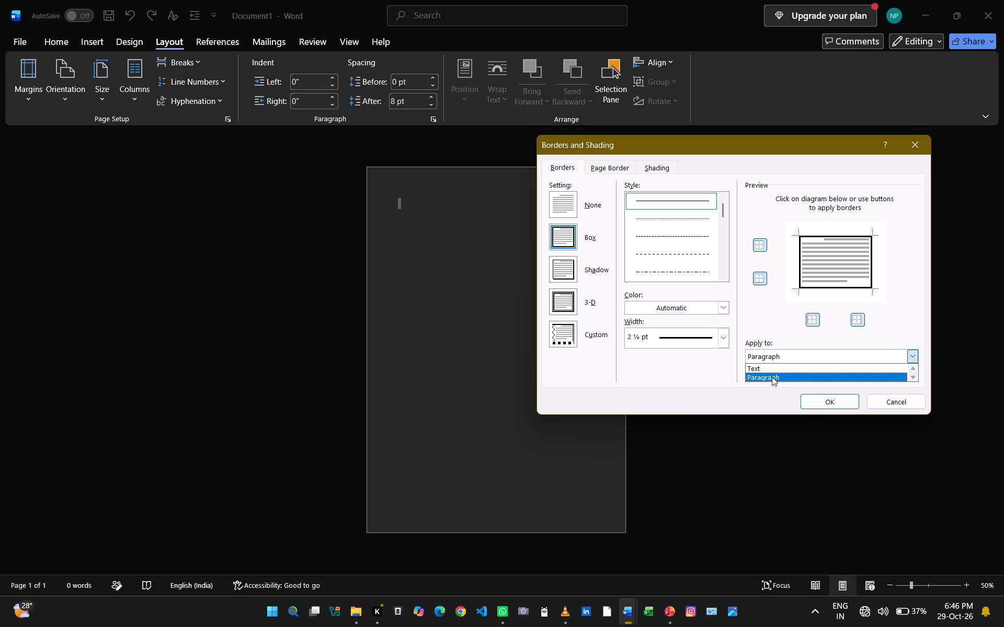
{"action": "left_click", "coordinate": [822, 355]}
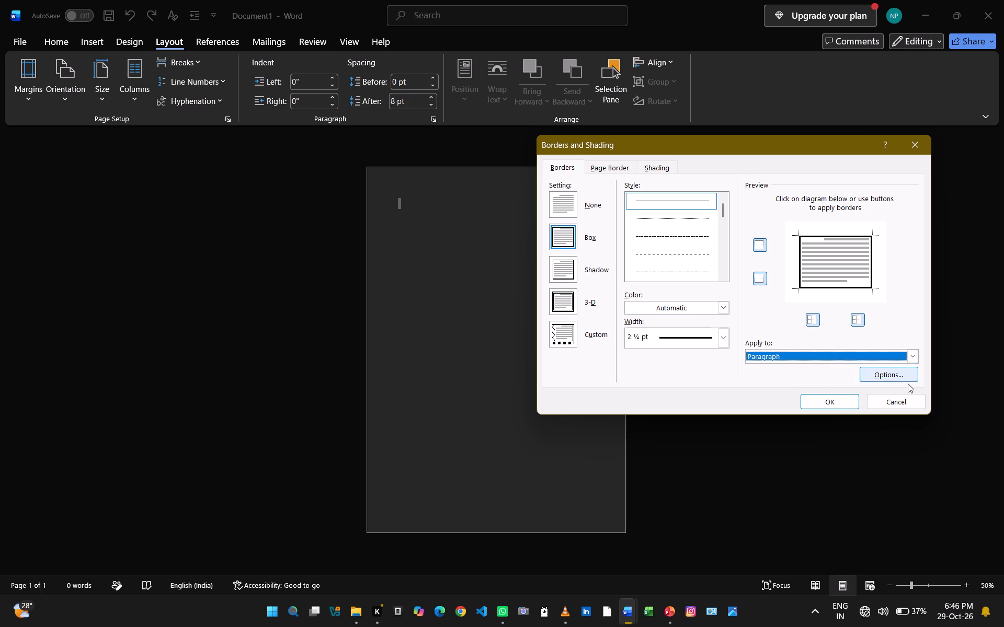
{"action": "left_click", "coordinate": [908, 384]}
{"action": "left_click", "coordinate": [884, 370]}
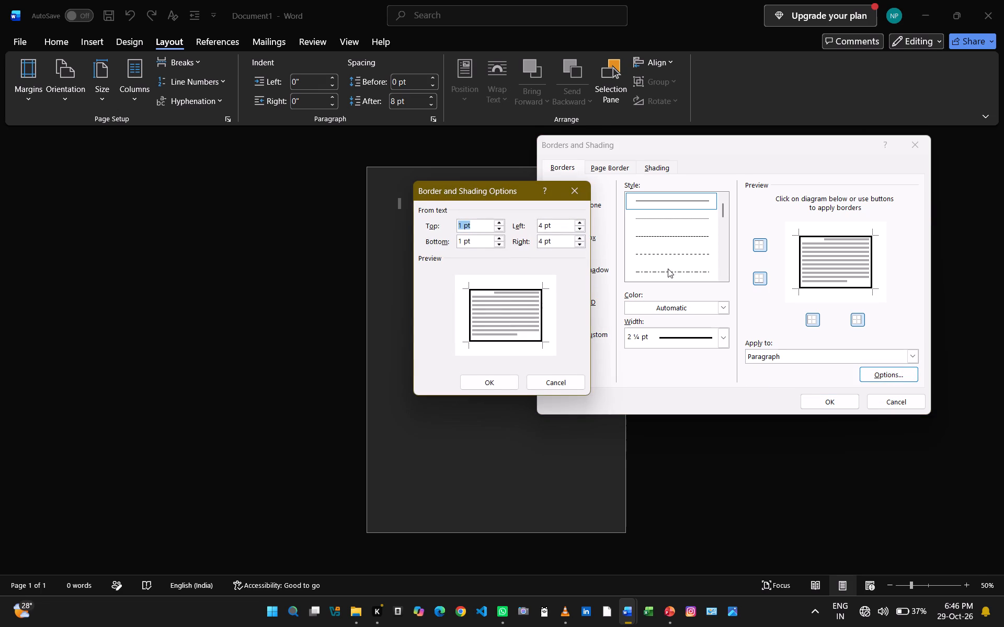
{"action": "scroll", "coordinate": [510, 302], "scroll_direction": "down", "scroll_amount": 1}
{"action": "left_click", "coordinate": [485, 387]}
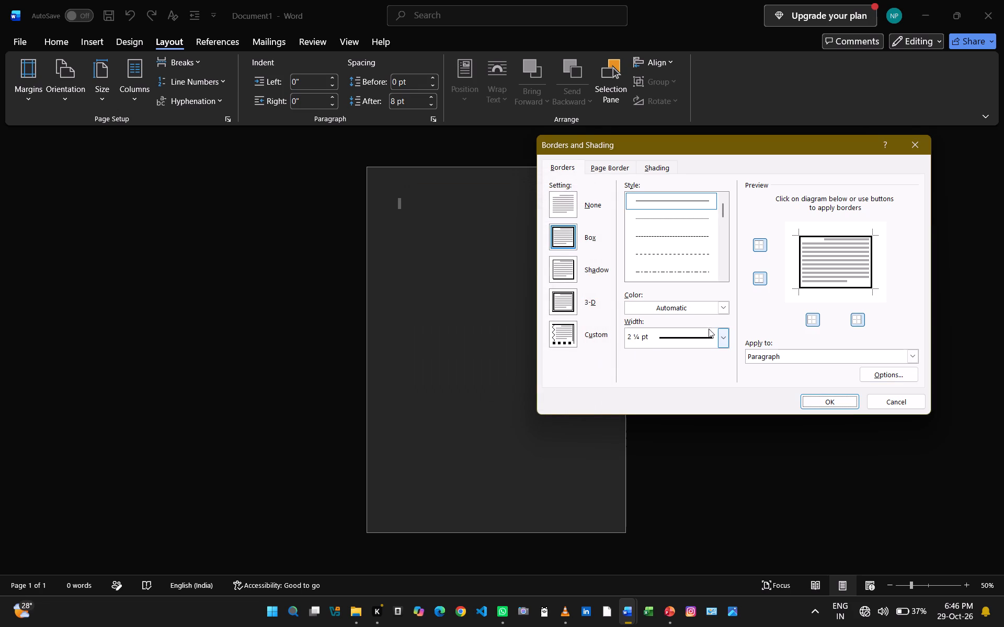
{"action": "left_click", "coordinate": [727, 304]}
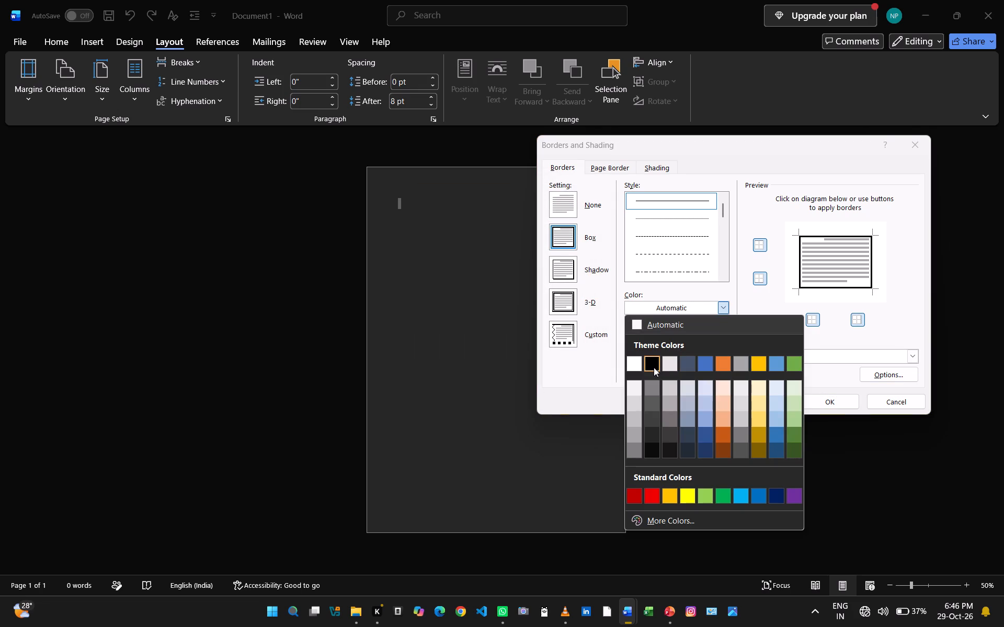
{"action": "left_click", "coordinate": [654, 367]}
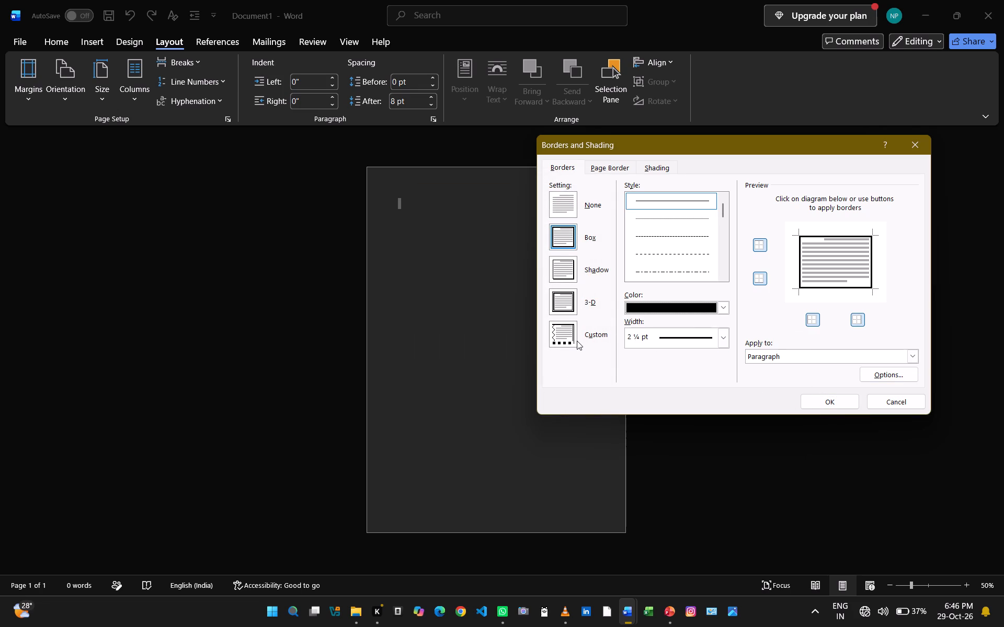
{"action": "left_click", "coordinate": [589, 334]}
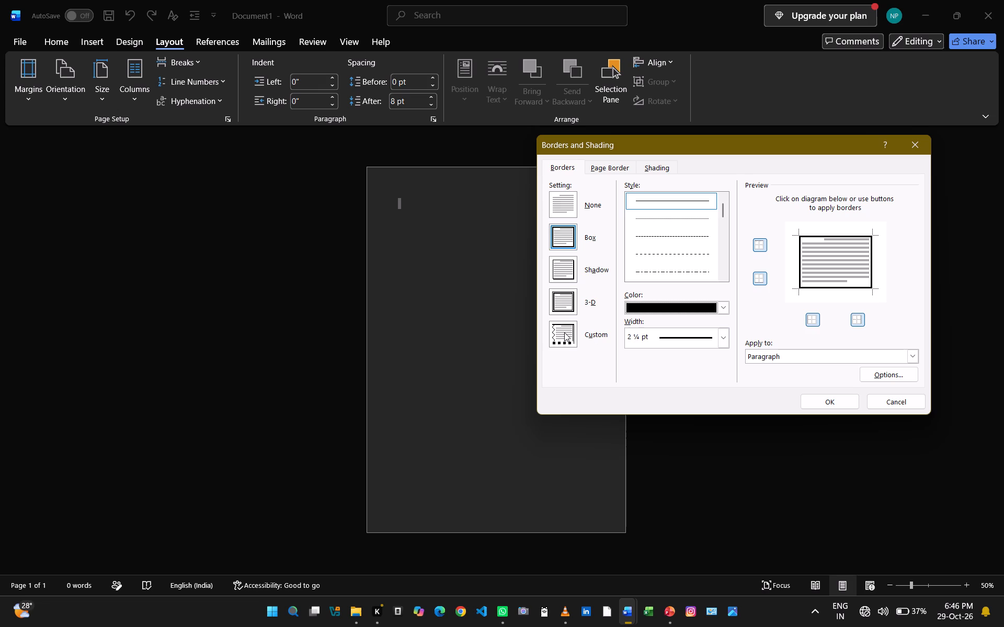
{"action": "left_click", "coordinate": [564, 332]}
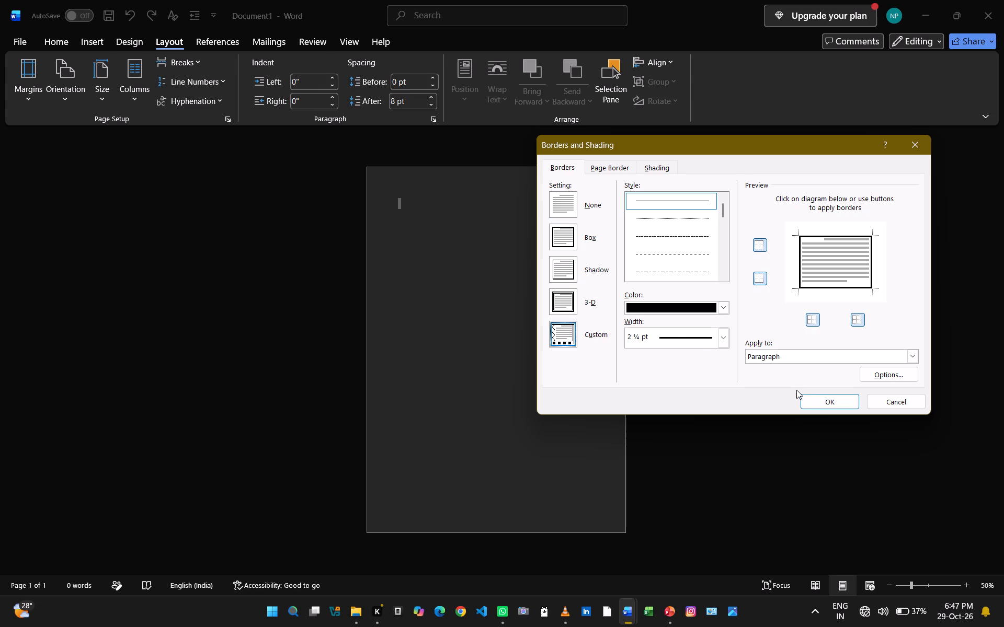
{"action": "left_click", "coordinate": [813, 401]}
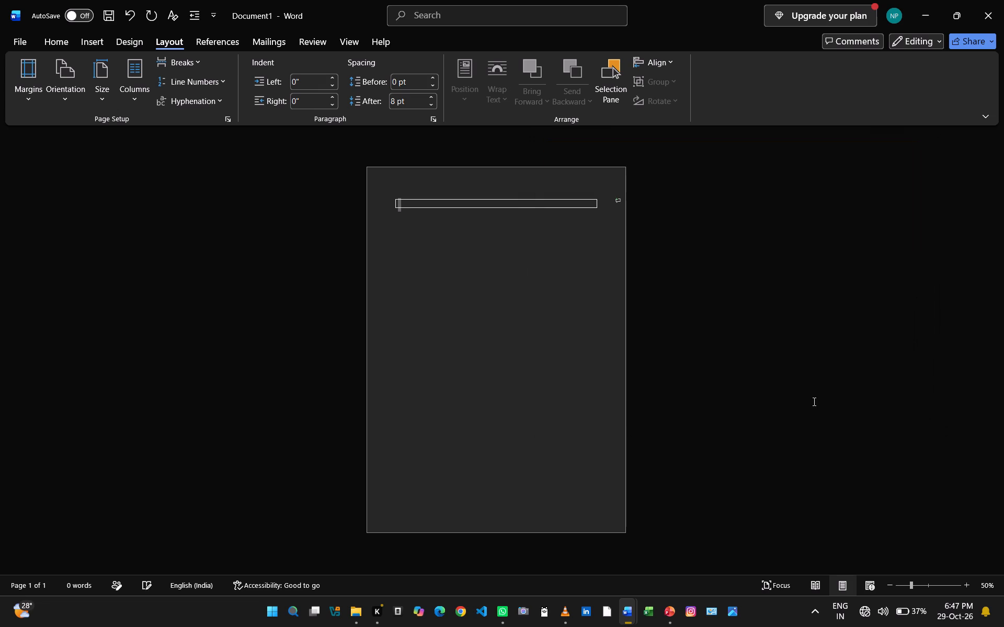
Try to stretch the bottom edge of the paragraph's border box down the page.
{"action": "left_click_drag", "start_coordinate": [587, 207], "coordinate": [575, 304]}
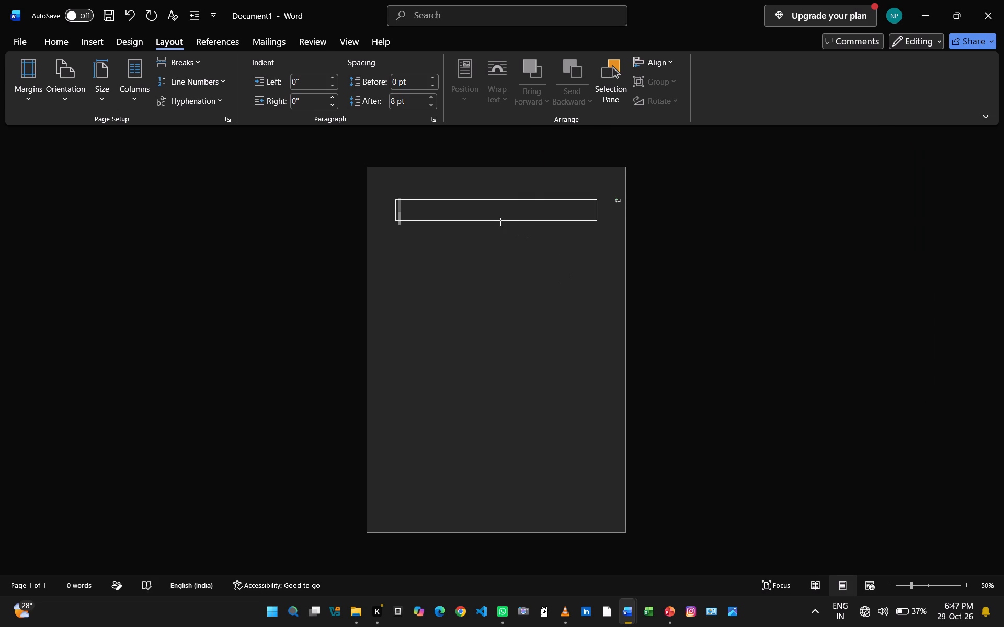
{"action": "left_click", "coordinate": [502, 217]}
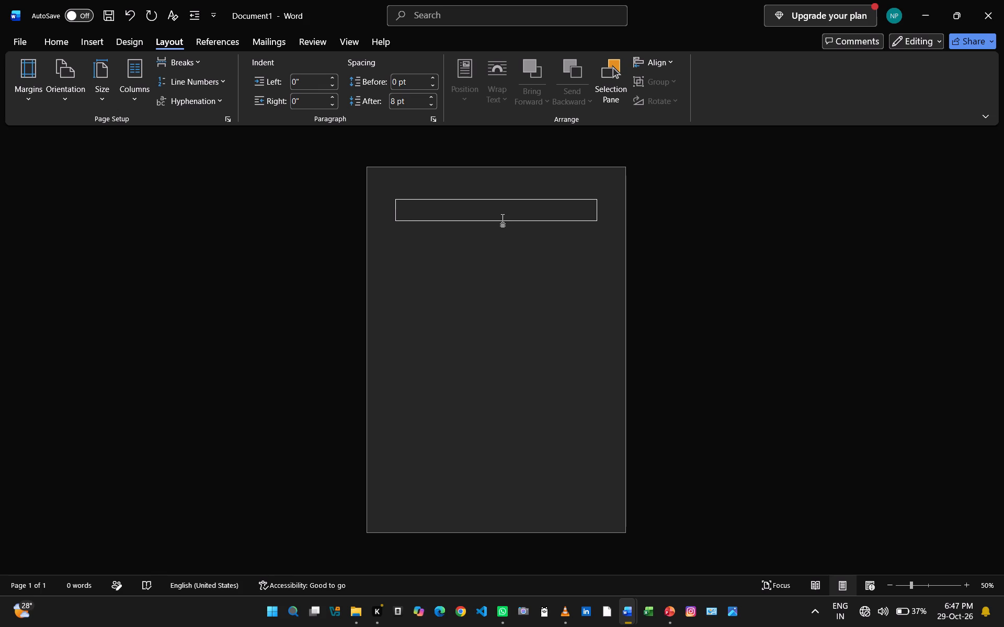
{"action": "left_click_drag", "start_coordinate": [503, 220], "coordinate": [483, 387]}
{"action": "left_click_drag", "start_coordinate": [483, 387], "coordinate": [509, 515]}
Apply a Box page border with a 2 ¼ pt line width to the whole document.
{"action": "left_click", "coordinate": [440, 18]}
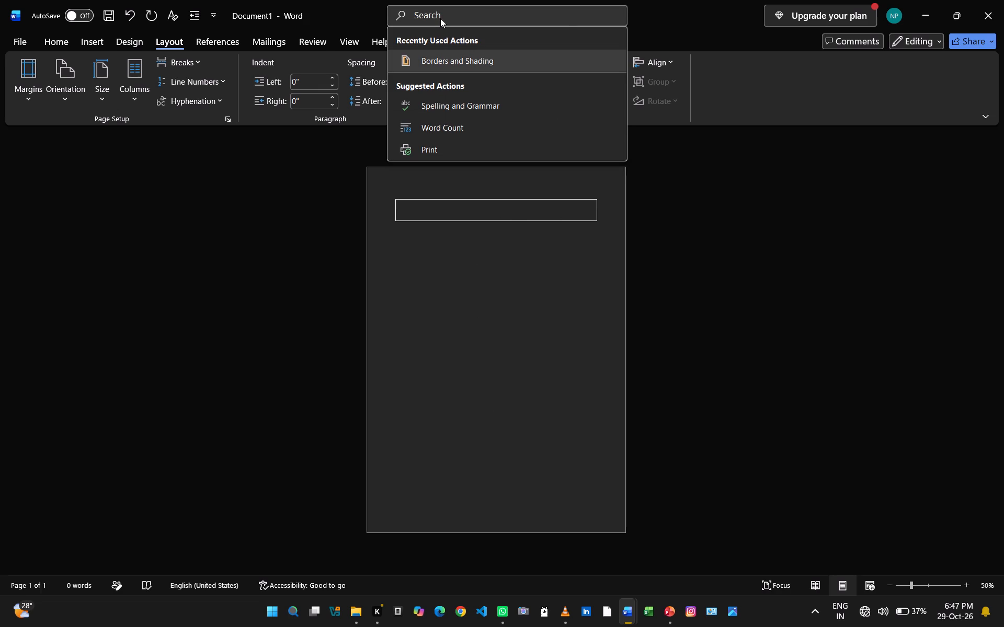
{"action": "key", "text": "p"}
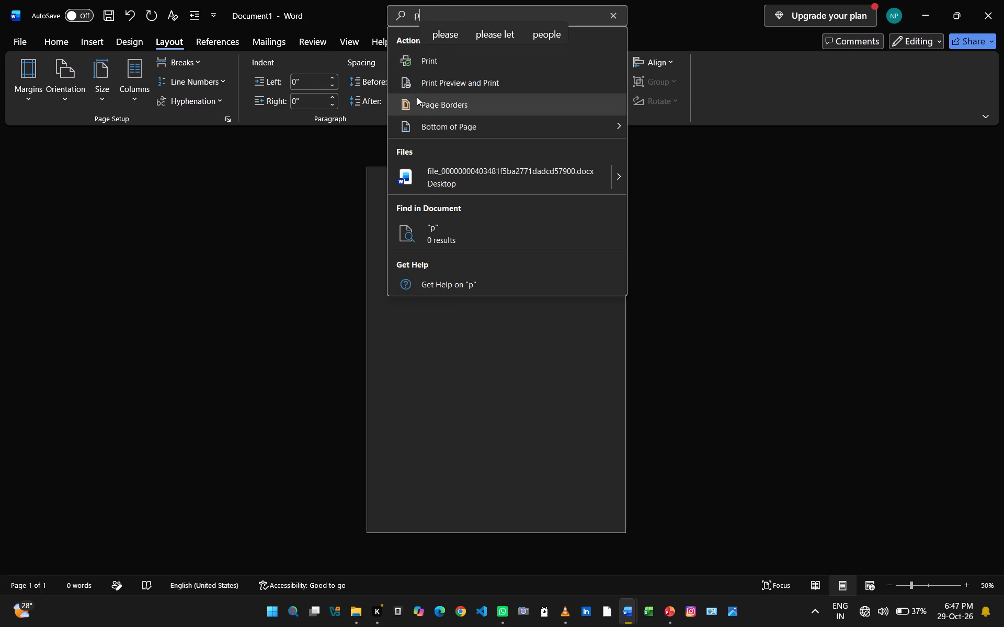
{"action": "left_click", "coordinate": [415, 98]}
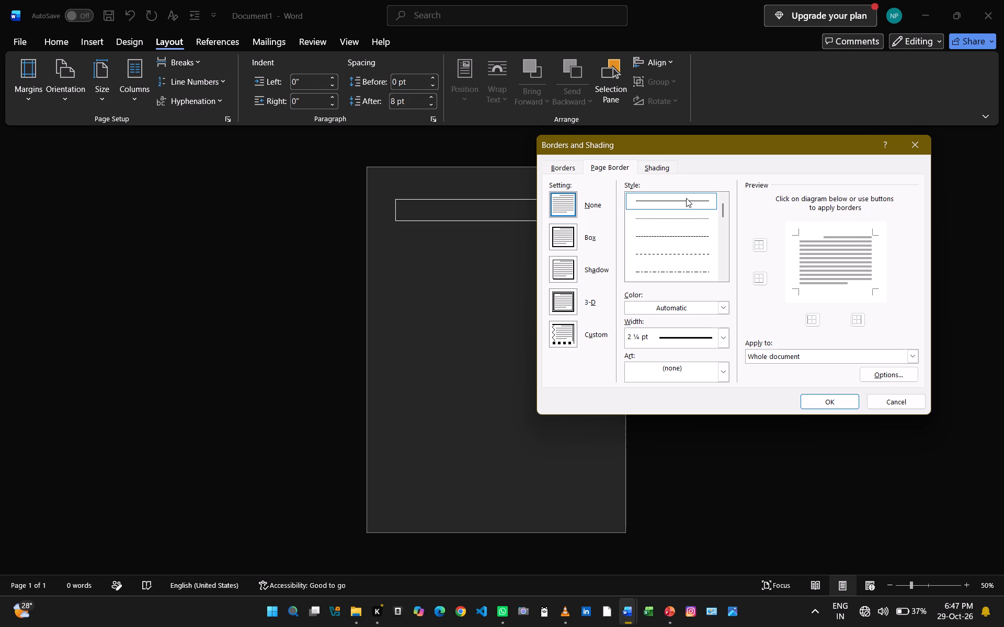
{"action": "left_click", "coordinate": [616, 167]}
{"action": "left_click", "coordinate": [568, 236]}
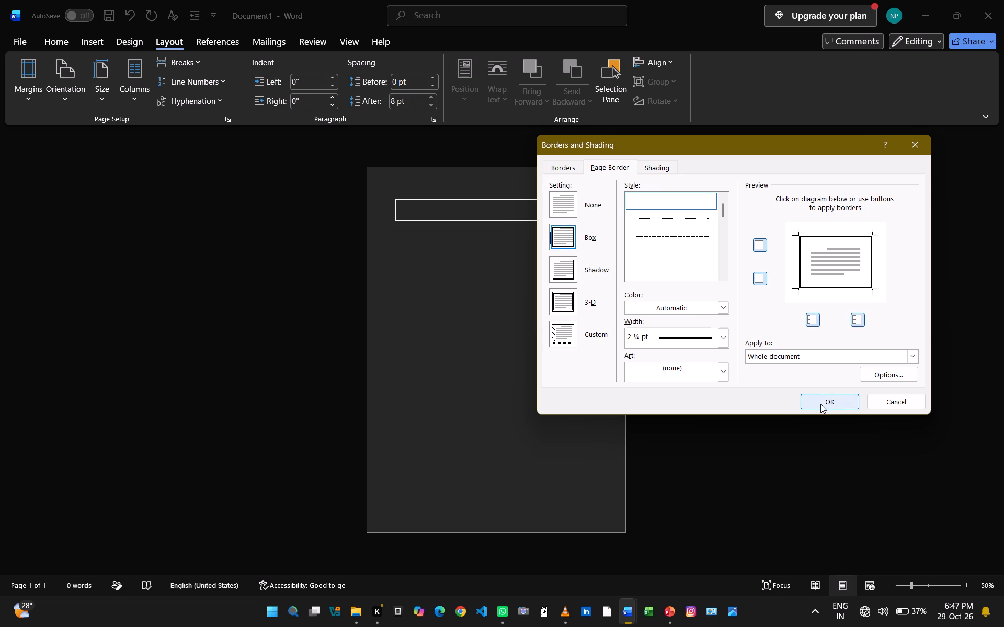
{"action": "left_click", "coordinate": [820, 404]}
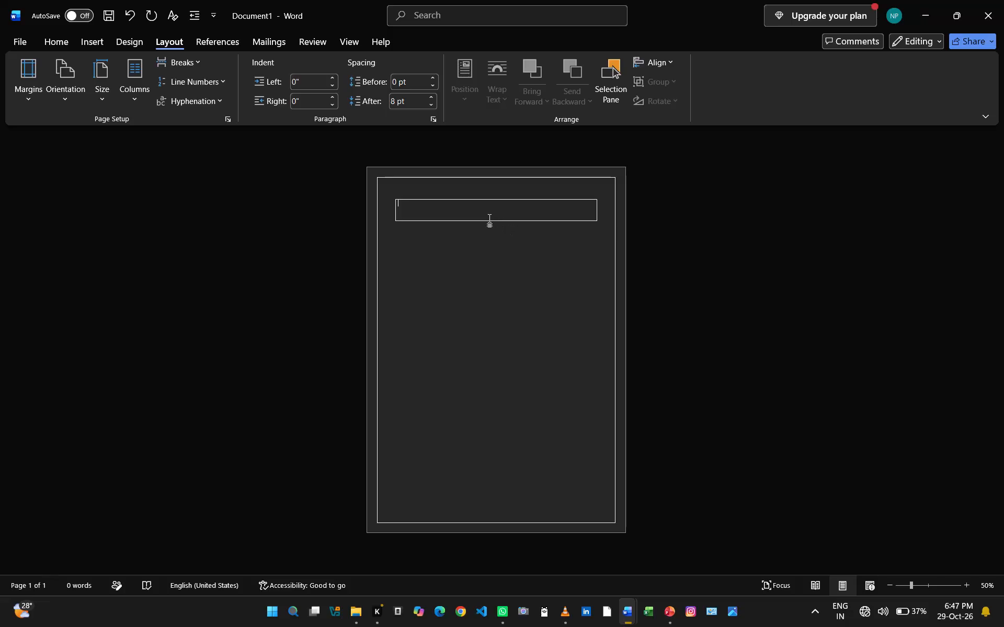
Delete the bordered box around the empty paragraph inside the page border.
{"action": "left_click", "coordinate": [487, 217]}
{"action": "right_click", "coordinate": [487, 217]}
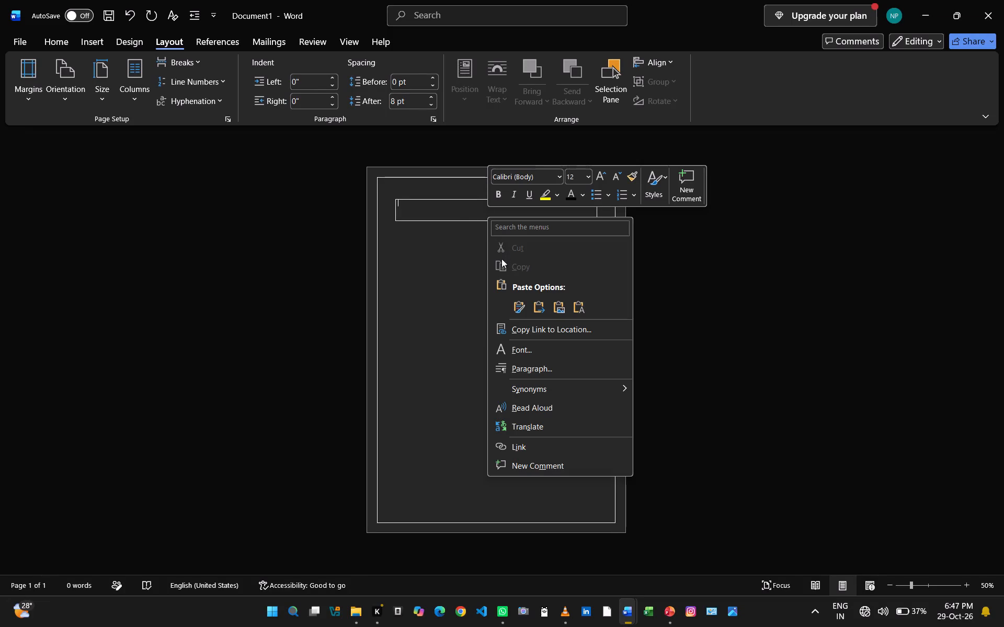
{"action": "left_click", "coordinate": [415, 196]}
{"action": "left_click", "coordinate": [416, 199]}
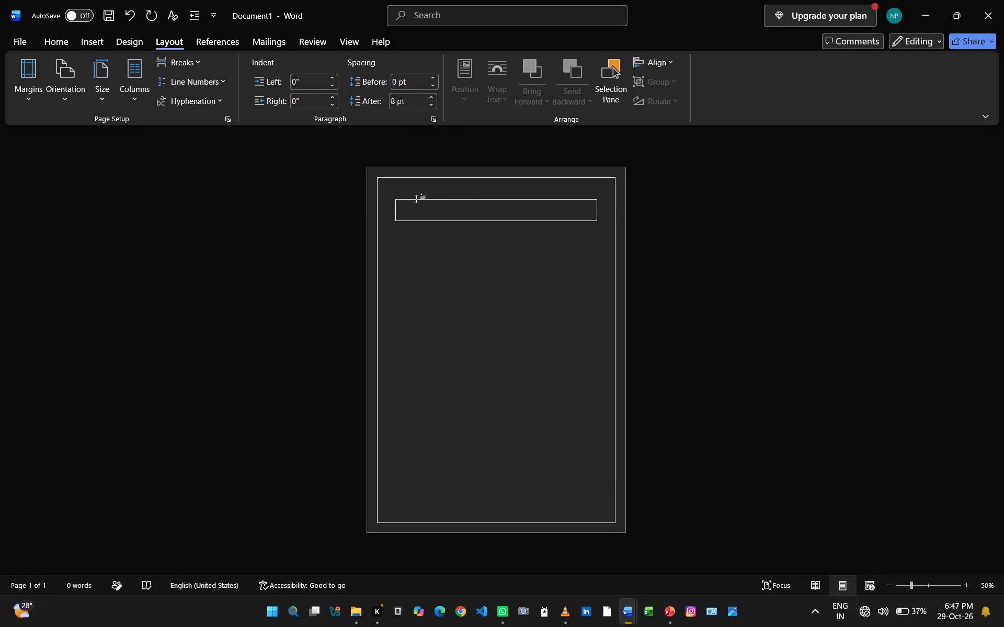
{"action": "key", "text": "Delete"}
Paste the current clipboard content into the bordered page and remove the extra blank line.
{"action": "left_click", "coordinate": [413, 241]}
{"action": "key", "text": "ctrl+v"}
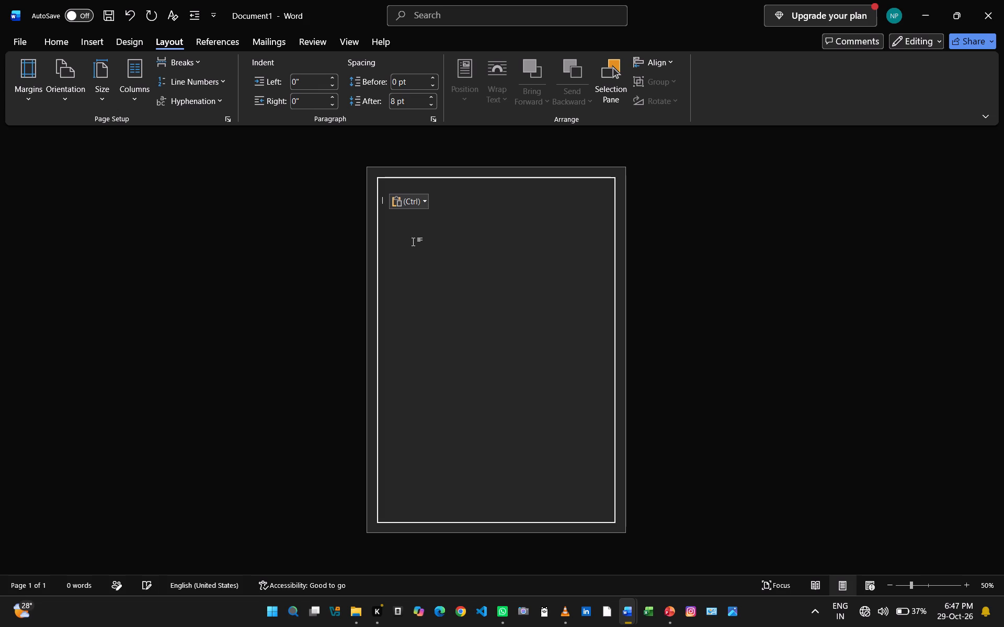
{"action": "key", "text": "BackSpace"}
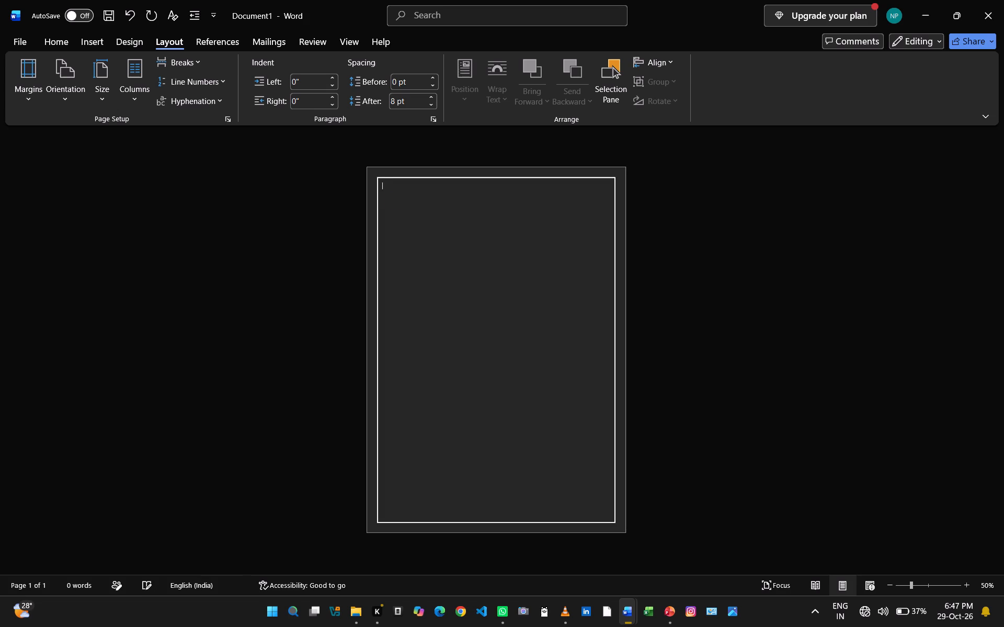
Paste the Bareilly International University front-page text into the bordered page from the clipboard history.
{"action": "left_click", "coordinate": [456, 243]}
{"action": "key", "text": "super+v"}
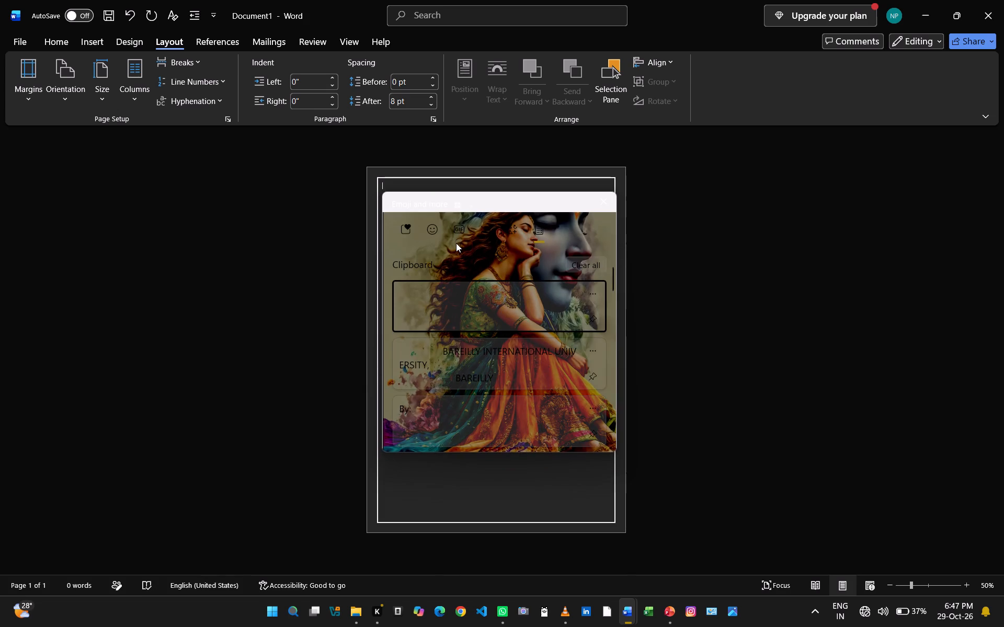
{"action": "left_click", "coordinate": [466, 364]}
{"action": "key", "text": "ctrl+v"}
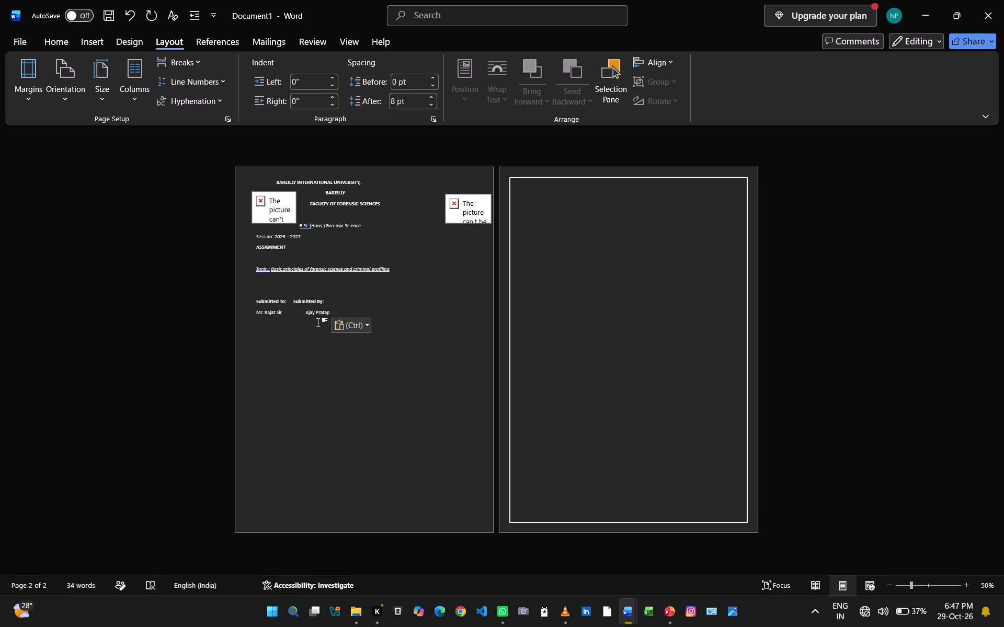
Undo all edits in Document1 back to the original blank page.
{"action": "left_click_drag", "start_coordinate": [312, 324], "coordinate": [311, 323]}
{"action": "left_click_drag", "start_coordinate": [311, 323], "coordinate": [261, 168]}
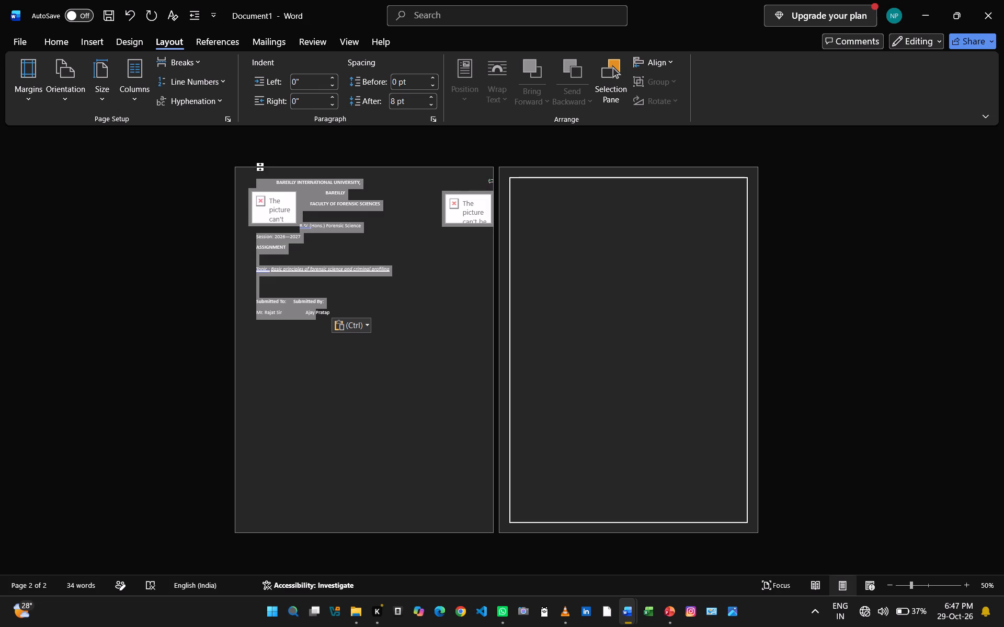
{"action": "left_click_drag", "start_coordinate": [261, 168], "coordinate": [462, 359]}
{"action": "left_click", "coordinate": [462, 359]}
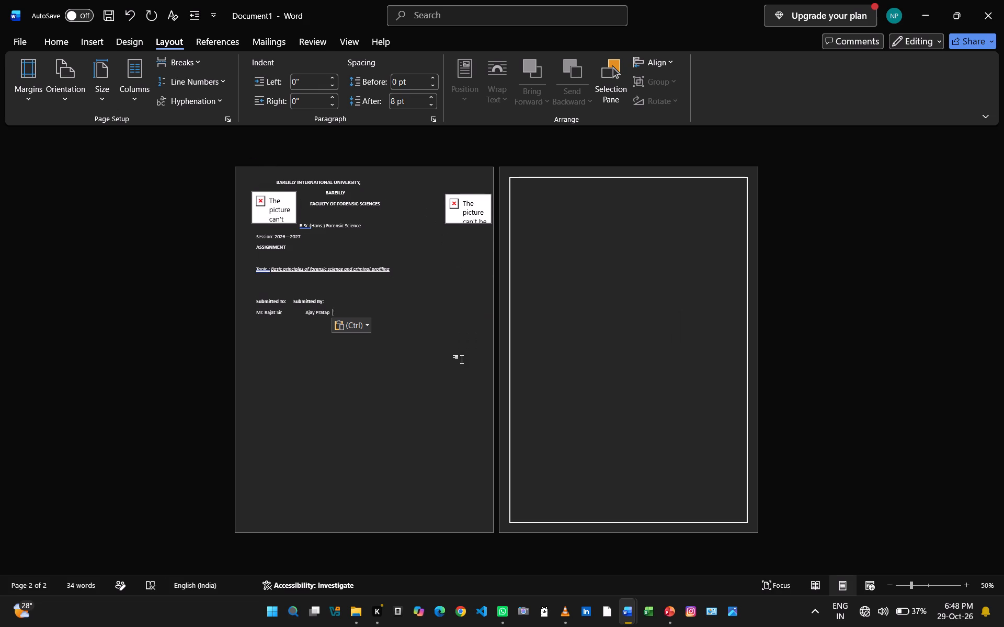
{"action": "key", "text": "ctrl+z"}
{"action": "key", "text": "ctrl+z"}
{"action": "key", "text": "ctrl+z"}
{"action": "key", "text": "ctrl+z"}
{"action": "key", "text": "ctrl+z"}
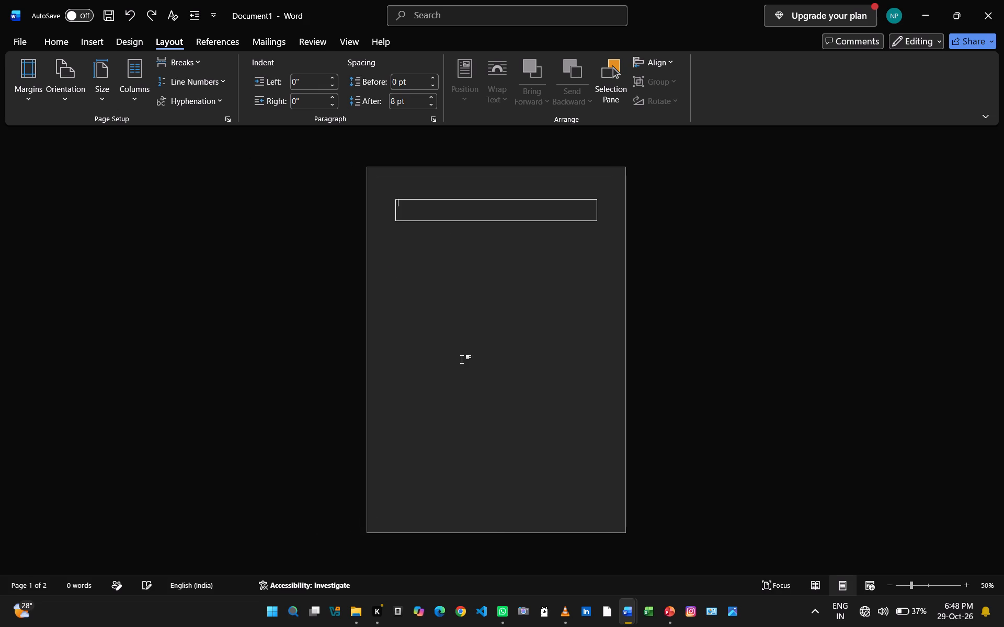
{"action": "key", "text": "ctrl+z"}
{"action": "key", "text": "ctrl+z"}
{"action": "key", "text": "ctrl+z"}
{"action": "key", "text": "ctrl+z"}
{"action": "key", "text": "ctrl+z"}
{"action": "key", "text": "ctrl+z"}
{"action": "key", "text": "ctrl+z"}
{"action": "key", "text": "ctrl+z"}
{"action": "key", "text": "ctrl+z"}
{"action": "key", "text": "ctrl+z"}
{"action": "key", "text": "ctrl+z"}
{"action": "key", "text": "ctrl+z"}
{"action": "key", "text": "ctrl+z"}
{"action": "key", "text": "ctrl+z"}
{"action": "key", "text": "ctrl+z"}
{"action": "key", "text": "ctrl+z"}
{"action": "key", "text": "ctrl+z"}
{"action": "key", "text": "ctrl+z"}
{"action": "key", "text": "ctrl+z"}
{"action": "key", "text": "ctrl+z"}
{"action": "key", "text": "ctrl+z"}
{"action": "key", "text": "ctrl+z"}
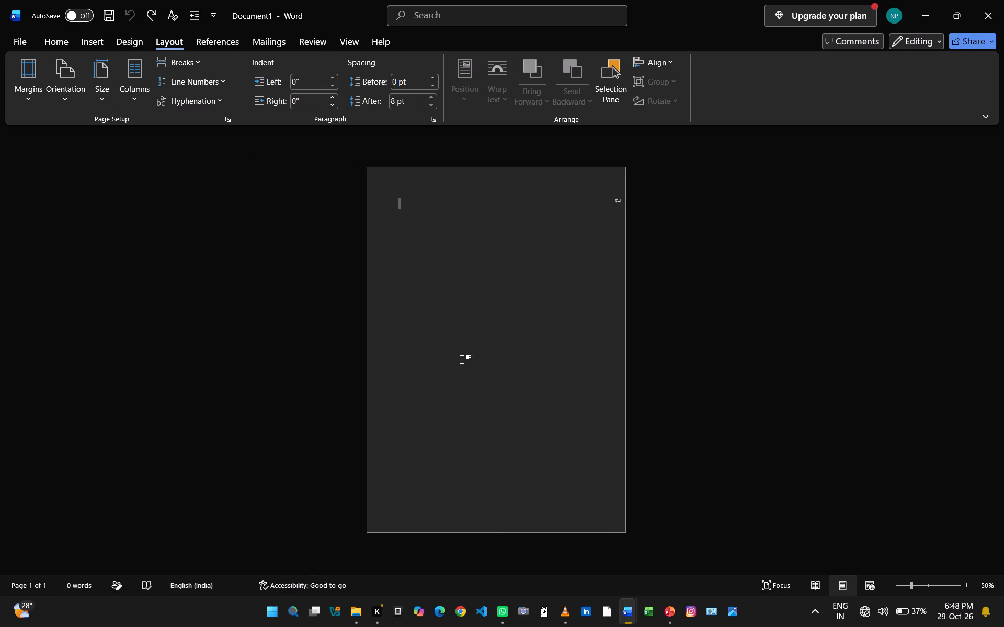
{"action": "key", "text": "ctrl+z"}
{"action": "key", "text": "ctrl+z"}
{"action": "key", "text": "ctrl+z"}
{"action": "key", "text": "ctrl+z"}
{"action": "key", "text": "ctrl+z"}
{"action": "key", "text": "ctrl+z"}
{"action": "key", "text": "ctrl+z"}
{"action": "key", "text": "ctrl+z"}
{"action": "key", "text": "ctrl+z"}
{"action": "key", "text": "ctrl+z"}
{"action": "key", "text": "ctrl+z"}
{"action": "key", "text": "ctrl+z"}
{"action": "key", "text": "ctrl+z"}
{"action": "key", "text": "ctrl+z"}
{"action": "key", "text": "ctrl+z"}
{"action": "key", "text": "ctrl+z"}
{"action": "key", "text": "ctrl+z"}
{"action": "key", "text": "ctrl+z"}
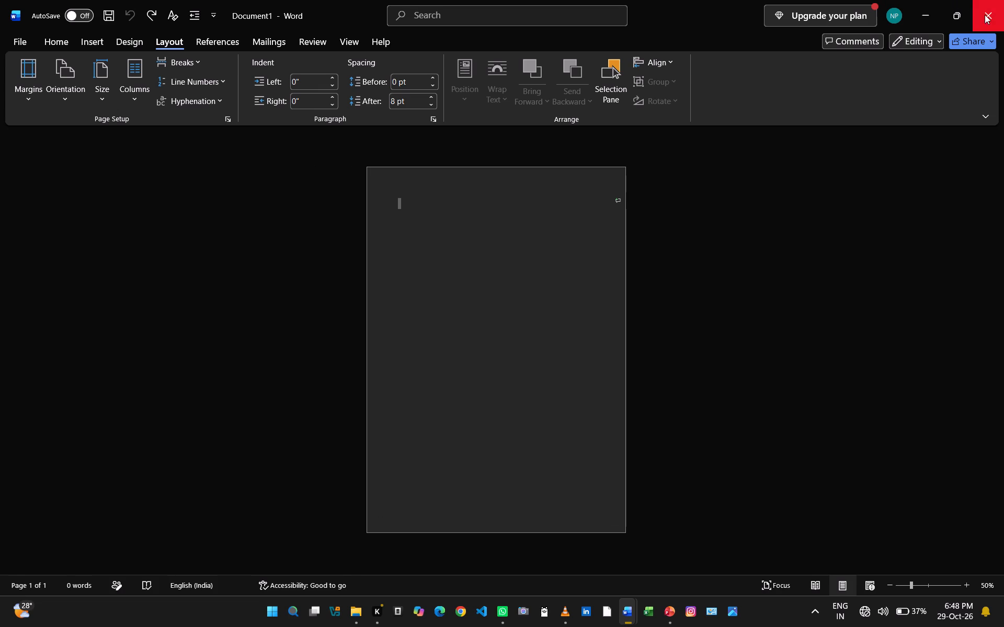
Close Document1 and discard the changes while closing the BAREILLY INTERNATIONAL UNIVERSITY document.
{"action": "left_click", "coordinate": [985, 15]}
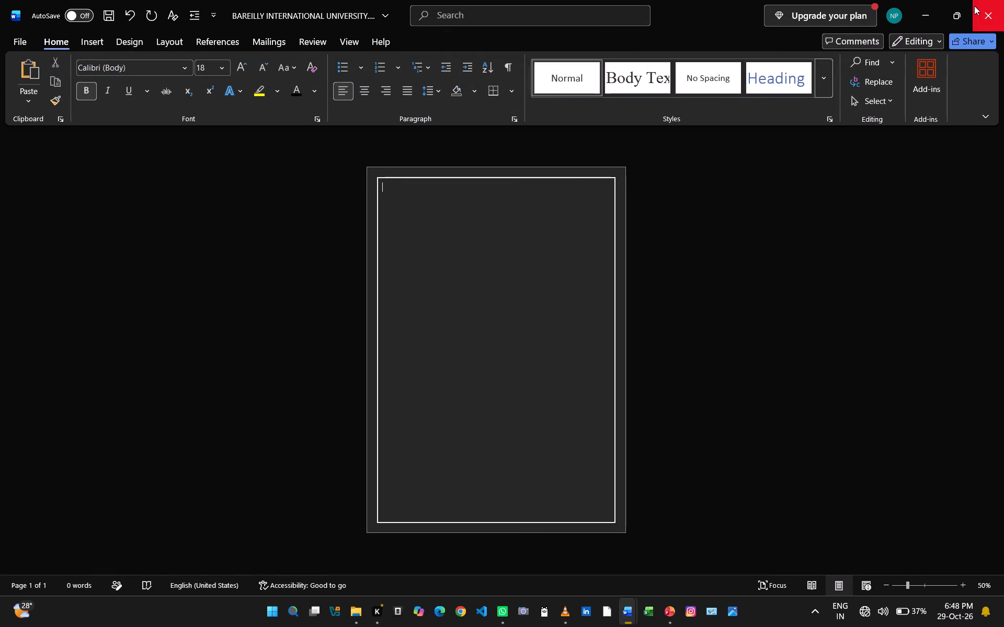
{"action": "left_click", "coordinate": [974, 6]}
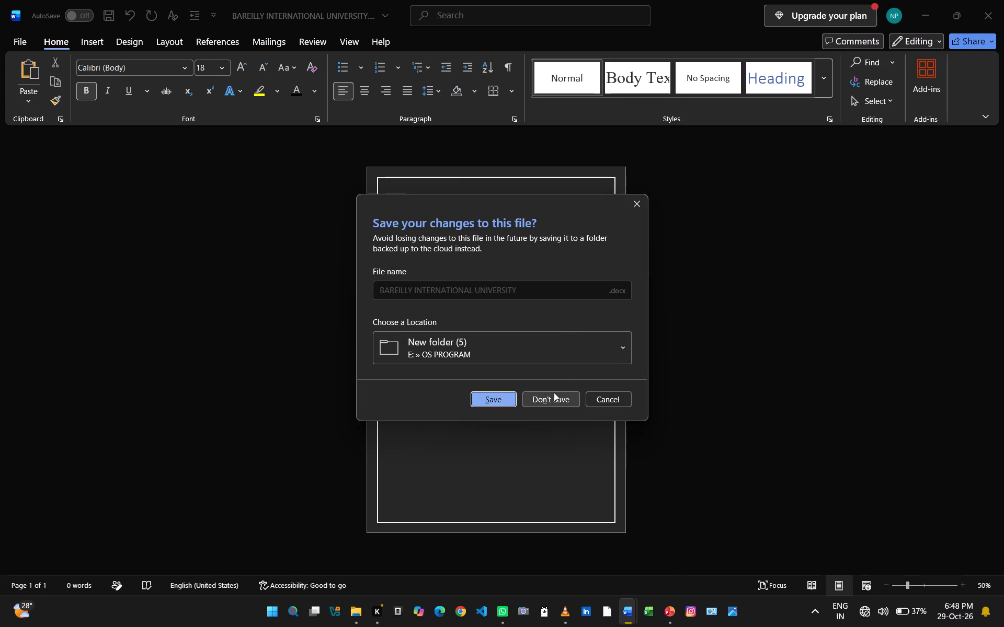
{"action": "left_click", "coordinate": [554, 396]}
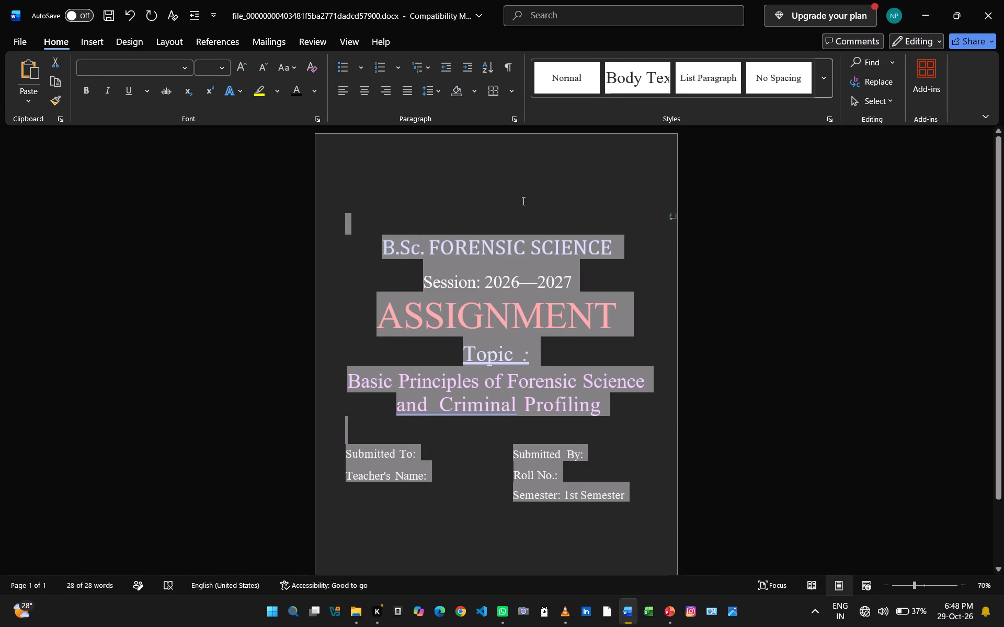
Look over the whole forensic science assignment cover template, from the course heading to the submission details.
{"action": "left_click", "coordinate": [520, 200]}
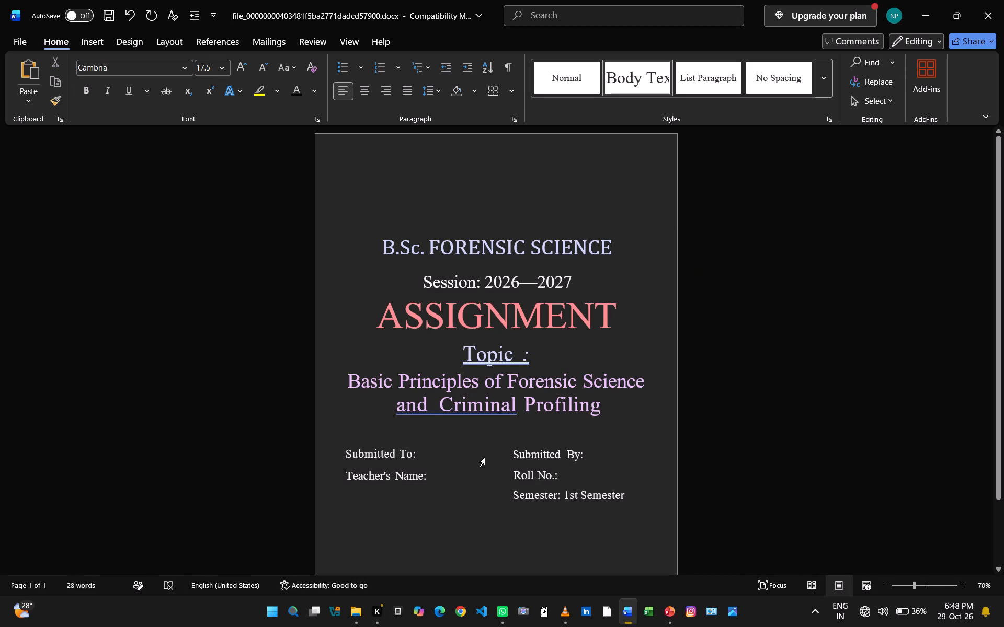
{"action": "scroll", "coordinate": [480, 460], "scroll_direction": "down", "scroll_amount": 7}
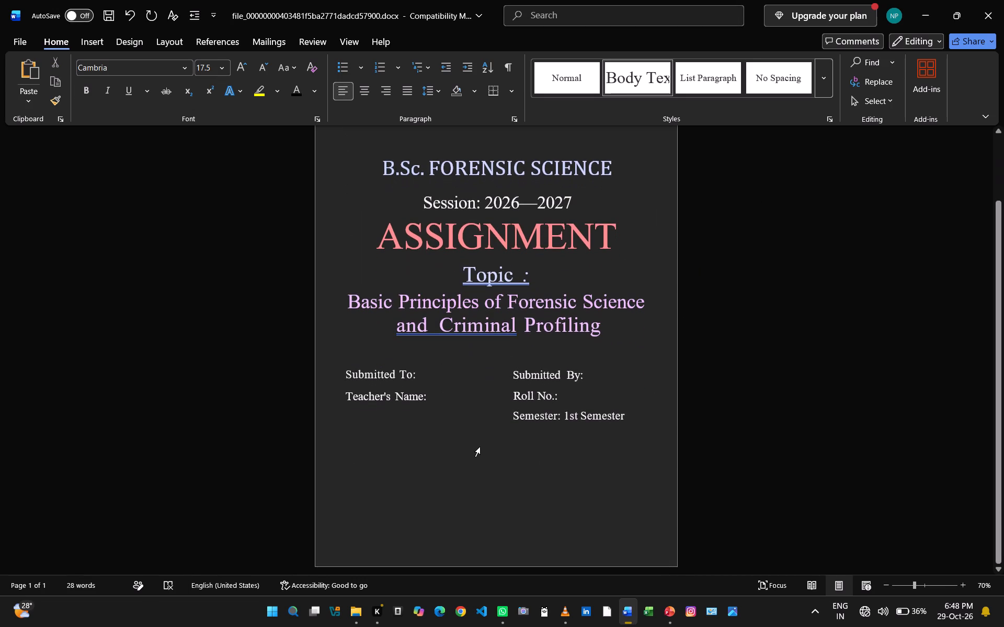
{"action": "scroll", "coordinate": [480, 445], "scroll_direction": "up", "scroll_amount": 6}
{"action": "scroll", "coordinate": [497, 400], "scroll_direction": "up", "scroll_amount": 2}
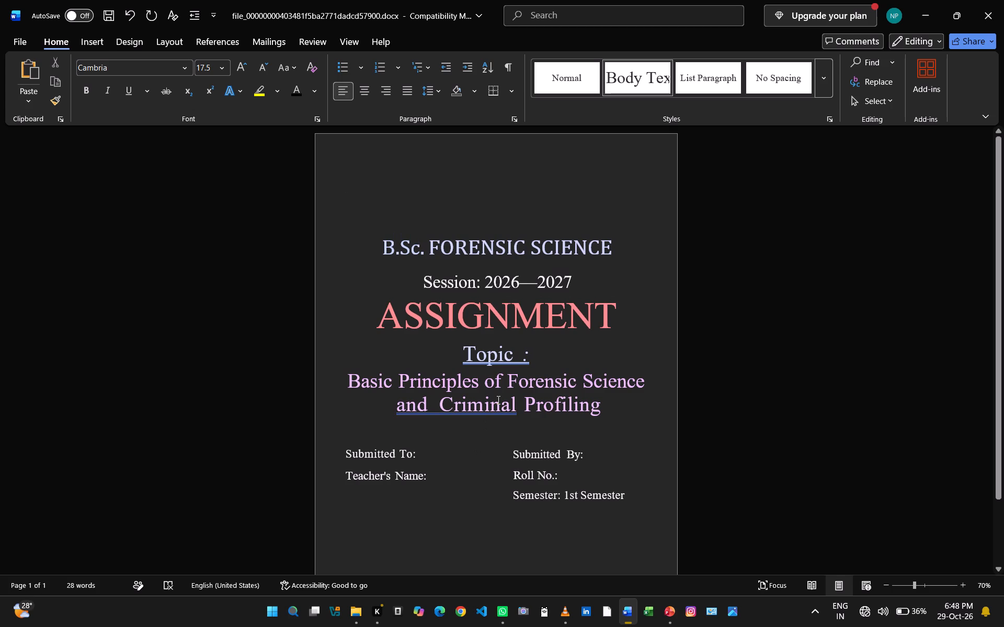
{"action": "scroll", "coordinate": [497, 400], "scroll_direction": "up", "scroll_amount": 3}
{"action": "scroll", "coordinate": [447, 315], "scroll_direction": "down", "scroll_amount": 2}
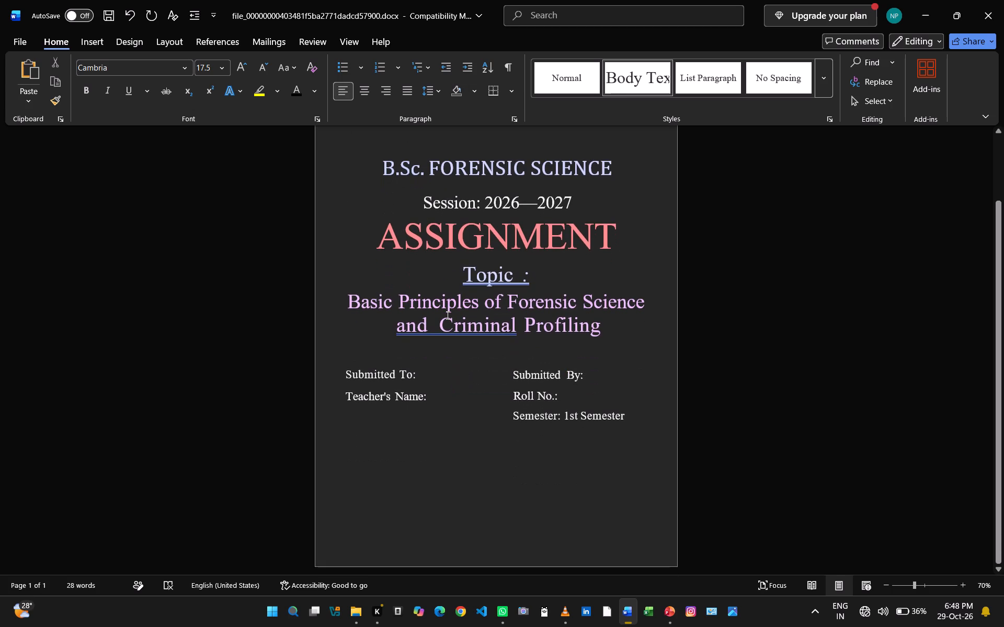
{"action": "scroll", "coordinate": [447, 315], "scroll_direction": "down", "scroll_amount": 1}
Delete the "Roll No.:" line under Submitted By and the "Teacher's Name:" line under Submitted To.
{"action": "left_click_drag", "start_coordinate": [571, 401], "coordinate": [519, 395]}
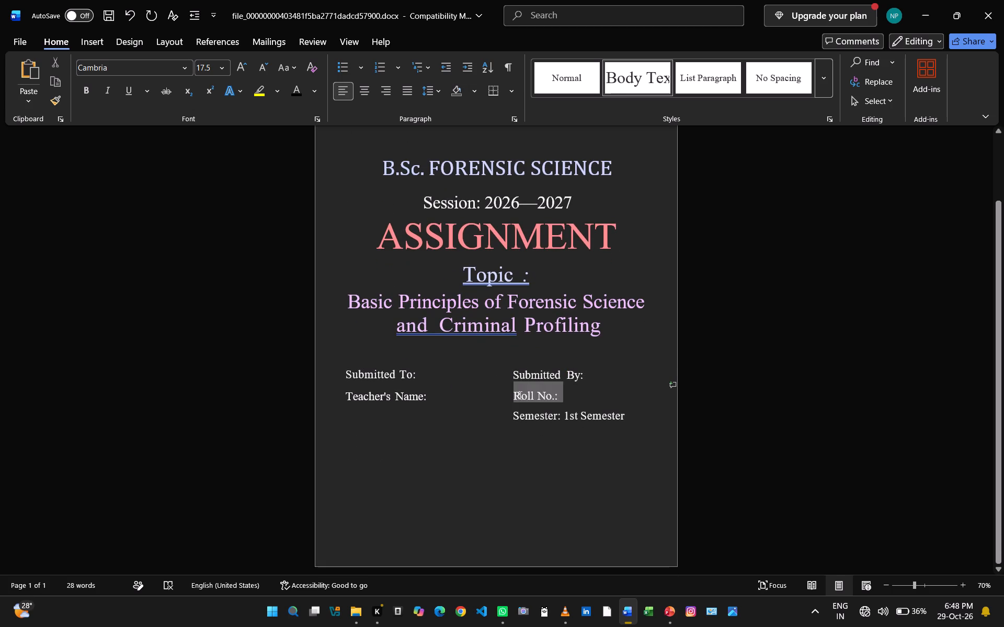
{"action": "left_click_drag", "start_coordinate": [519, 395], "coordinate": [516, 396]}
{"action": "key", "text": "BackSpace"}
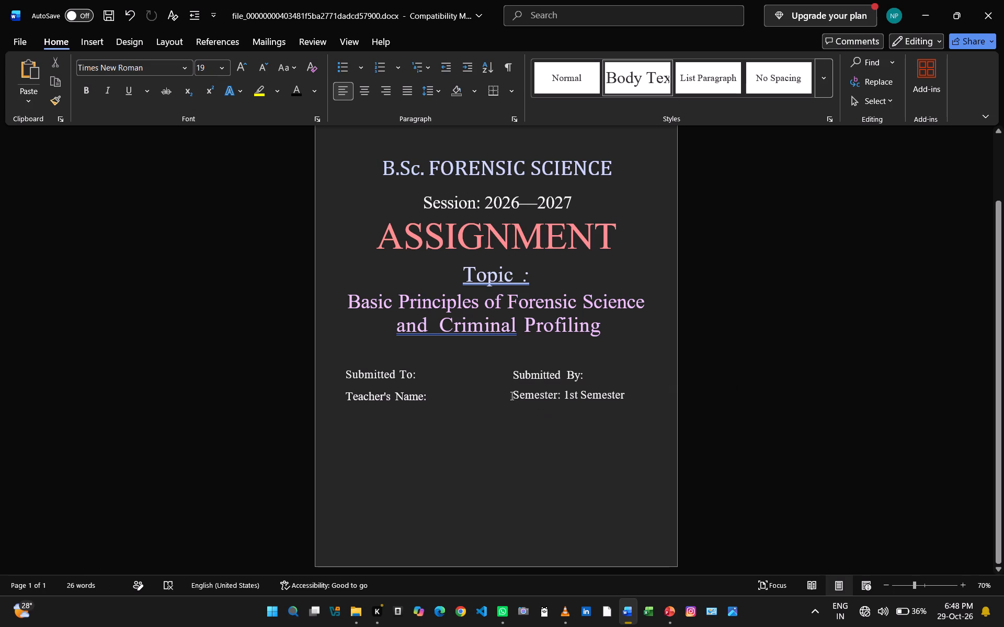
{"action": "left_click_drag", "start_coordinate": [429, 398], "coordinate": [329, 393]}
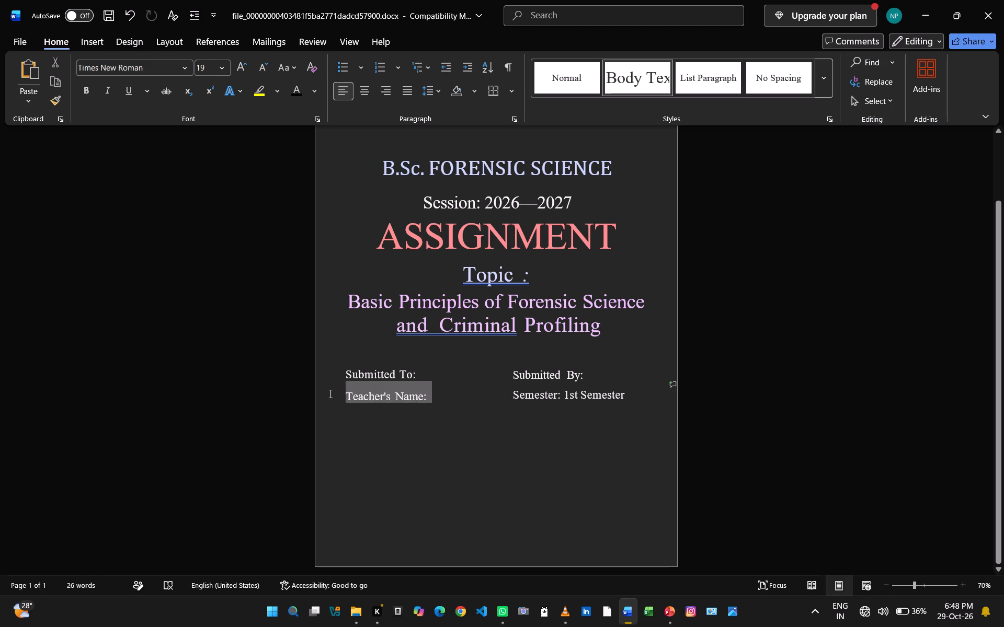
{"action": "left_click_drag", "start_coordinate": [329, 393], "coordinate": [329, 394]}
{"action": "key", "text": "BackSpace"}
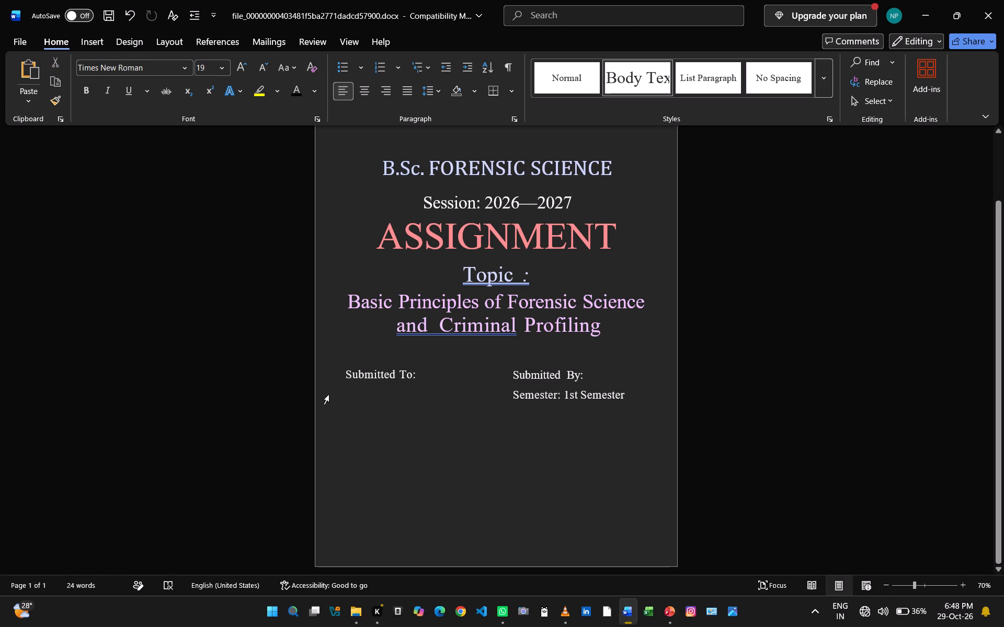
Add an empty line below the "B.Sc. FORENSIC SCIENCE" heading and bring up the clipboard history there.
{"action": "scroll", "coordinate": [422, 339], "scroll_direction": "up", "scroll_amount": 6}
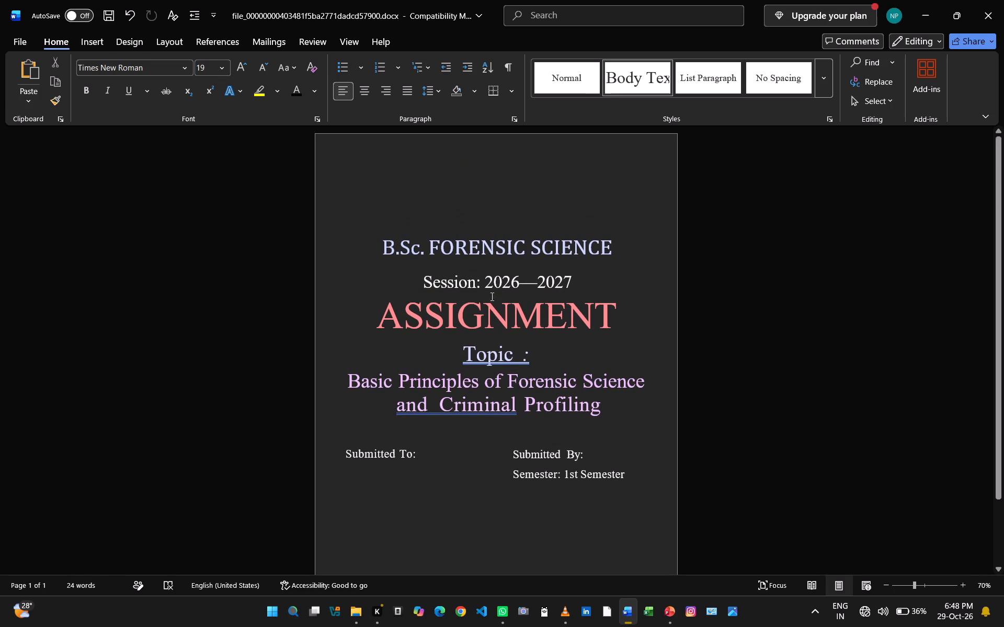
{"action": "left_click", "coordinate": [619, 245]}
{"action": "key", "text": "Return"}
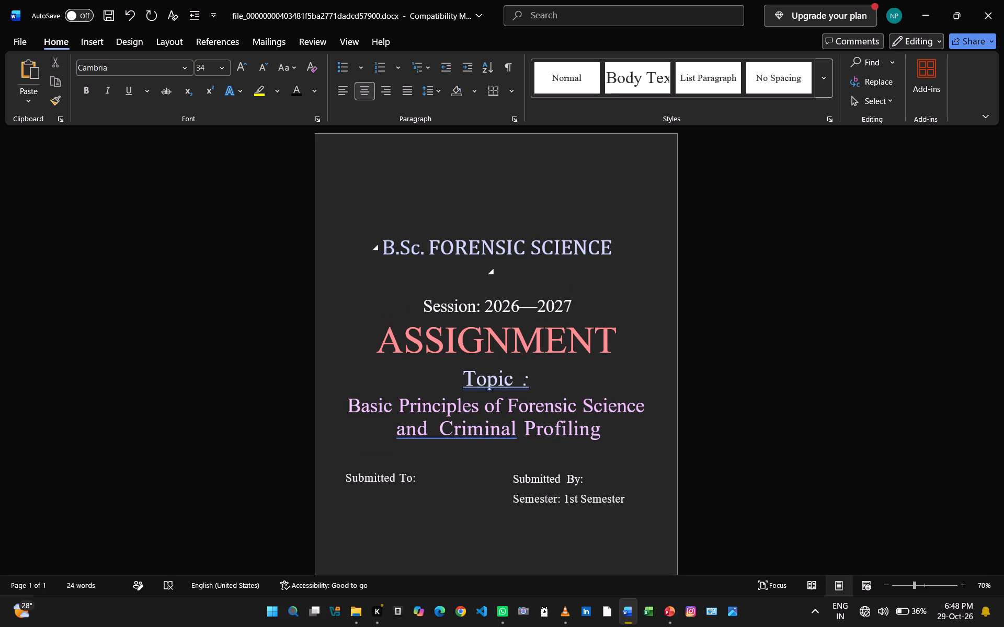
{"action": "key", "text": "super+v"}
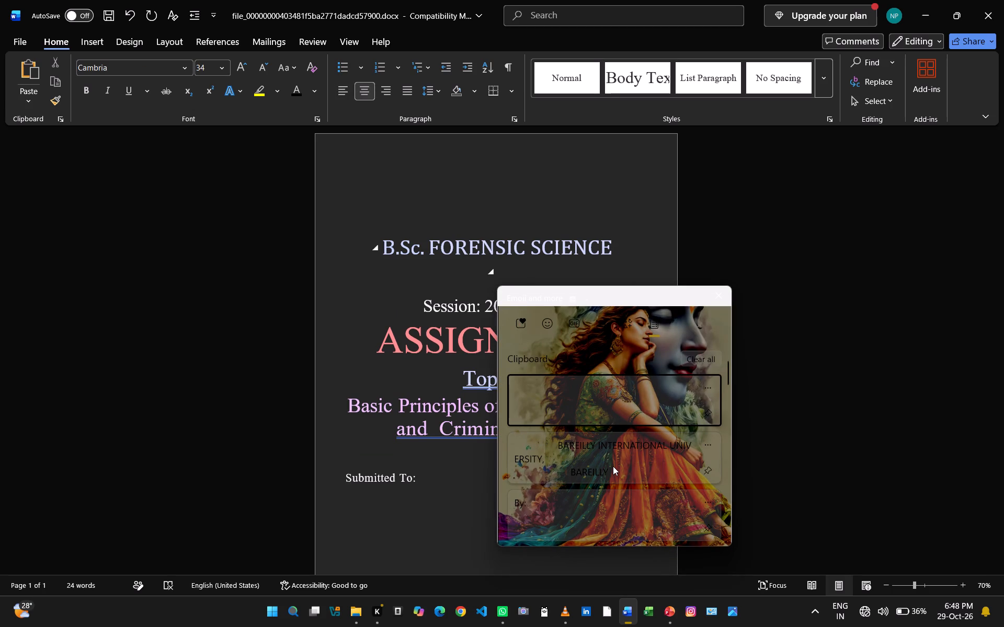
Paste the Bareilly International University front-page text from the clipboard history below the "B.Sc. FORENSIC SCIENCE" heading of the assignment template.
{"action": "left_click", "coordinate": [613, 466]}
{"action": "key", "text": "ctrl+v"}
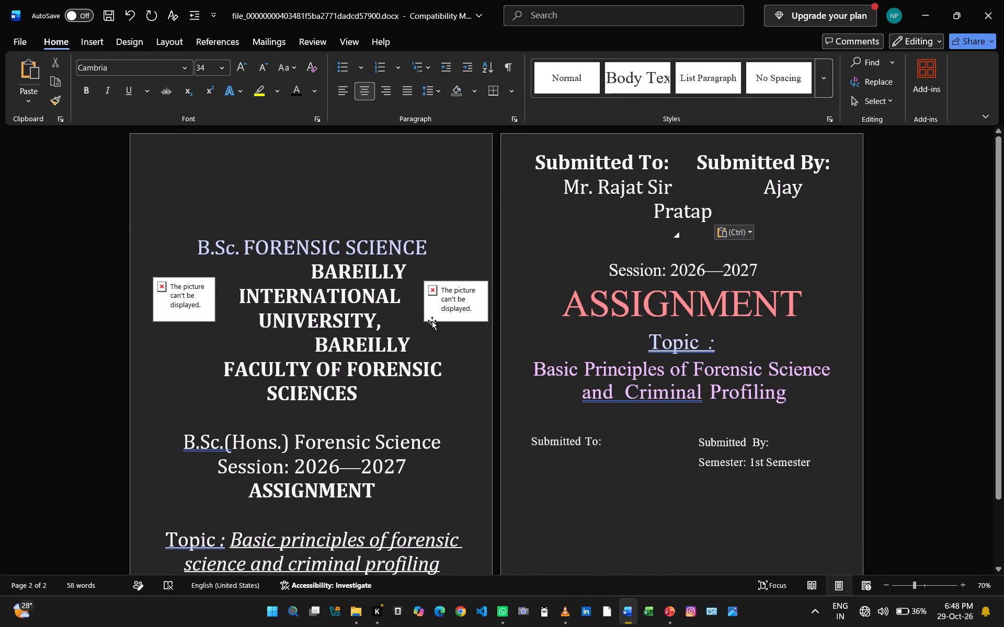
Move the pasted "B.Sc.(Hons.) Forensic Science" line to a new line below the template's "Session: 2026—2027" line.
{"action": "scroll", "coordinate": [397, 333], "scroll_direction": "down", "scroll_amount": 2}
{"action": "scroll", "coordinate": [344, 297], "scroll_direction": "up", "scroll_amount": 1}
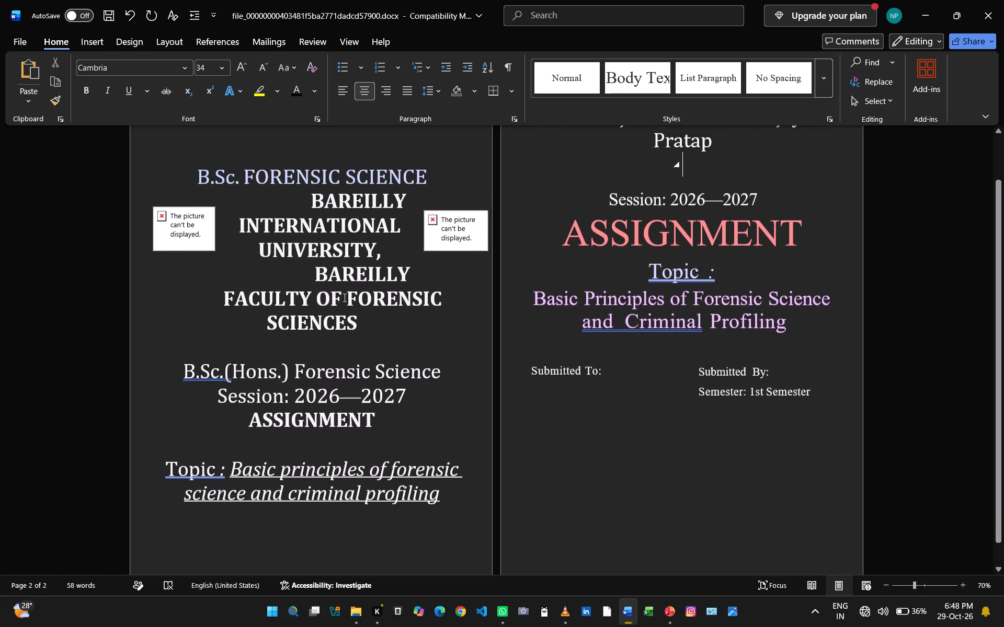
{"action": "scroll", "coordinate": [344, 297], "scroll_direction": "up", "scroll_amount": 1}
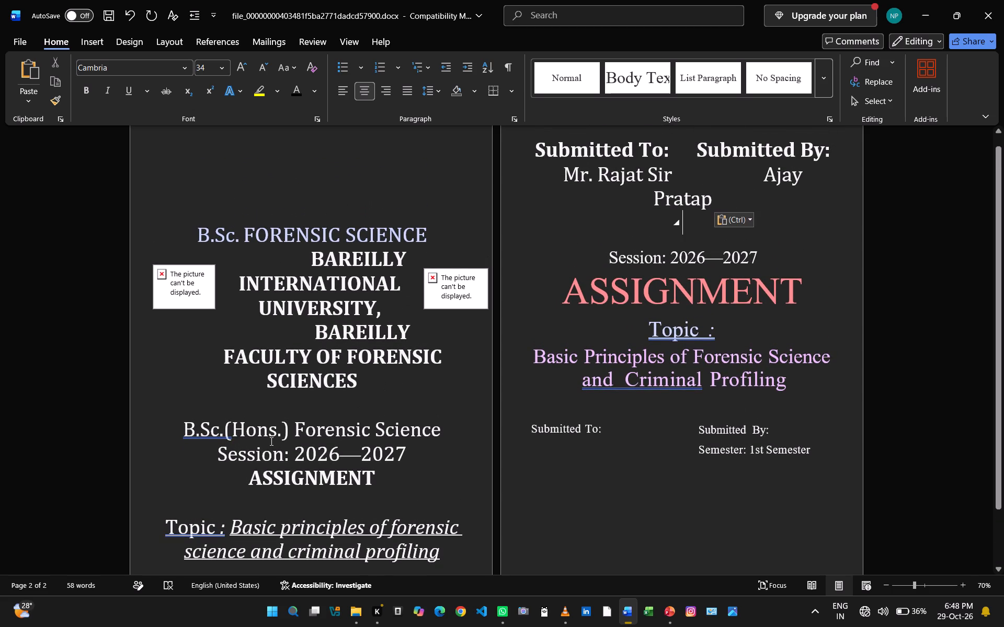
{"action": "left_click_drag", "start_coordinate": [184, 428], "coordinate": [428, 431]}
{"action": "key", "text": "ctrl+x"}
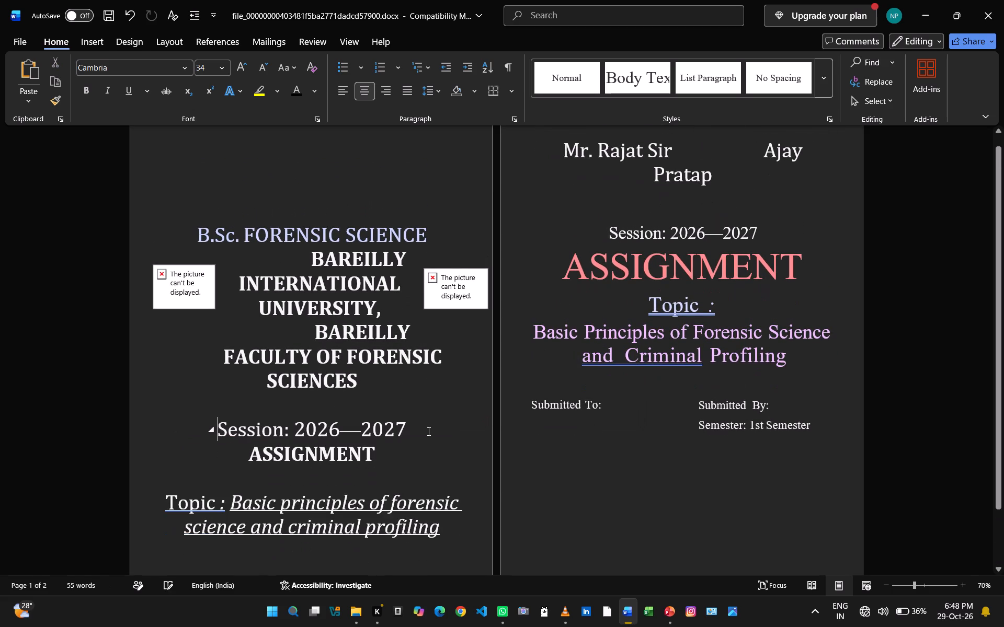
{"action": "scroll", "coordinate": [819, 219], "scroll_direction": "up", "scroll_amount": 4}
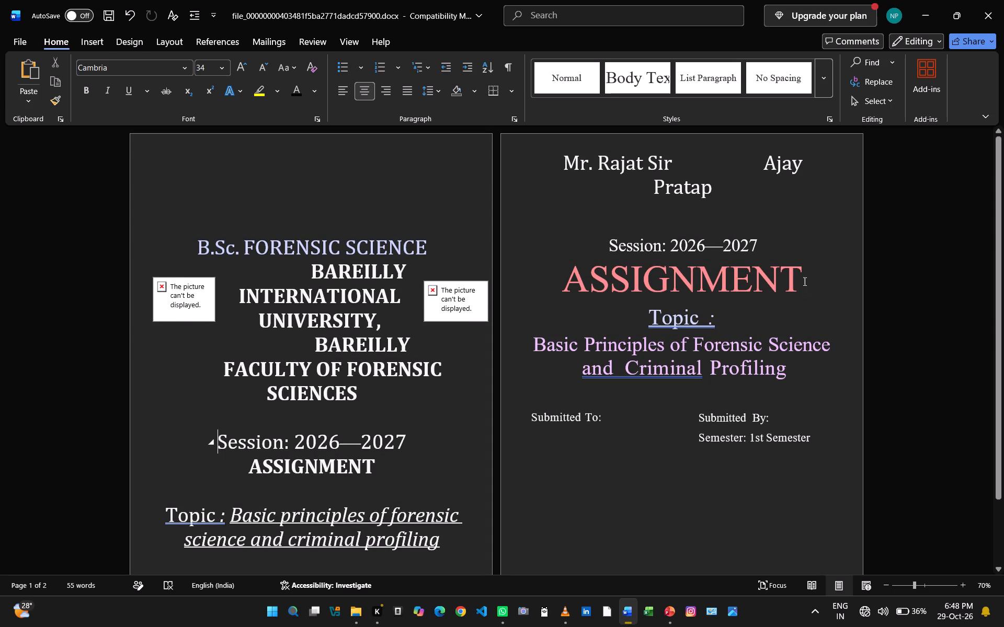
{"action": "left_click", "coordinate": [791, 251]}
{"action": "key", "text": "Return"}
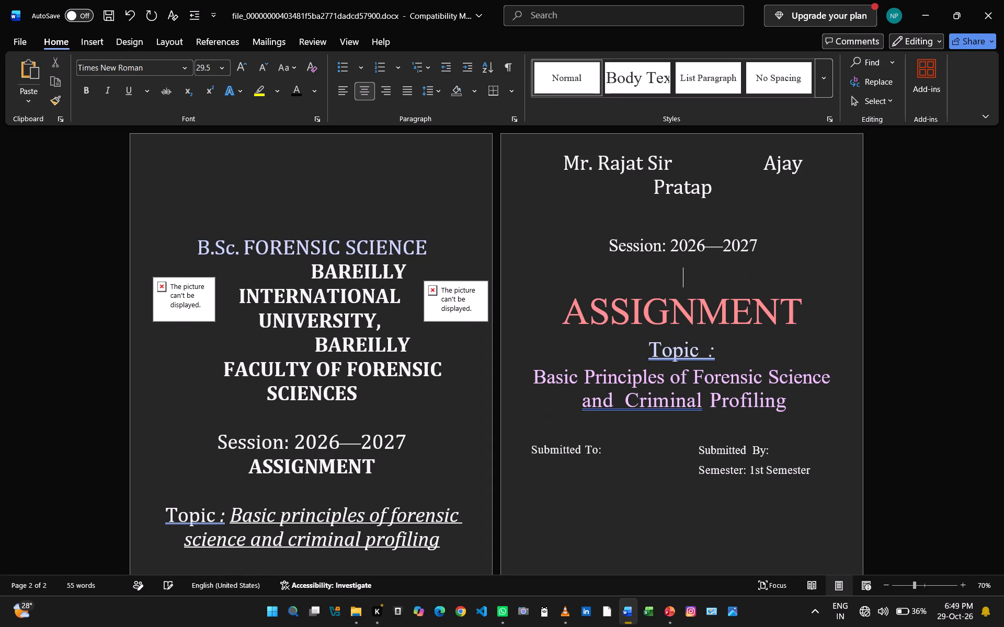
{"action": "key", "text": "ctrl+v"}
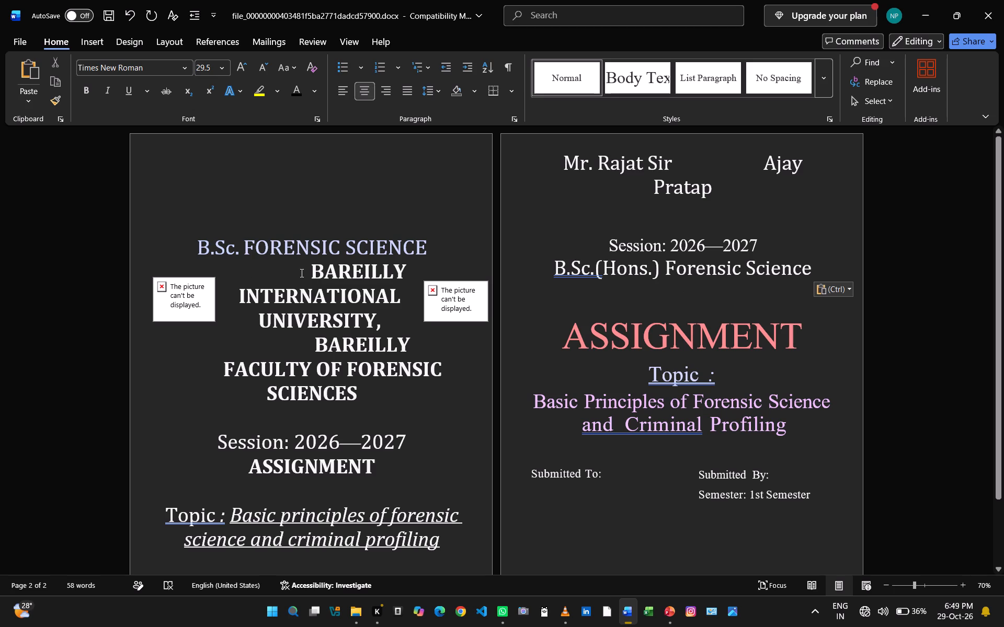
Copy the pasted university and faculty heading together with its two picture placeholders.
{"action": "left_click_drag", "start_coordinate": [302, 273], "coordinate": [352, 388]}
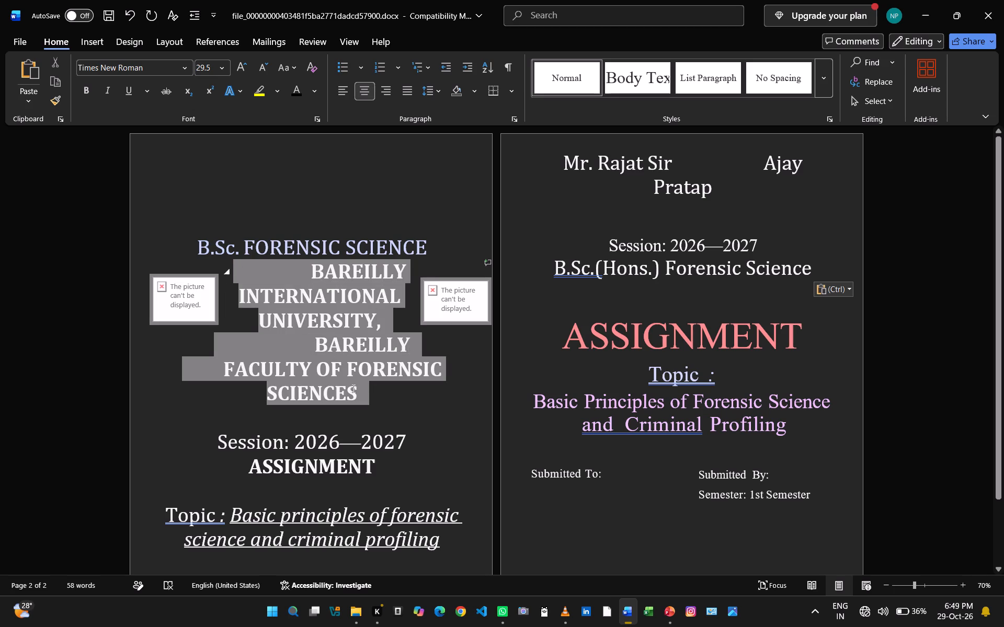
{"action": "left_click_drag", "start_coordinate": [352, 388], "coordinate": [364, 398]}
{"action": "key", "text": "ctrl+c"}
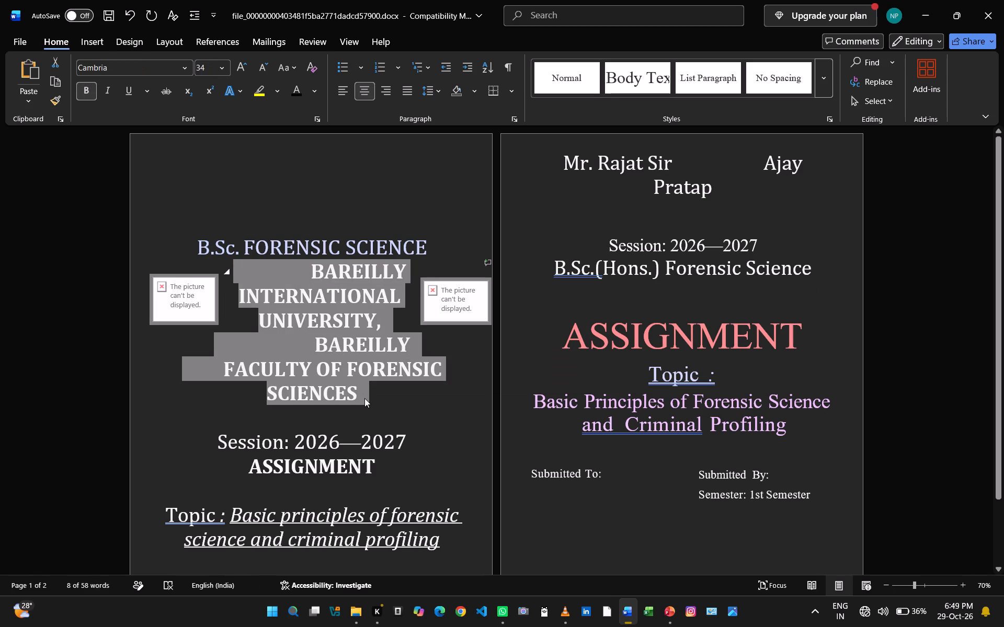
Delete the remaining pasted front-page text and the old "B.Sc. FORENSIC SCIENCE" heading above the template's session line.
{"action": "scroll", "coordinate": [675, 205], "scroll_direction": "up", "scroll_amount": 2}
{"action": "left_click_drag", "start_coordinate": [724, 194], "coordinate": [708, 191]}
{"action": "left_click_drag", "start_coordinate": [708, 191], "coordinate": [467, 127]}
{"action": "key", "text": "BackSpace"}
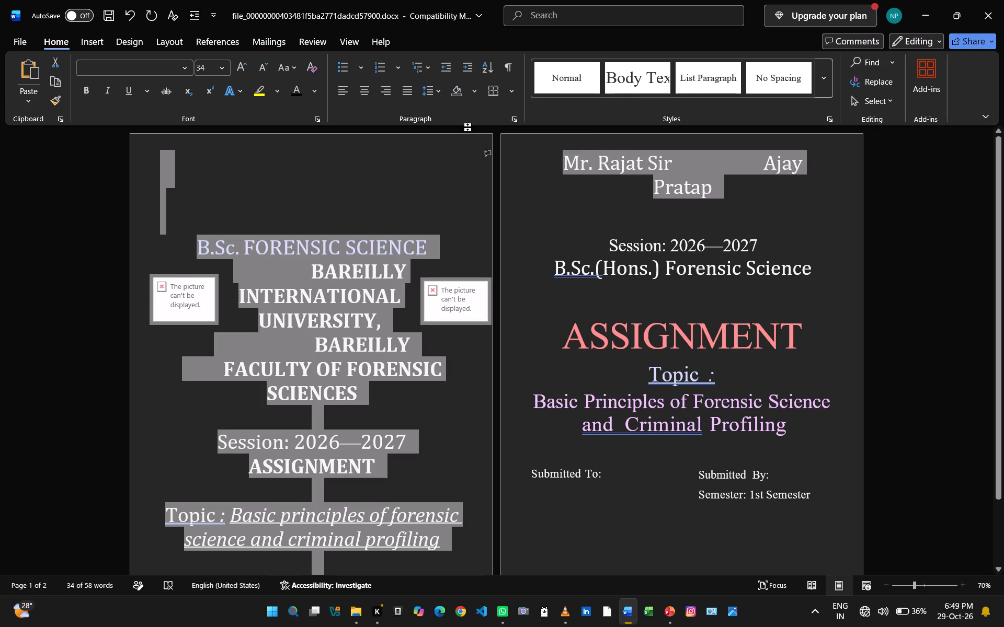
Insert three blank lines above the session line and paste the copied university and faculty heading at the top of the page.
{"action": "left_click", "coordinate": [425, 216]}
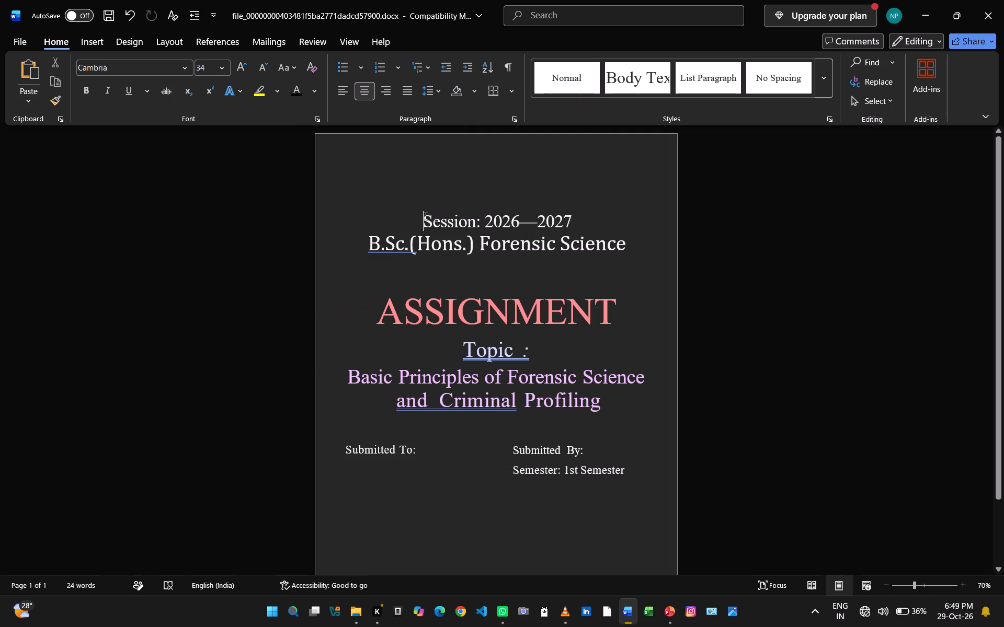
{"action": "key", "text": "Return"}
{"action": "key", "text": "Return"}
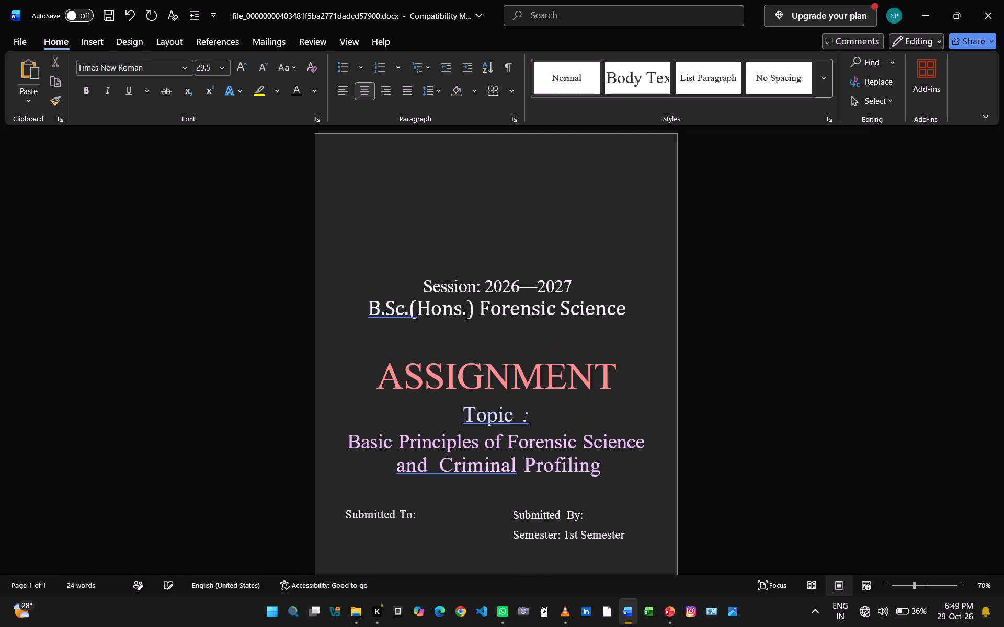
{"action": "key", "text": "Return"}
{"action": "left_click", "coordinate": [357, 165]}
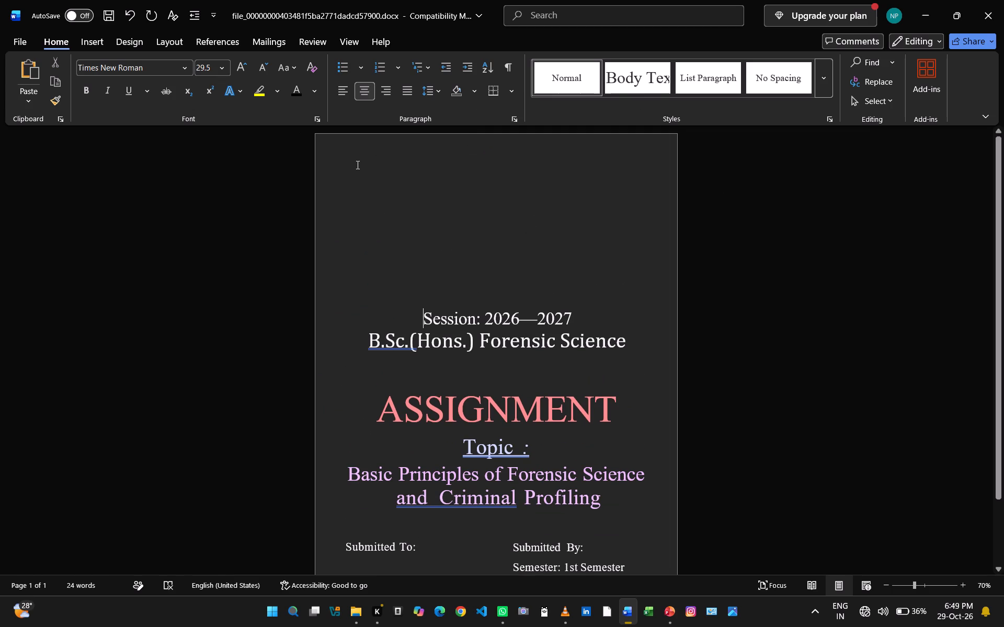
{"action": "left_click", "coordinate": [424, 312]}
{"action": "left_click", "coordinate": [424, 164]}
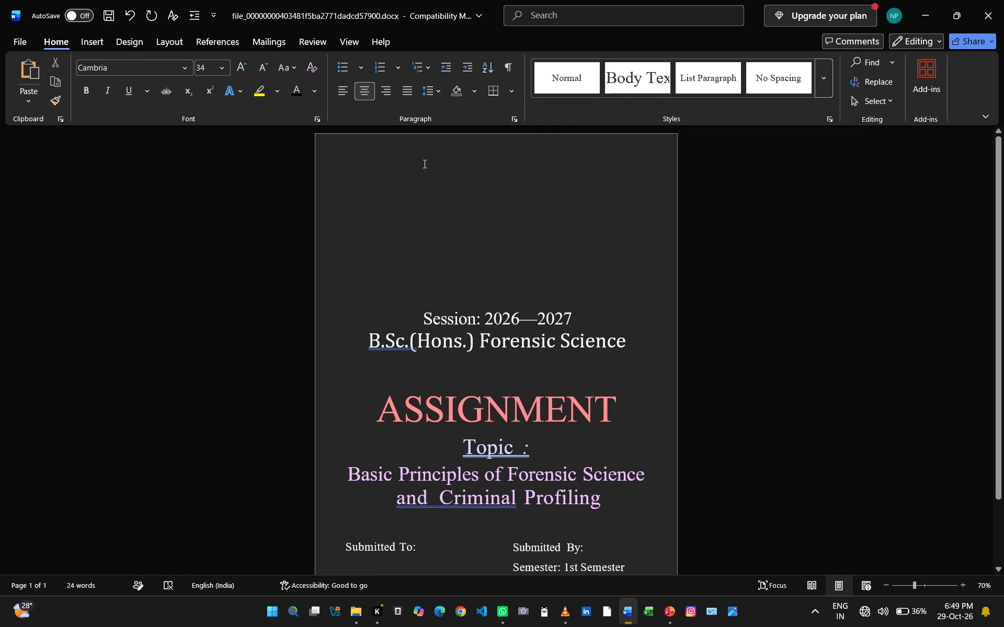
{"action": "key", "text": "ctrl+v"}
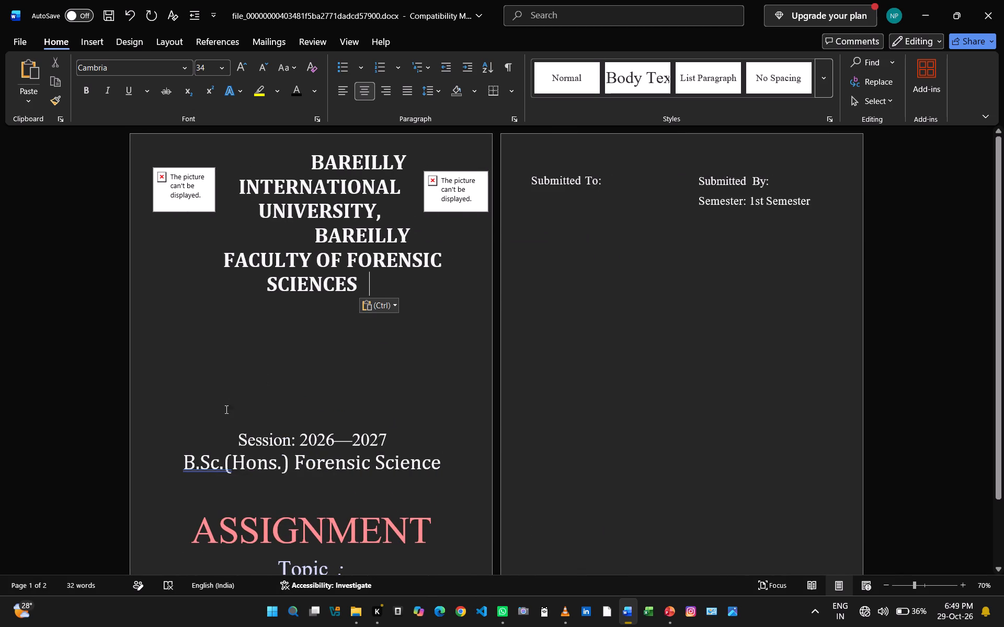
Remove the extra blank lines between the university heading and the "Session: 2026—2027" line.
{"action": "left_click", "coordinate": [232, 431]}
{"action": "key", "text": "BackSpace"}
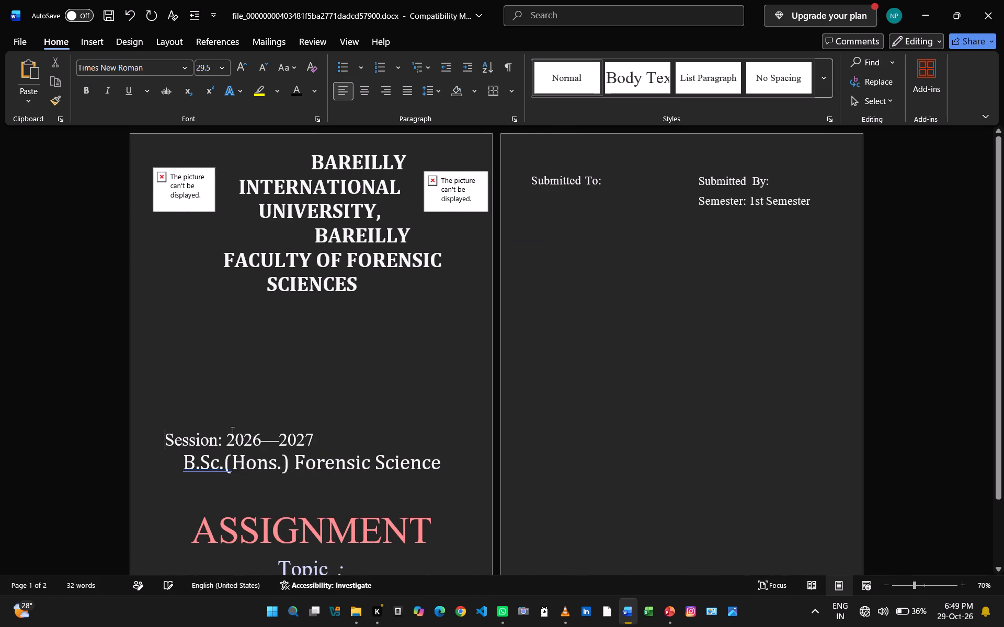
{"action": "key", "text": "BackSpace"}
{"action": "key", "text": "BackSpace"}
{"action": "key", "text": "BackSpace"}
{"action": "key", "text": "BackSpace"}
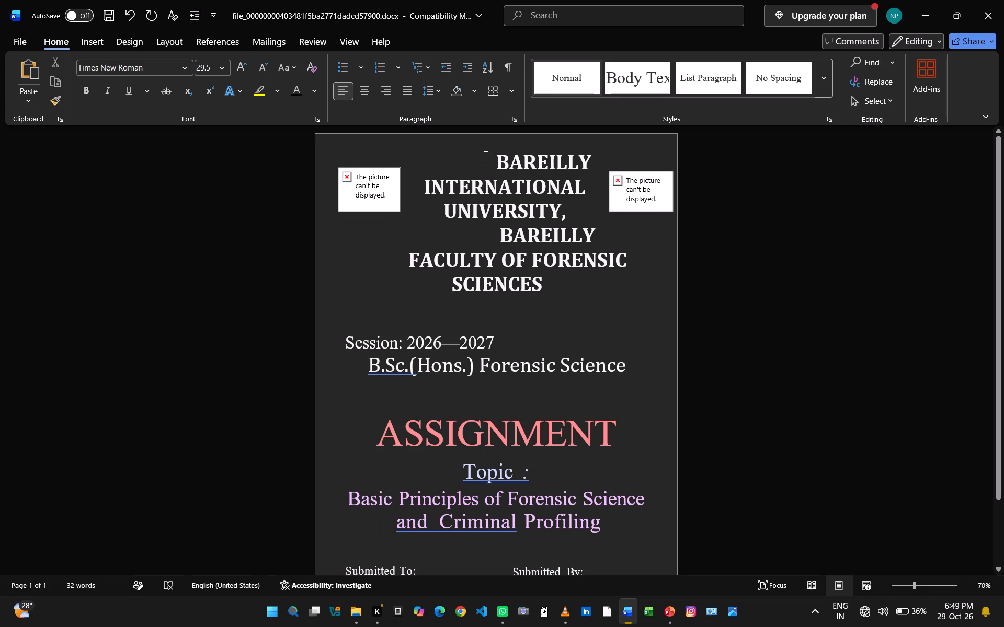
Center the university and faculty heading lines without their leading indents.
{"action": "left_click_drag", "start_coordinate": [485, 155], "coordinate": [540, 294]}
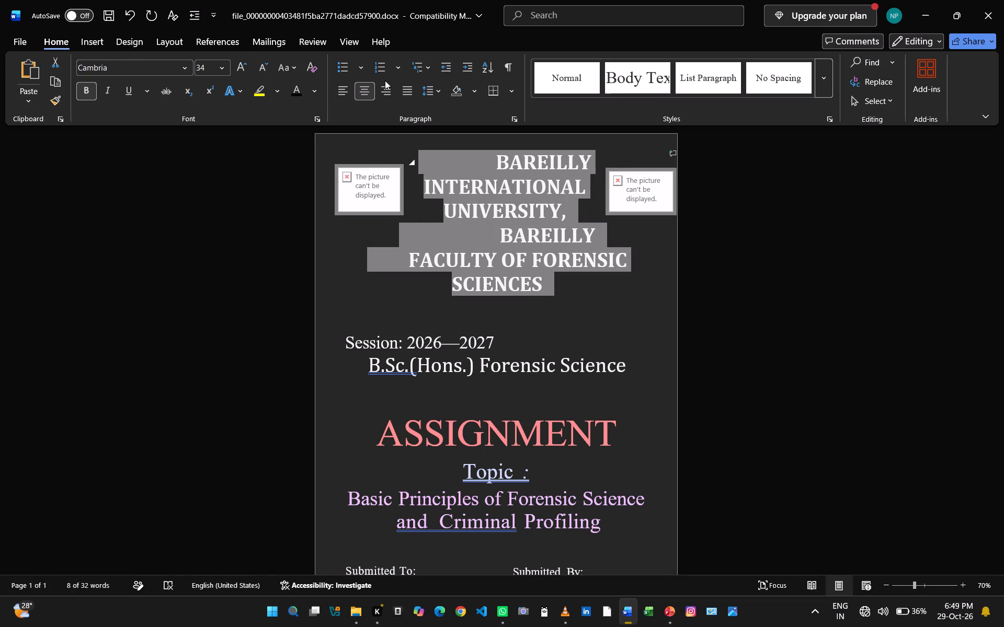
{"action": "left_click", "coordinate": [365, 94]}
{"action": "left_click", "coordinate": [365, 94]}
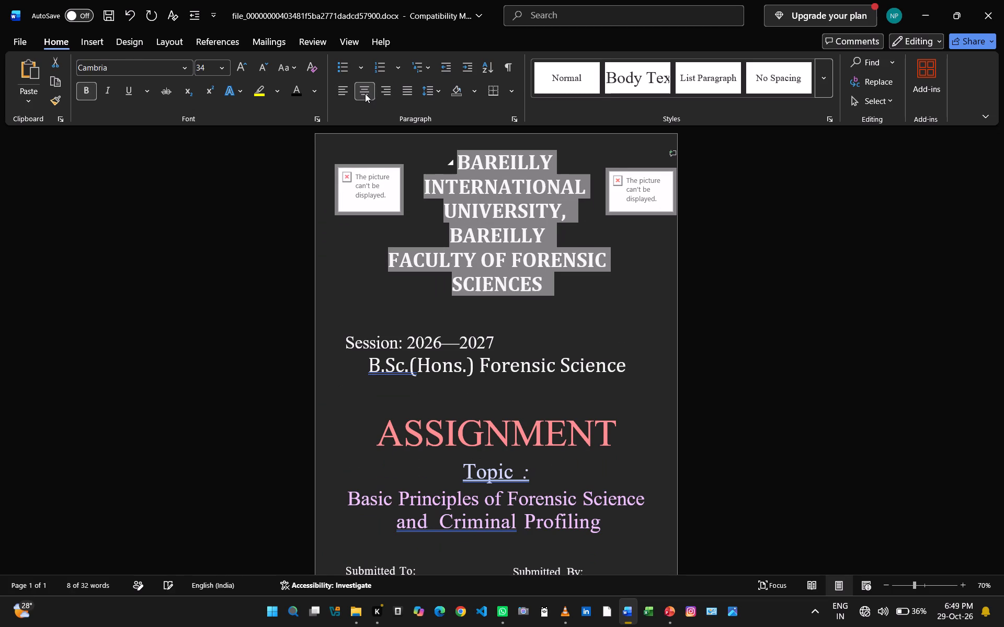
{"action": "left_click", "coordinate": [365, 94]}
{"action": "left_click", "coordinate": [365, 94]}
{"action": "left_click", "coordinate": [410, 323]}
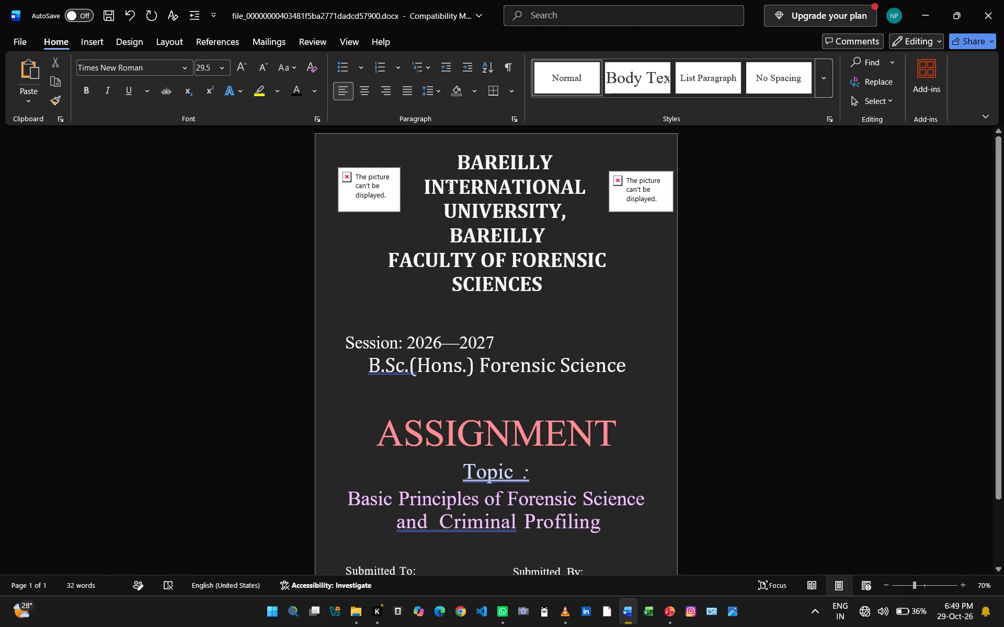
Remove the centering from the first university heading line and shift both picture placeholders slightly down beside the lower heading lines.
{"action": "left_click", "coordinate": [455, 160]}
{"action": "key", "text": "BackSpace"}
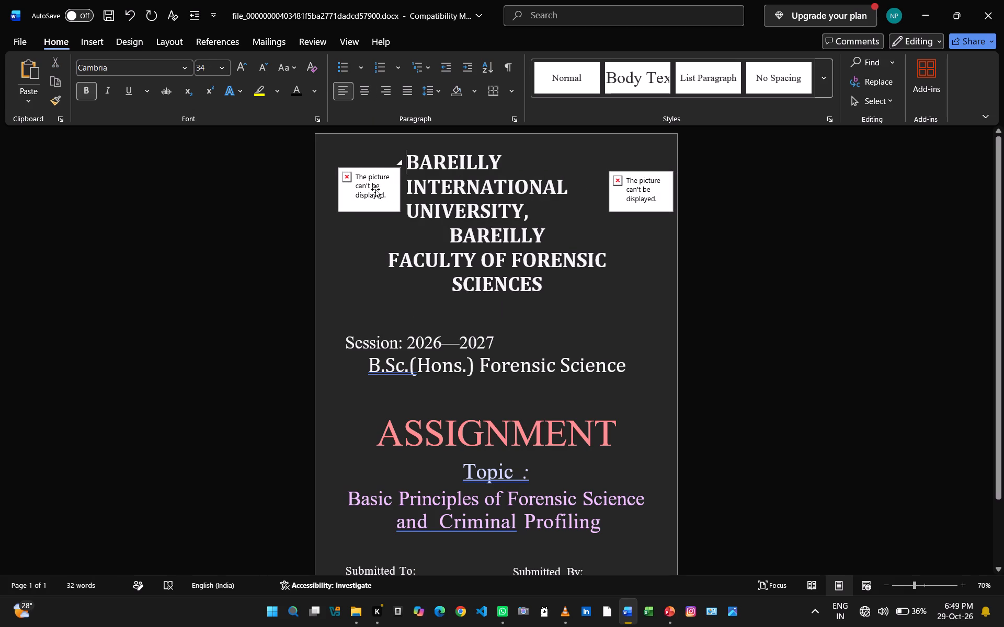
{"action": "left_click_drag", "start_coordinate": [375, 189], "coordinate": [369, 211]}
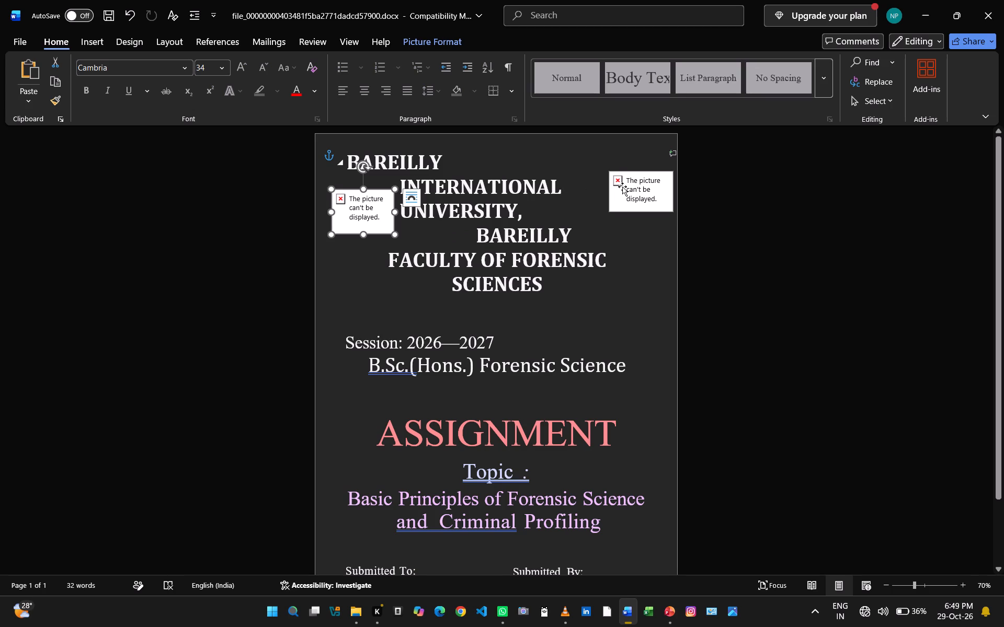
{"action": "left_click_drag", "start_coordinate": [622, 186], "coordinate": [622, 206]}
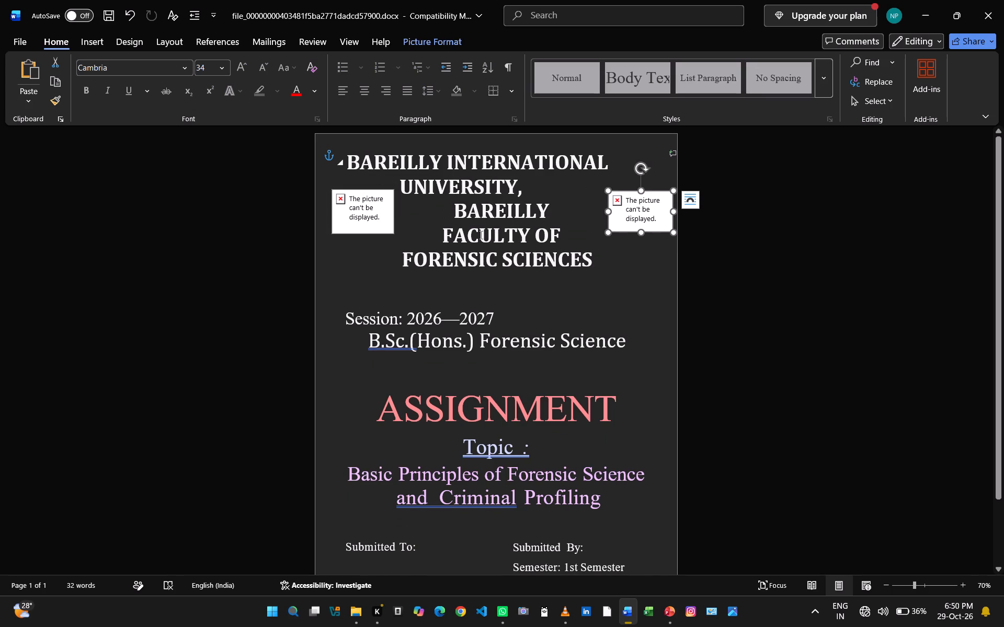
{"action": "left_click", "coordinate": [587, 287]}
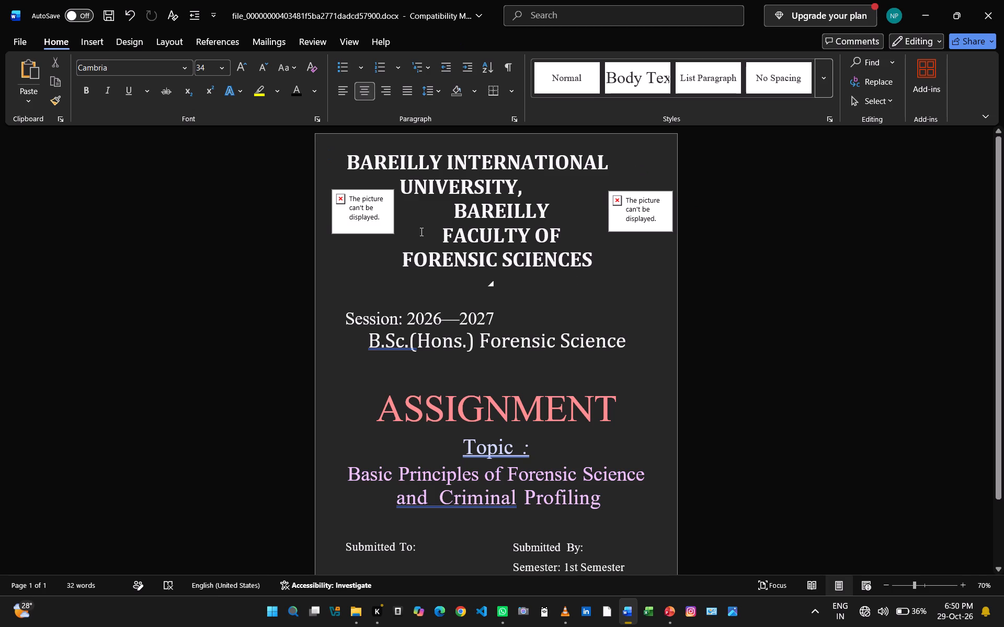
Set the "FACULTY OF FORENSIC SCIENCES" heading line to font size 30.
{"action": "left_click_drag", "start_coordinate": [443, 235], "coordinate": [574, 265]}
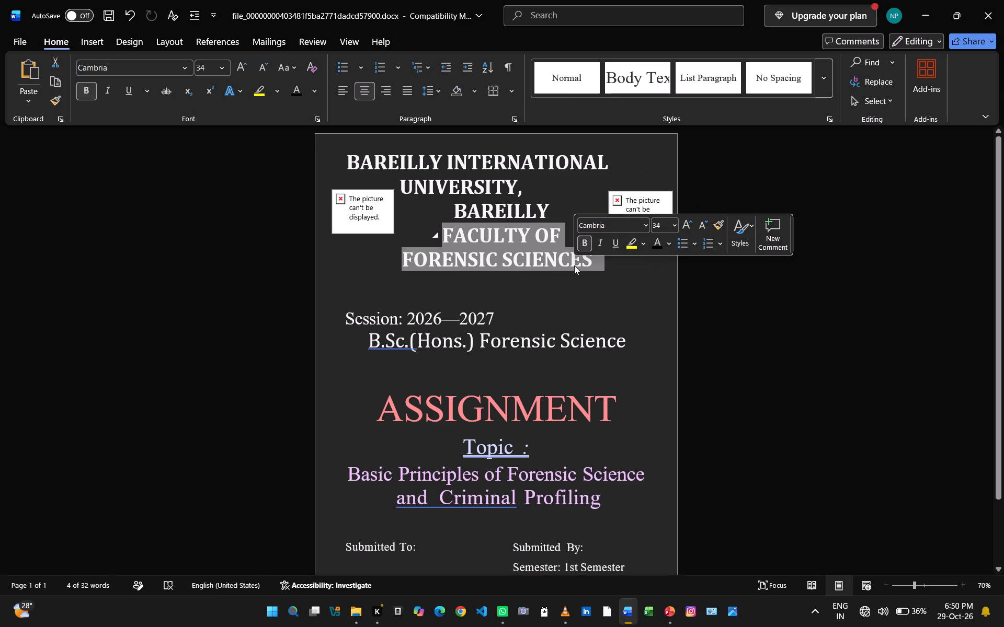
{"action": "left_click", "coordinate": [663, 225]}
{"action": "key", "text": "BackSpace"}
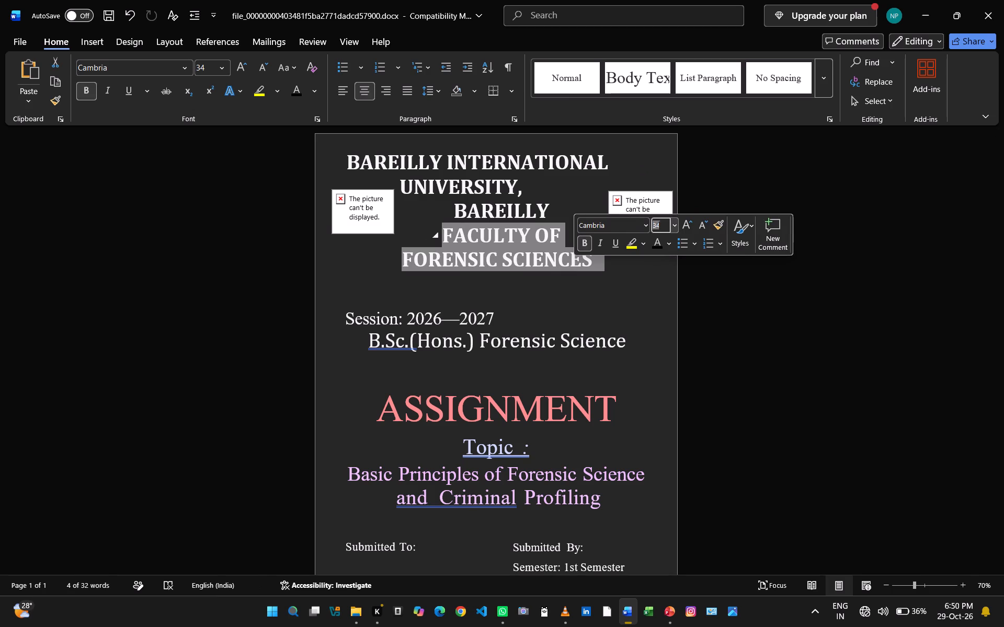
{"action": "type", "text": "30"}
{"action": "key", "text": "Return"}
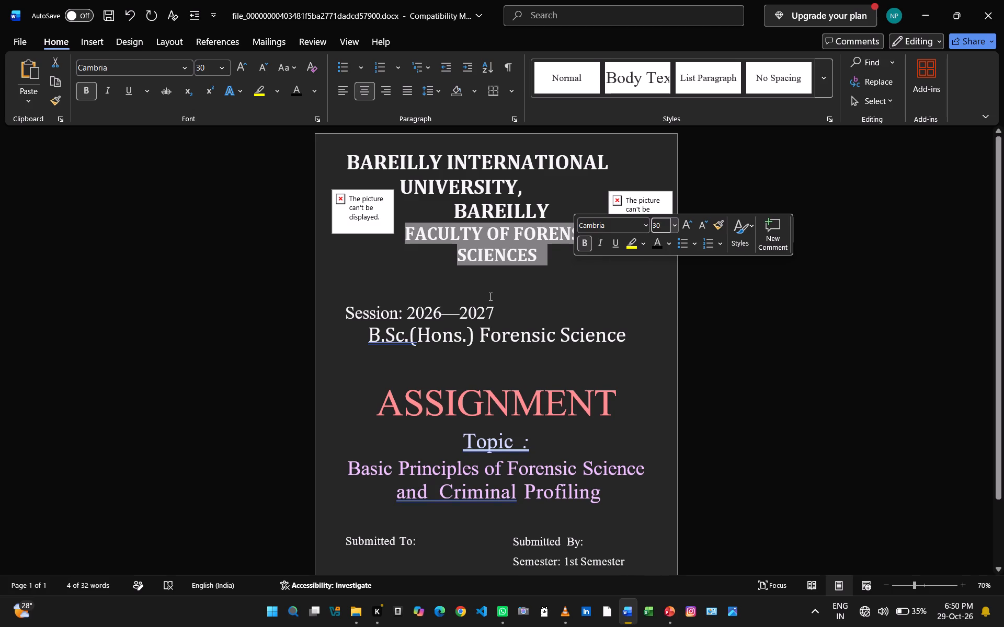
{"action": "left_click", "coordinate": [489, 296]}
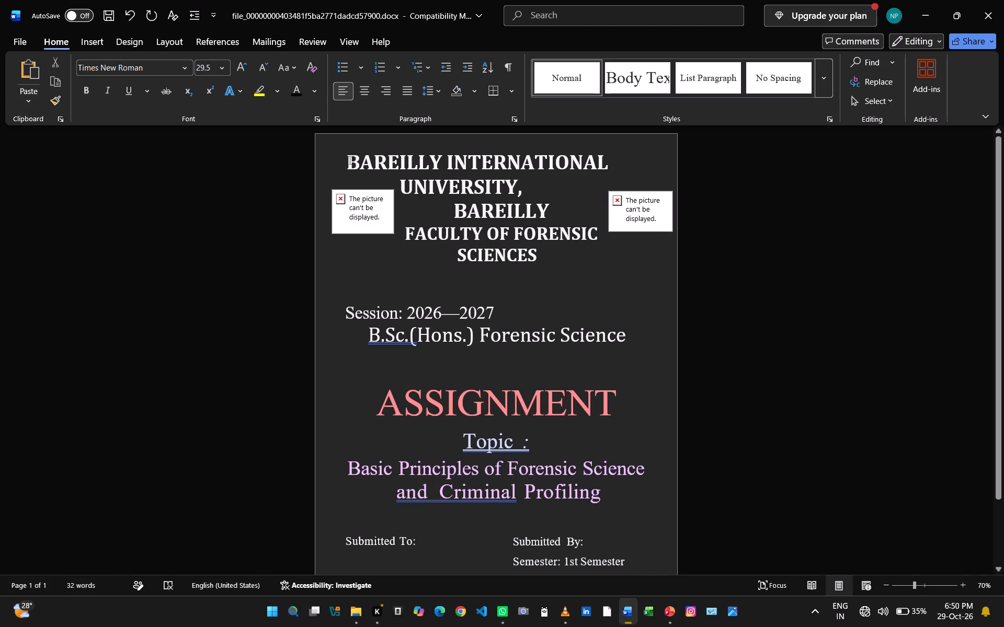
Delete the leading space before "BAREILLY INTERNATIONAL" and join the separate "BAREILLY" line directly onto "UNIVERSITY,".
{"action": "left_click", "coordinate": [348, 160]}
{"action": "key", "text": "BackSpace"}
{"action": "key", "text": "BackSpace"}
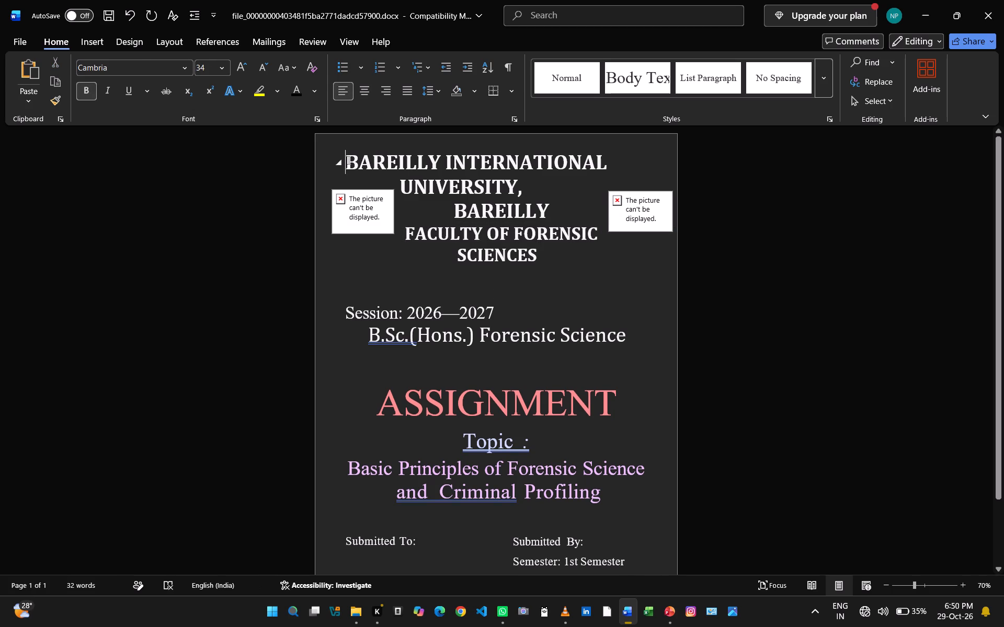
{"action": "key", "text": "BackSpace"}
{"action": "key", "text": "BackSpace"}
{"action": "left_click", "coordinate": [403, 187]}
{"action": "left_click", "coordinate": [455, 210]}
{"action": "key", "text": "BackSpace"}
{"action": "key", "text": "BackSpace"}
{"action": "key", "text": "BackSpace"}
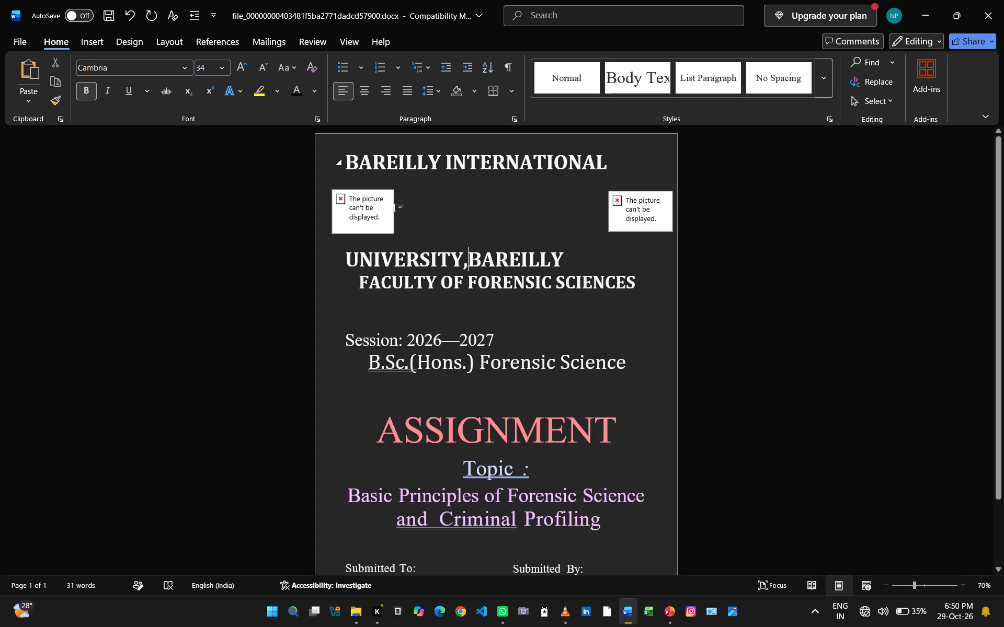
Move the two picture placeholders outward, closer to the page's side edges.
{"action": "left_click_drag", "start_coordinate": [382, 211], "coordinate": [375, 215]}
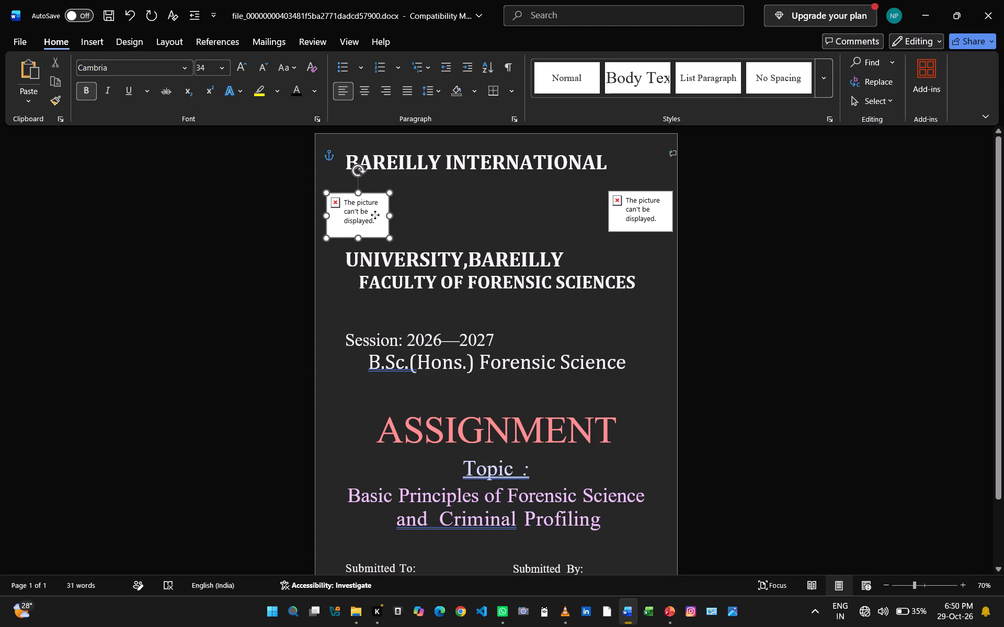
{"action": "left_click_drag", "start_coordinate": [375, 215], "coordinate": [371, 215]}
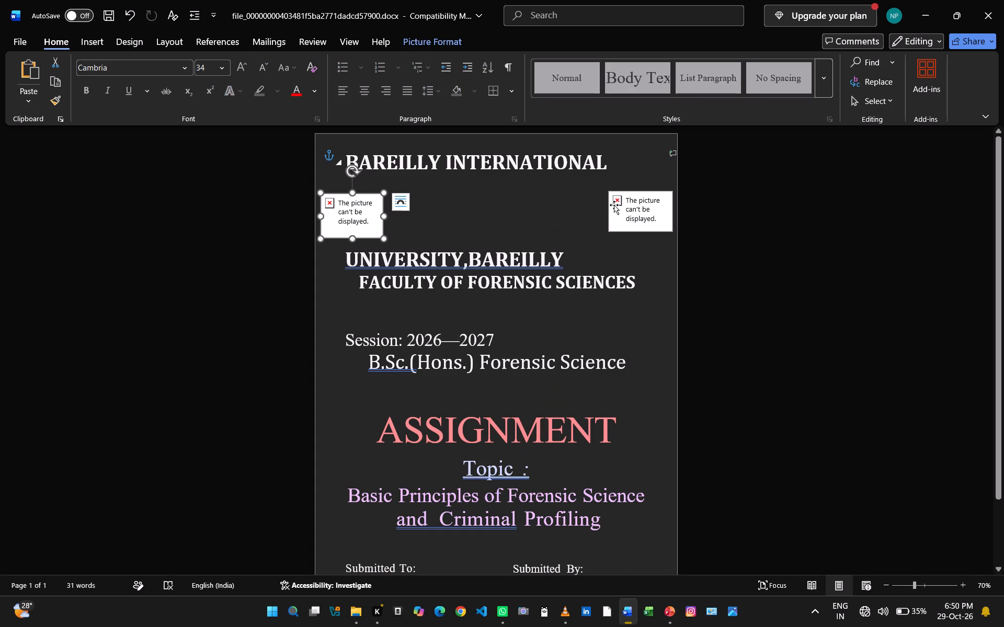
{"action": "left_click", "coordinate": [620, 205]}
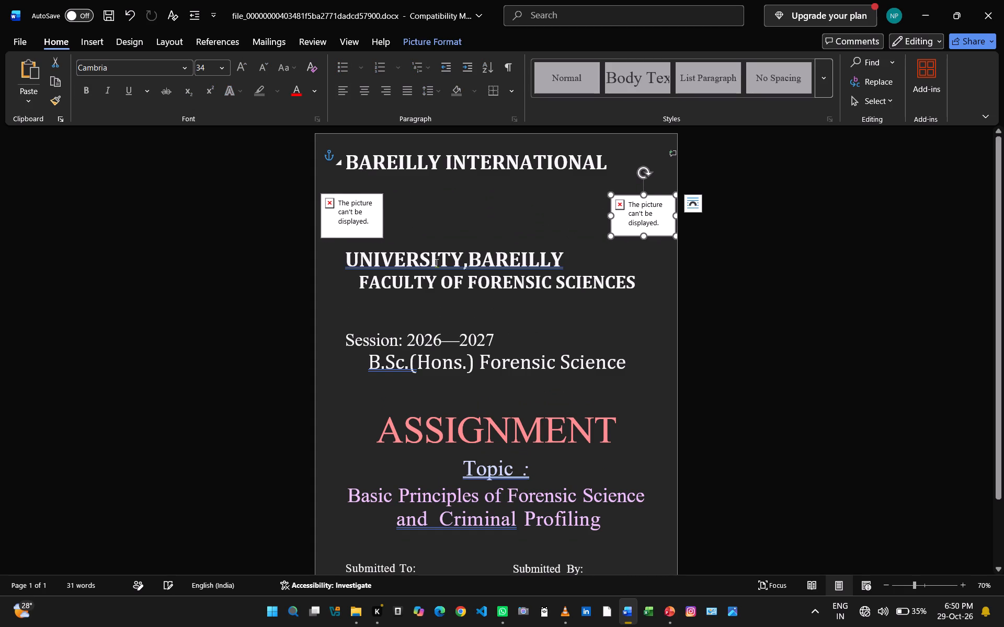
Separate "UNIVERSITY,BAREILLY" from the first heading line, then cut and paste it onto a new line below "BAREILLY INTERNATIONAL".
{"action": "left_click", "coordinate": [348, 264]}
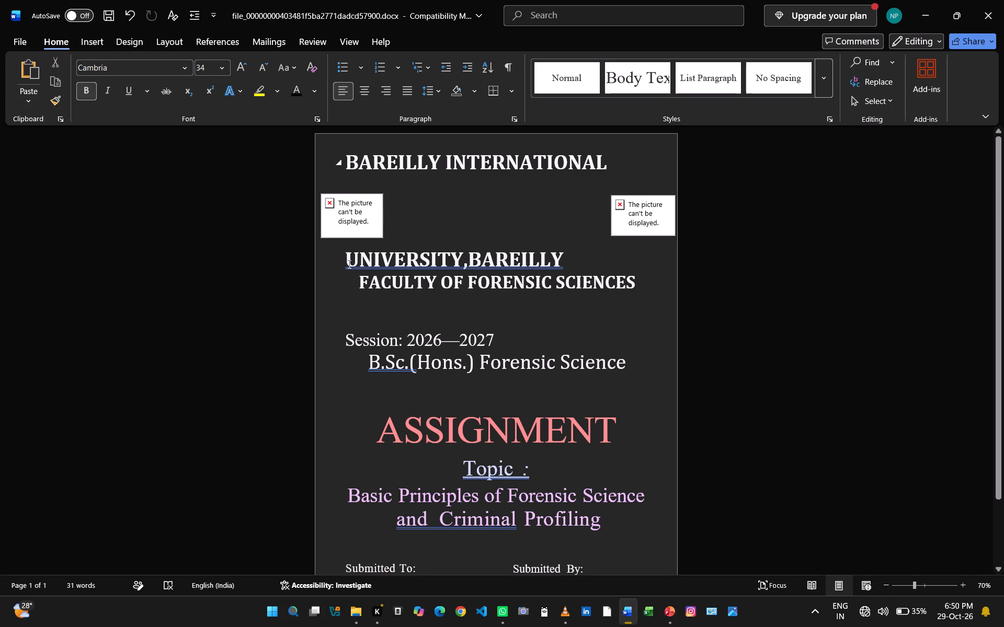
{"action": "key", "text": "BackSpace"}
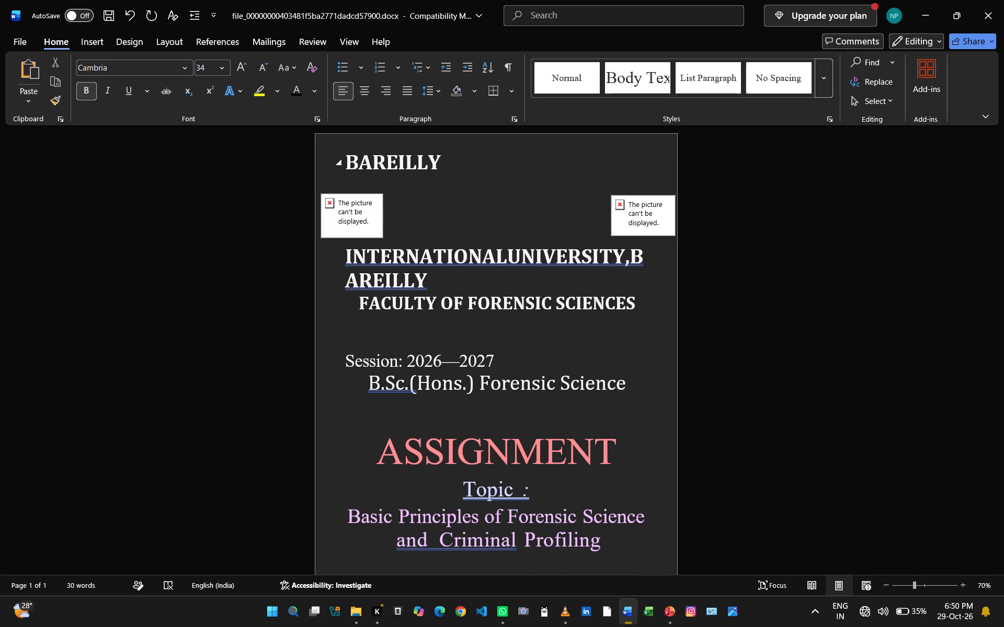
{"action": "key", "text": "Return"}
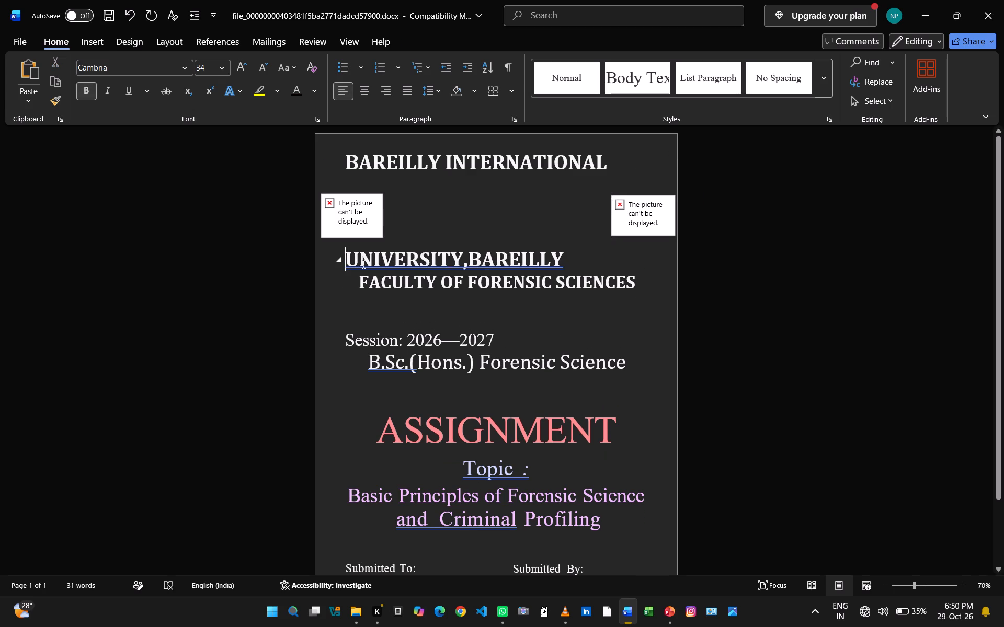
{"action": "left_click_drag", "start_coordinate": [563, 257], "coordinate": [527, 257]}
{"action": "left_click_drag", "start_coordinate": [527, 257], "coordinate": [384, 259]}
{"action": "key", "text": "ctrl+x"}
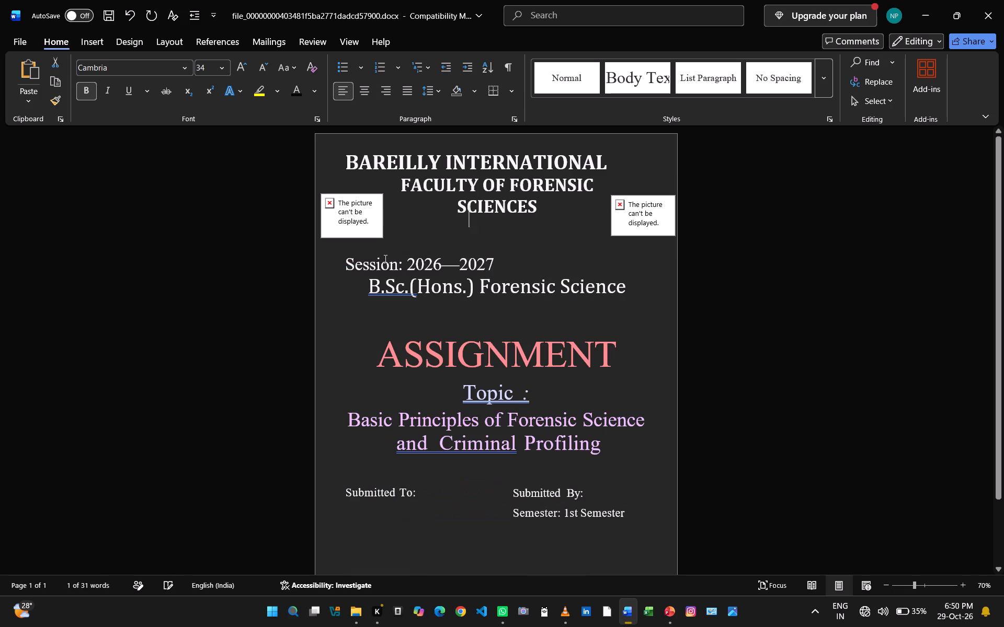
{"action": "left_click", "coordinate": [610, 162]}
{"action": "key", "text": "Return"}
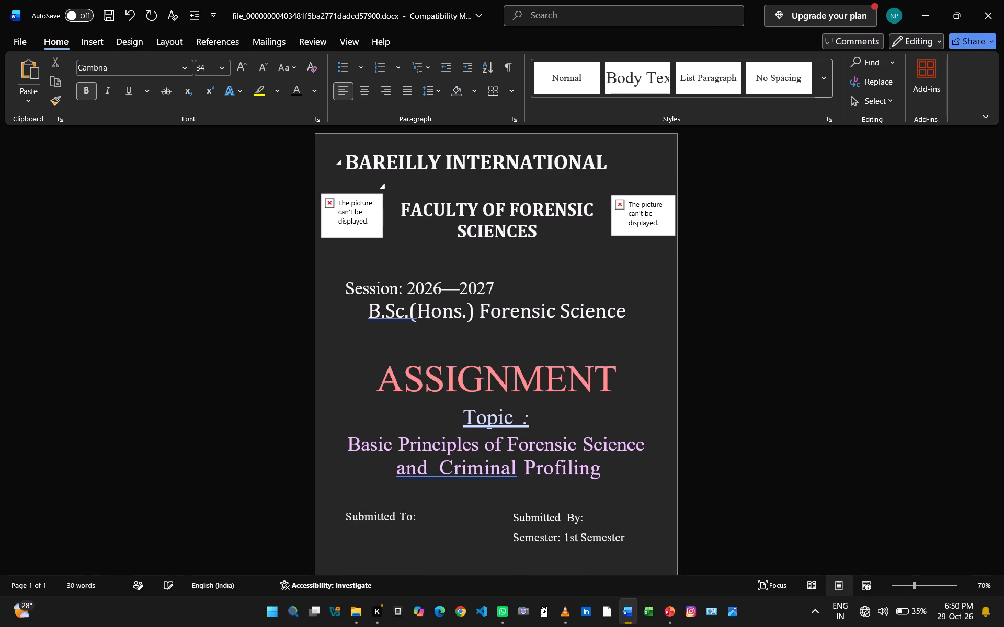
{"action": "key", "text": "ctrl+v"}
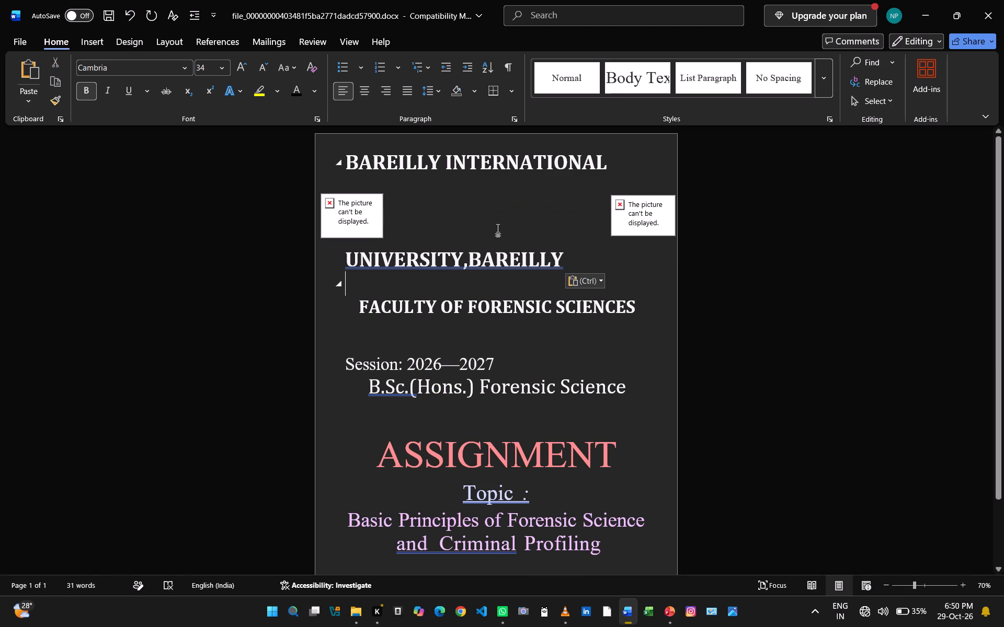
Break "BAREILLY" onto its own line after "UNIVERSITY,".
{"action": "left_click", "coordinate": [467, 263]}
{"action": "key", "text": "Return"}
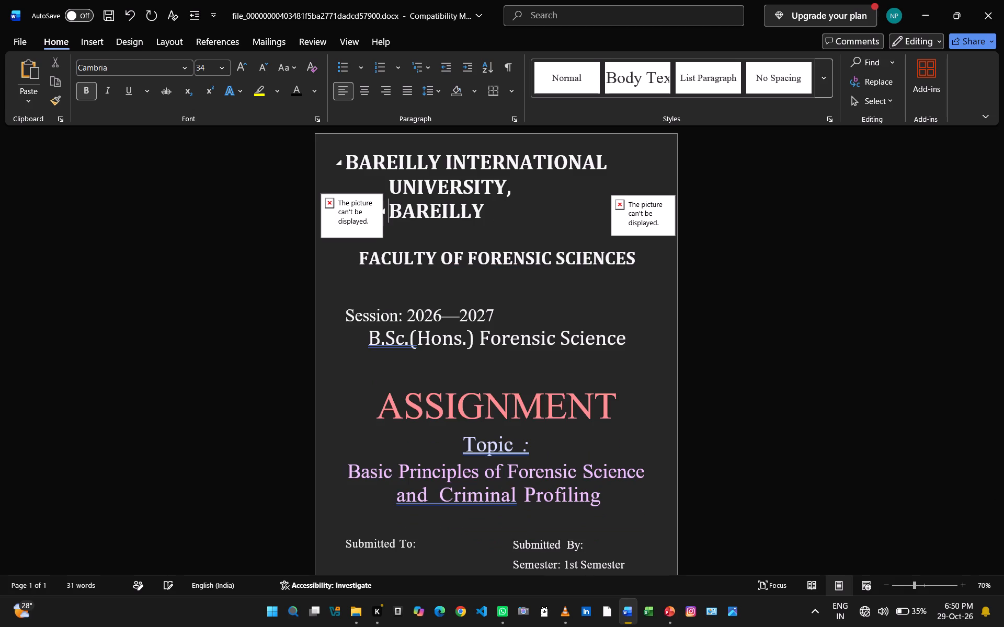
Set the "BAREILLY INTERNATIONAL UNIVERSITY, BAREILLY" heading lines to font size 33.
{"action": "left_click_drag", "start_coordinate": [496, 213], "coordinate": [397, 177]}
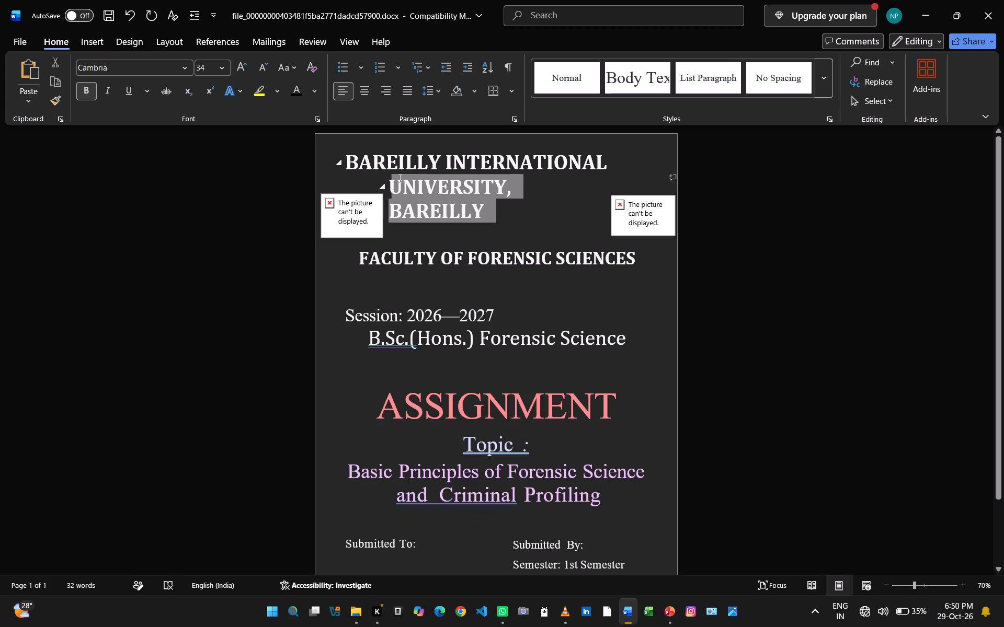
{"action": "left_click_drag", "start_coordinate": [397, 177], "coordinate": [362, 164]}
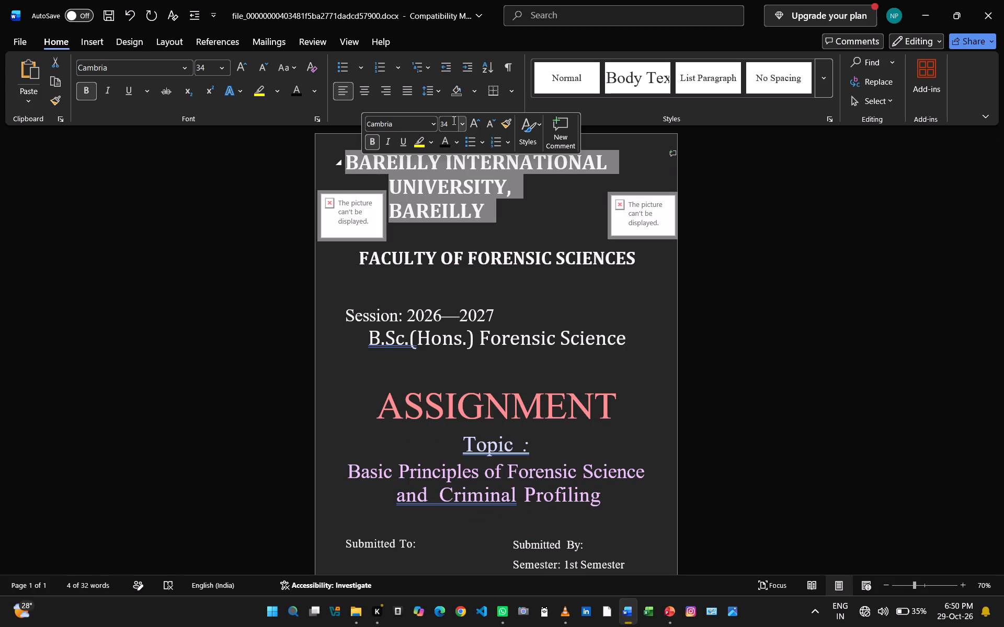
{"action": "left_click", "coordinate": [462, 122]}
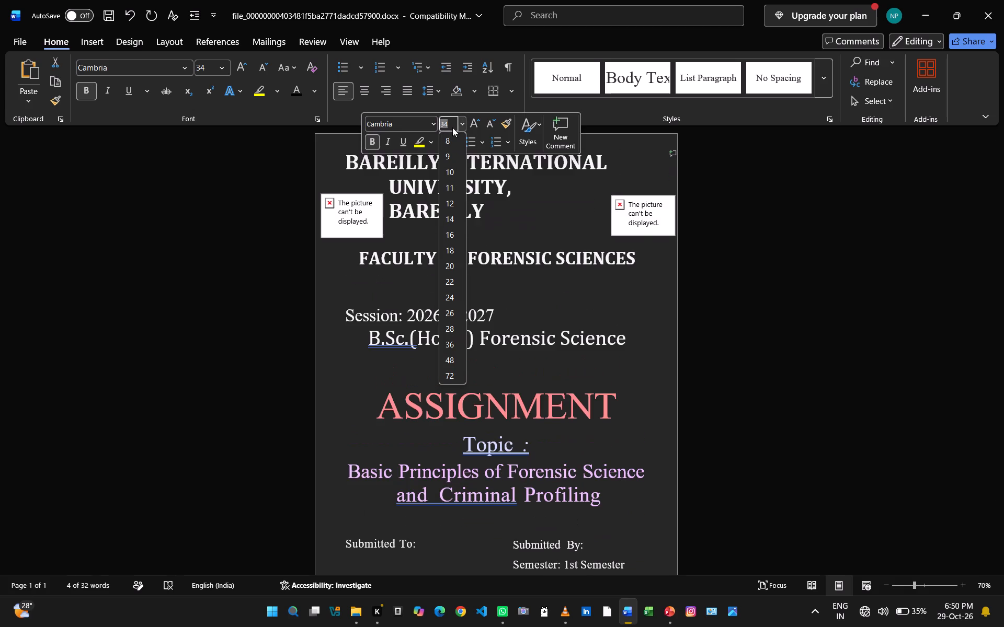
{"action": "left_click", "coordinate": [450, 125]}
{"action": "key", "text": "BackSpace"}
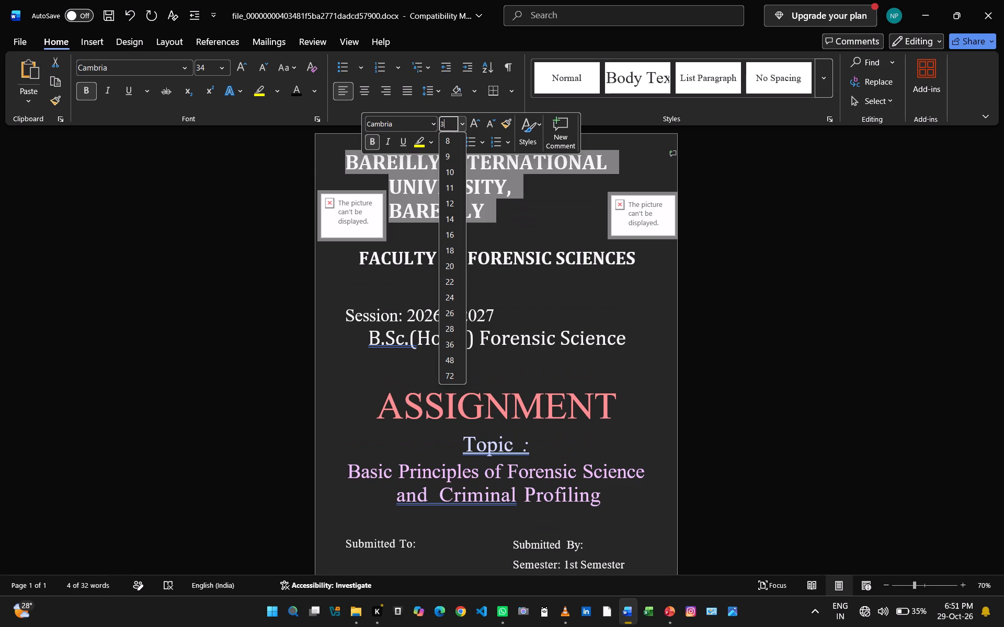
{"action": "key", "text": "3"}
{"action": "key", "text": "Return"}
{"action": "left_click", "coordinate": [464, 229]}
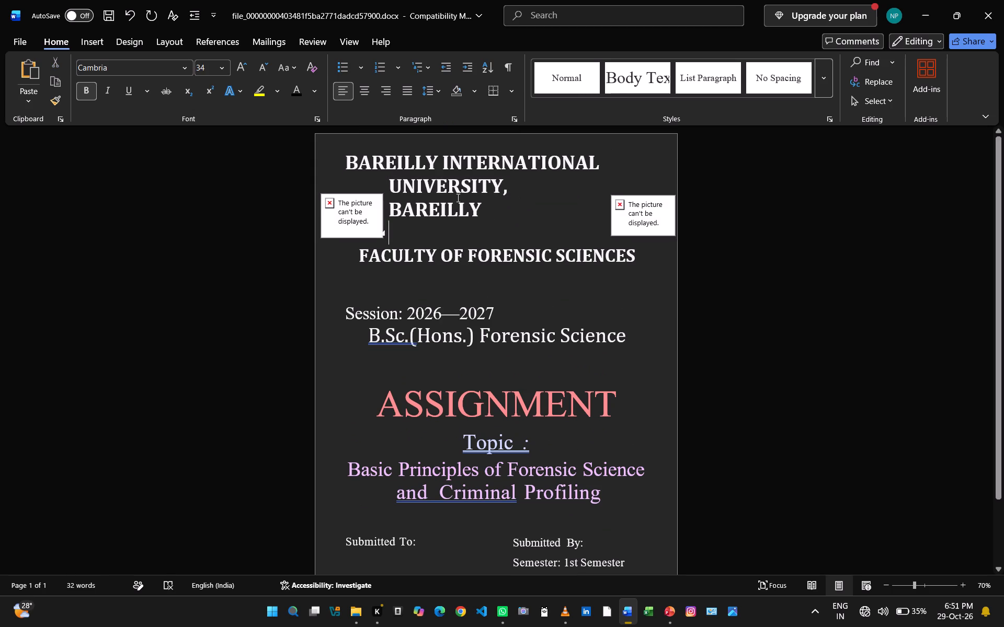
Rejoin "BAREILLY" to the "UNIVERSITY," line and remove the blank line and centering before "FACULTY OF FORENSIC SCIENCES".
{"action": "left_click", "coordinate": [345, 161]}
{"action": "key", "text": "BackSpace"}
{"action": "left_click", "coordinate": [391, 207]}
{"action": "key", "text": "BackSpace"}
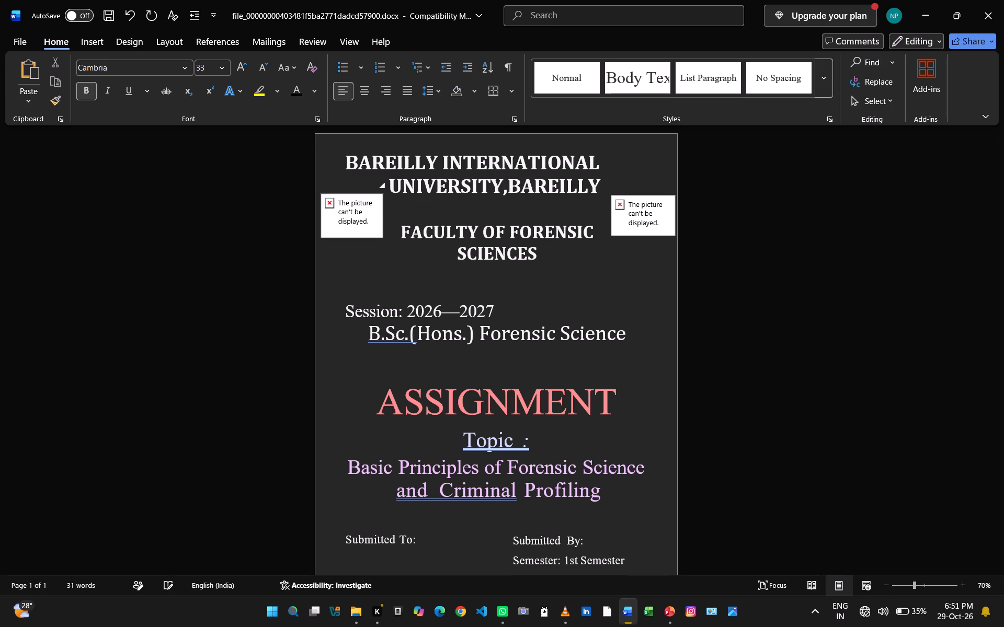
{"action": "left_click", "coordinate": [401, 234]}
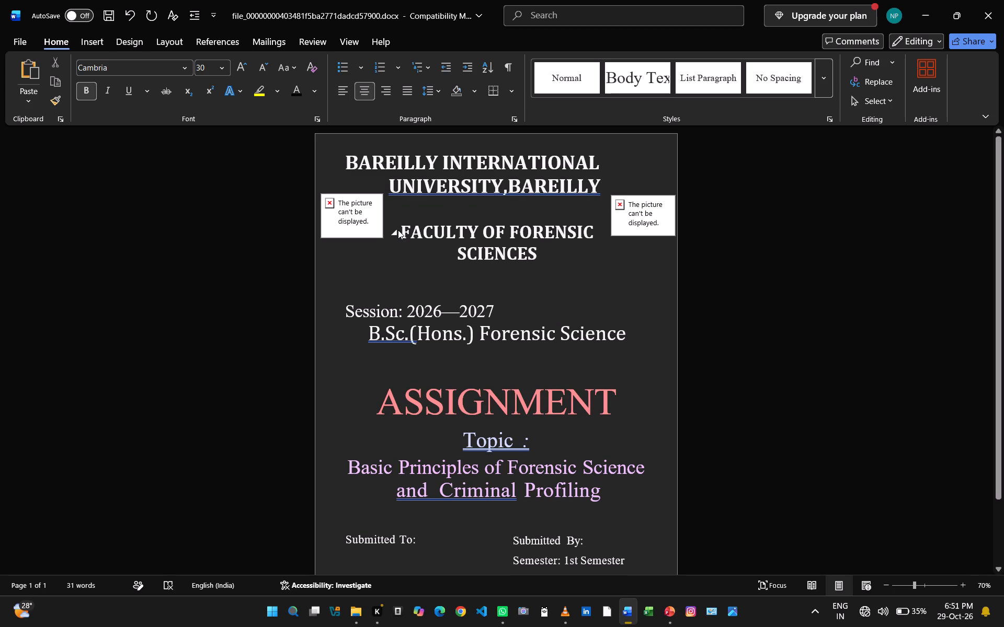
{"action": "key", "text": "BackSpace"}
{"action": "key", "text": "BackSpace"}
{"action": "key", "text": "BackSpace"}
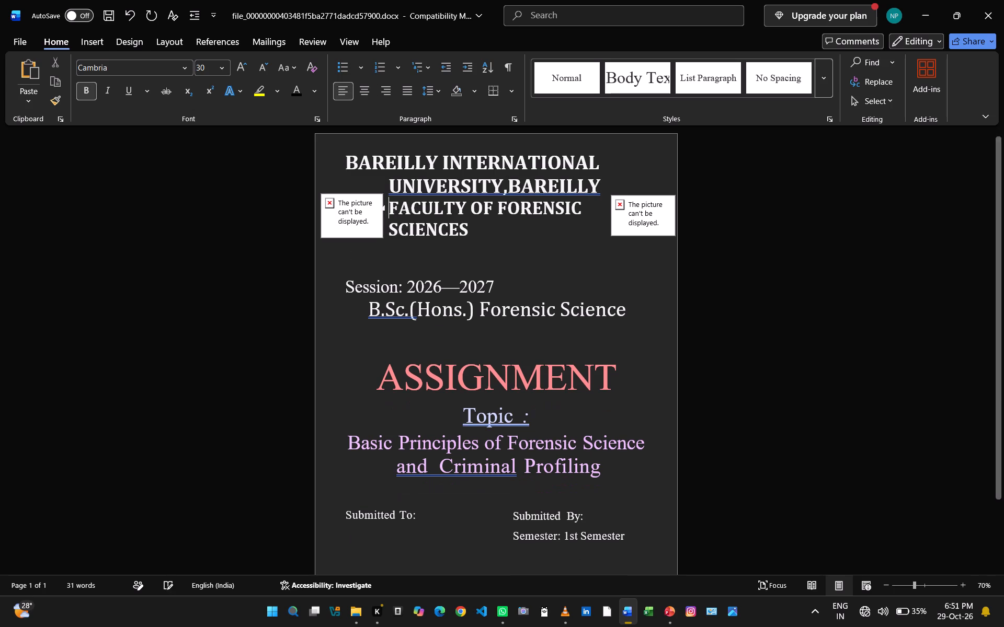
Add a blank line above "FACULTY OF FORENSIC SCIENCES" and centre that heading.
{"action": "key", "text": "Return"}
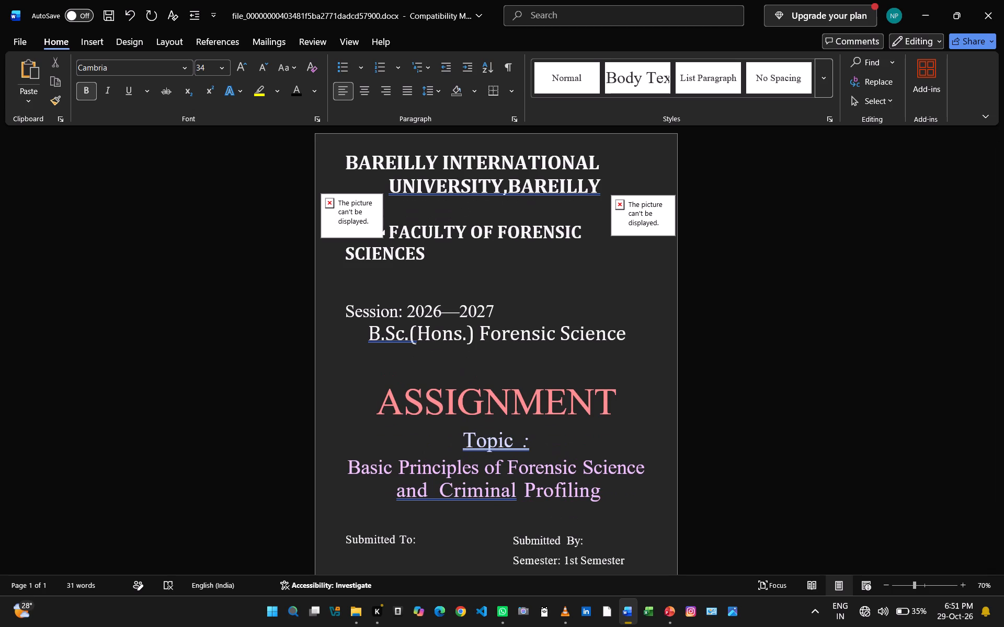
{"action": "left_click", "coordinate": [348, 256]}
{"action": "key", "text": "space"}
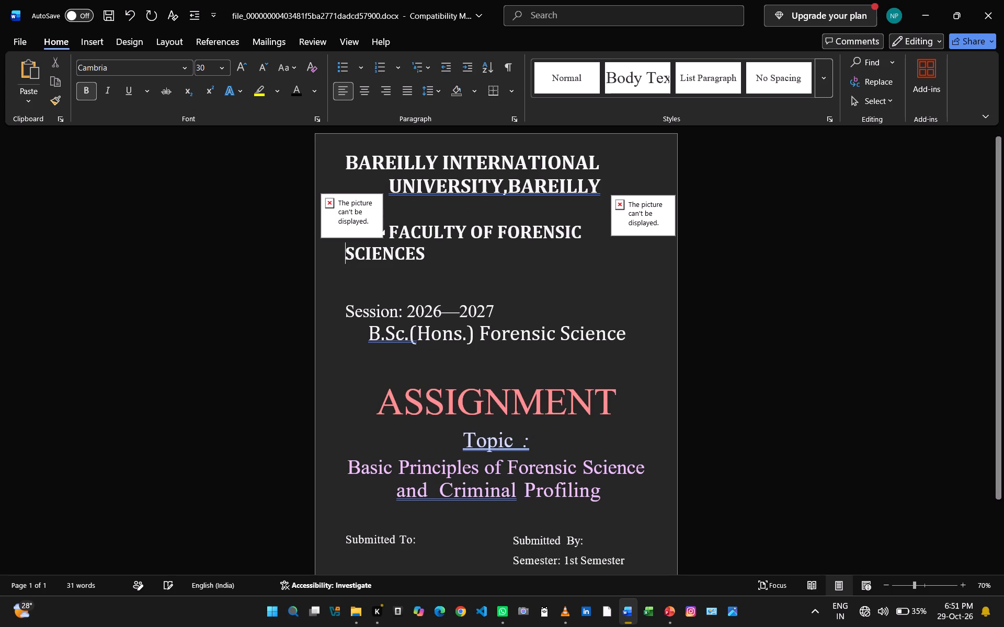
{"action": "key", "text": "space"}
{"action": "key", "text": "space"}
{"action": "key", "text": "space"}
{"action": "key", "text": "space"}
{"action": "key", "text": "space"}
{"action": "key", "text": "space"}
{"action": "key", "text": "space"}
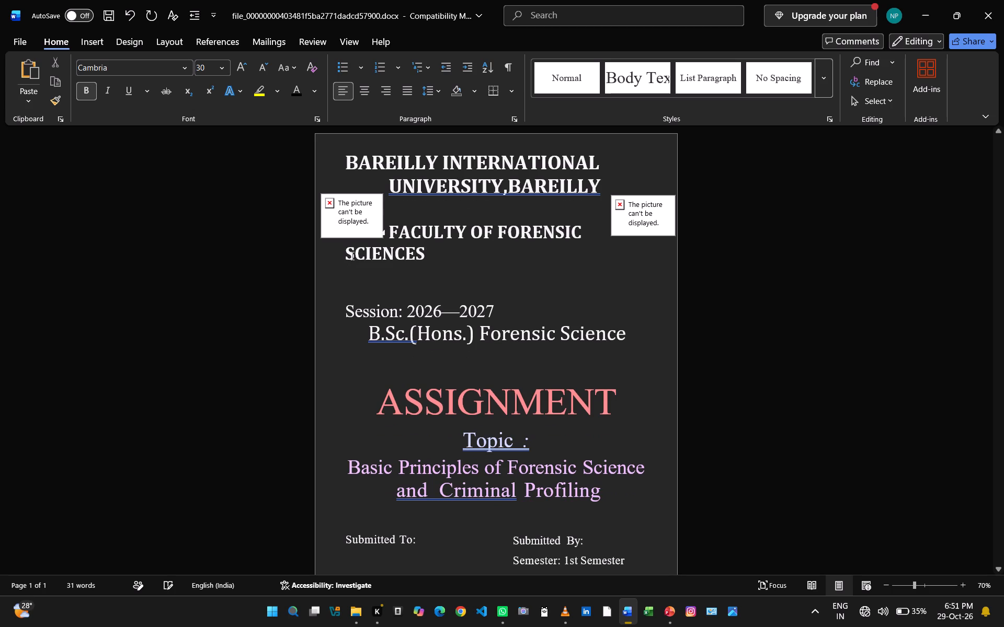
{"action": "left_click_drag", "start_coordinate": [392, 229], "coordinate": [431, 252]}
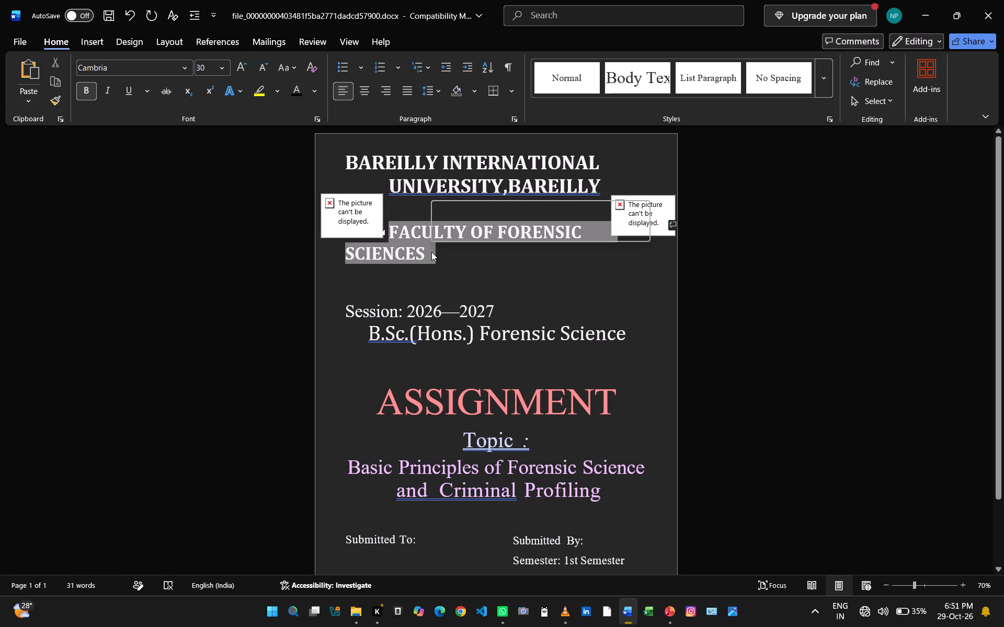
{"action": "left_click", "coordinate": [372, 88]}
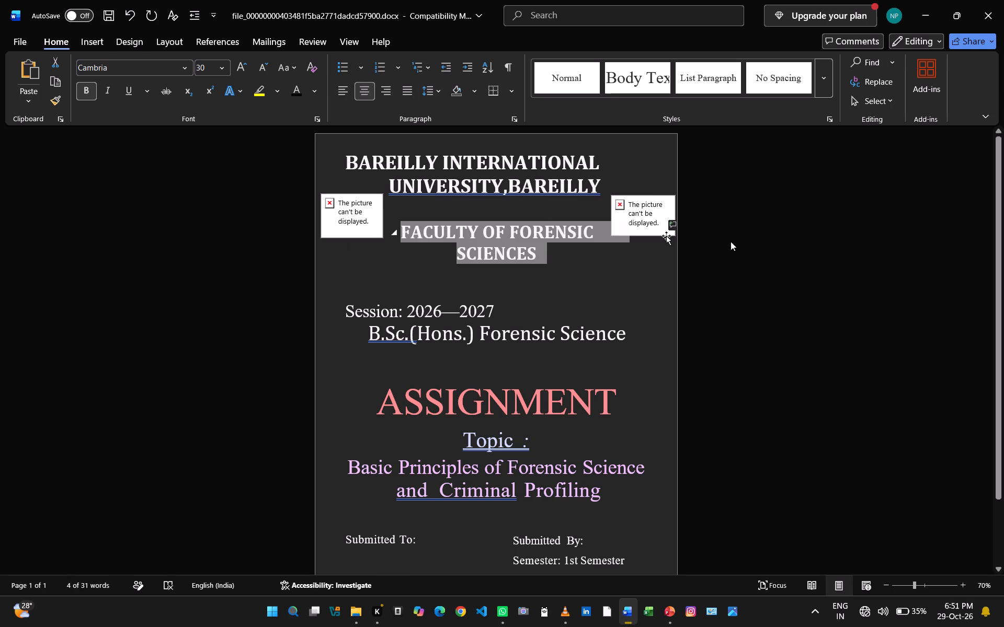
{"action": "left_click", "coordinate": [783, 244]}
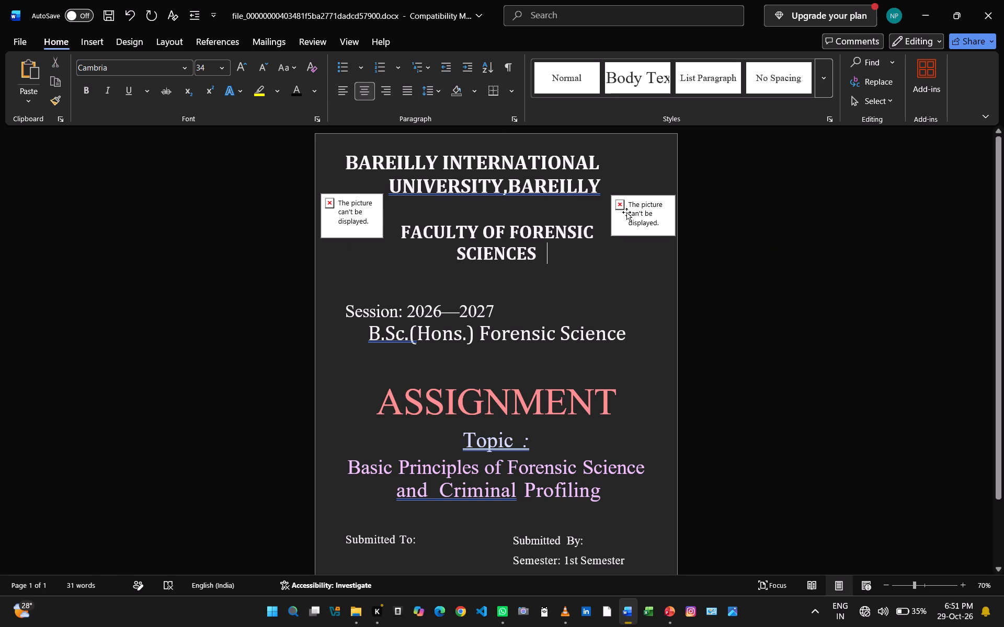
Delete both broken picture placeholders beside the university heading.
{"action": "left_click", "coordinate": [627, 212]}
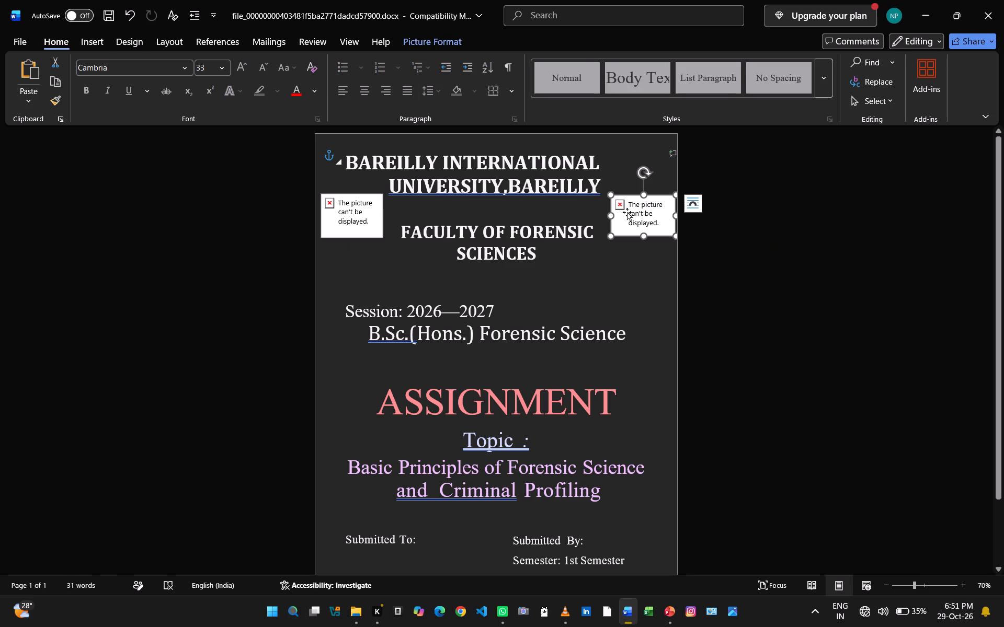
{"action": "key", "text": "Delete"}
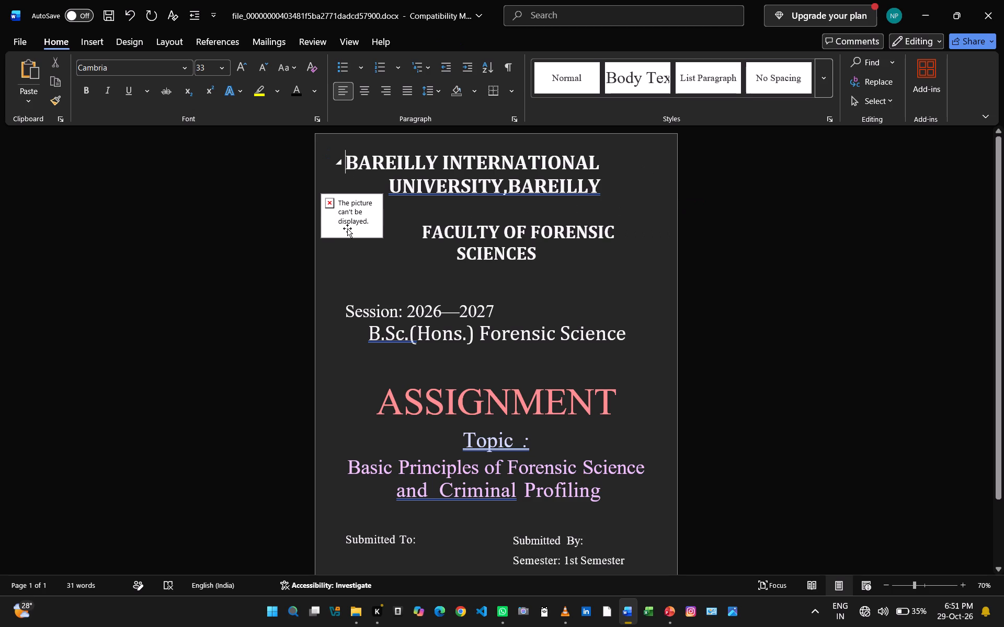
{"action": "left_click", "coordinate": [346, 228]}
{"action": "key", "text": "Delete"}
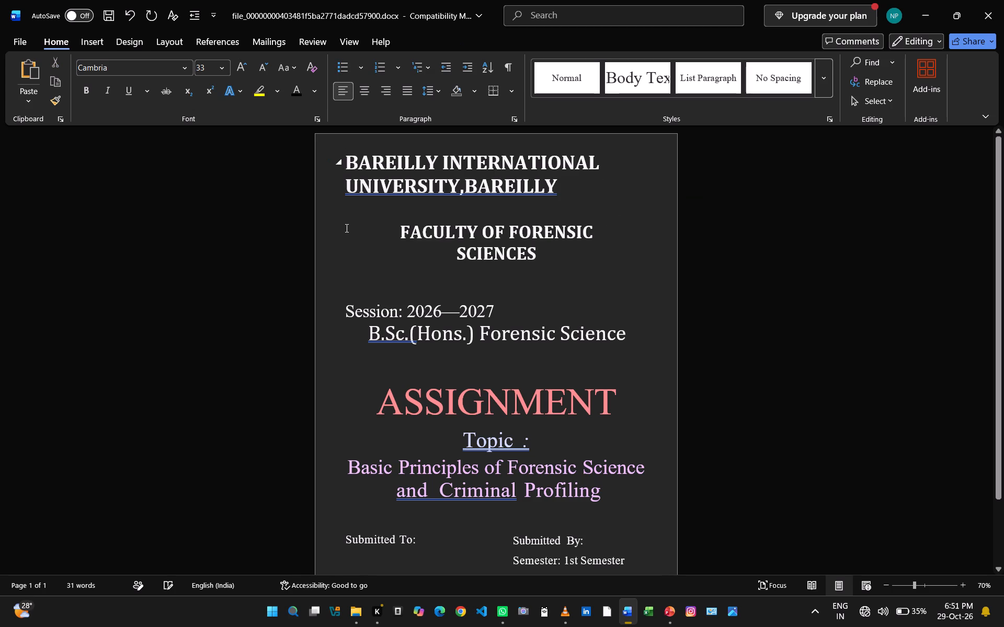
Insert the FOFS logo picture from the Desktop before the heading and shrink it to about 1.11" by 1.71".
{"action": "left_click", "coordinate": [95, 43]}
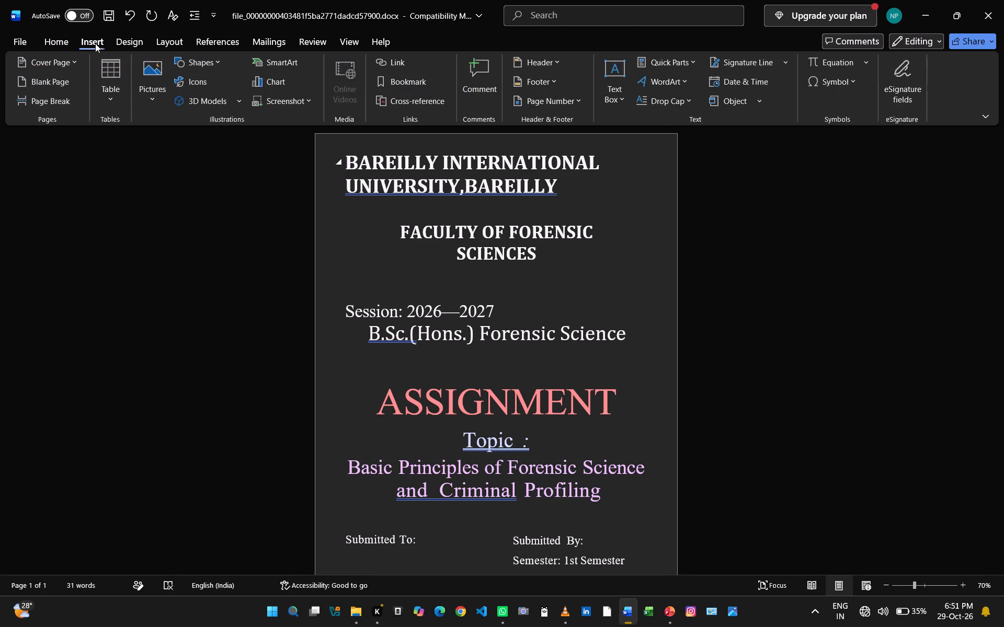
{"action": "left_click", "coordinate": [148, 68]}
{"action": "left_click", "coordinate": [180, 141]}
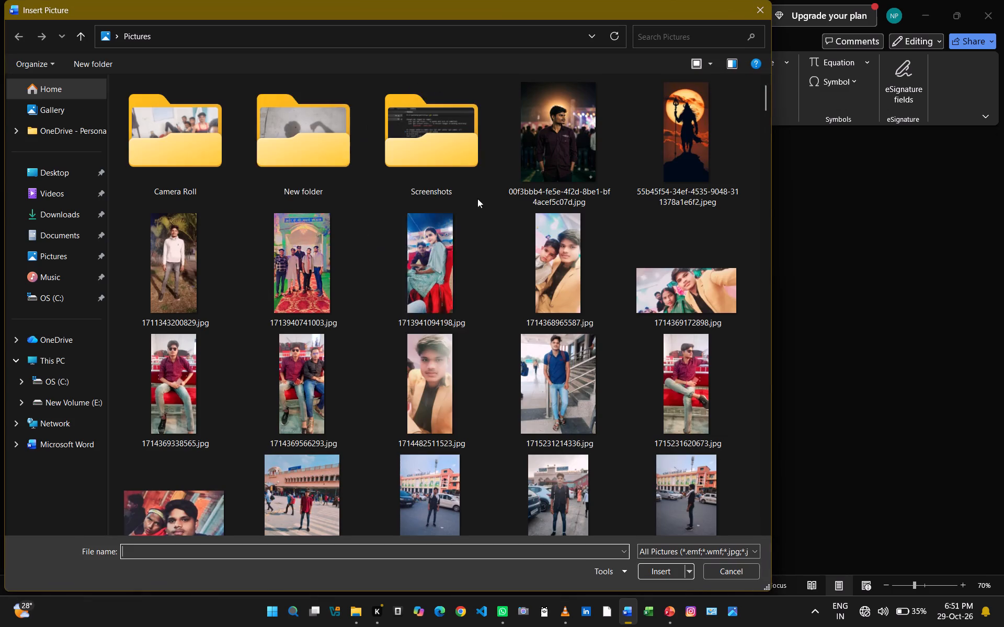
{"action": "left_click", "coordinate": [72, 170]}
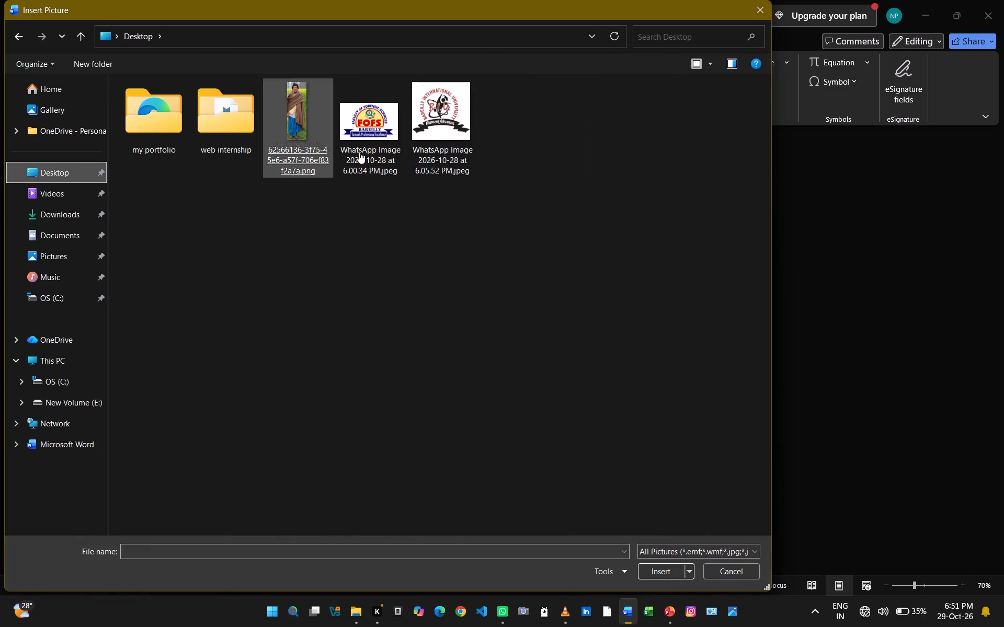
{"action": "left_click", "coordinate": [368, 121]}
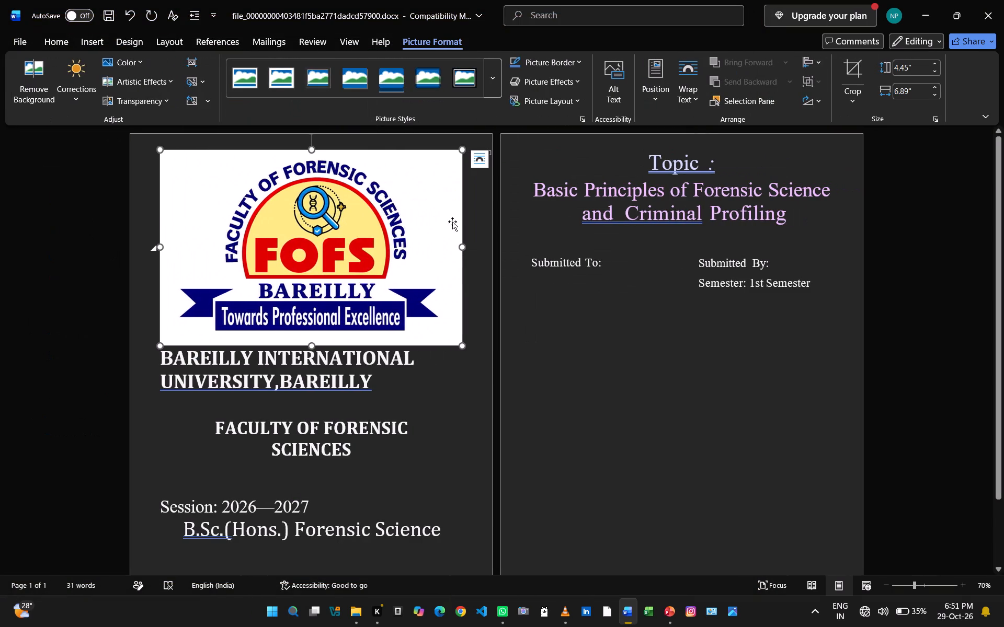
{"action": "left_click_drag", "start_coordinate": [464, 346], "coordinate": [113, 203]}
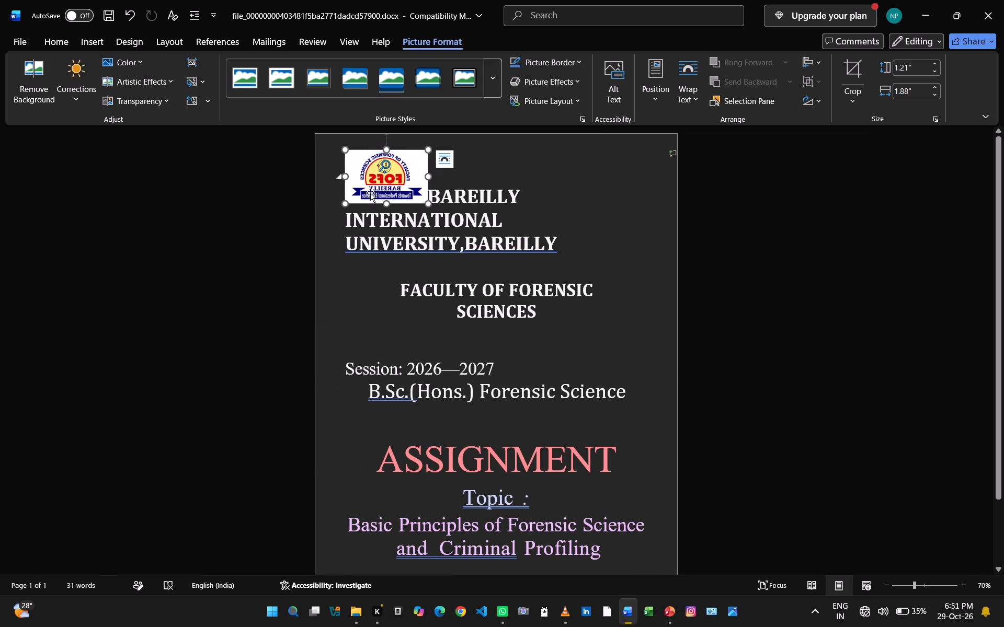
{"action": "left_click_drag", "start_coordinate": [343, 205], "coordinate": [423, 194]}
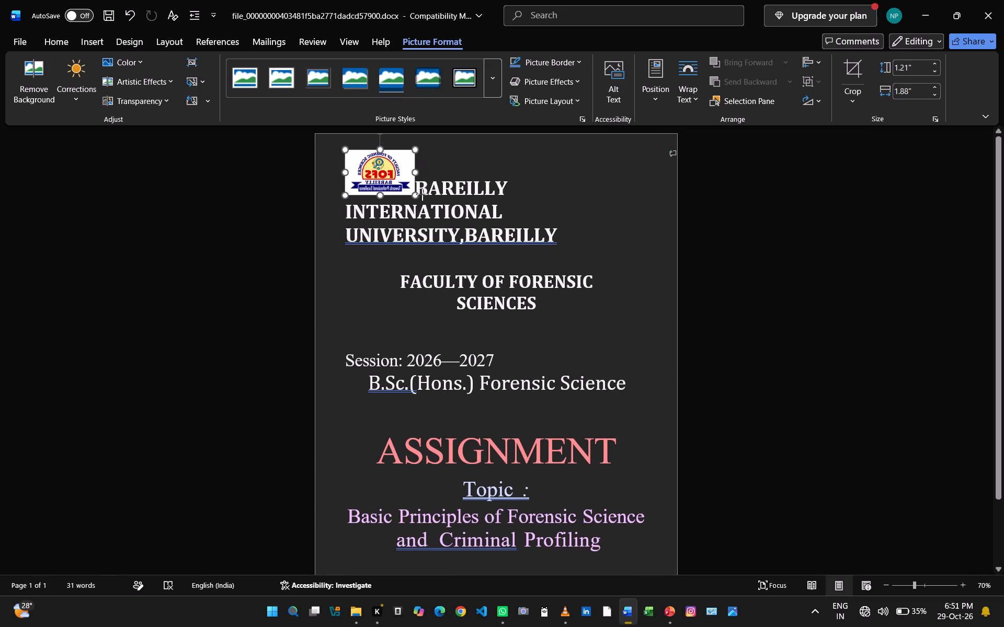
{"action": "left_click_drag", "start_coordinate": [423, 194], "coordinate": [472, 199]}
{"action": "left_click_drag", "start_coordinate": [381, 176], "coordinate": [390, 176]}
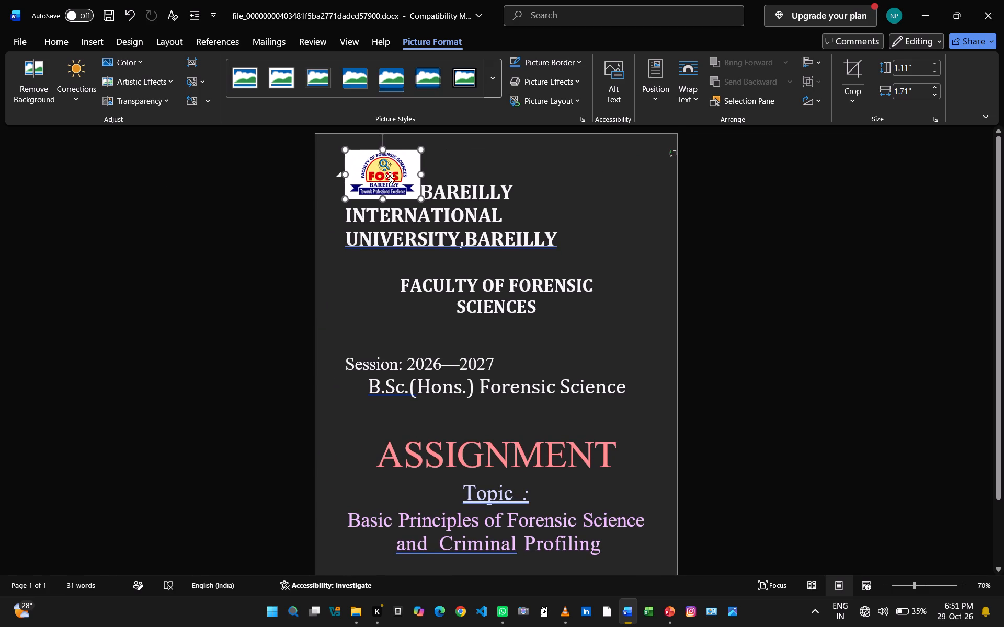
{"action": "left_click_drag", "start_coordinate": [390, 176], "coordinate": [428, 179]}
{"action": "left_click_drag", "start_coordinate": [428, 179], "coordinate": [337, 191]}
Insert the Bareilly International University logo from the Desktop after "INTERNATIONAL" and shrink it to about 1.01" square.
{"action": "left_click", "coordinate": [617, 207]}
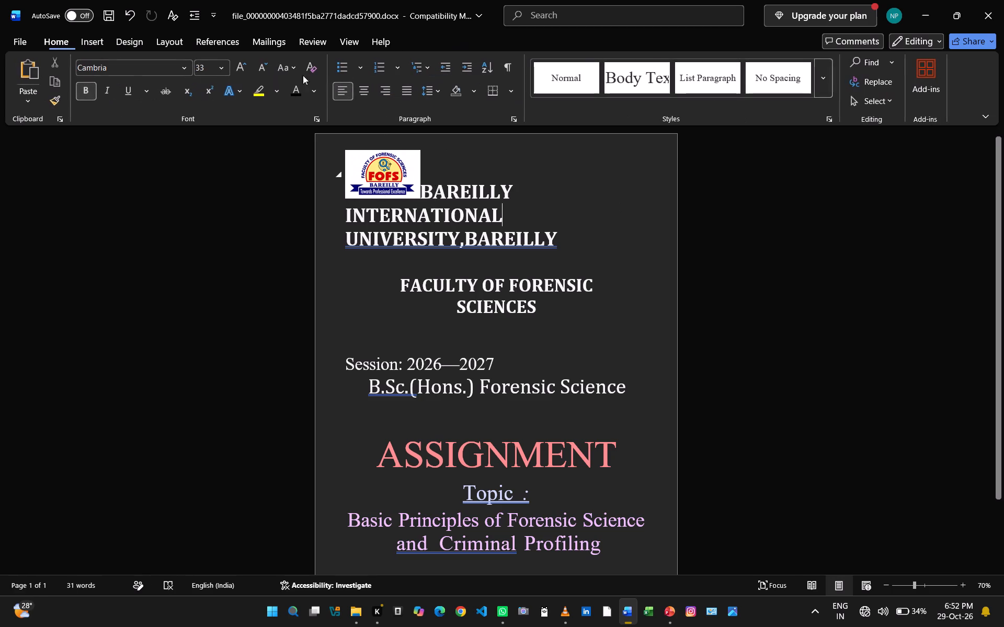
{"action": "left_click", "coordinate": [84, 37]}
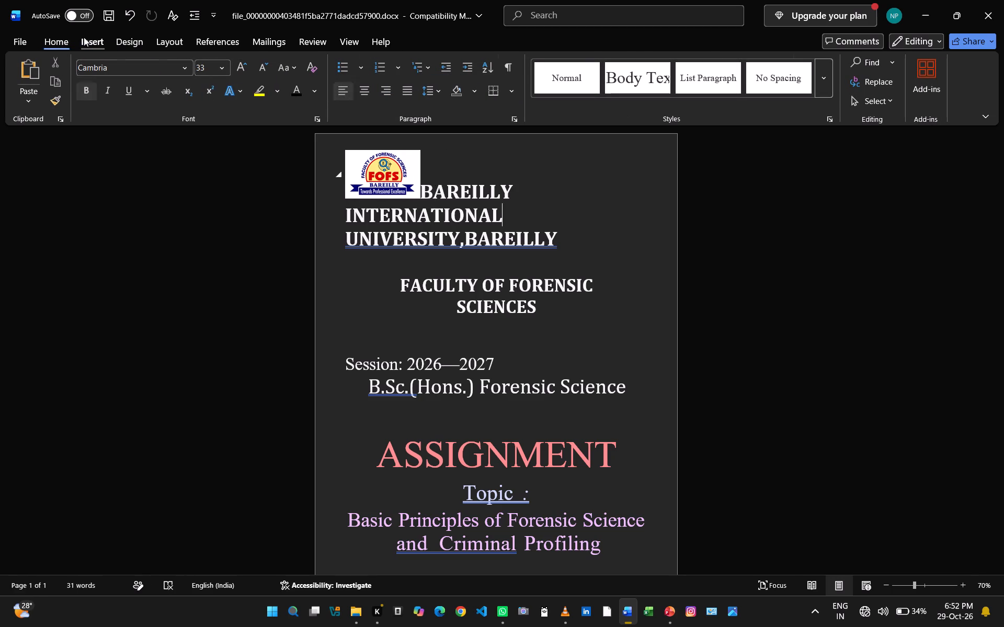
{"action": "left_click", "coordinate": [151, 83]}
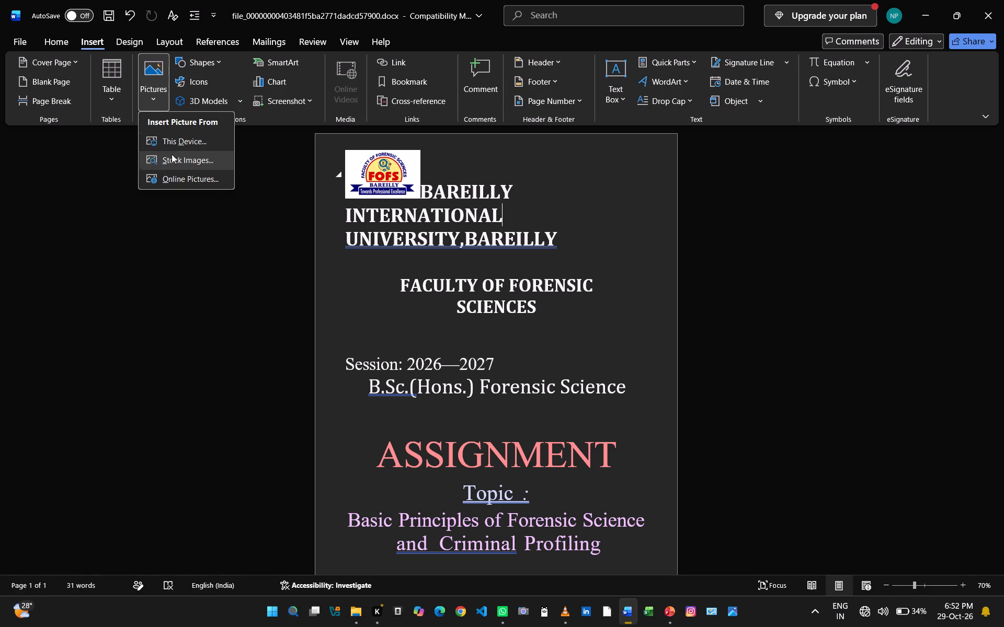
{"action": "left_click", "coordinate": [177, 140]}
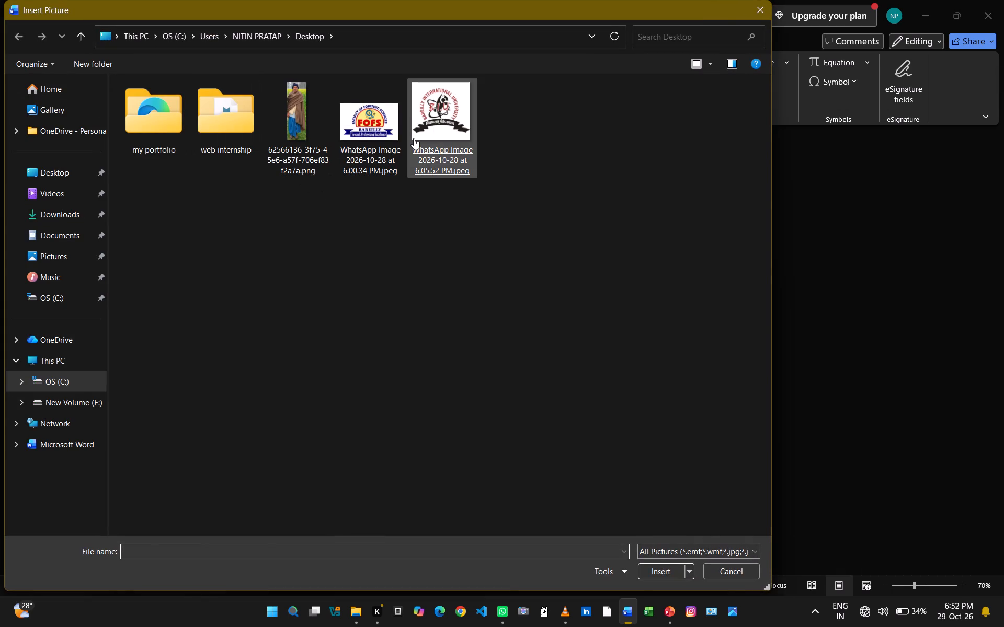
{"action": "left_click", "coordinate": [414, 138]}
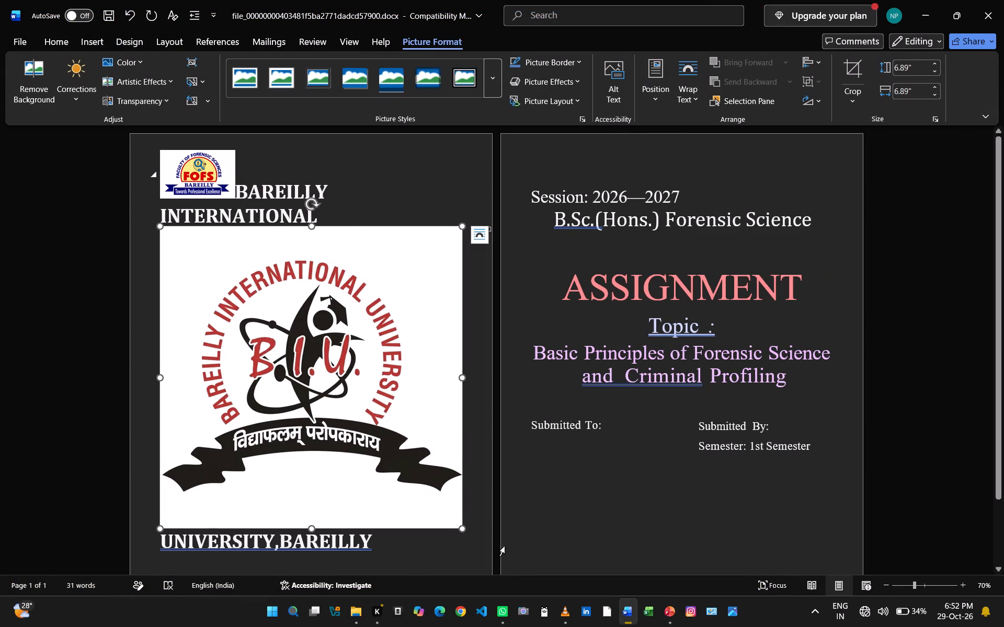
{"action": "left_click_drag", "start_coordinate": [464, 532], "coordinate": [177, 312]}
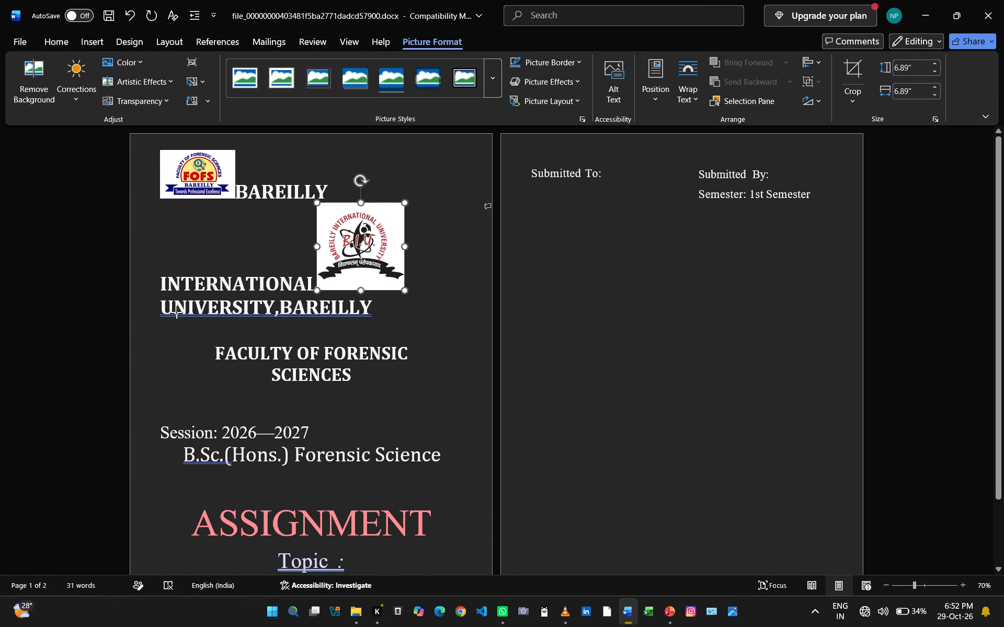
{"action": "left_click_drag", "start_coordinate": [177, 312], "coordinate": [143, 269]}
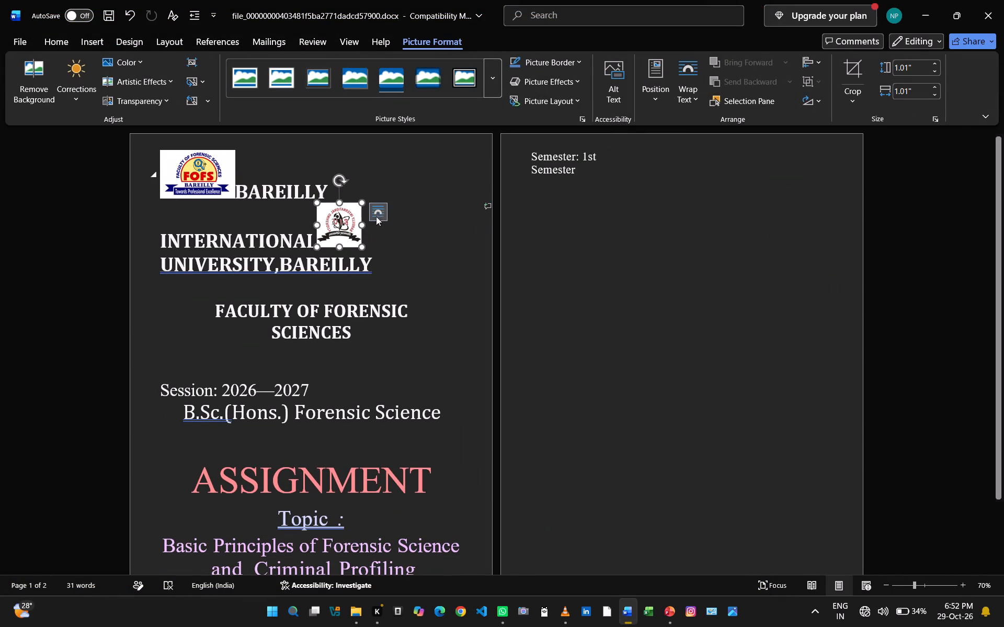
Set the university logo's text wrapping to Tight and move it to the page's left edge beside the heading.
{"action": "left_click", "coordinate": [381, 208]}
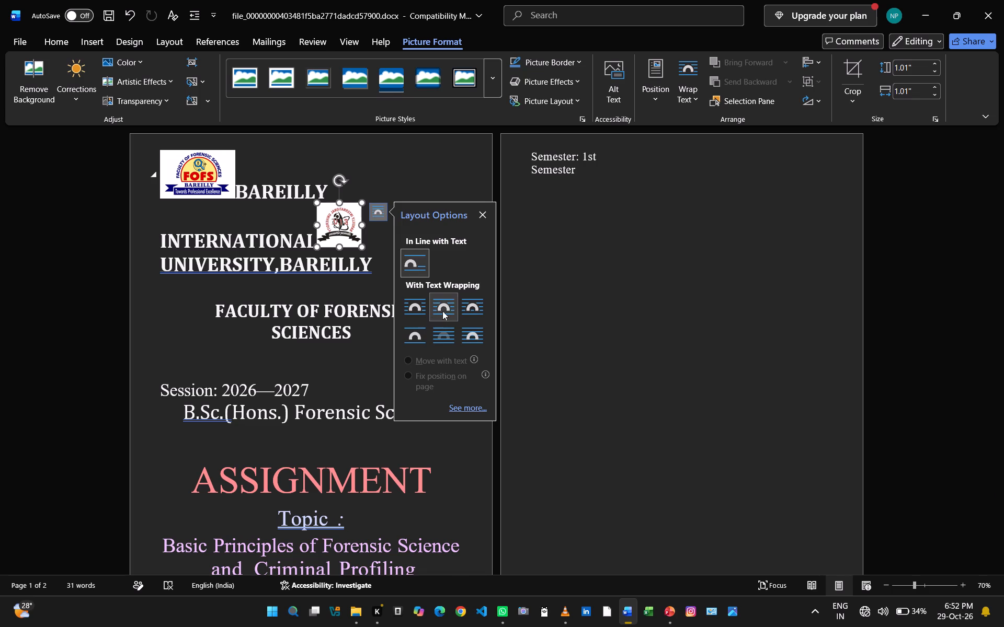
{"action": "left_click", "coordinate": [443, 310]}
{"action": "left_click_drag", "start_coordinate": [349, 225], "coordinate": [268, 224]}
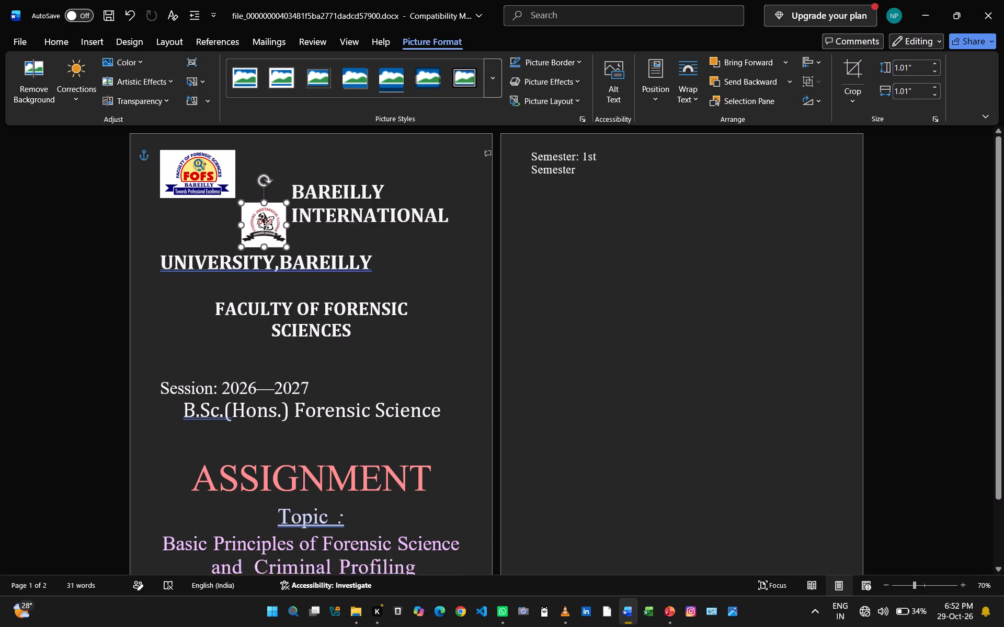
{"action": "left_click_drag", "start_coordinate": [268, 224], "coordinate": [198, 216]}
Set the FOFS logo's text wrapping to Tight and move it to the page's right edge beside "UNIVERSITY,BAREILLY".
{"action": "left_click", "coordinate": [414, 184]}
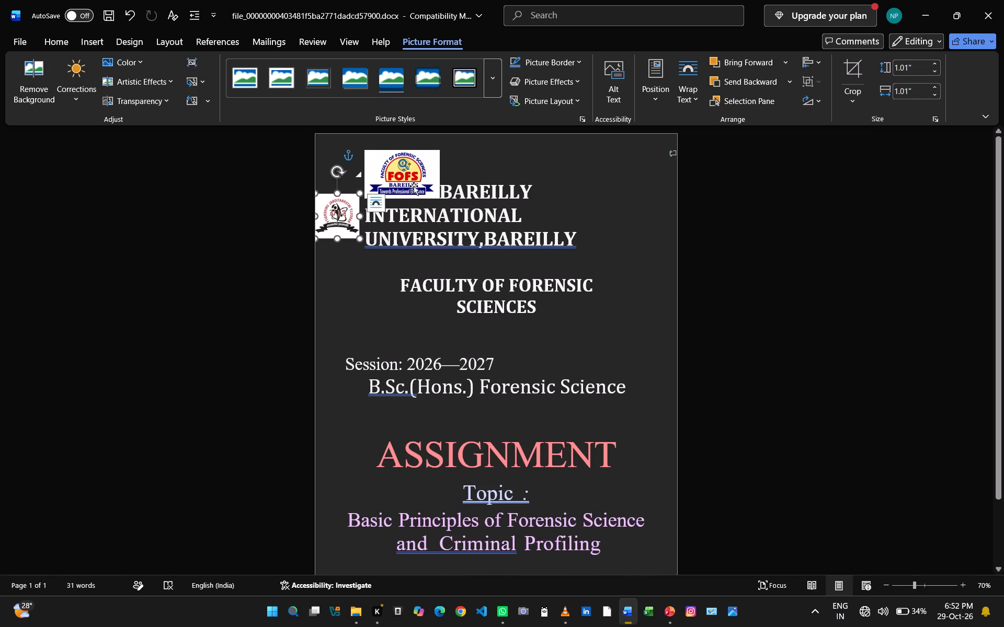
{"action": "left_click", "coordinate": [459, 162]}
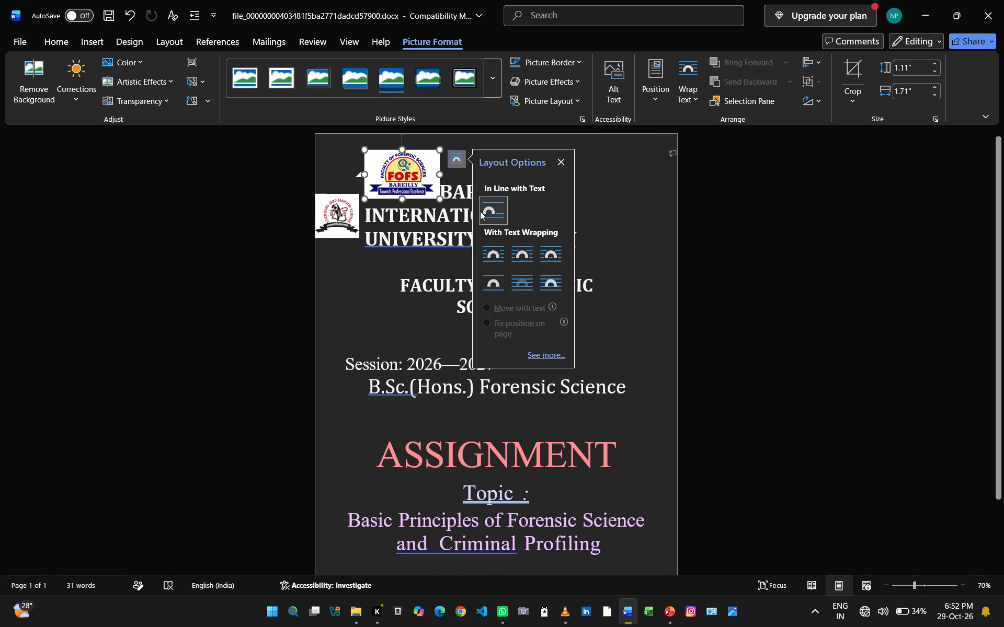
{"action": "left_click", "coordinate": [519, 251]}
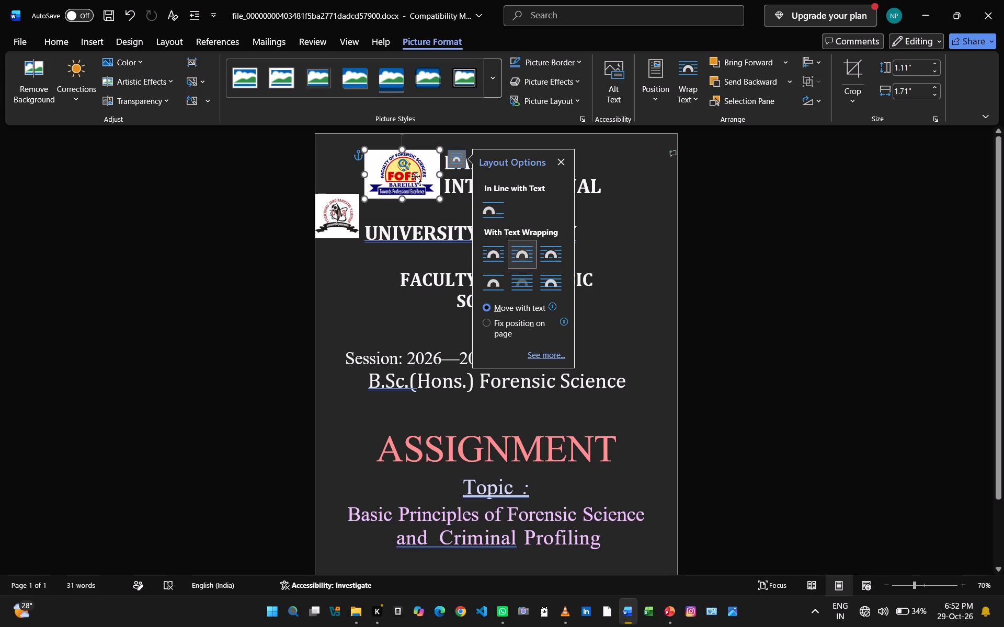
{"action": "left_click_drag", "start_coordinate": [415, 176], "coordinate": [615, 233]}
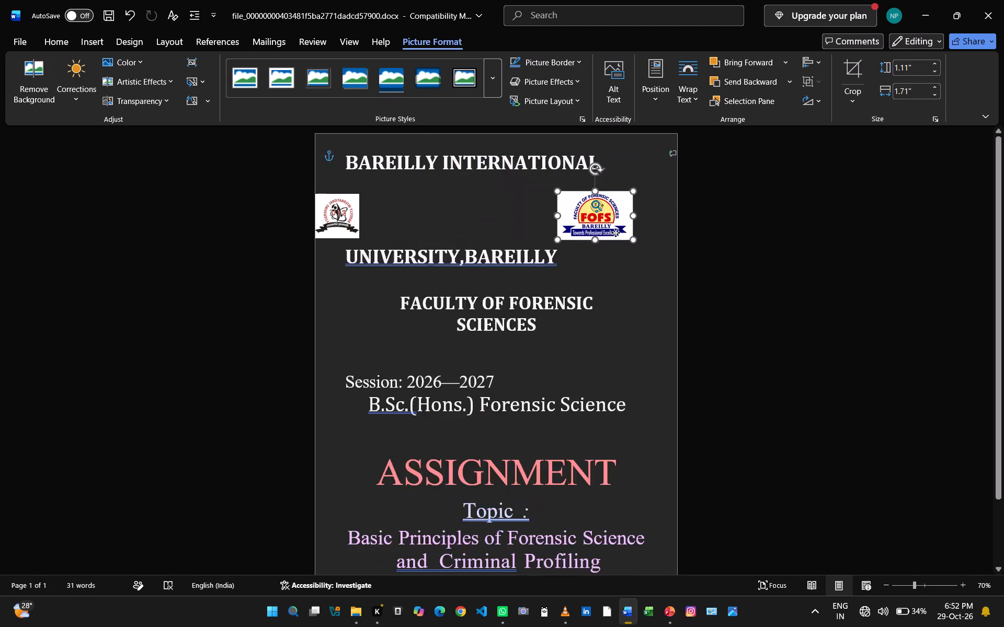
{"action": "left_click_drag", "start_coordinate": [615, 233], "coordinate": [666, 207]}
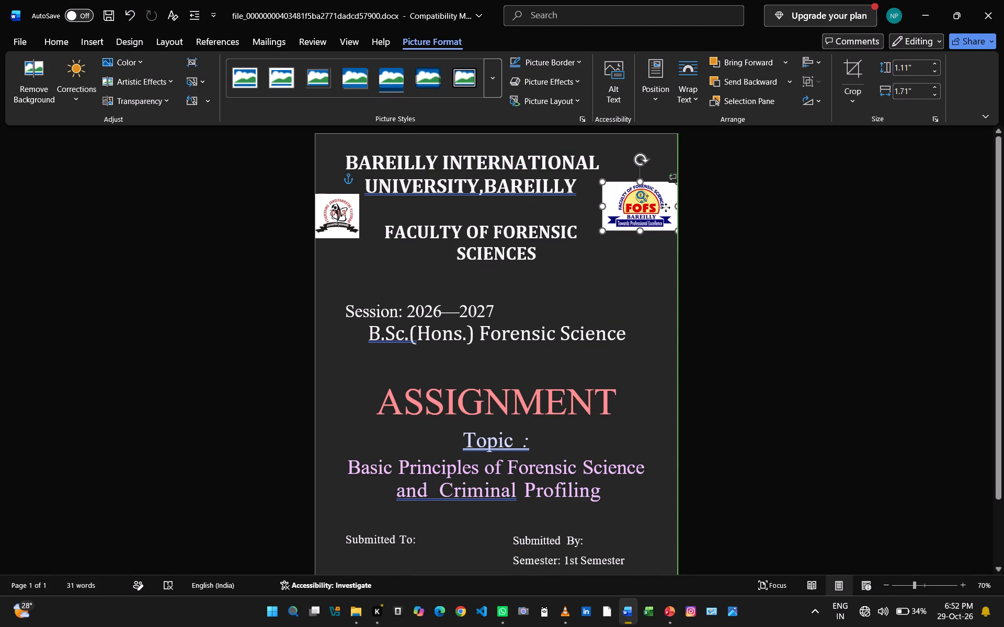
{"action": "left_click_drag", "start_coordinate": [666, 207], "coordinate": [665, 207]}
Move the university logo slightly up and inward from the page's left edge, and enlarge it to about 1.27" square.
{"action": "left_click_drag", "start_coordinate": [338, 212], "coordinate": [337, 210]}
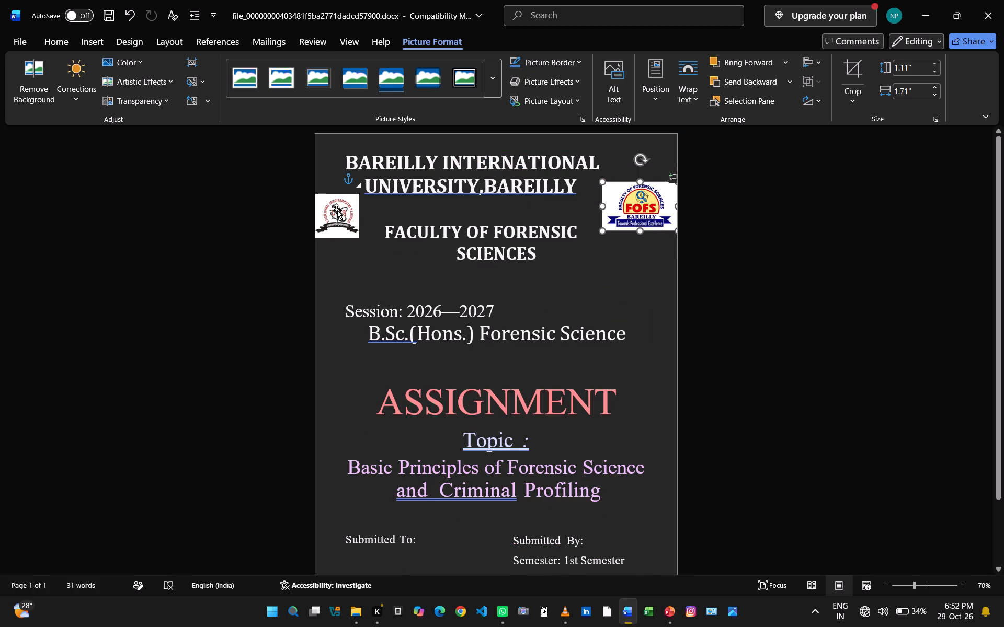
{"action": "left_click_drag", "start_coordinate": [337, 210], "coordinate": [346, 202]}
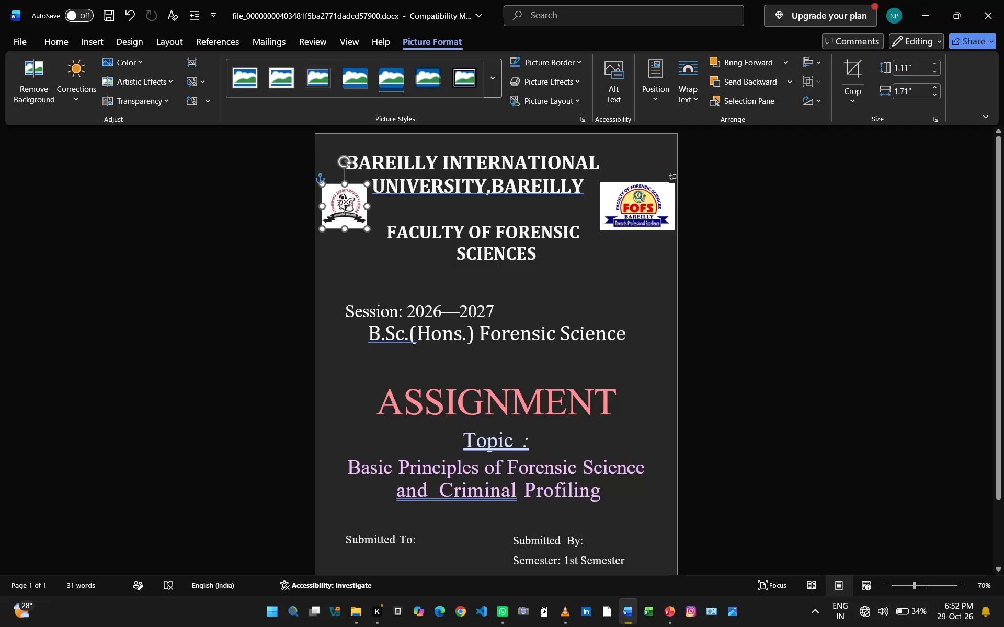
{"action": "left_click", "coordinate": [528, 230]}
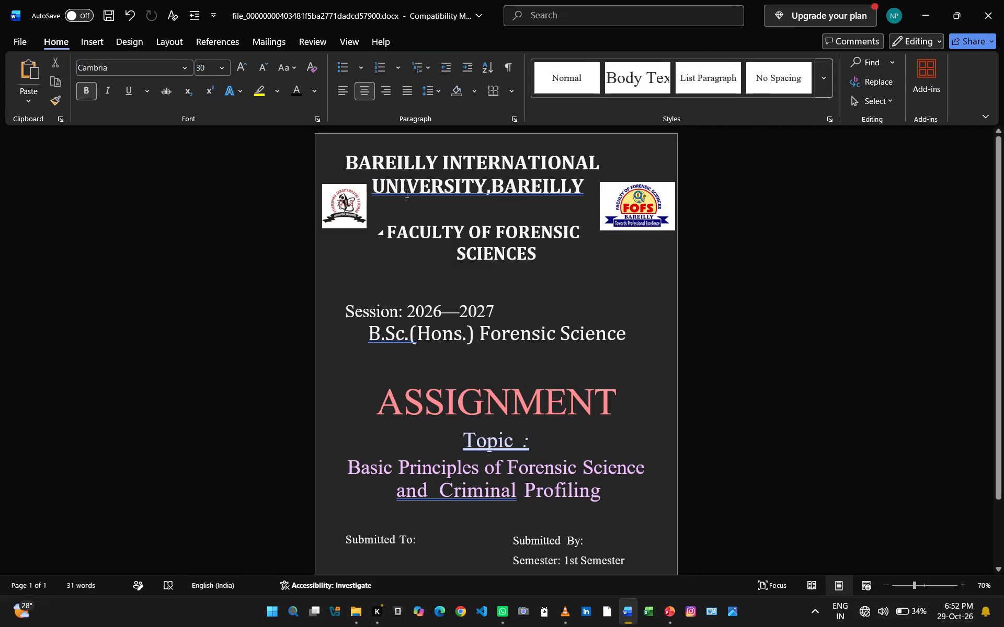
{"action": "left_click", "coordinate": [355, 212]}
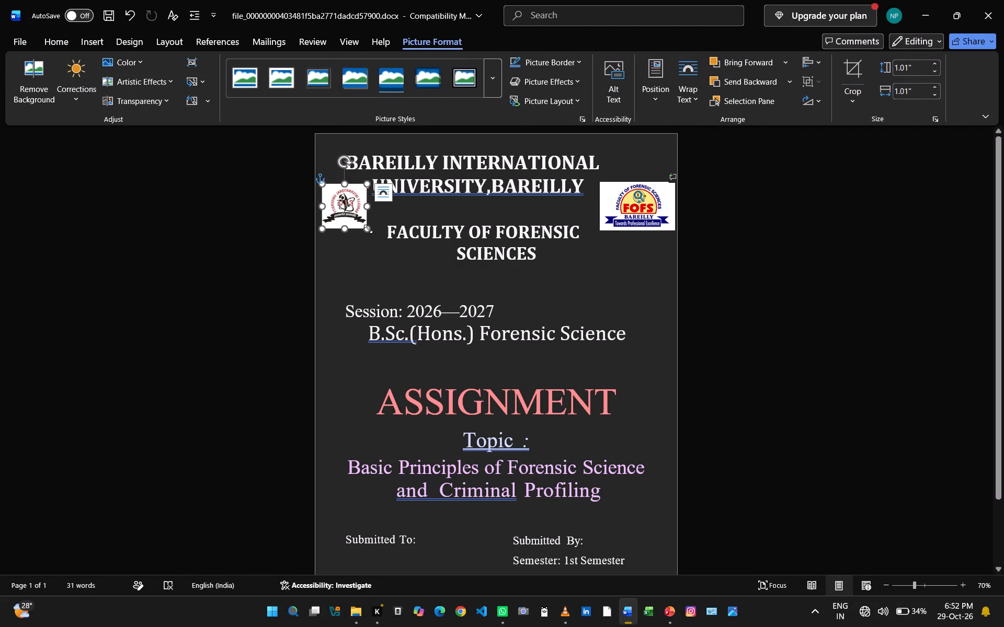
{"action": "left_click_drag", "start_coordinate": [369, 229], "coordinate": [378, 234]}
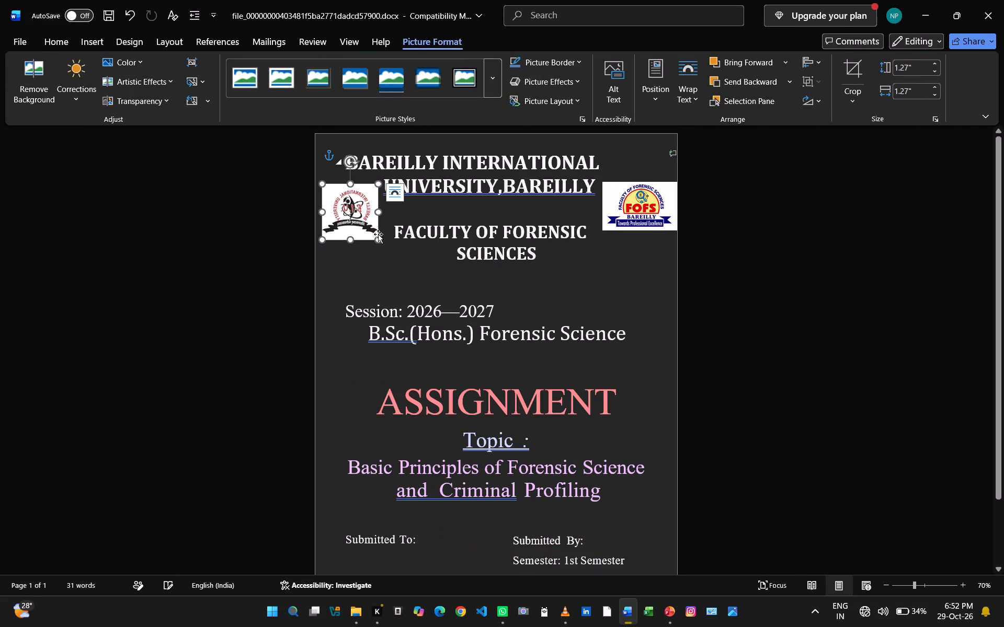
Enlarge the FOFS logo and the university logo slightly from their lower inner corners.
{"action": "left_click", "coordinate": [638, 213]}
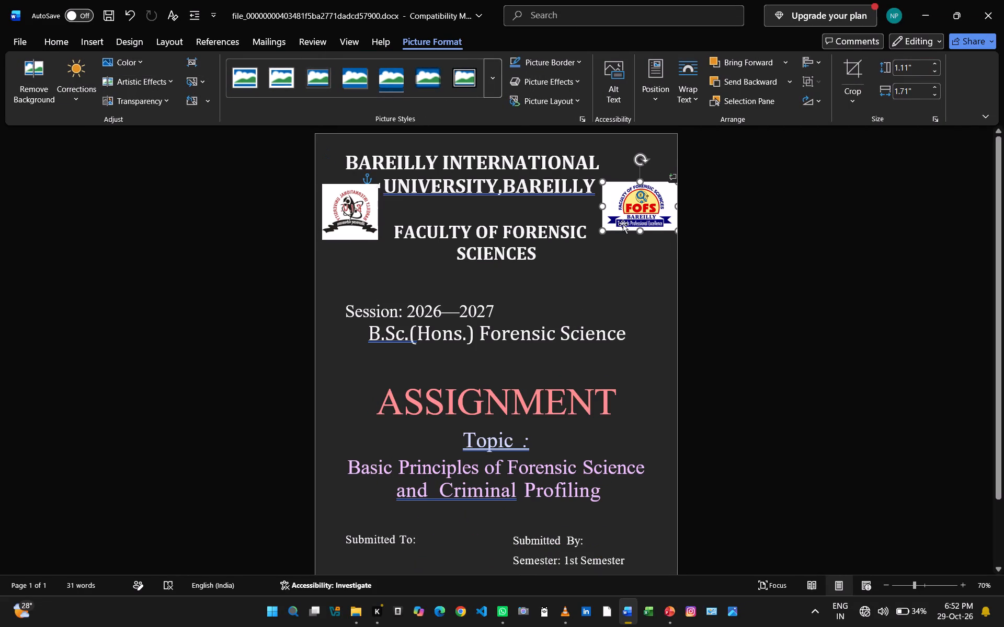
{"action": "left_click_drag", "start_coordinate": [603, 235], "coordinate": [599, 240]}
{"action": "left_click", "coordinate": [341, 205]}
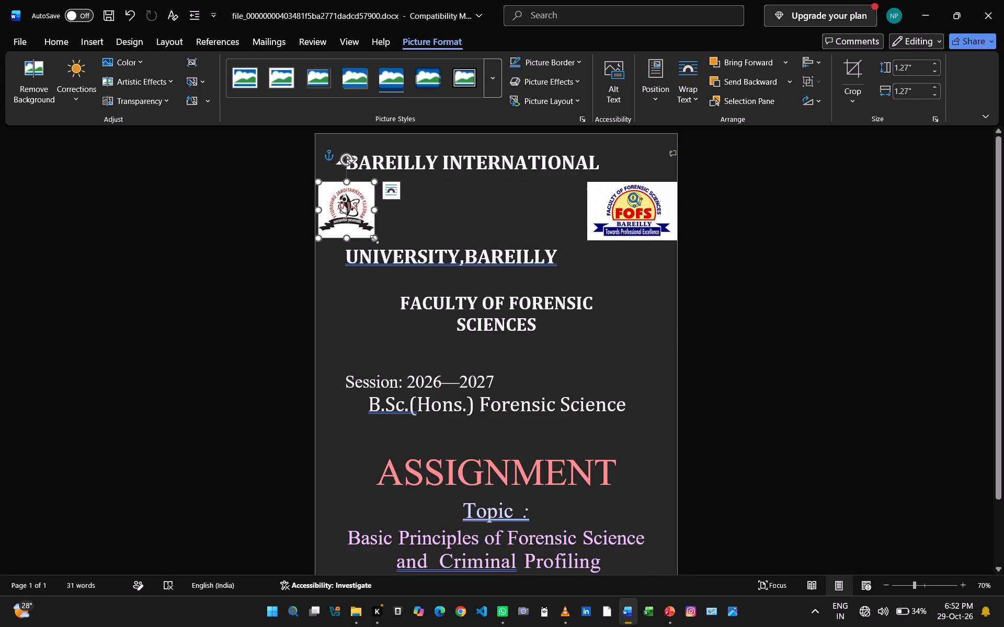
{"action": "left_click_drag", "start_coordinate": [374, 239], "coordinate": [379, 240]}
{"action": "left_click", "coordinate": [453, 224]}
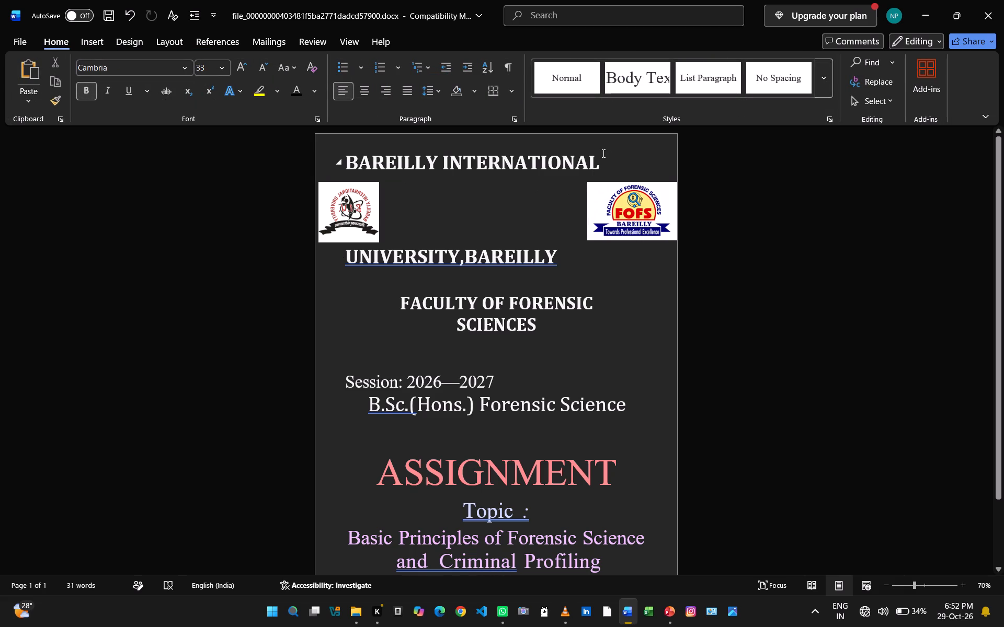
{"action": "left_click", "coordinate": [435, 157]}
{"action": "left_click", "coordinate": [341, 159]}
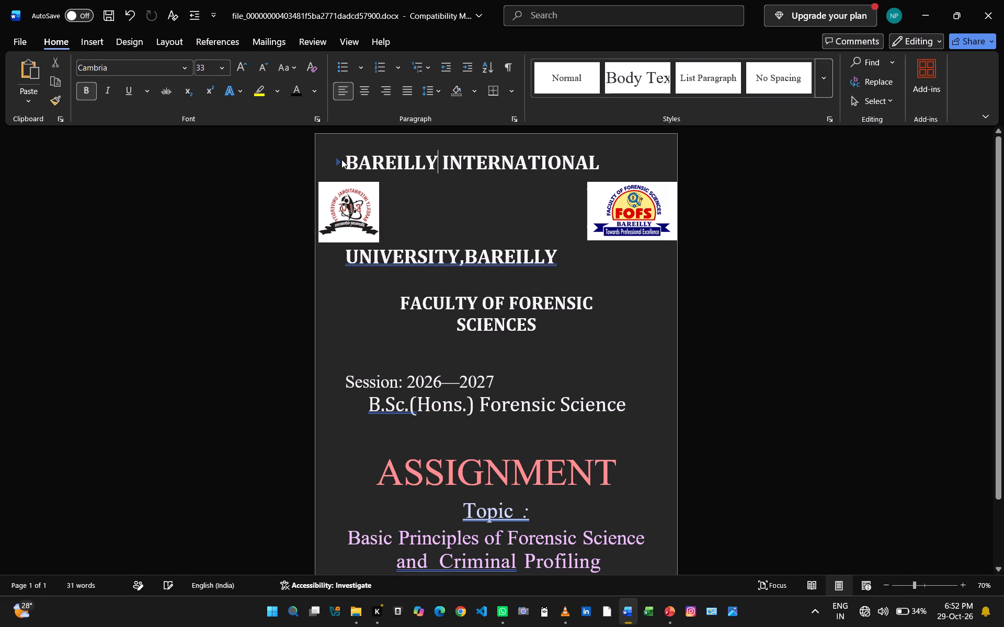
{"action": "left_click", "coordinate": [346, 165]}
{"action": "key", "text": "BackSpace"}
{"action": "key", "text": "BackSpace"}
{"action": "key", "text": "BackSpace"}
Narrow the FOFS logo slightly from its inner side, leaving its height as it is.
{"action": "left_click", "coordinate": [611, 220]}
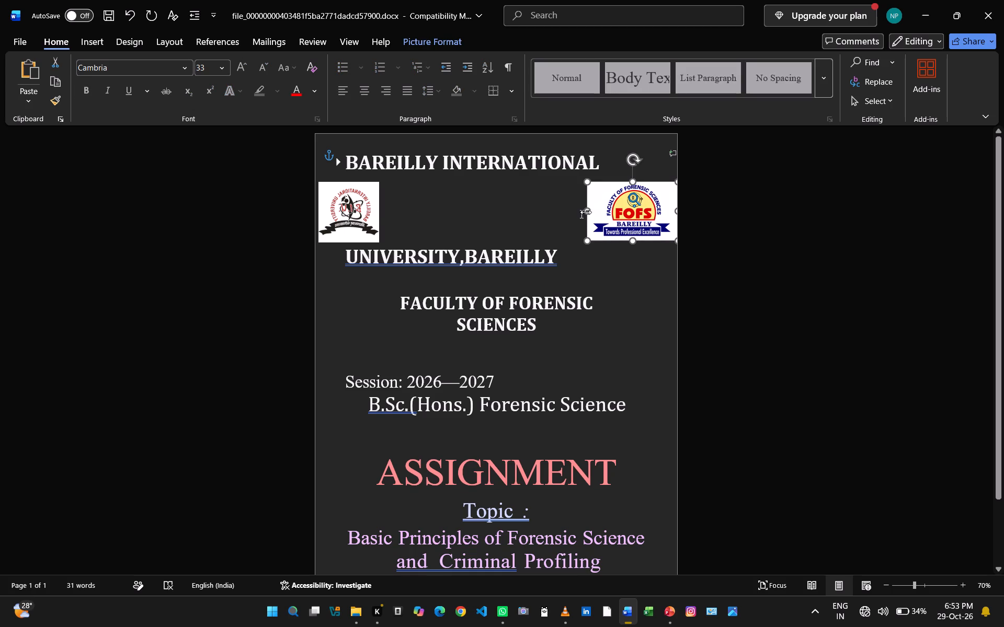
{"action": "left_click_drag", "start_coordinate": [586, 212], "coordinate": [597, 211]}
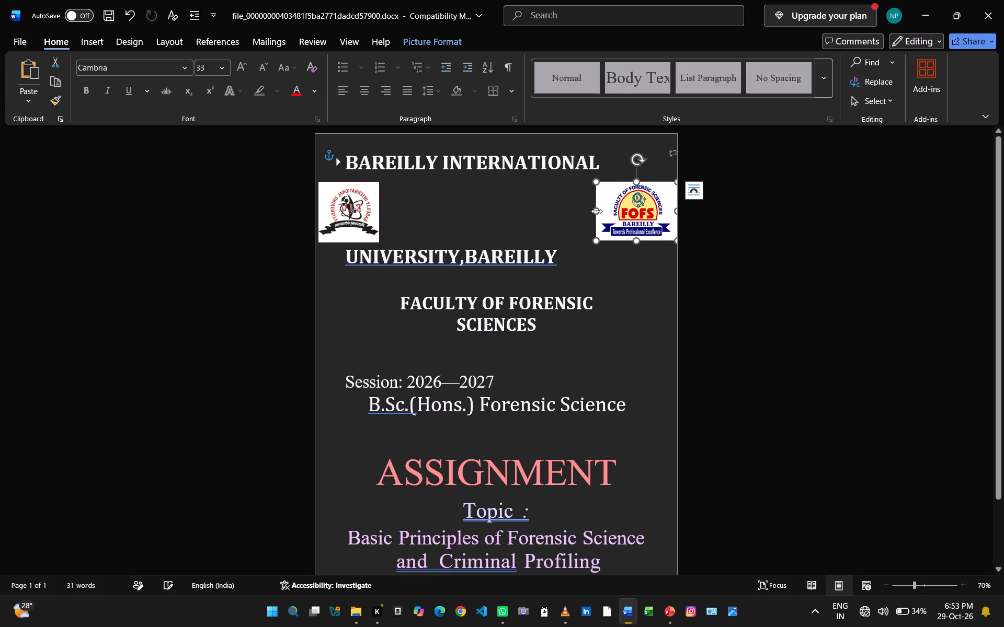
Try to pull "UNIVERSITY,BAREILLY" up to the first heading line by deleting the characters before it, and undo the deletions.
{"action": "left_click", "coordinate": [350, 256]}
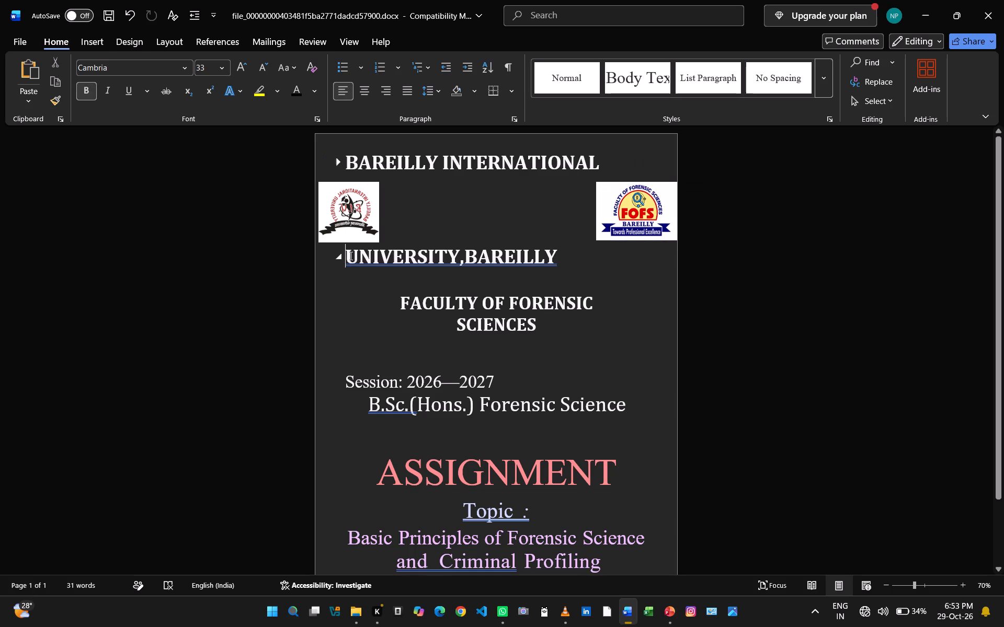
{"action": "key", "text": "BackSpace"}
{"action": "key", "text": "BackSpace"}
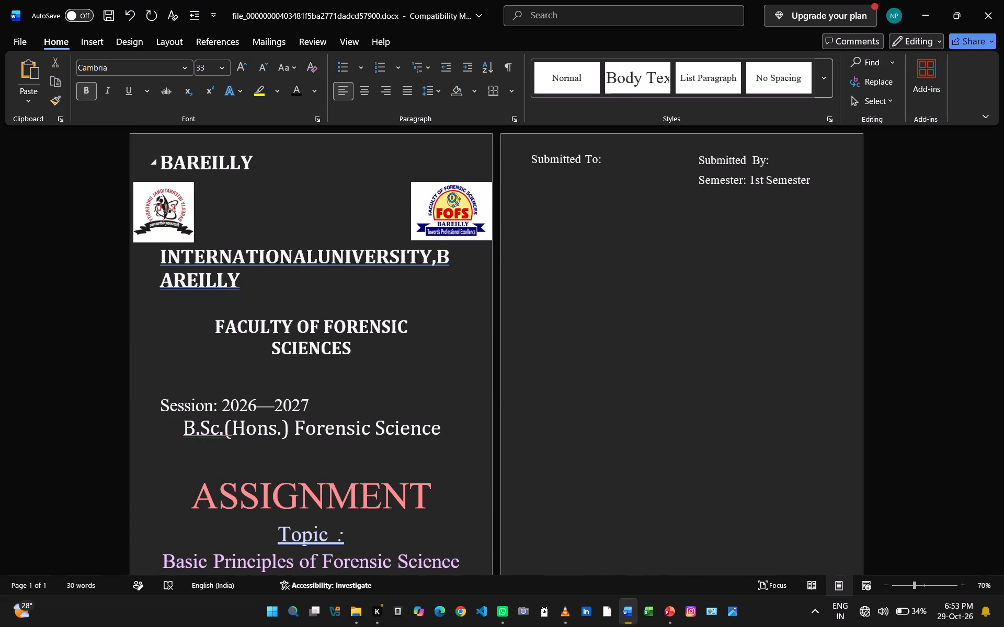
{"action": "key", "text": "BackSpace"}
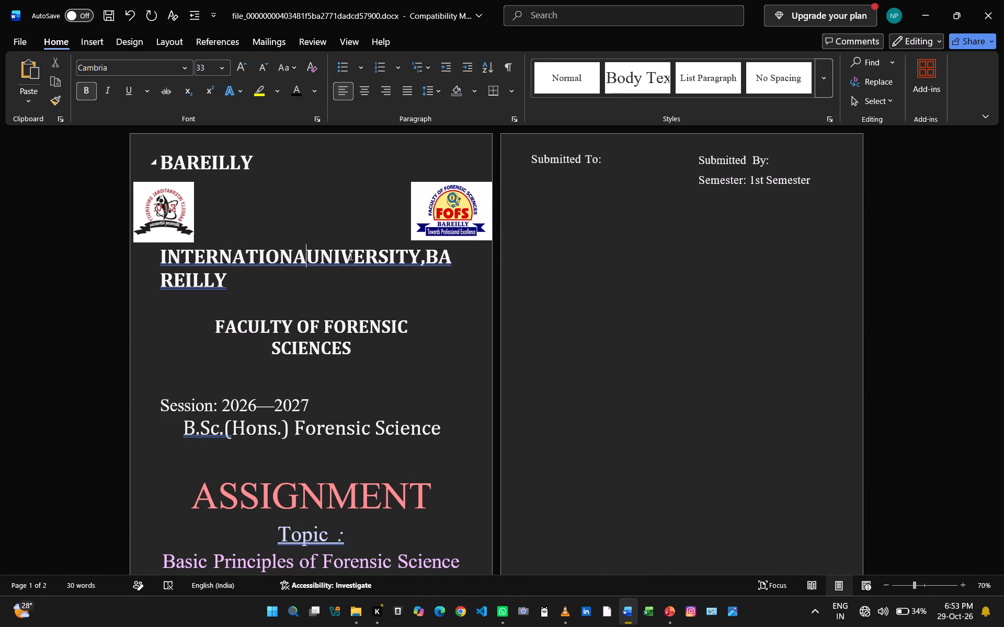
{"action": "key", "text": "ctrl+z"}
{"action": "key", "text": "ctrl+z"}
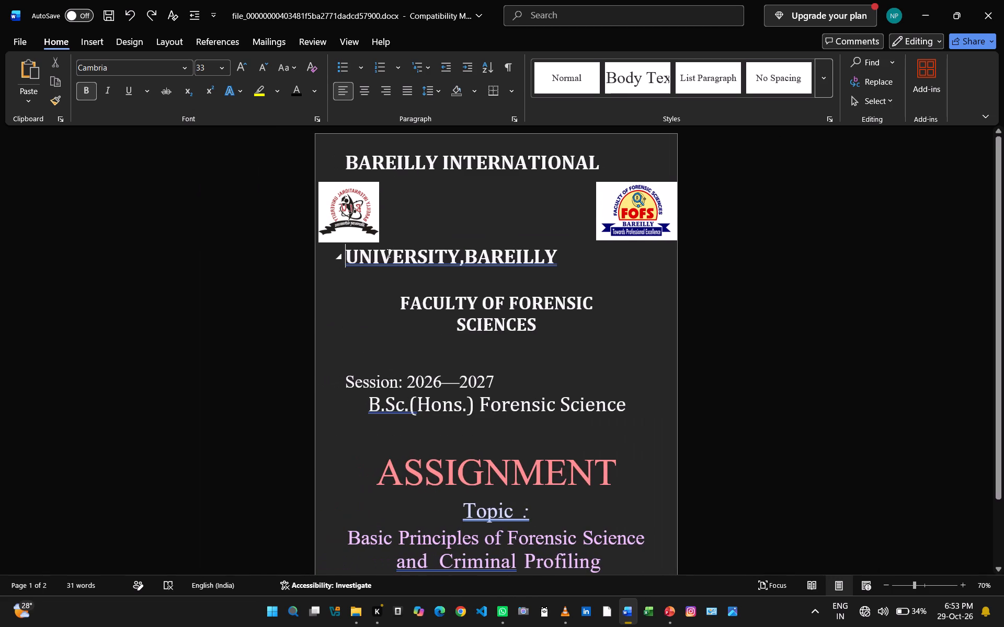
Set the font size of the "BAREILLY INTERNATIONAL UNIVERSITY,BAREILLY" heading to 32.
{"action": "left_click", "coordinate": [553, 257]}
{"action": "left_click_drag", "start_coordinate": [553, 257], "coordinate": [366, 118]}
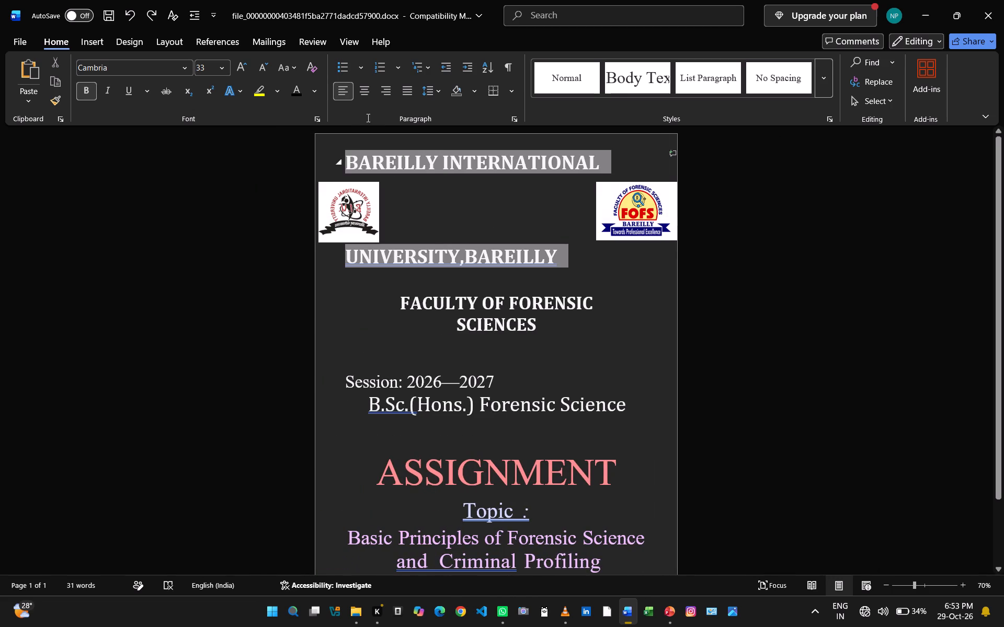
{"action": "left_click_drag", "start_coordinate": [366, 118], "coordinate": [353, 117]}
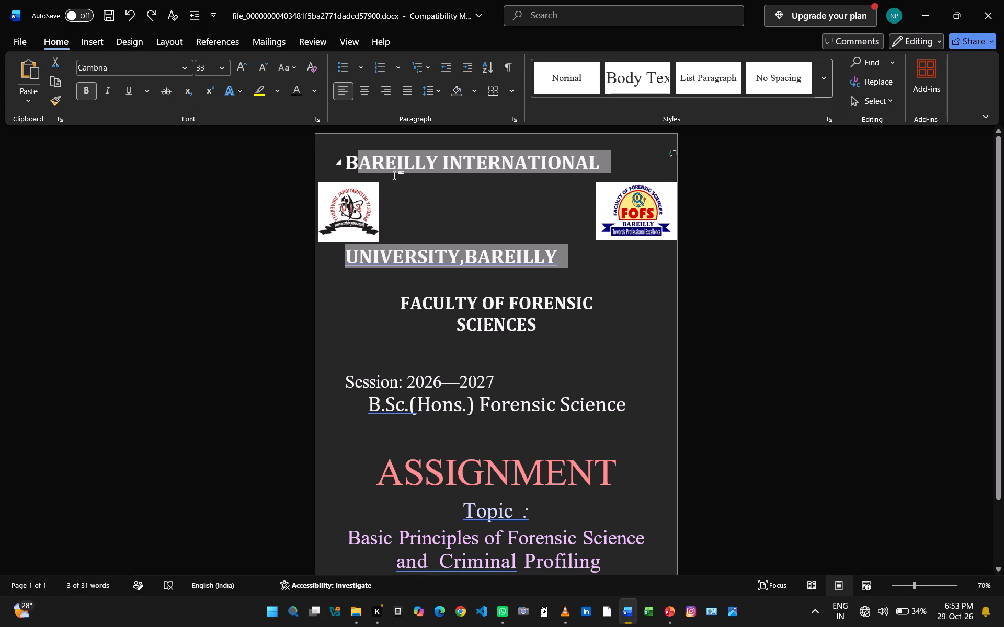
{"action": "key", "text": "shift+Left"}
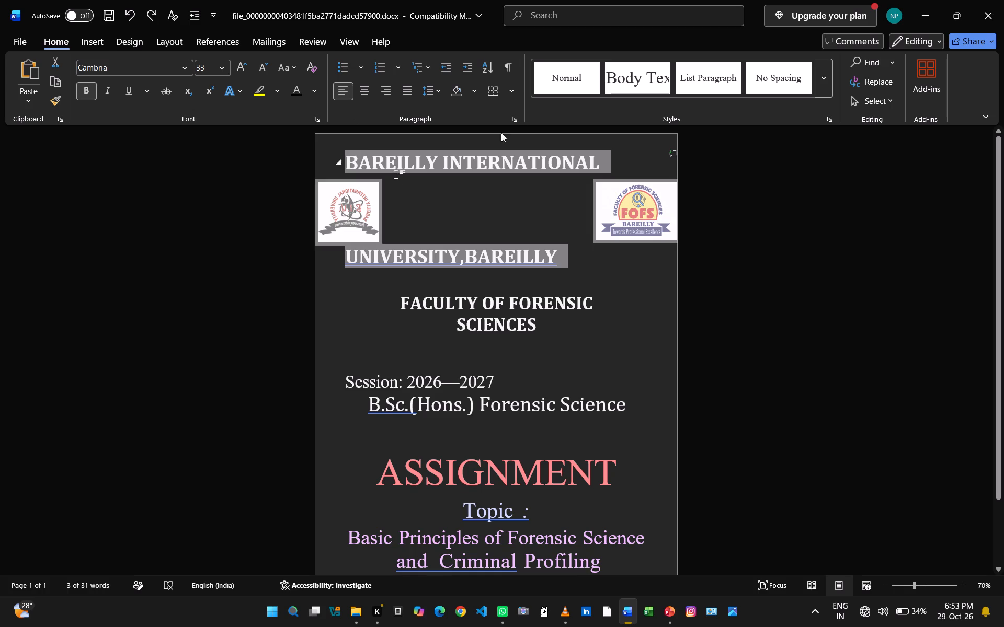
{"action": "left_click", "coordinate": [207, 65]}
{"action": "key", "text": "BackSpace"}
{"action": "type", "text": "32"}
{"action": "key", "text": "Return"}
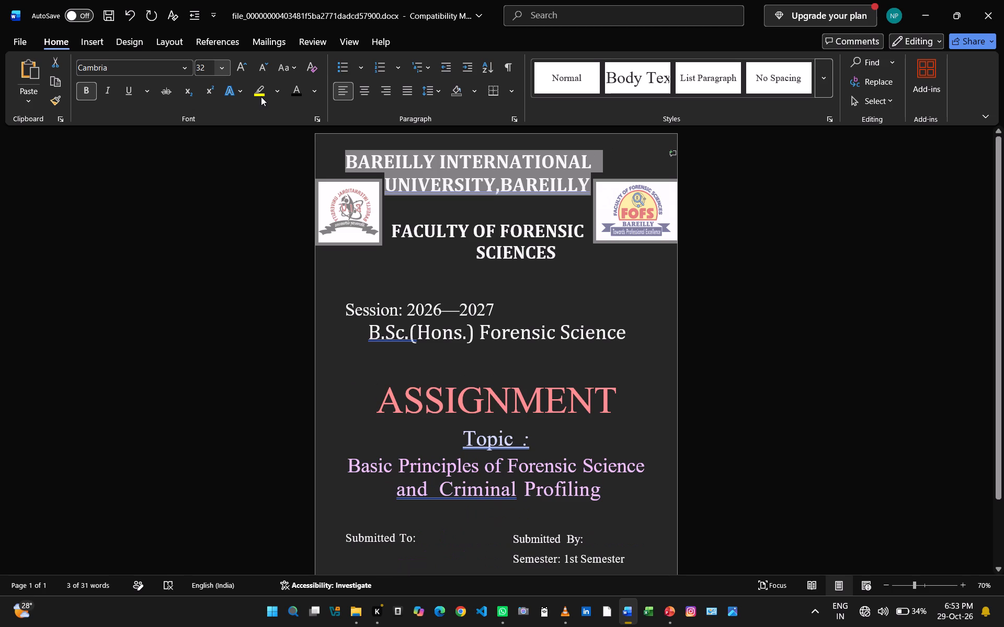
Centre-align the "BAREILLY INTERNATIONAL UNIVERSITY,BAREILLY" heading.
{"action": "left_click", "coordinate": [599, 302]}
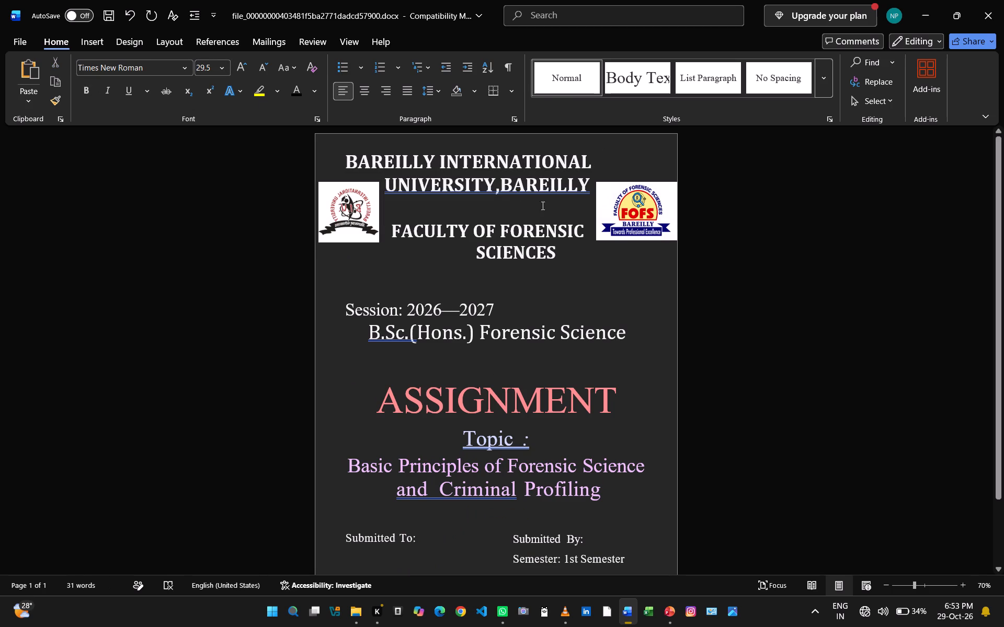
{"action": "left_click_drag", "start_coordinate": [590, 189], "coordinate": [357, 131]}
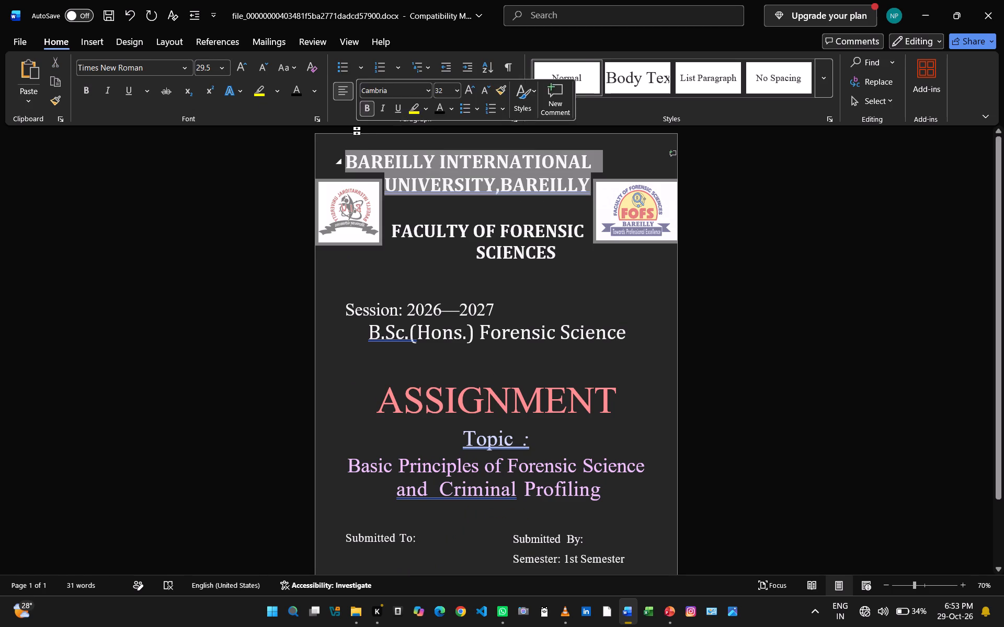
{"action": "left_click", "coordinate": [360, 89]}
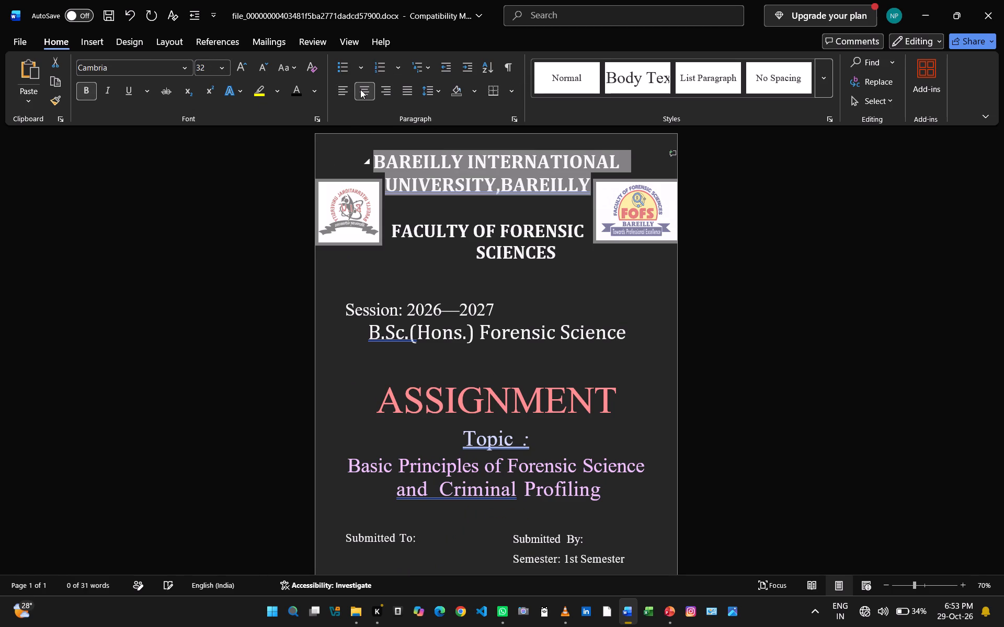
{"action": "left_click", "coordinate": [835, 210]}
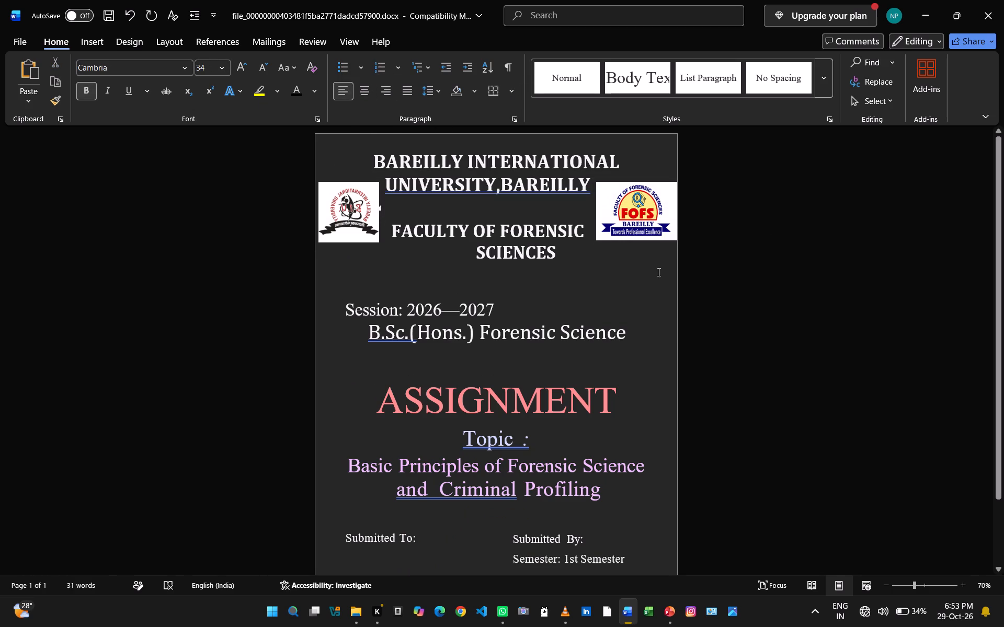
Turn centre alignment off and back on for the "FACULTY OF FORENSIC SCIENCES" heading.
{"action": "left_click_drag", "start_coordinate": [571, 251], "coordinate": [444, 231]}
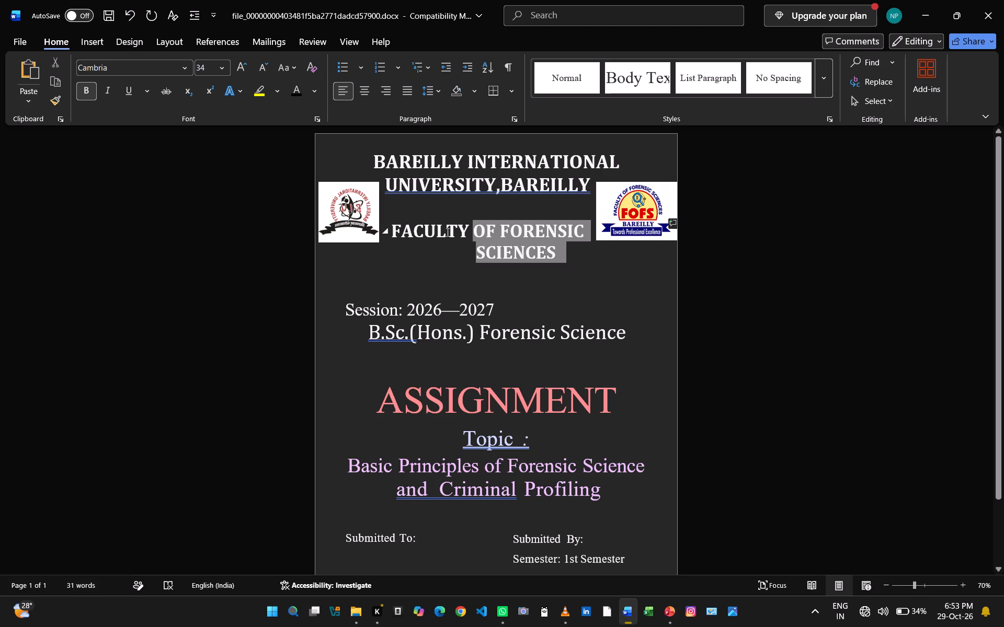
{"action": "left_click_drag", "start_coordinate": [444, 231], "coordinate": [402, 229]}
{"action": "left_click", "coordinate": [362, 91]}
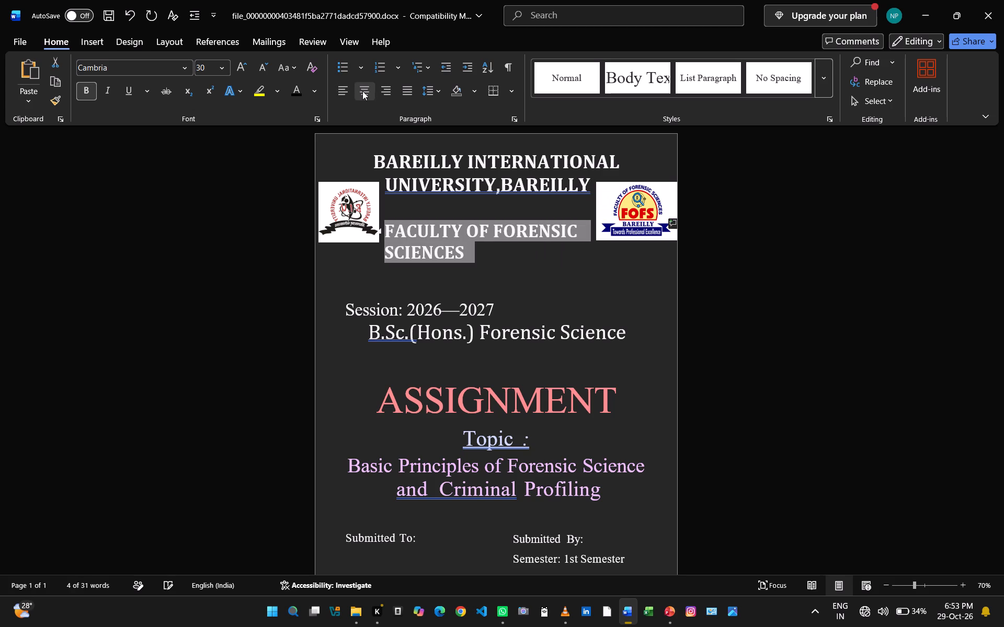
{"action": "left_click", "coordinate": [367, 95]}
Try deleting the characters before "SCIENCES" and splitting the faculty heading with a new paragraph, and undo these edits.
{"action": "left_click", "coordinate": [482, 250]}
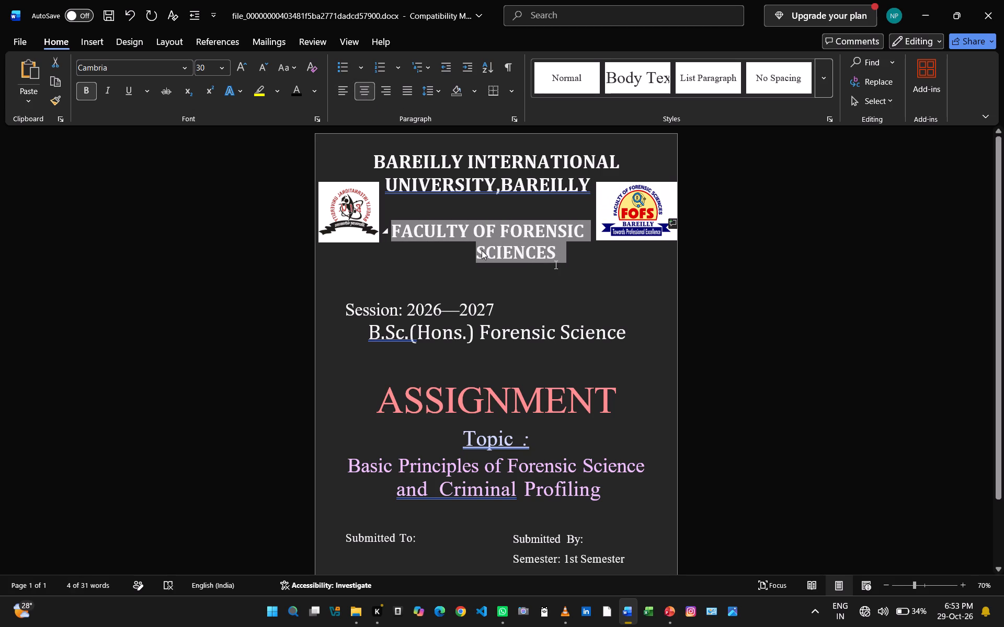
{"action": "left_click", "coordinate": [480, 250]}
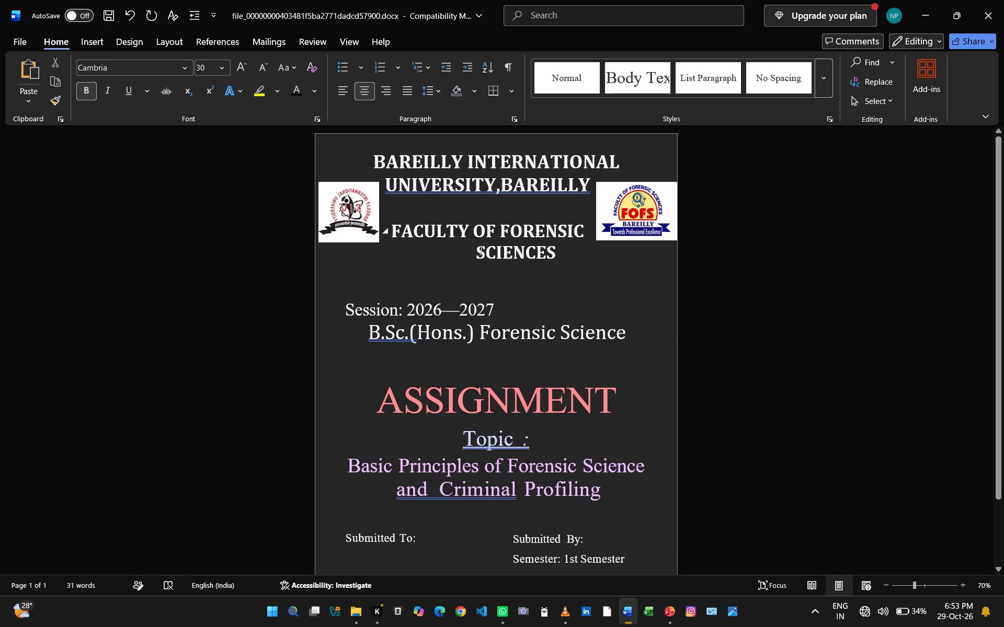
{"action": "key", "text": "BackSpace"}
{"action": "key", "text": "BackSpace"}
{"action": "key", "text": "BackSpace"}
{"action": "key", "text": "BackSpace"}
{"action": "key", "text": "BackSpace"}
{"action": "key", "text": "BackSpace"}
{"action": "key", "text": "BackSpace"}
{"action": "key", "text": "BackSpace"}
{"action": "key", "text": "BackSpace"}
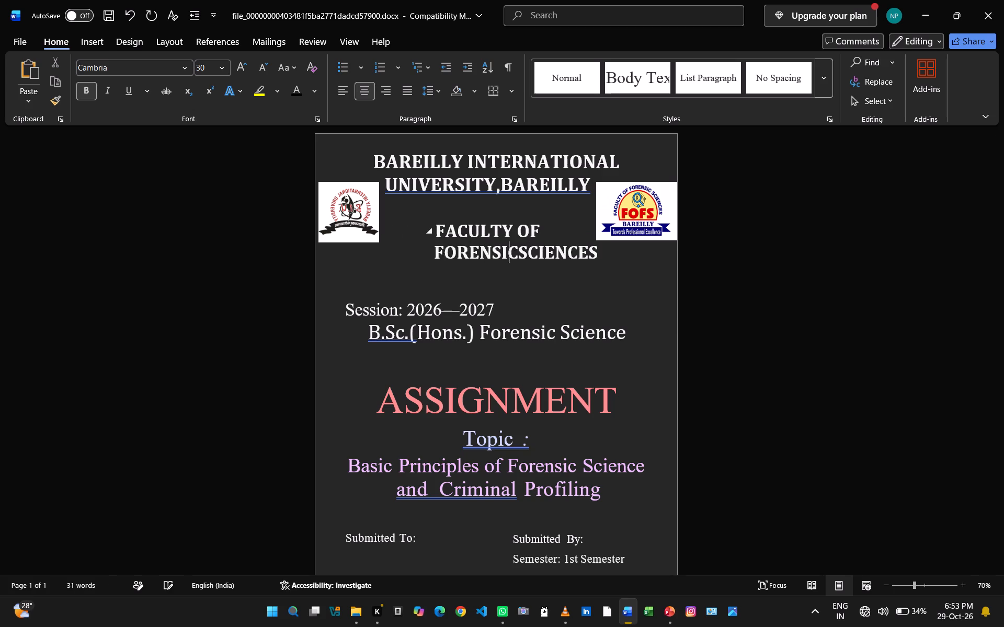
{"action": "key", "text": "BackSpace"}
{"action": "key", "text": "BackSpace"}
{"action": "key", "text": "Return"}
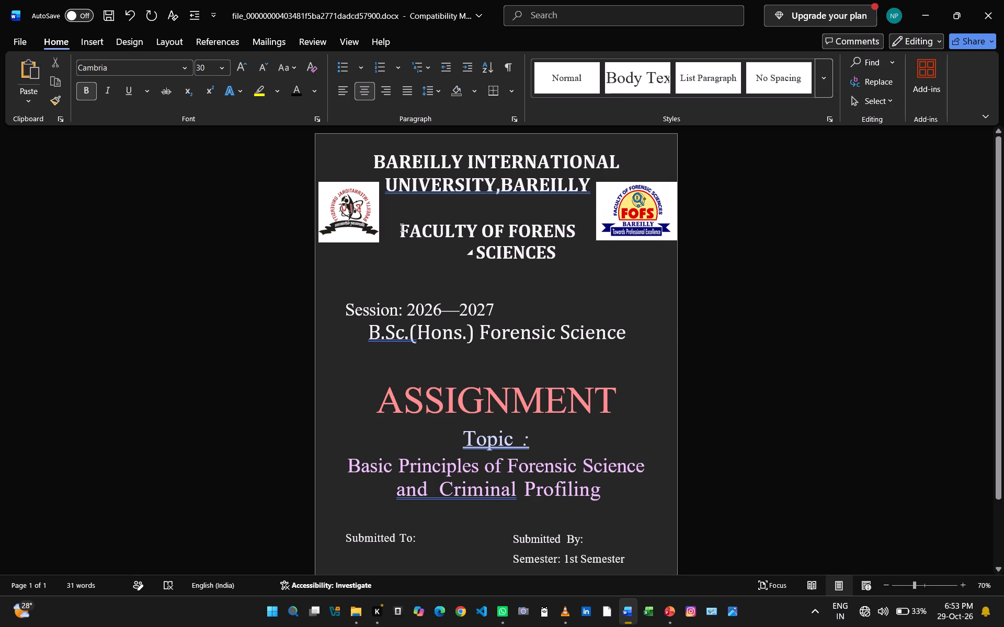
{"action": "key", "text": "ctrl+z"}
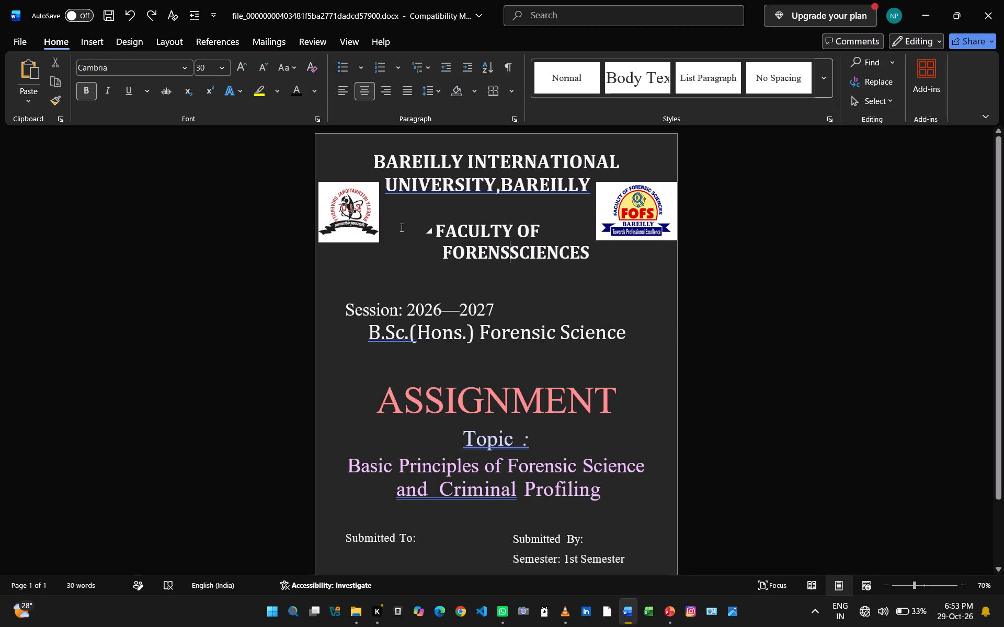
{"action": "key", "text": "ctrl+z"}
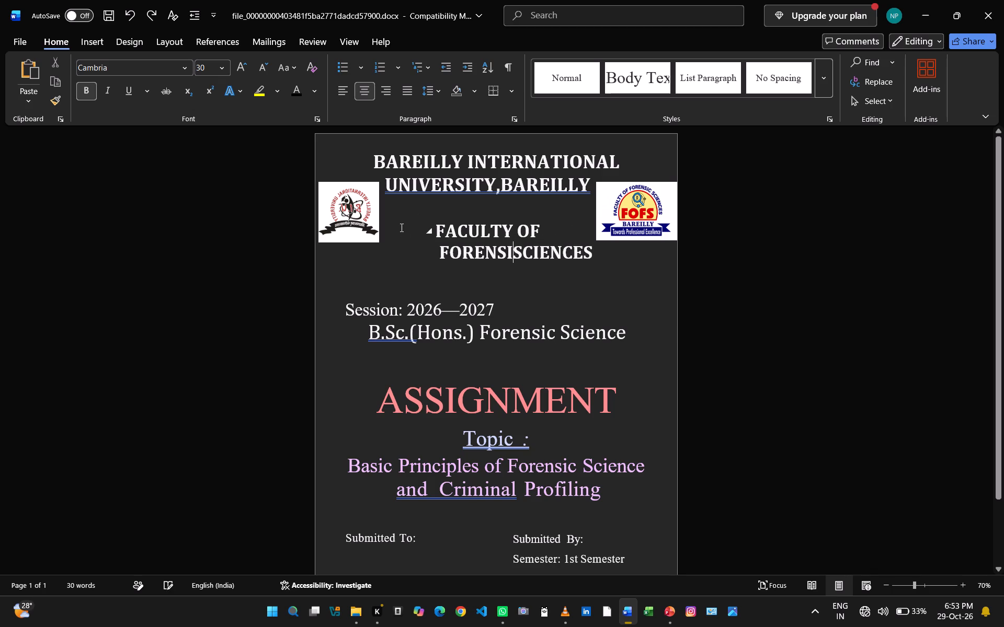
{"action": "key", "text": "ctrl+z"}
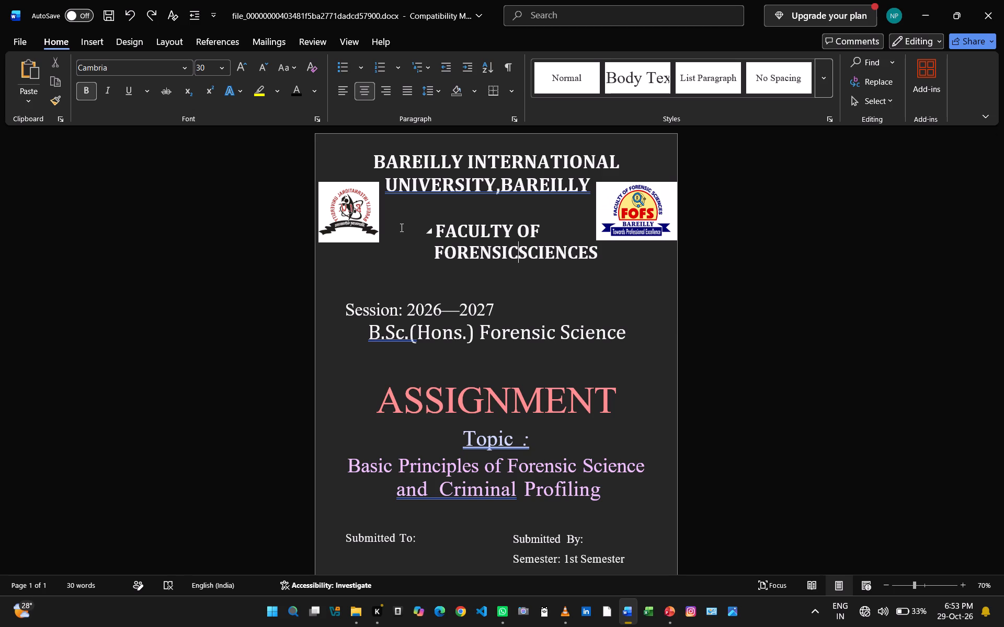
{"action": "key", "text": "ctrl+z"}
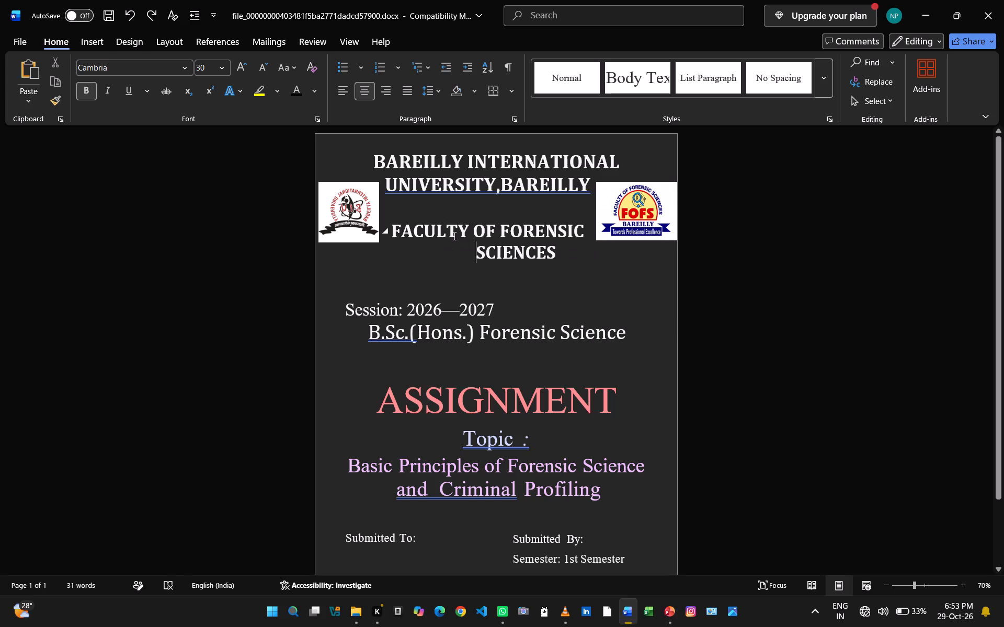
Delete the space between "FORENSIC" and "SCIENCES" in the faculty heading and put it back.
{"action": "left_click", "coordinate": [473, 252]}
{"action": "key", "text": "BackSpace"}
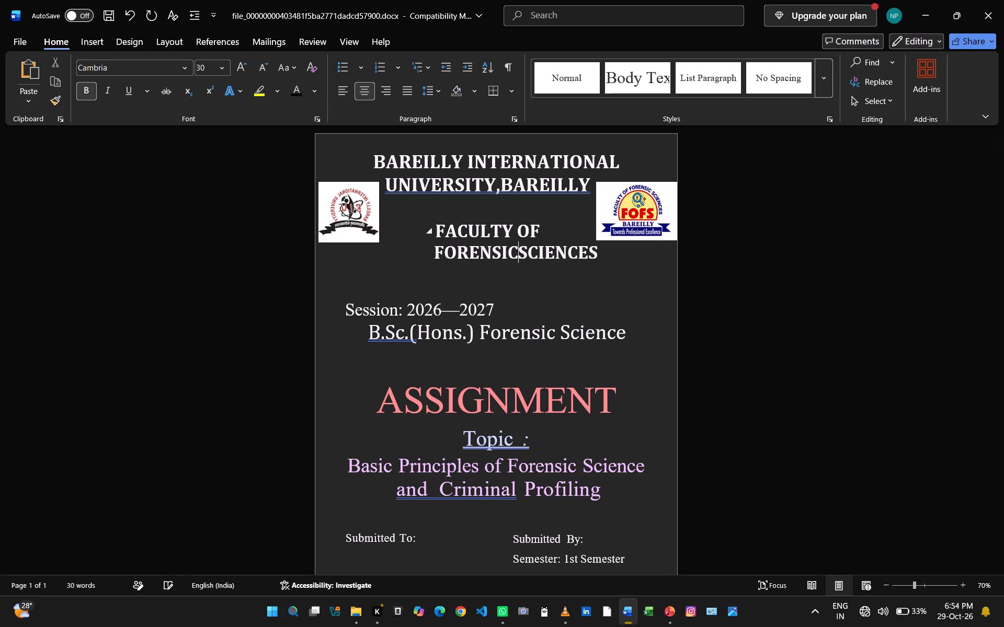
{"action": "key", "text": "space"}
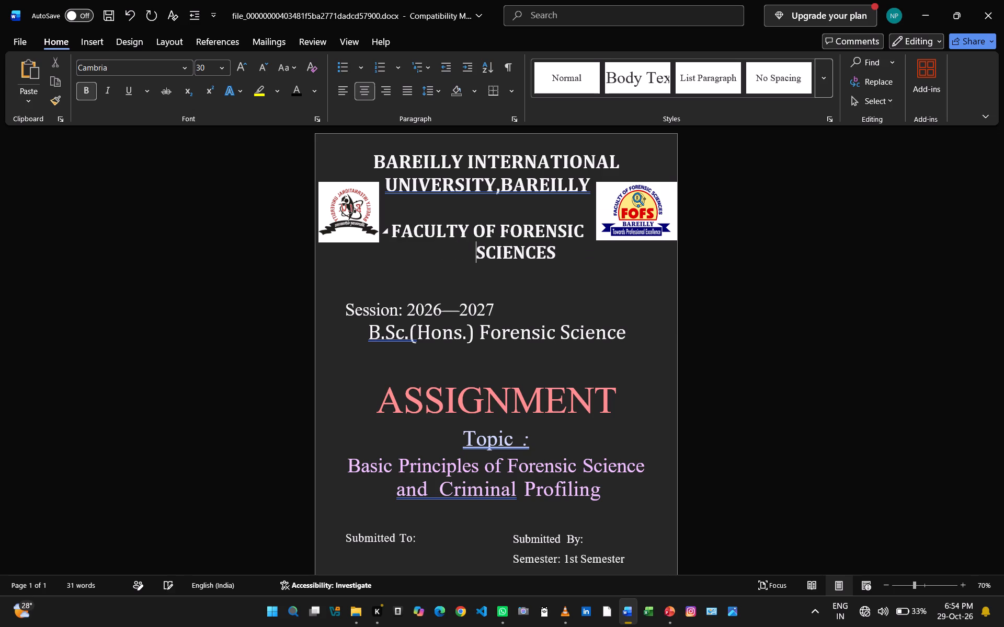
Delete the word "SCIENCES" from the faculty heading.
{"action": "left_click_drag", "start_coordinate": [556, 253], "coordinate": [472, 235]}
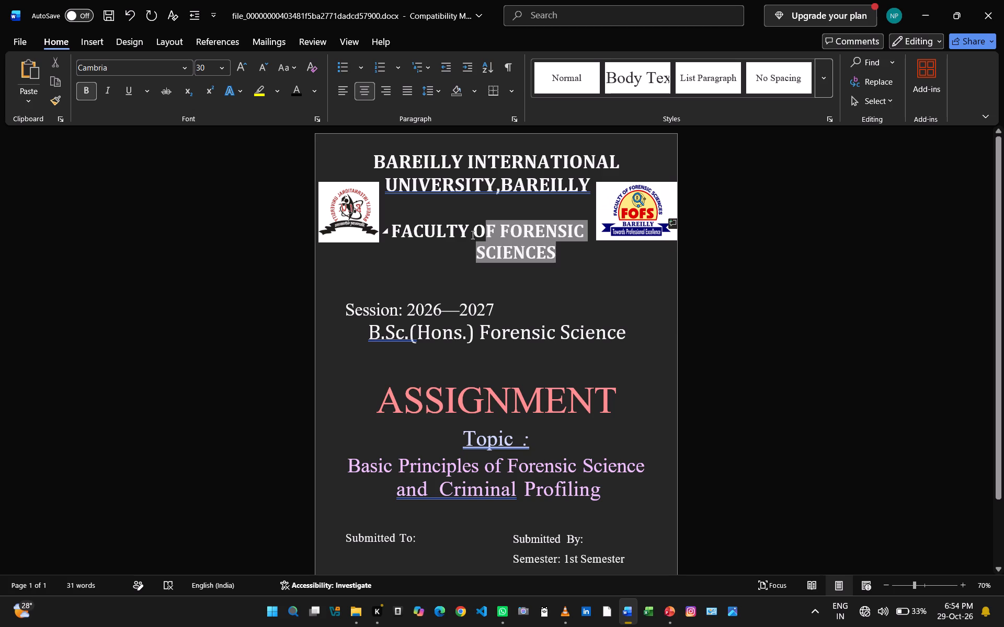
{"action": "left_click_drag", "start_coordinate": [472, 235], "coordinate": [474, 250]}
{"action": "key", "text": "BackSpace"}
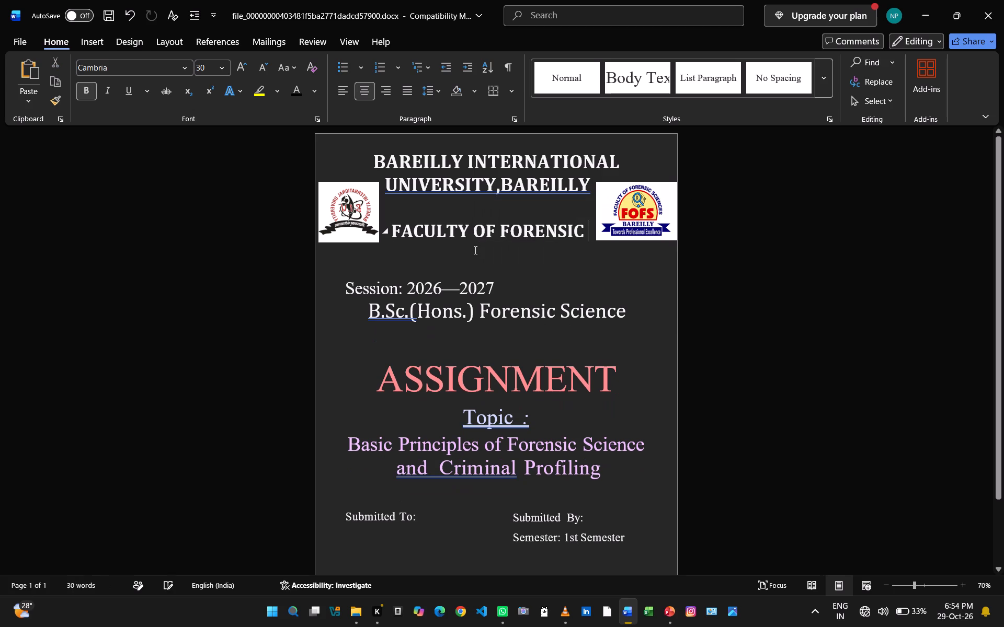
Add the word "Sciences" on its own non-centred line directly below "FACULTY OF FORENSIC".
{"action": "key", "text": "Return"}
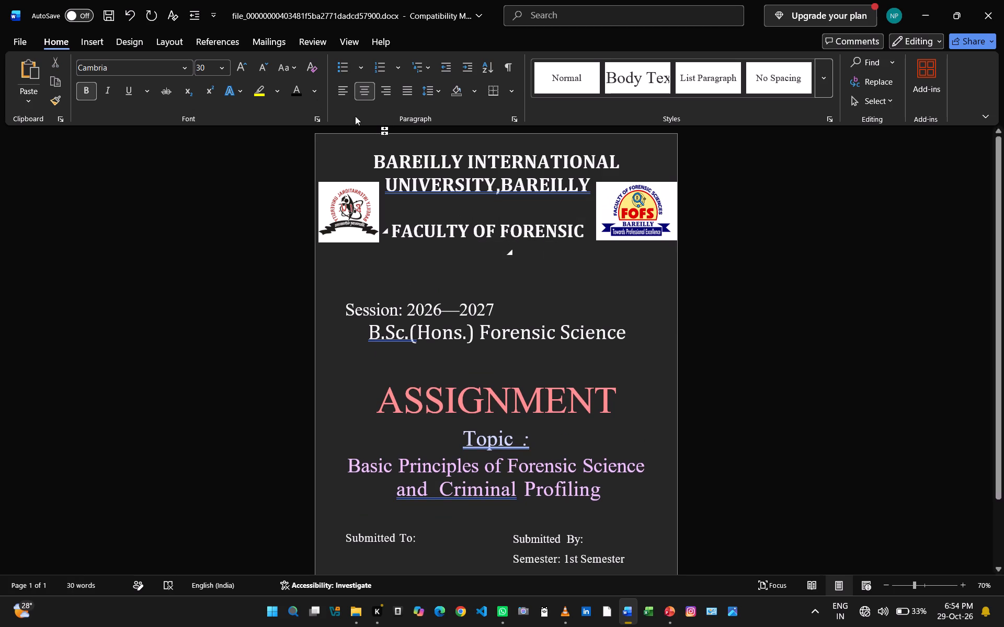
{"action": "left_click", "coordinate": [339, 89]}
{"action": "left_click", "coordinate": [339, 89]}
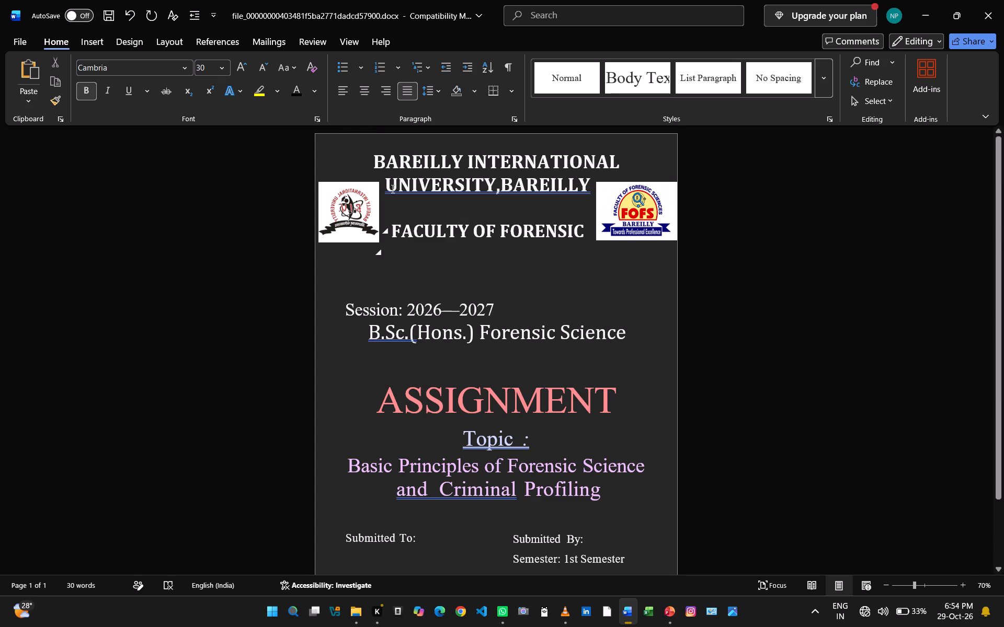
{"action": "type", "text": "sc"}
{"action": "key", "text": "BackSpace"}
{"action": "key", "text": "BackSpace"}
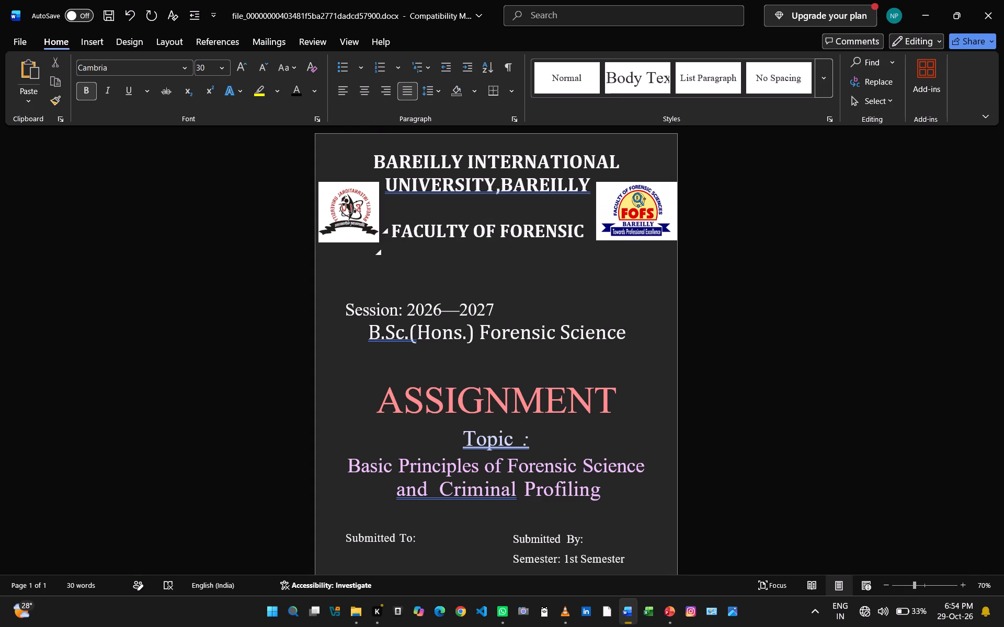
{"action": "key", "text": "shift+s"}
{"action": "type", "text": "ci"}
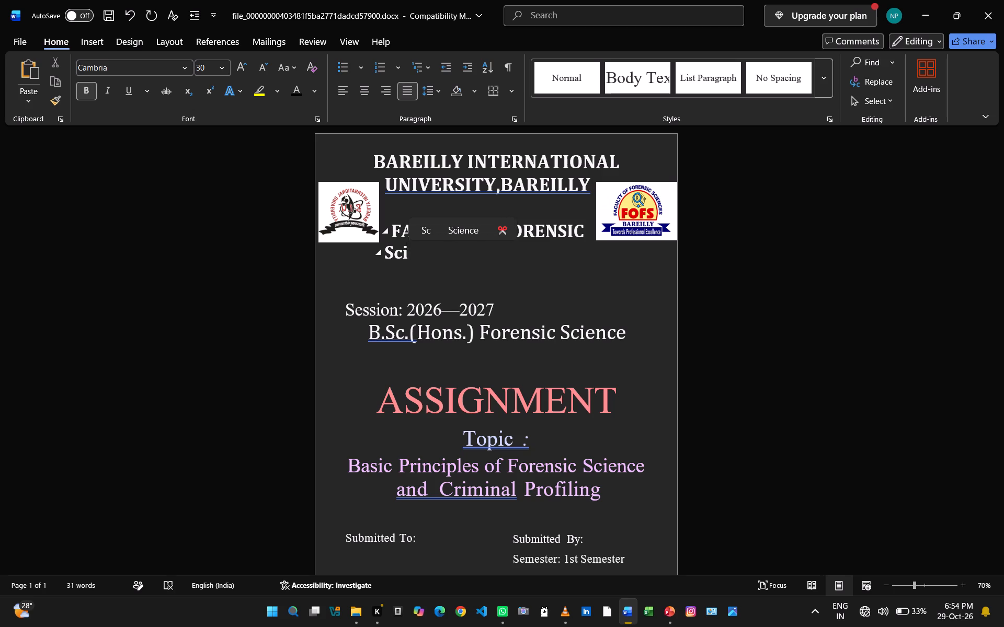
{"action": "type", "text": "ence"}
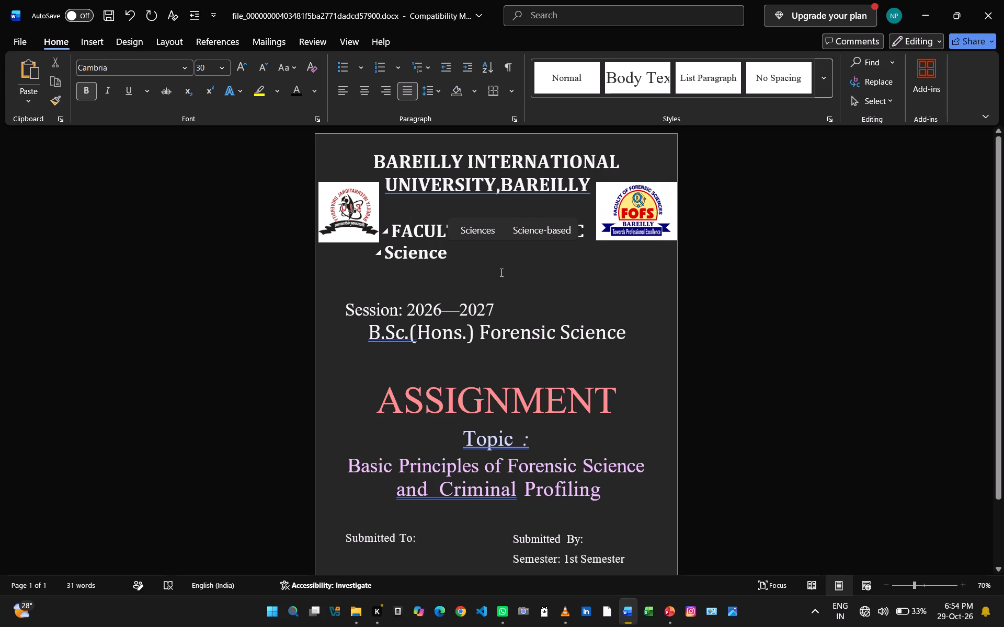
{"action": "left_click", "coordinate": [485, 227]}
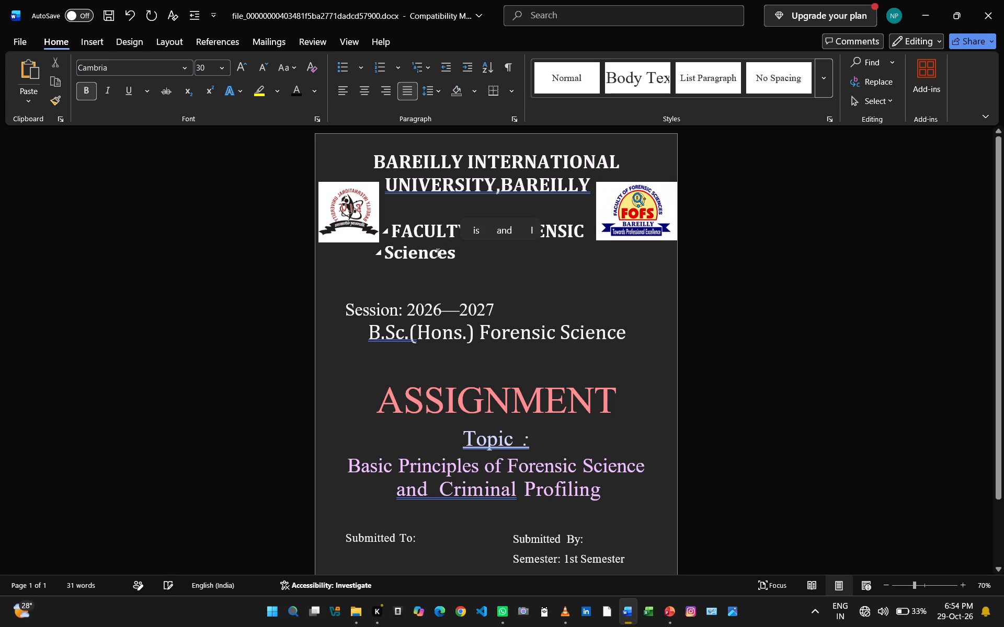
Change the word "Sciences" in the faculty heading to uppercase.
{"action": "left_click_drag", "start_coordinate": [455, 254], "coordinate": [378, 251]}
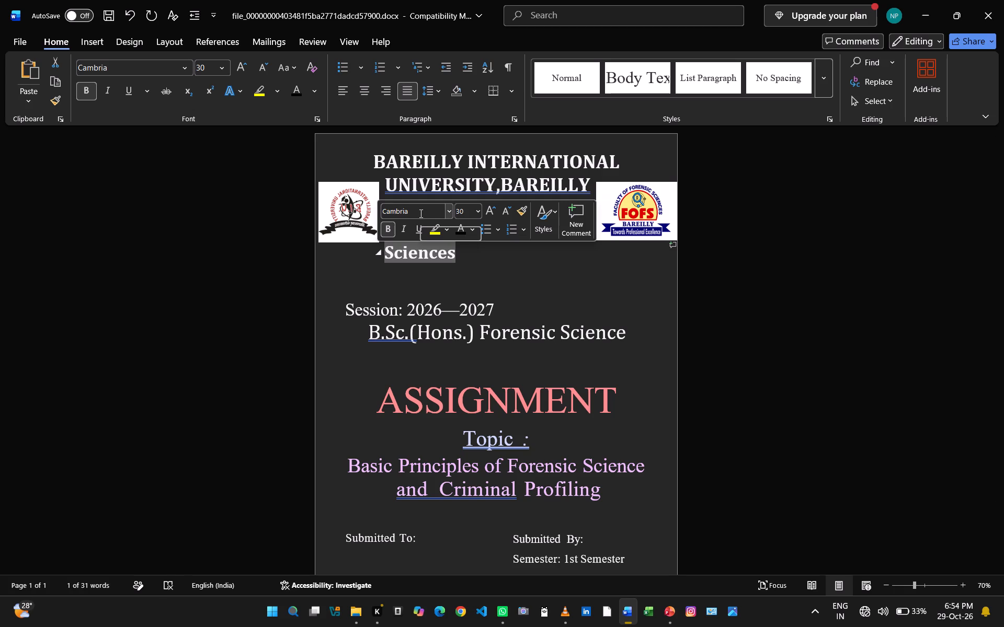
{"action": "left_click", "coordinate": [475, 268]}
{"action": "left_click_drag", "start_coordinate": [512, 227], "coordinate": [482, 230]}
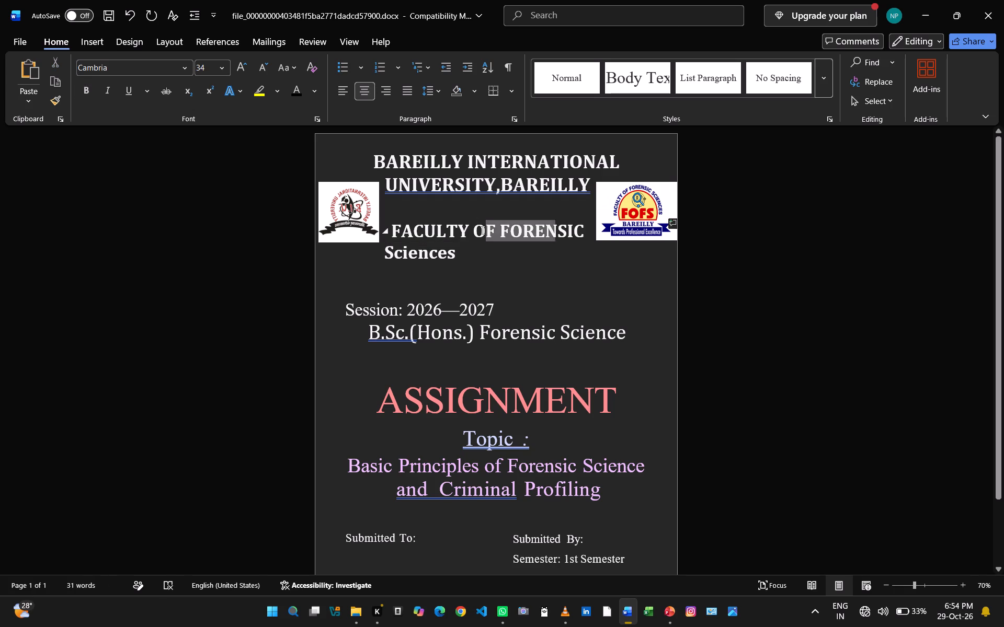
{"action": "left_click_drag", "start_coordinate": [482, 230], "coordinate": [480, 230]}
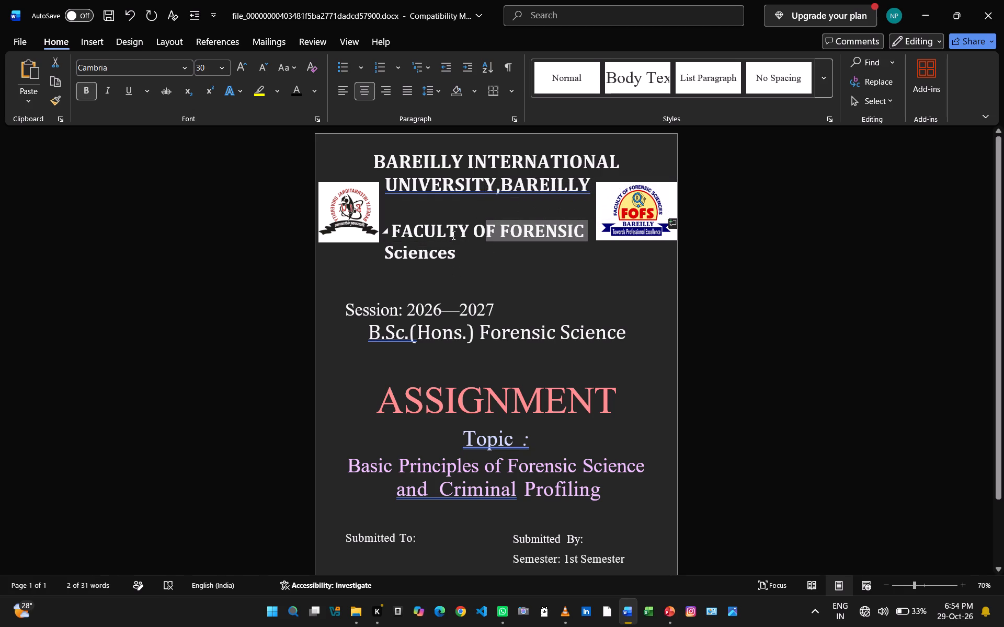
{"action": "left_click_drag", "start_coordinate": [461, 250], "coordinate": [395, 257]}
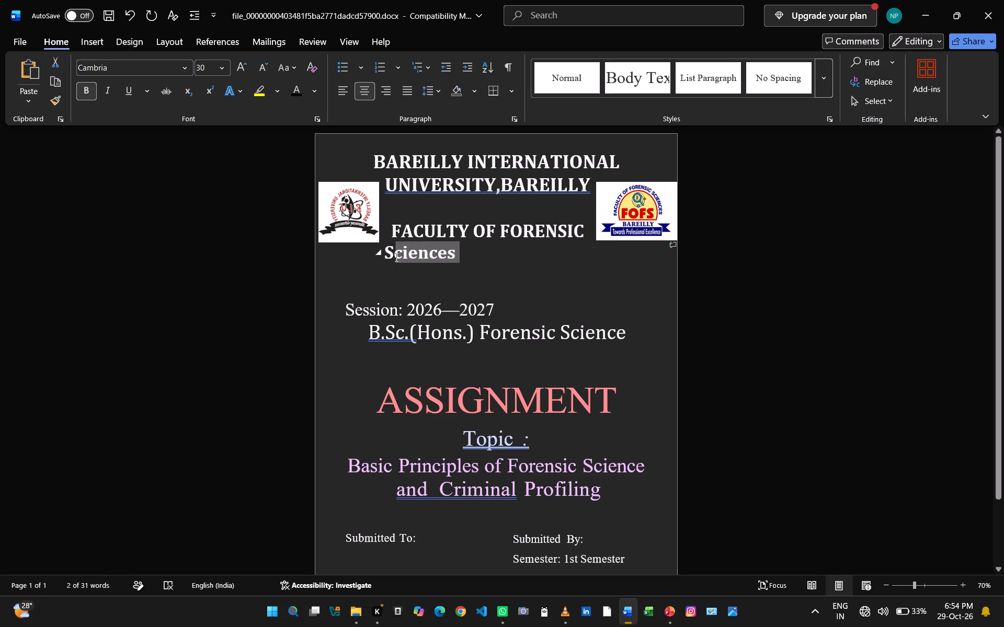
{"action": "left_click_drag", "start_coordinate": [395, 257], "coordinate": [385, 257]}
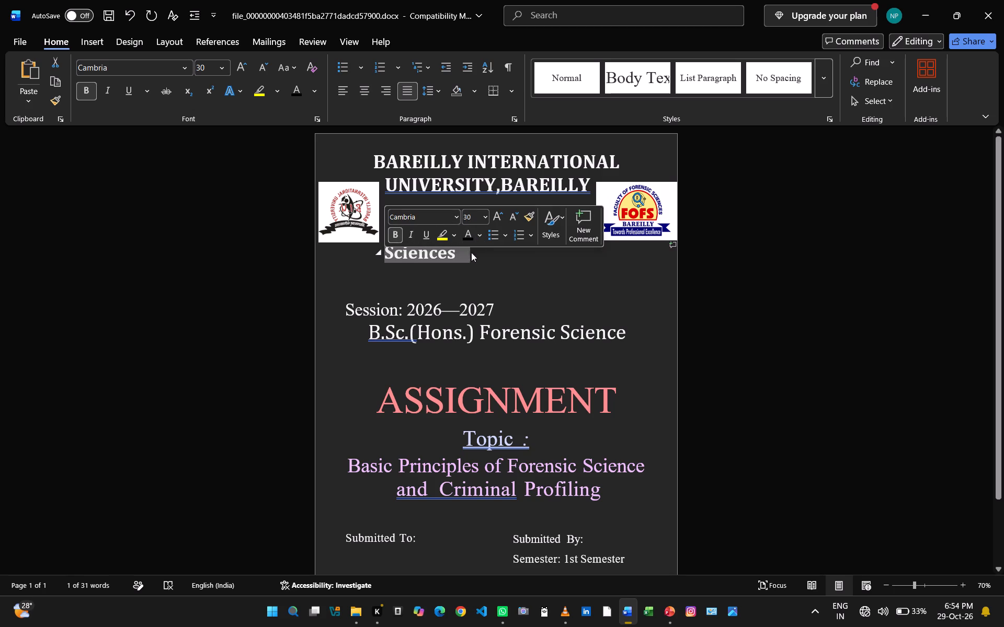
{"action": "left_click", "coordinate": [476, 263]}
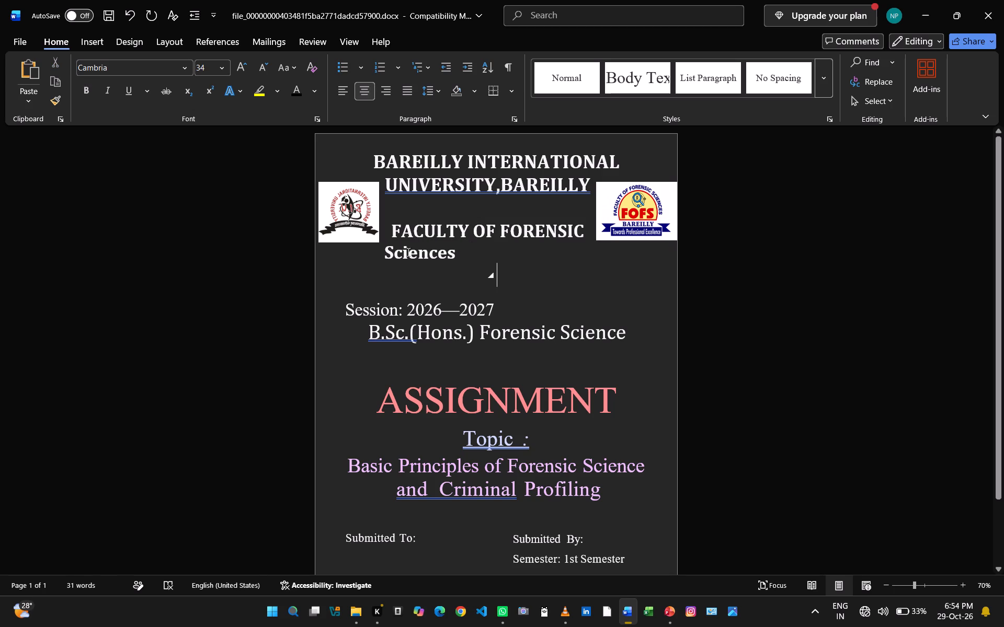
{"action": "left_click_drag", "start_coordinate": [456, 256], "coordinate": [441, 256]}
{"action": "left_click_drag", "start_coordinate": [441, 256], "coordinate": [386, 255]}
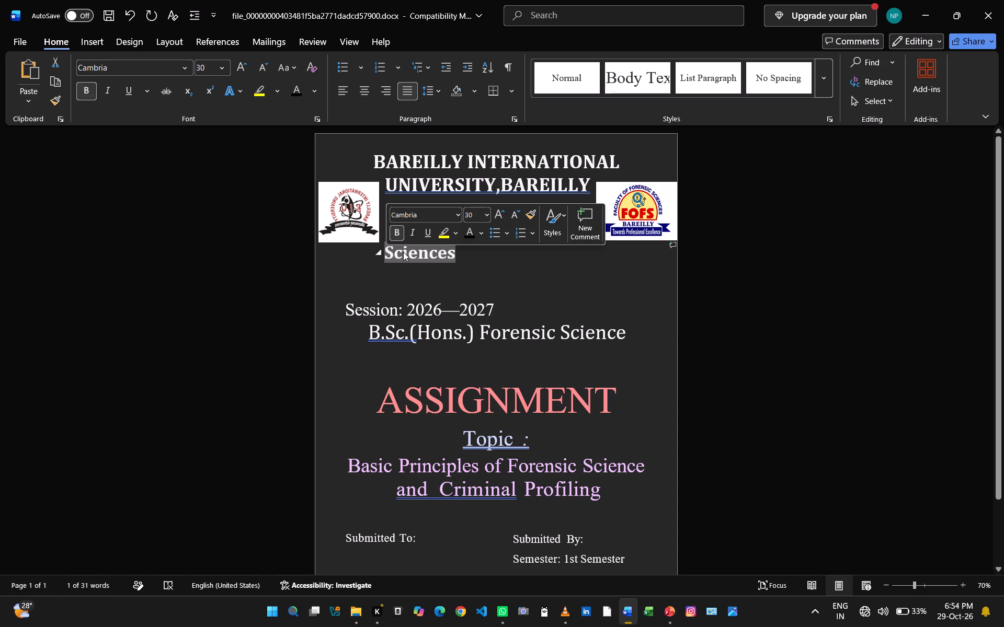
{"action": "left_click", "coordinate": [292, 70]}
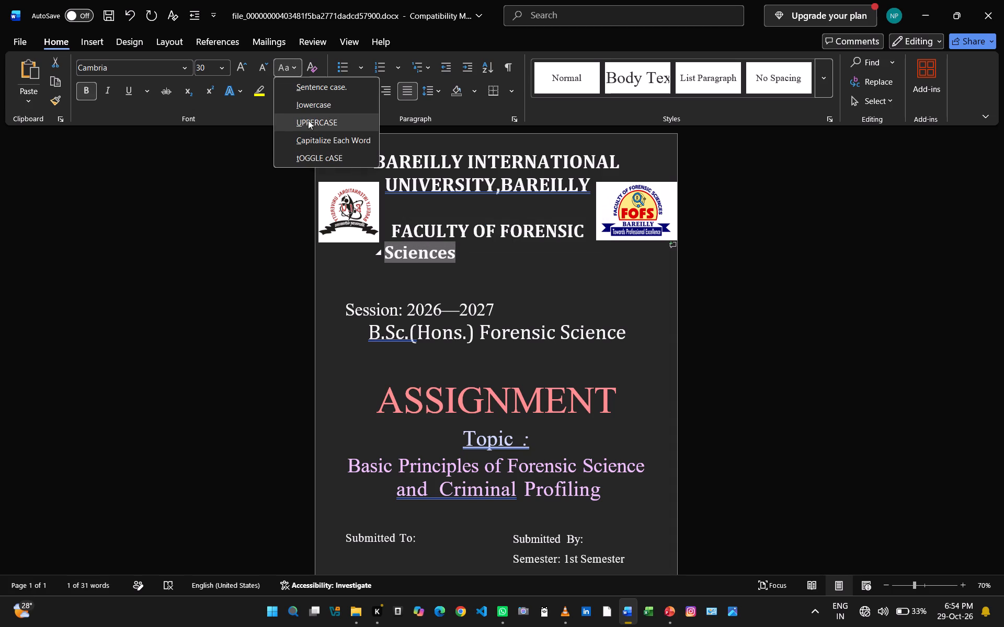
{"action": "left_click", "coordinate": [308, 120]}
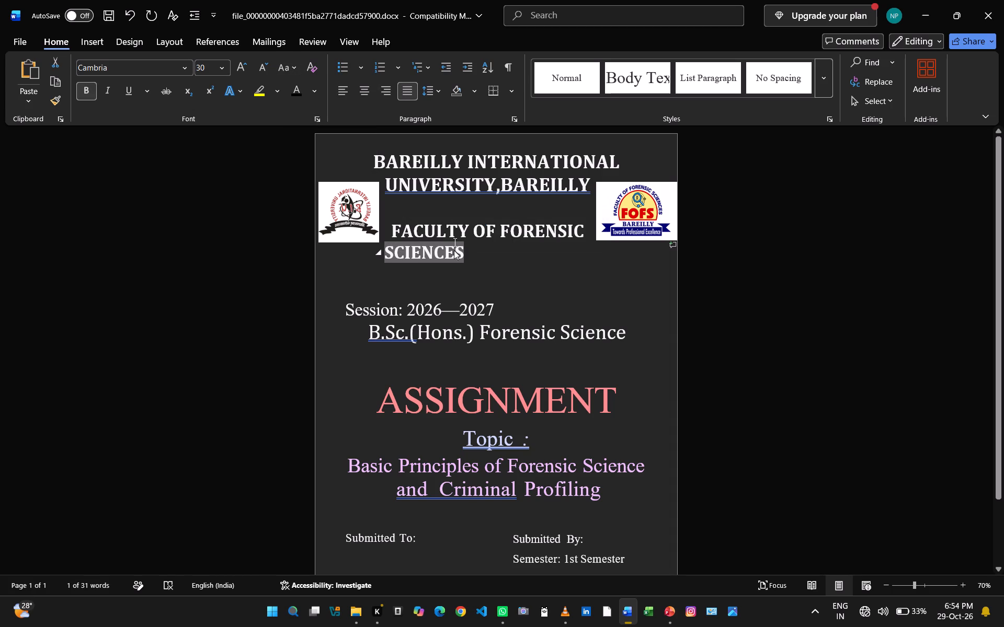
Shift "SCIENCES" with 13 leading spaces so it sits centred beneath "FACULTY OF FORENSIC".
{"action": "left_click", "coordinate": [454, 250]}
{"action": "left_click", "coordinate": [384, 256]}
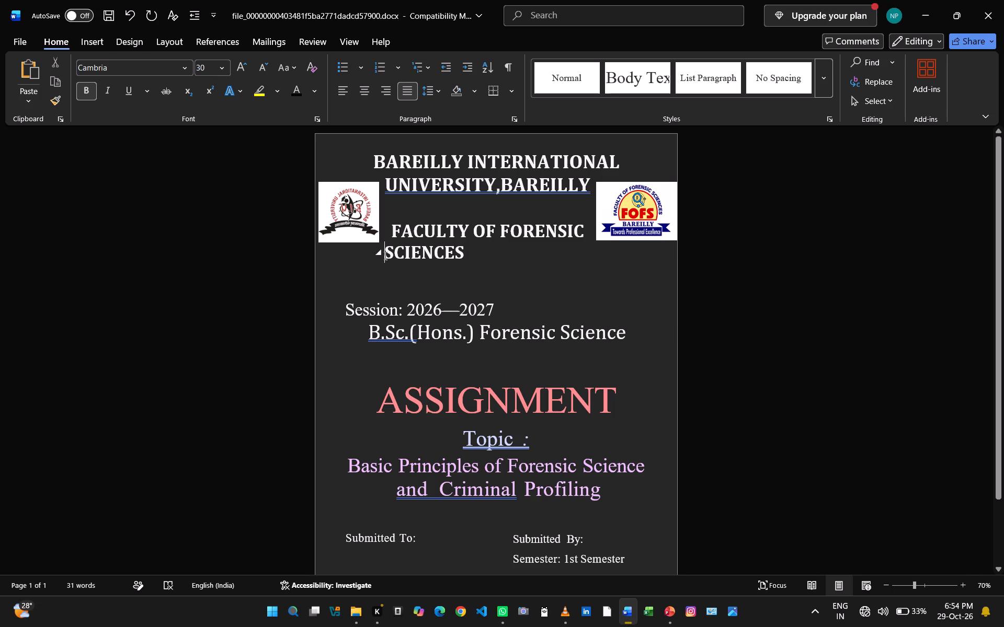
{"action": "key", "text": "space"}
{"action": "key", "text": "space"}
{"action": "key", "text": "space"}
{"action": "key", "text": "space"}
{"action": "key", "text": "space"}
{"action": "key", "text": "space"}
{"action": "key", "text": "space"}
{"action": "key", "text": "space"}
{"action": "key", "text": "space"}
{"action": "key", "text": "space"}
{"action": "key", "text": "space"}
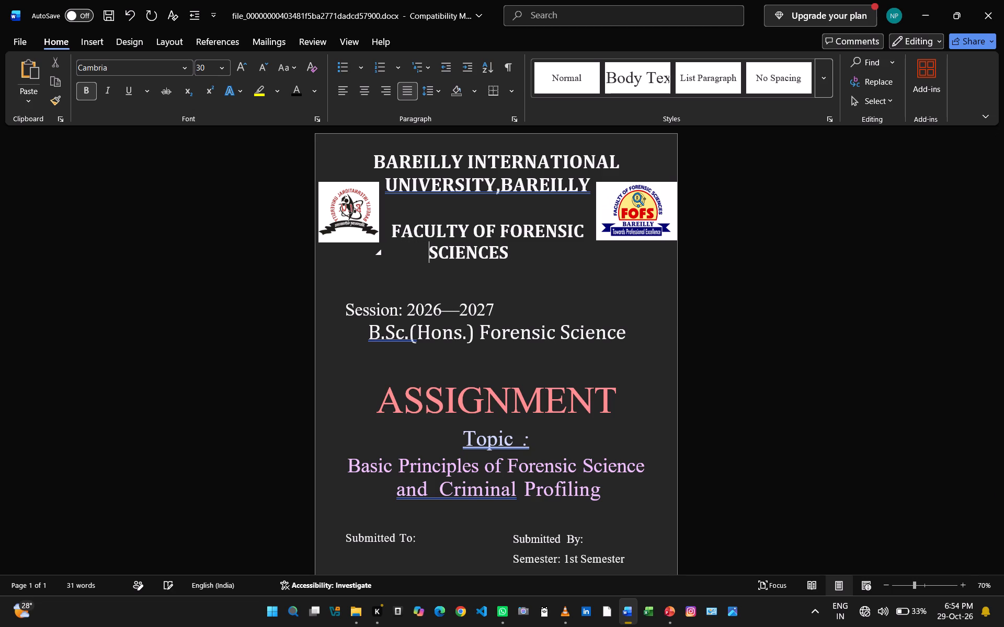
{"action": "key", "text": "space"}
{"action": "key", "text": "space"}
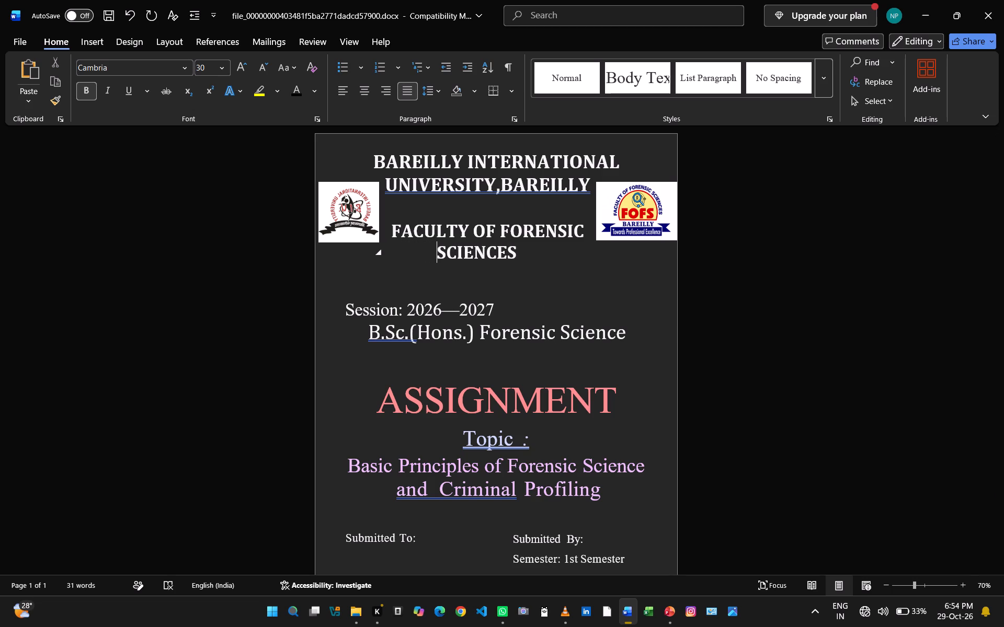
{"action": "left_click", "coordinate": [783, 211]}
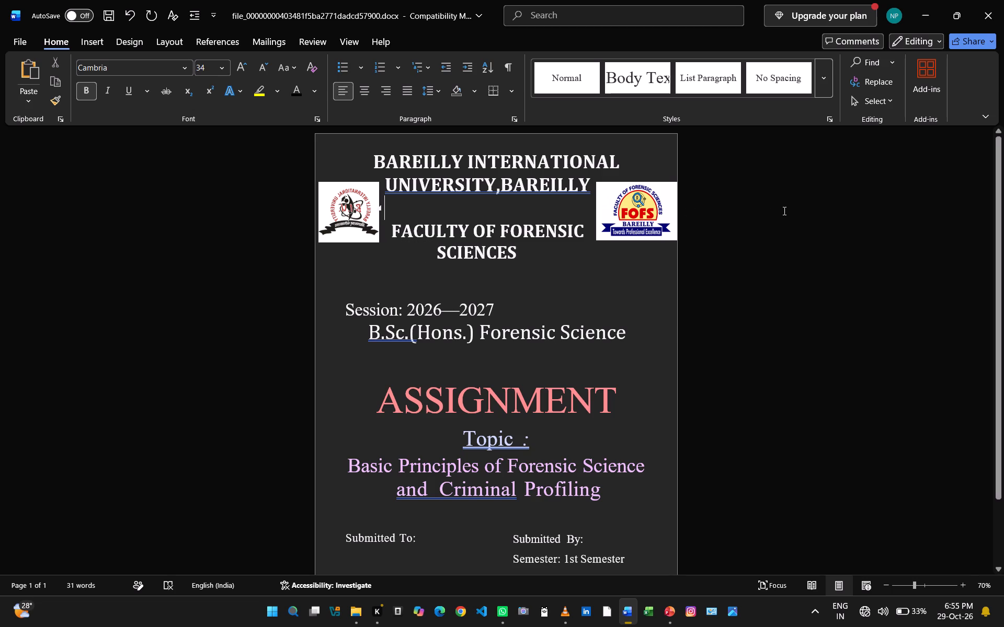
Remove the empty line above "Session: 2026—2027".
{"action": "left_click", "coordinate": [345, 309]}
{"action": "key", "text": "BackSpace"}
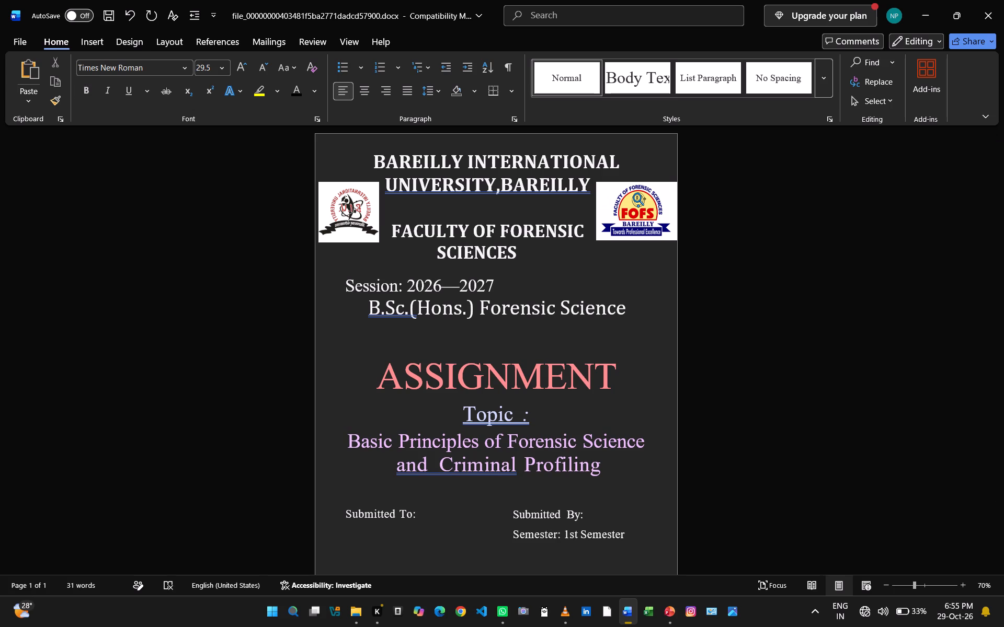
Shift the "Session: 2026—2027" line with 13 leading spaces towards the centre of the page.
{"action": "key", "text": "space"}
{"action": "key", "text": "space"}
{"action": "key", "text": "space"}
{"action": "key", "text": "space"}
{"action": "key", "text": "space"}
{"action": "key", "text": "space"}
{"action": "key", "text": "space"}
{"action": "key", "text": "space"}
{"action": "key", "text": "space"}
{"action": "key", "text": "space"}
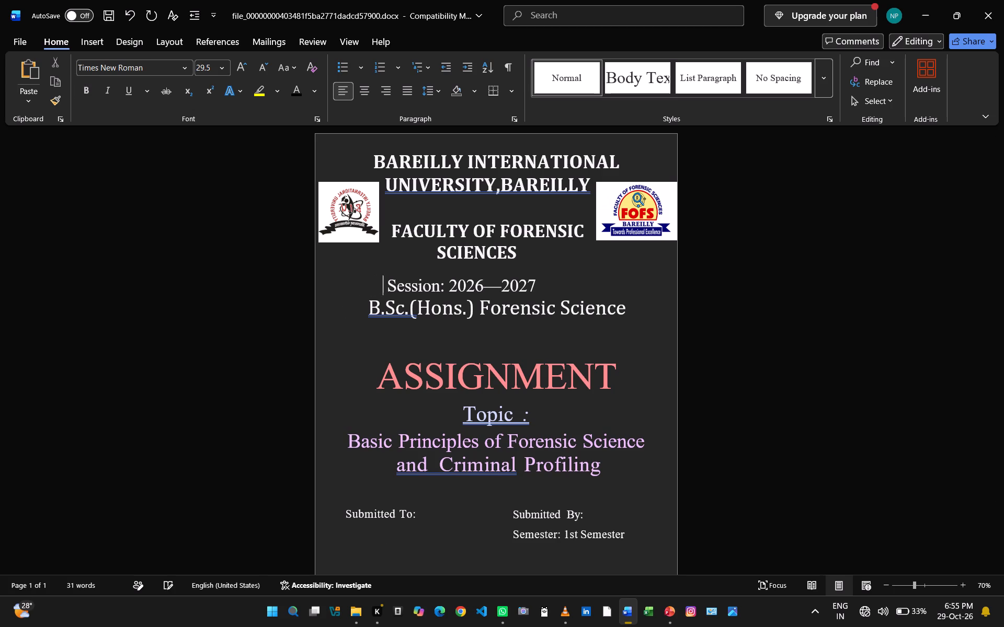
{"action": "key", "text": "space"}
{"action": "key", "text": "space"}
{"action": "key", "text": "space"}
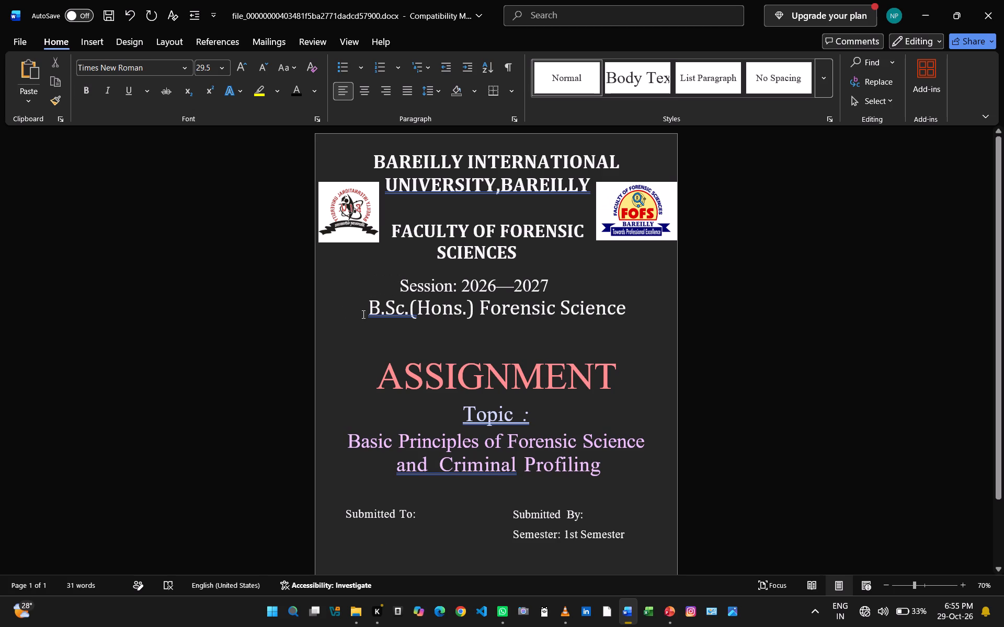
Move the "B.Sc.(Hons.) Forensic Science" line and the blank line after it to a new line between the faculty heading and the session line.
{"action": "left_click_drag", "start_coordinate": [370, 307], "coordinate": [522, 332]}
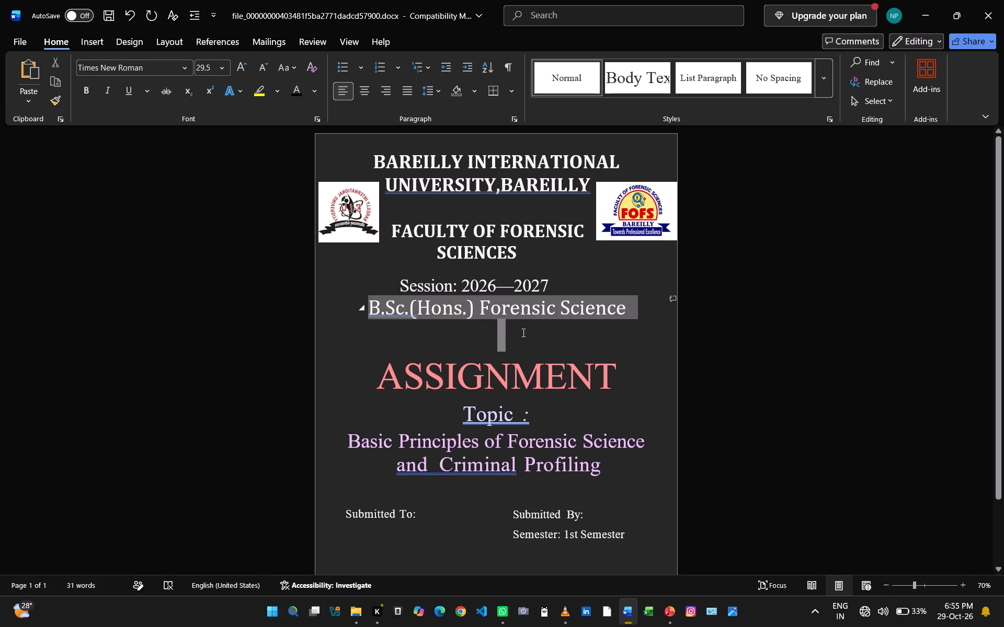
{"action": "left_click_drag", "start_coordinate": [522, 332], "coordinate": [552, 335]}
{"action": "key", "text": "ctrl+x"}
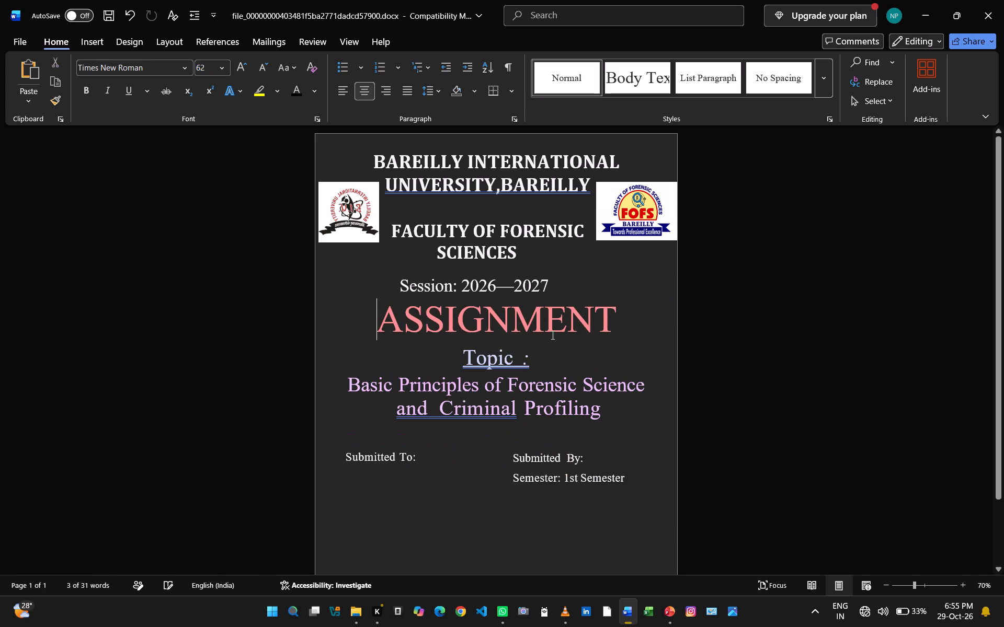
{"action": "left_click", "coordinate": [534, 256]}
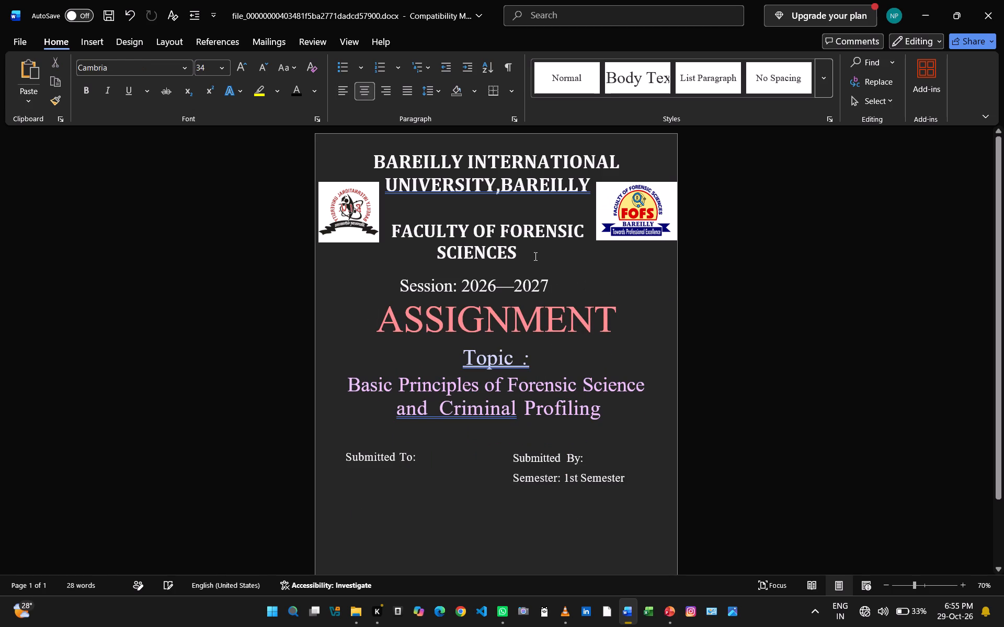
{"action": "key", "text": "Return"}
{"action": "key", "text": "ctrl+v"}
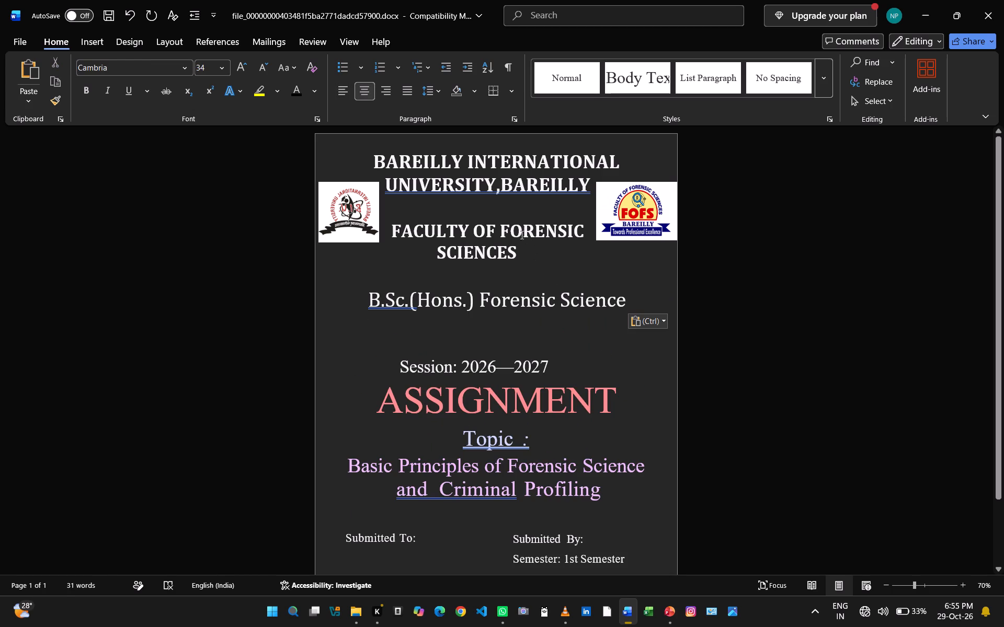
Remove the gap above "B.Sc.(Hons.) Forensic Science" and indent the line with five leading spaces.
{"action": "left_click", "coordinate": [367, 296]}
{"action": "key", "text": "BackSpace"}
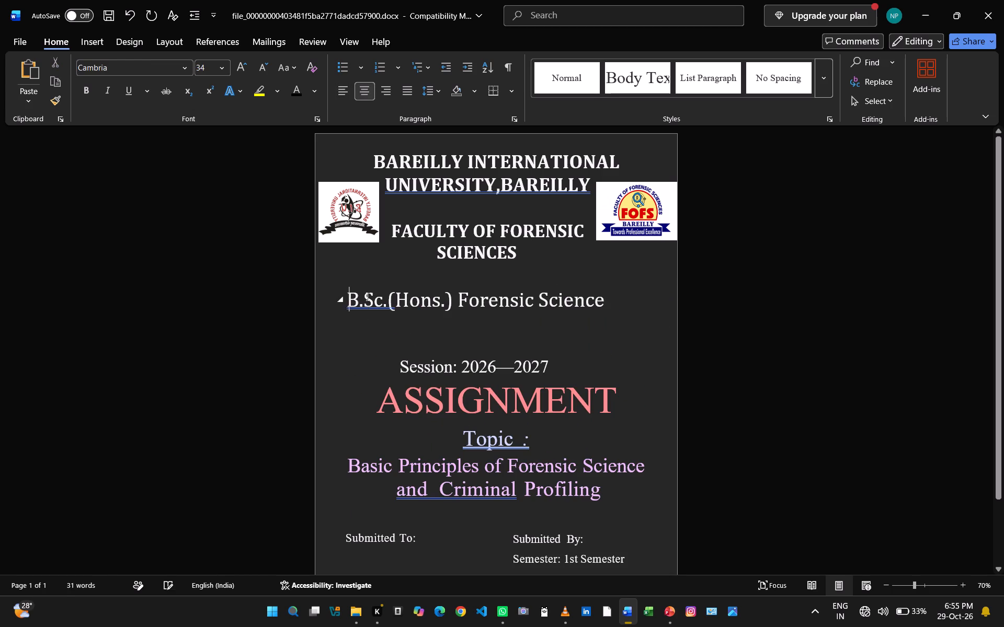
{"action": "key", "text": "BackSpace"}
{"action": "key", "text": "BackSpace"}
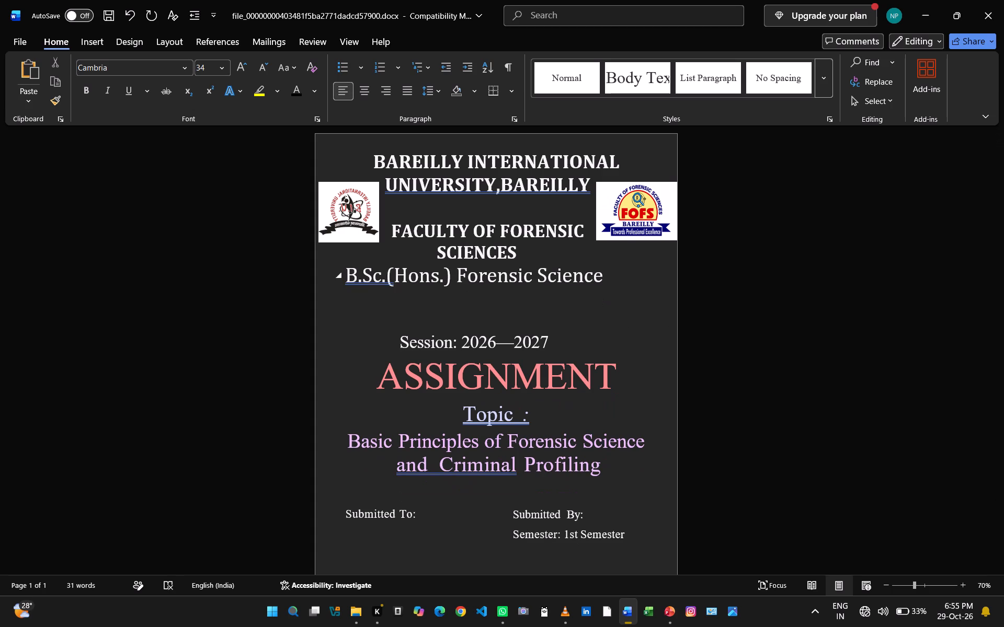
{"action": "key", "text": "space"}
{"action": "key", "text": "space"}
{"action": "key", "text": "space"}
{"action": "key", "text": "space"}
{"action": "key", "text": "space"}
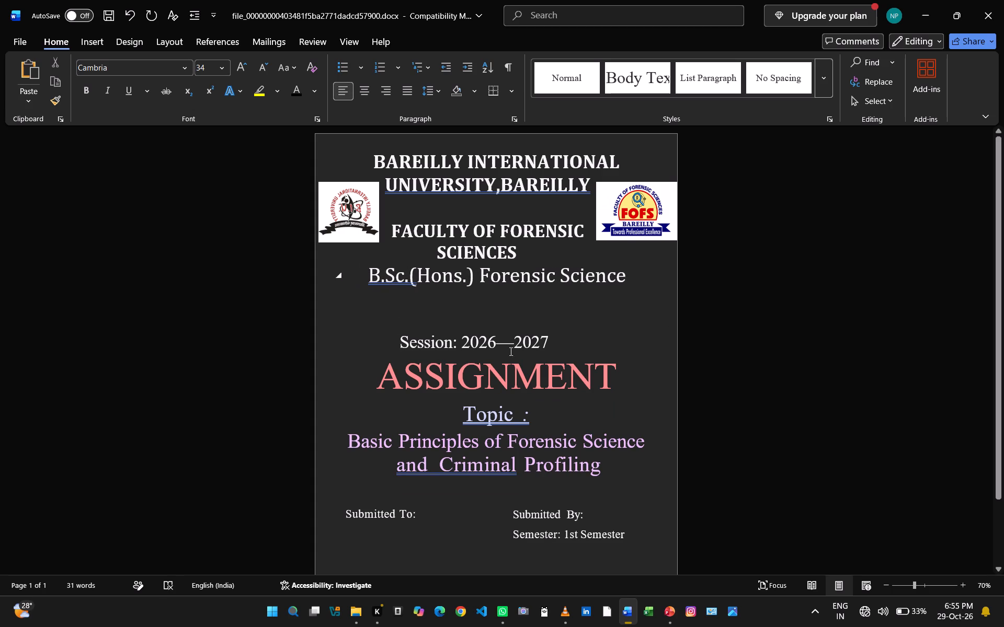
Set the font size of the "B.Sc.(Hons.) Forensic Science" line to 28.
{"action": "left_click_drag", "start_coordinate": [629, 277], "coordinate": [398, 286]}
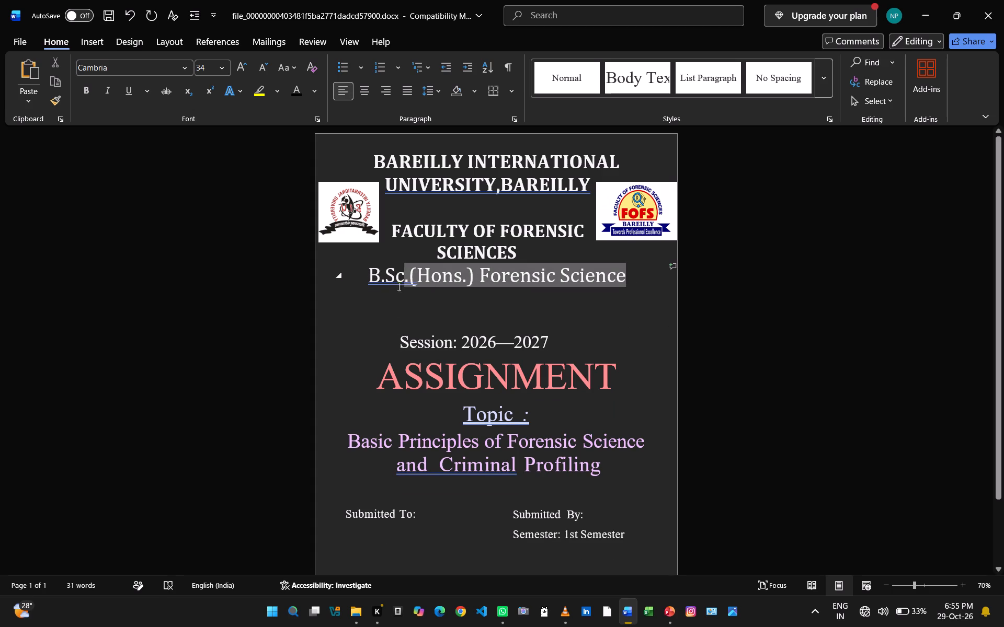
{"action": "left_click_drag", "start_coordinate": [398, 286], "coordinate": [368, 280]}
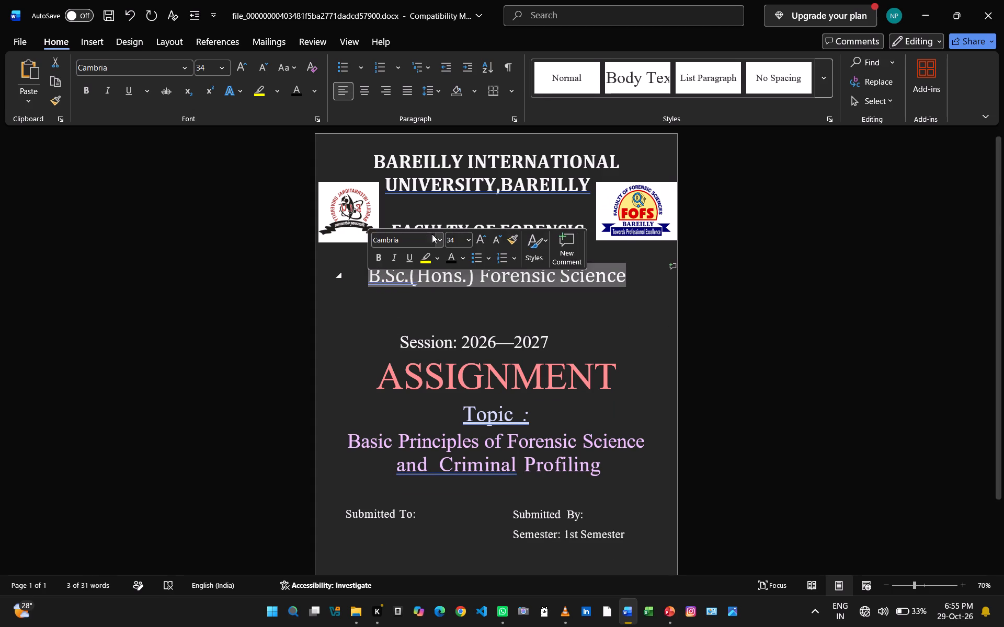
{"action": "left_click", "coordinate": [457, 236]}
{"action": "key", "text": "BackSpace"}
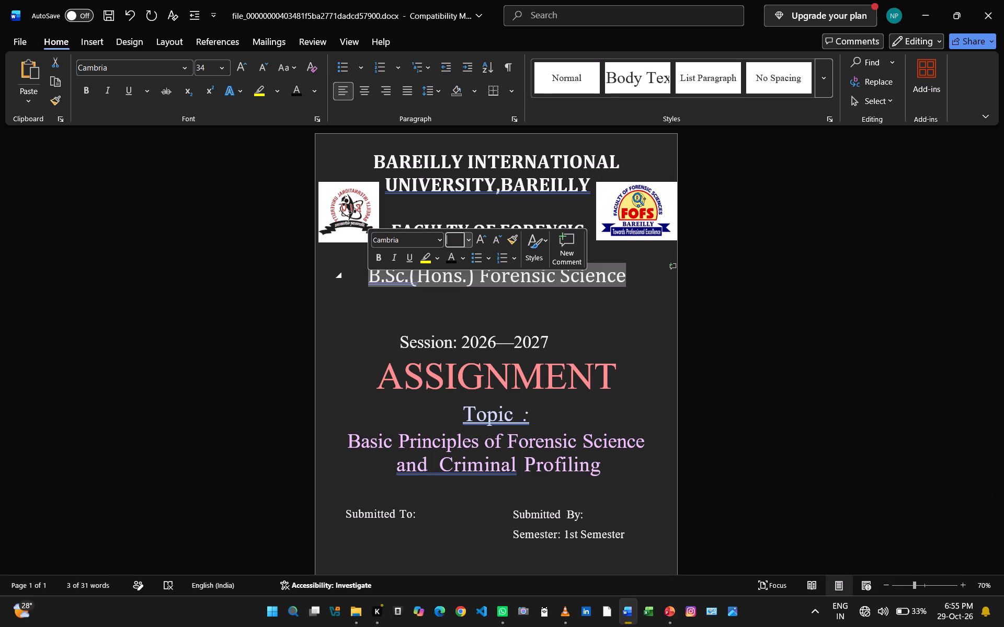
{"action": "key", "text": "2"}
{"action": "key", "text": "8"}
{"action": "key", "text": "Return"}
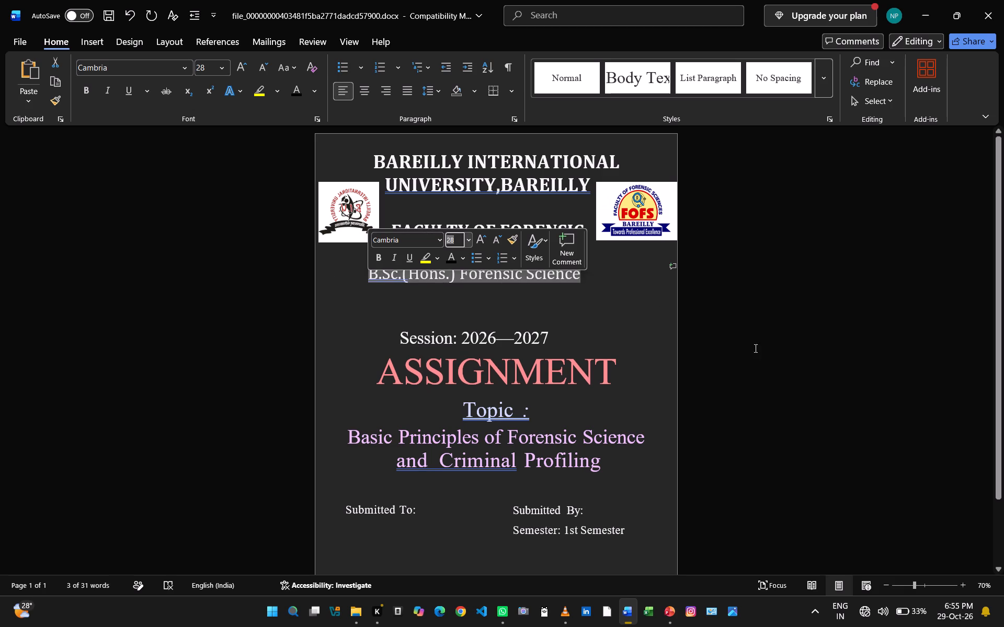
{"action": "left_click", "coordinate": [819, 356]}
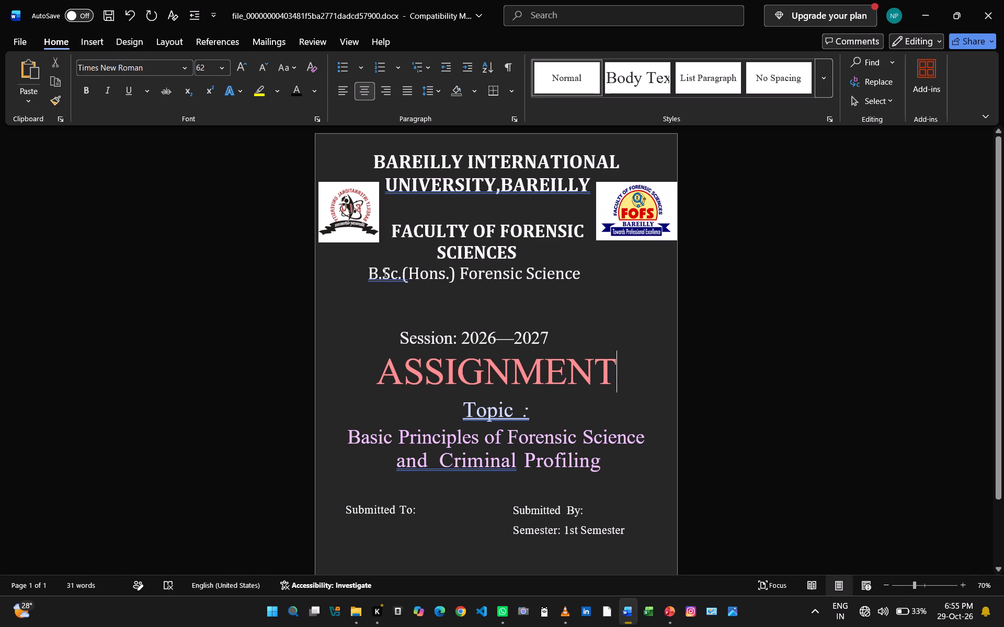
Shift the "B.Sc.(Hons.) Forensic Science" line towards the centre with three more leading spaces.
{"action": "left_click", "coordinate": [373, 276]}
{"action": "key", "text": "space"}
{"action": "key", "text": "space"}
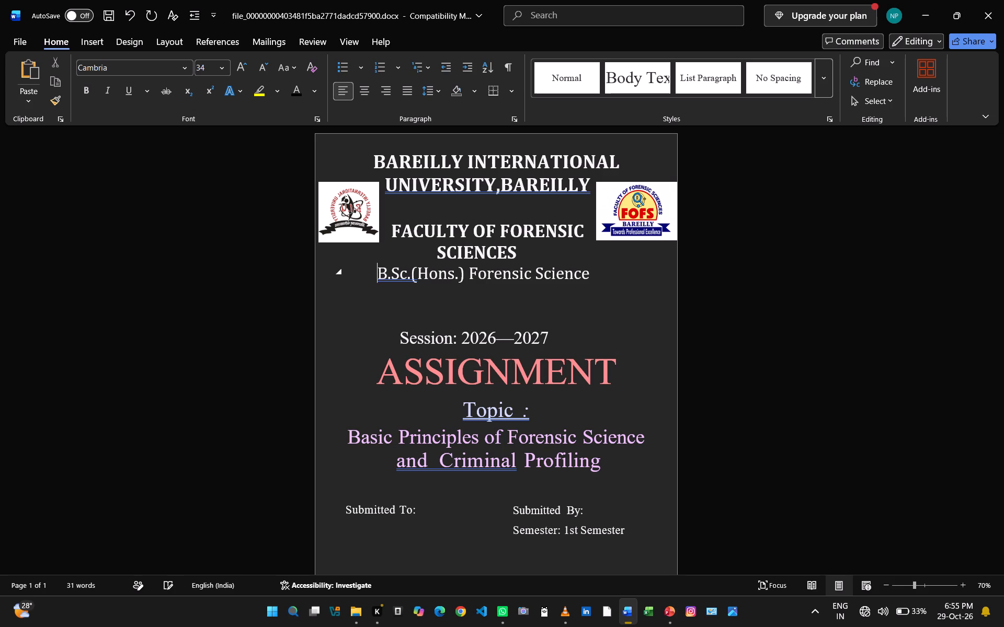
{"action": "key", "text": "space"}
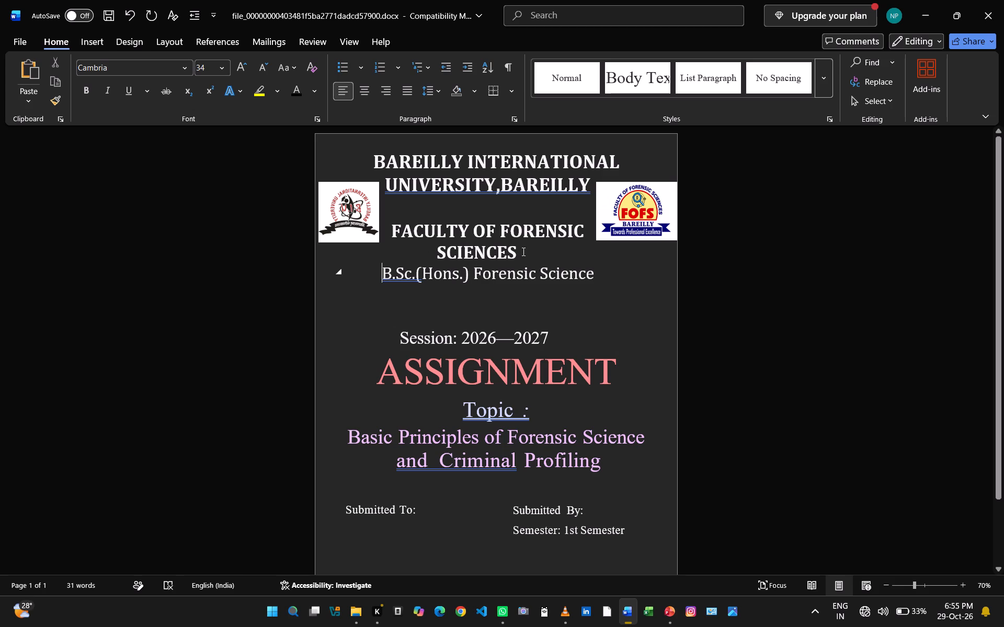
Increase the line spacing of the "FACULTY OF FORENSIC SCIENCES" heading and the "B.Sc.(Hons.) Forensic Science" line.
{"action": "left_click_drag", "start_coordinate": [613, 282], "coordinate": [421, 229]}
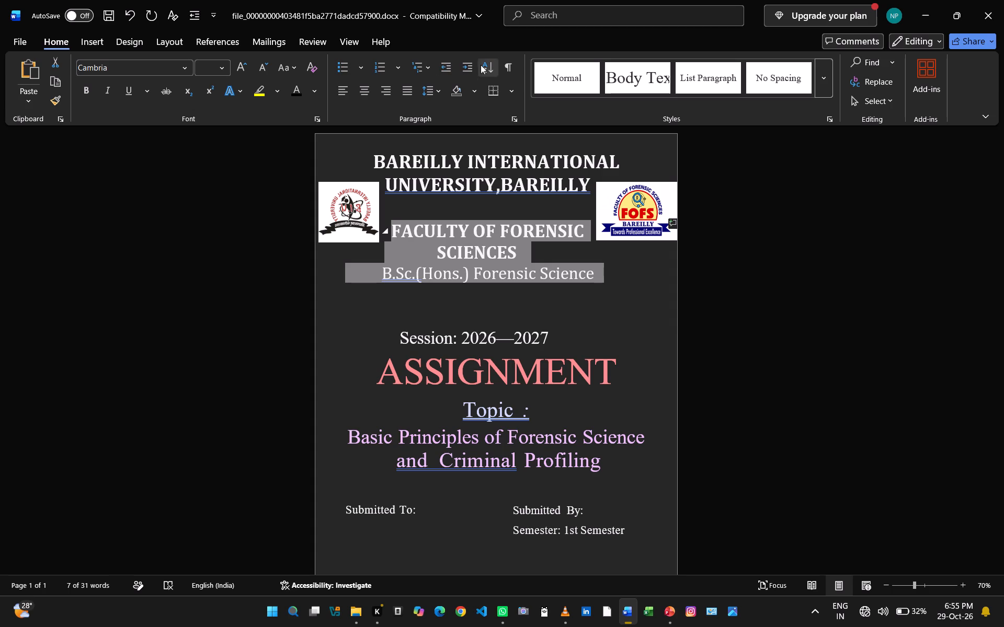
{"action": "left_click", "coordinate": [427, 89]}
{"action": "left_click", "coordinate": [433, 127]}
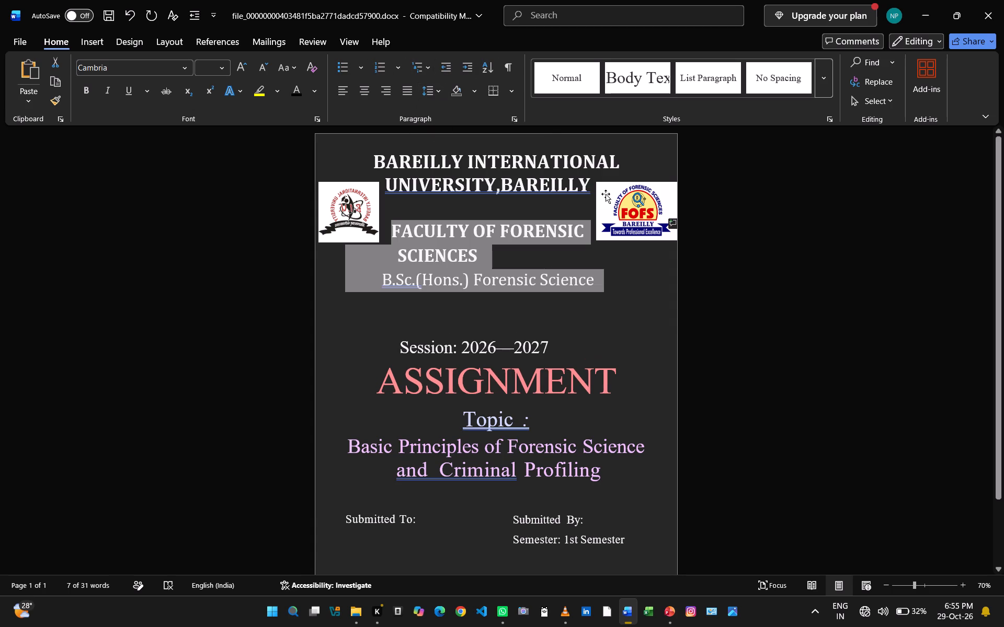
{"action": "left_click", "coordinate": [754, 302]}
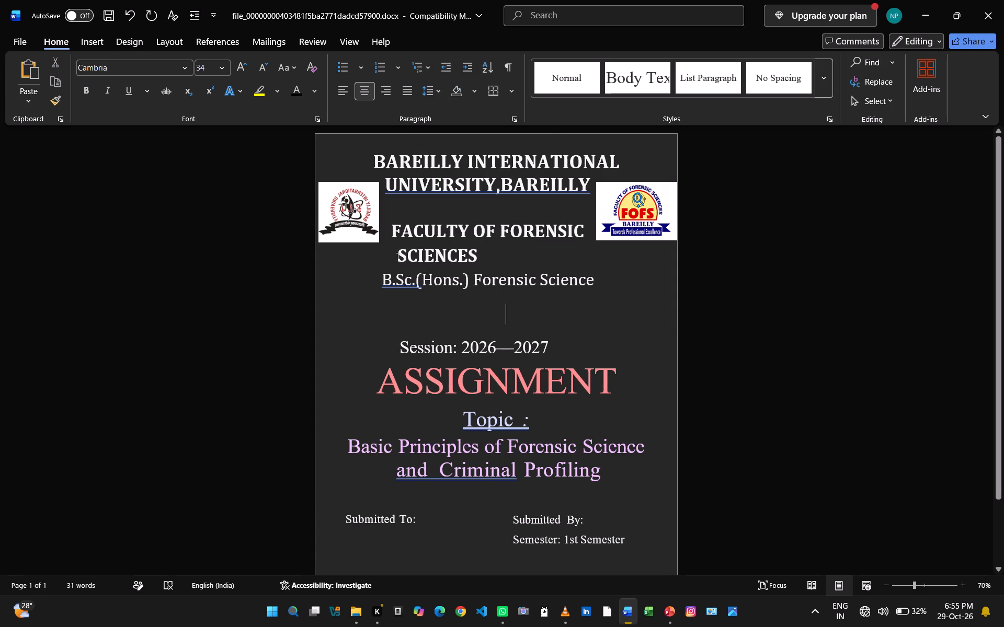
Shift the word "SCIENCES" under "FACULTY OF FORENSIC" towards the centre with ten more spaces before it.
{"action": "left_click", "coordinate": [397, 257]}
{"action": "key", "text": "space"}
{"action": "key", "text": "space"}
{"action": "key", "text": "space"}
{"action": "key", "text": "space"}
{"action": "key", "text": "space"}
{"action": "key", "text": "space"}
{"action": "key", "text": "space"}
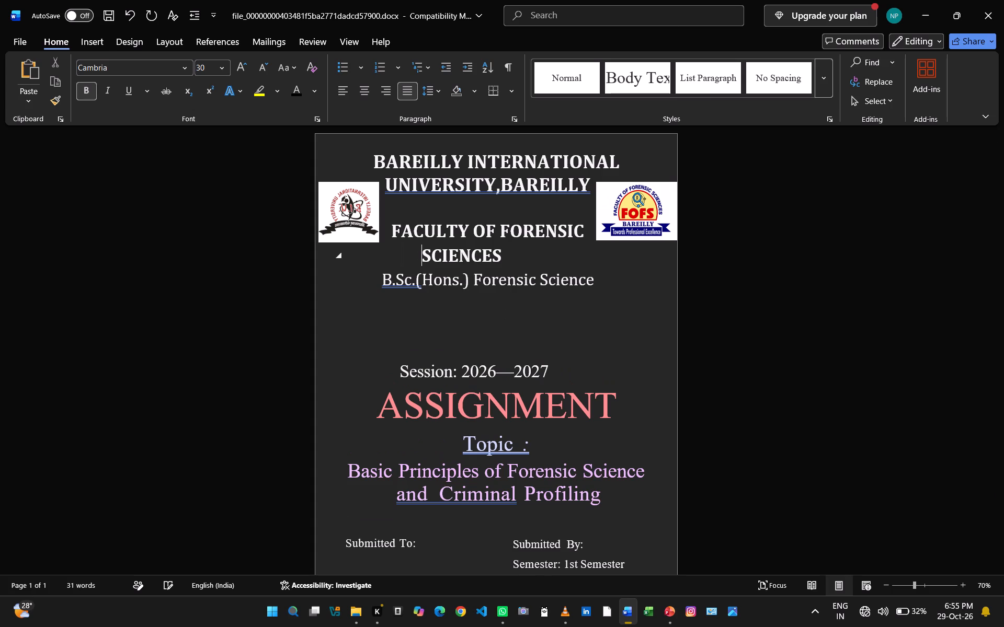
{"action": "key", "text": "space"}
{"action": "key", "text": "space"}
{"action": "key", "text": "space"}
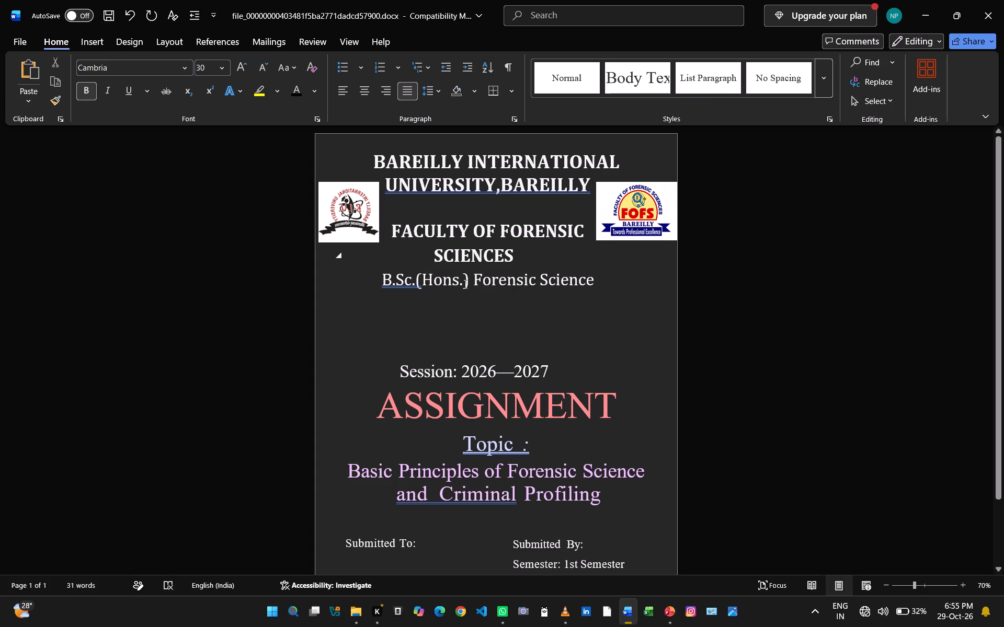
Remove the blank lines between "B.Sc.(Hons.) Forensic Science" and "Session: 2026—2027".
{"action": "left_click", "coordinate": [432, 349]}
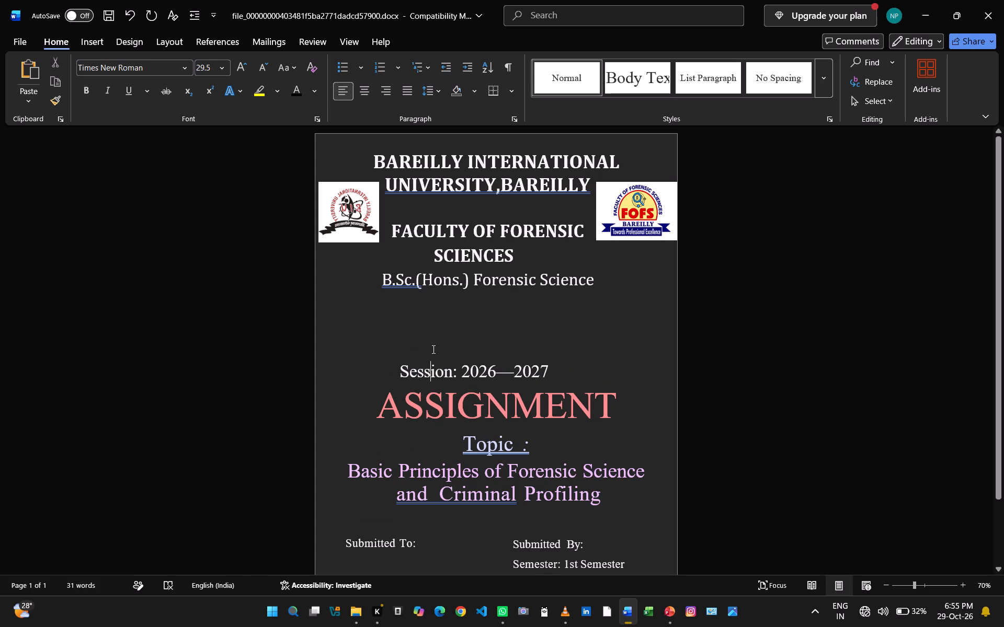
{"action": "left_click", "coordinate": [403, 347]}
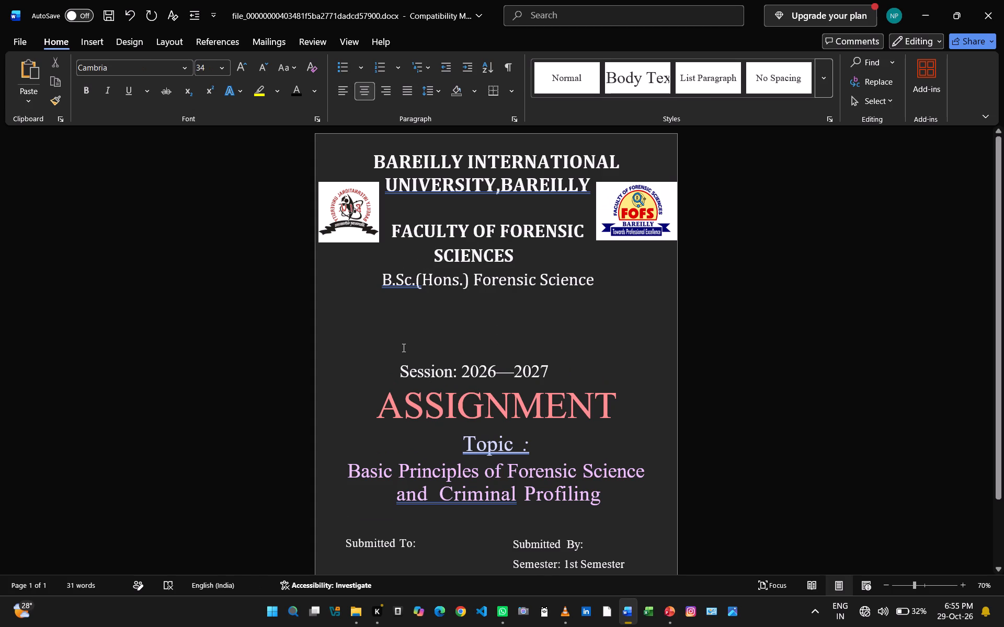
{"action": "key", "text": "BackSpace"}
{"action": "key", "text": "BackSpace"}
{"action": "key", "text": "BackSpace"}
{"action": "key", "text": "BackSpace"}
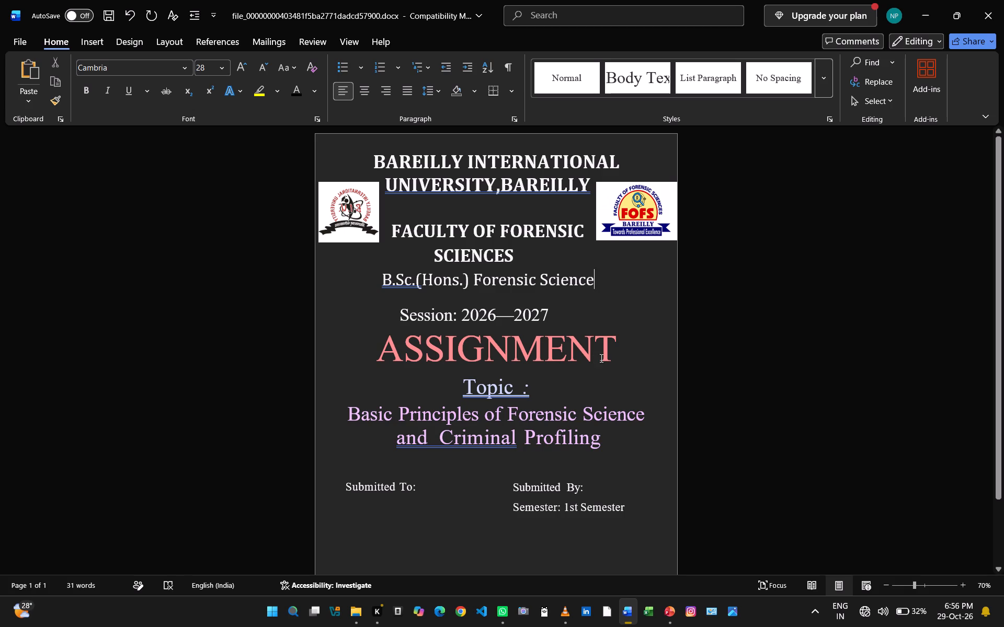
Recolour the "ASSIGNMENT" title white to match the heading lines above it.
{"action": "scroll", "coordinate": [617, 351], "scroll_direction": "down", "scroll_amount": 1}
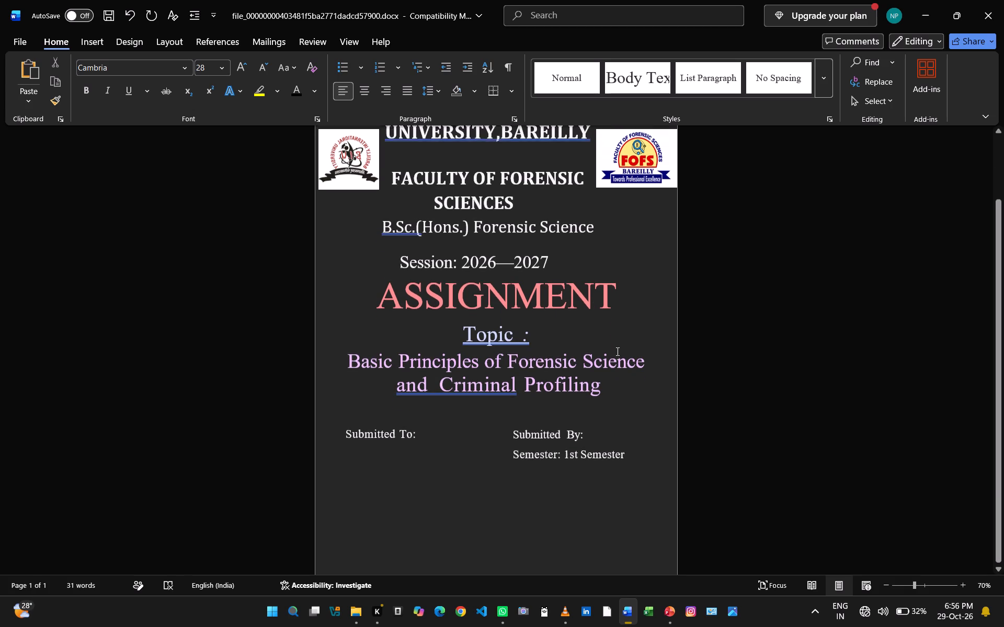
{"action": "scroll", "coordinate": [617, 351], "scroll_direction": "down", "scroll_amount": 3}
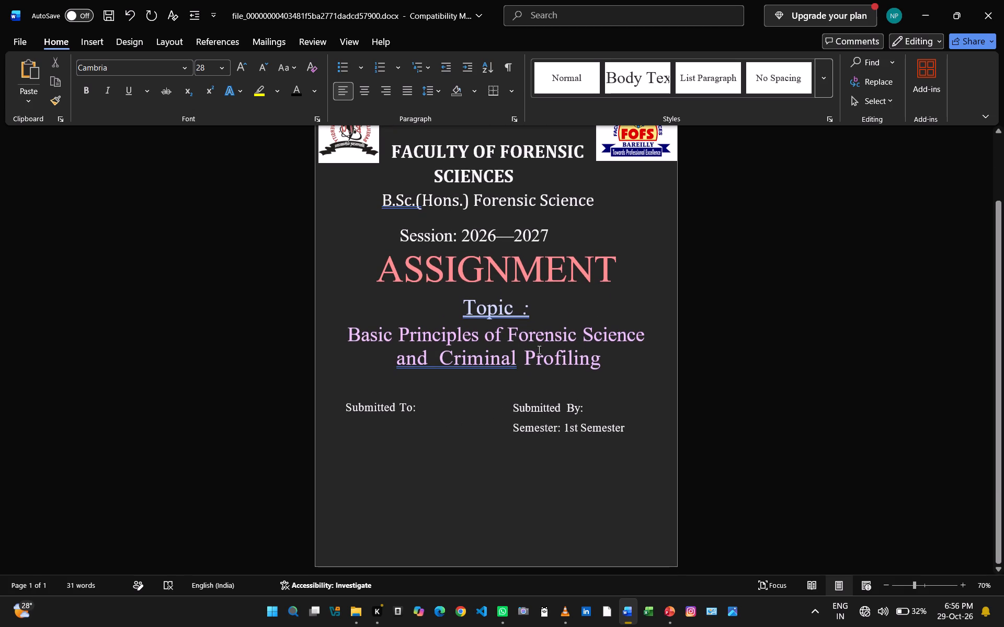
{"action": "scroll", "coordinate": [538, 350], "scroll_direction": "up", "scroll_amount": 2}
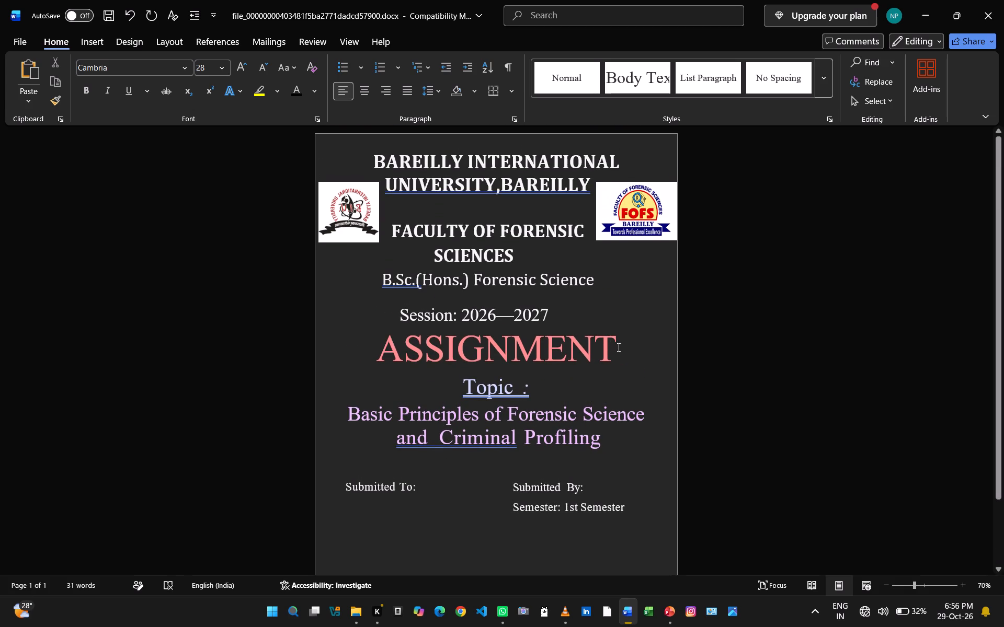
{"action": "left_click_drag", "start_coordinate": [618, 347], "coordinate": [362, 347]}
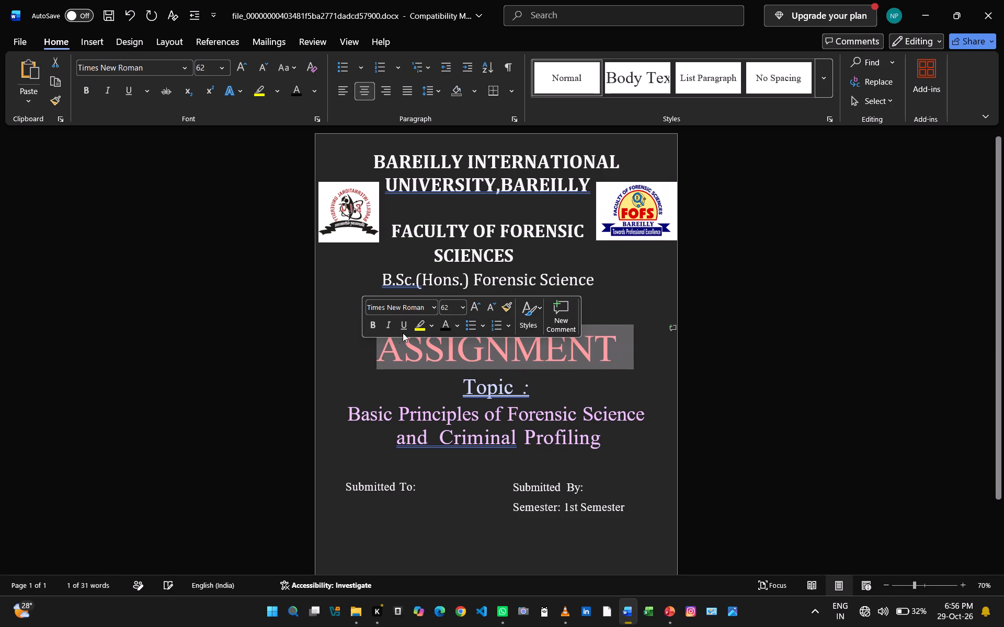
{"action": "left_click", "coordinate": [450, 329]}
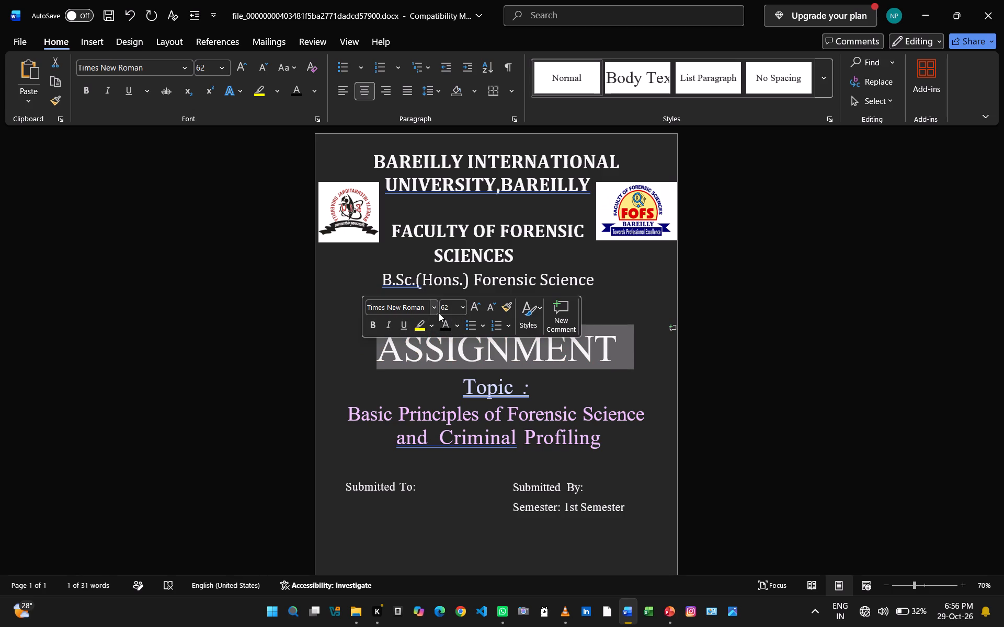
{"action": "left_click", "coordinate": [777, 292]}
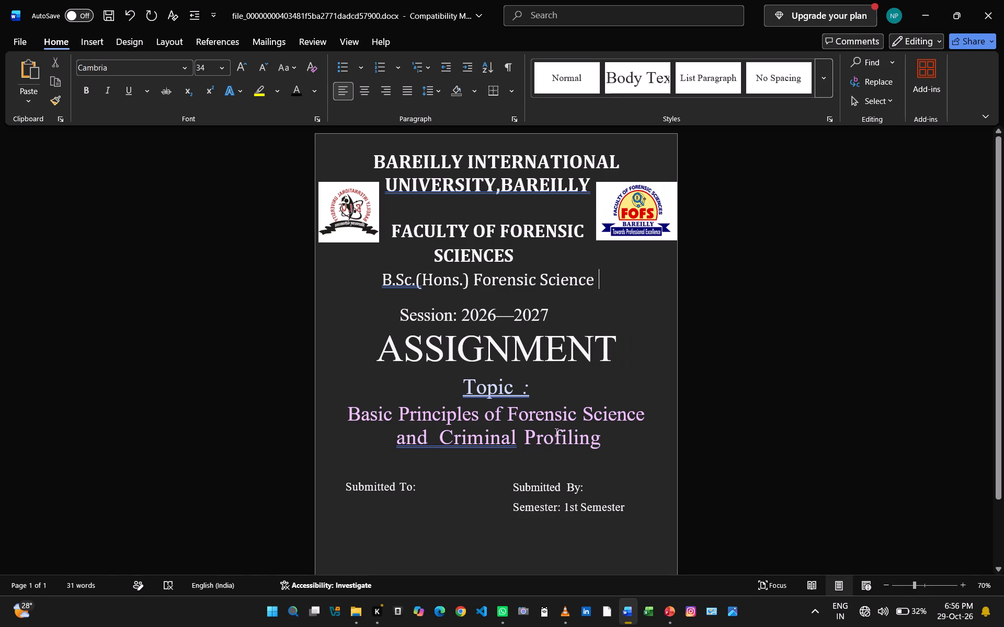
Add a line under "Submitted To:" with the teacher's name, copied from the title slide of the PowerPoint presentation.
{"action": "scroll", "coordinate": [588, 439], "scroll_direction": "down", "scroll_amount": 1}
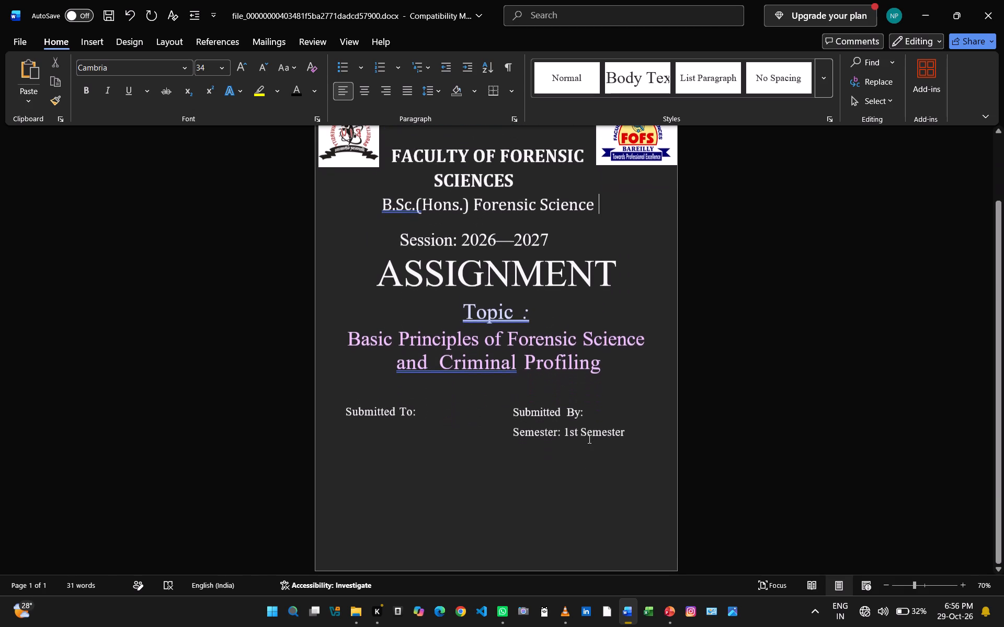
{"action": "left_click_drag", "start_coordinate": [350, 408], "coordinate": [372, 408]}
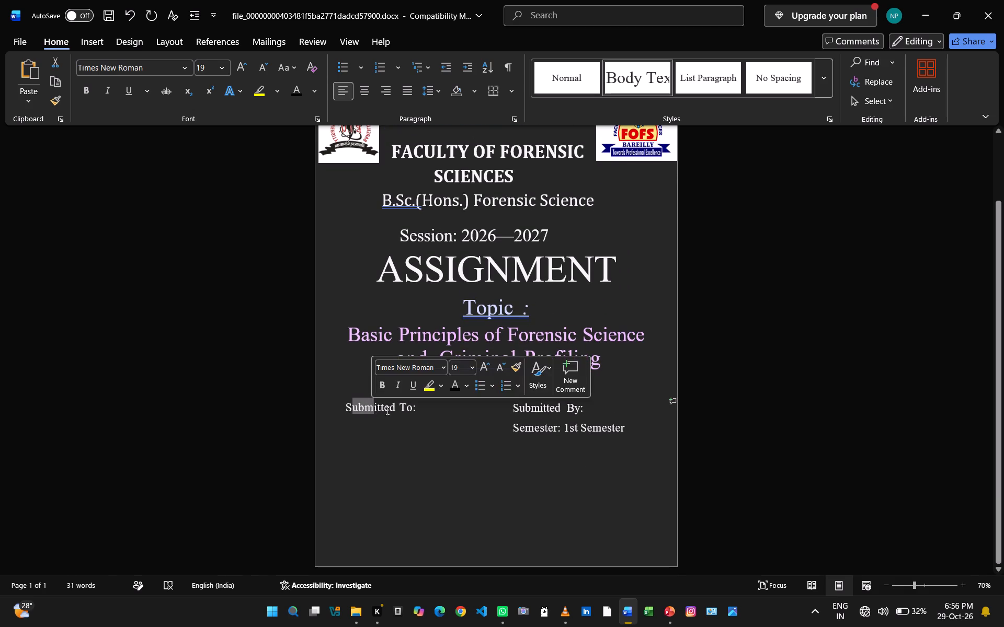
{"action": "left_click", "coordinate": [398, 424]}
{"action": "left_click", "coordinate": [415, 412]}
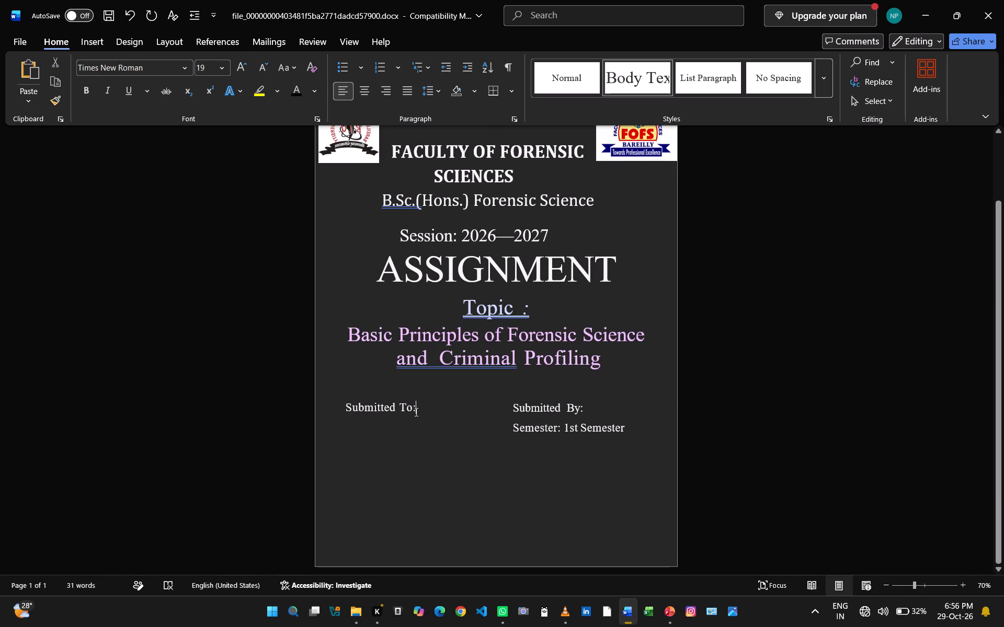
{"action": "key", "text": "Return"}
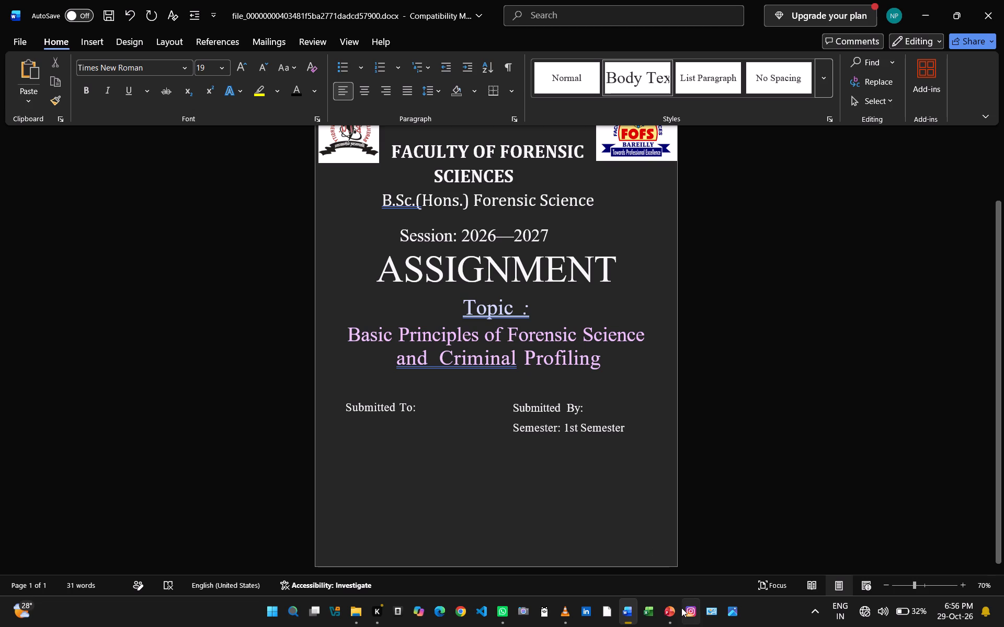
{"action": "left_click", "coordinate": [670, 624]}
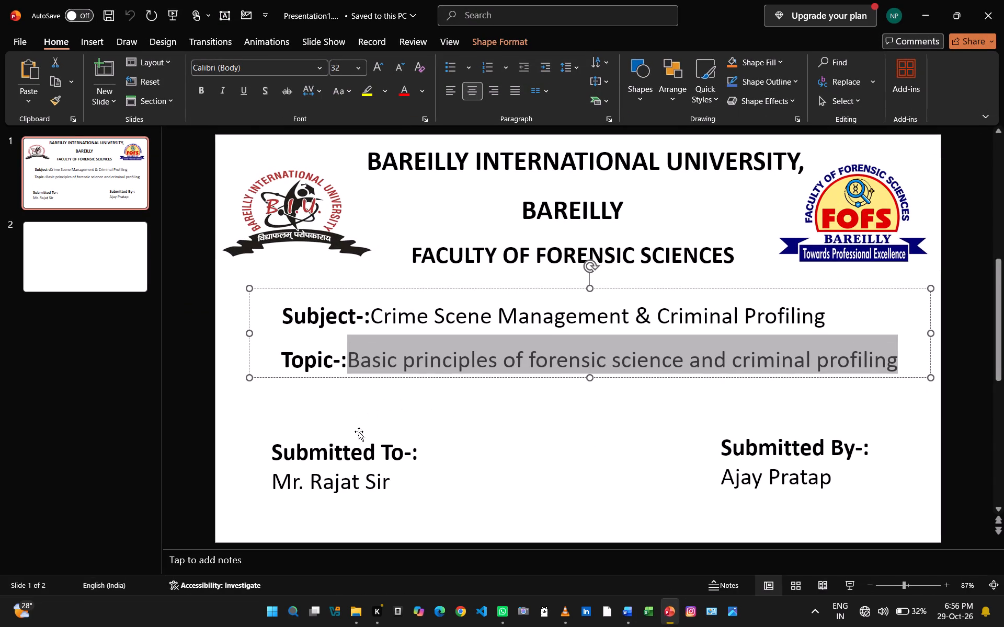
{"action": "left_click_drag", "start_coordinate": [389, 492], "coordinate": [258, 478]}
{"action": "key", "text": "ctrl+c"}
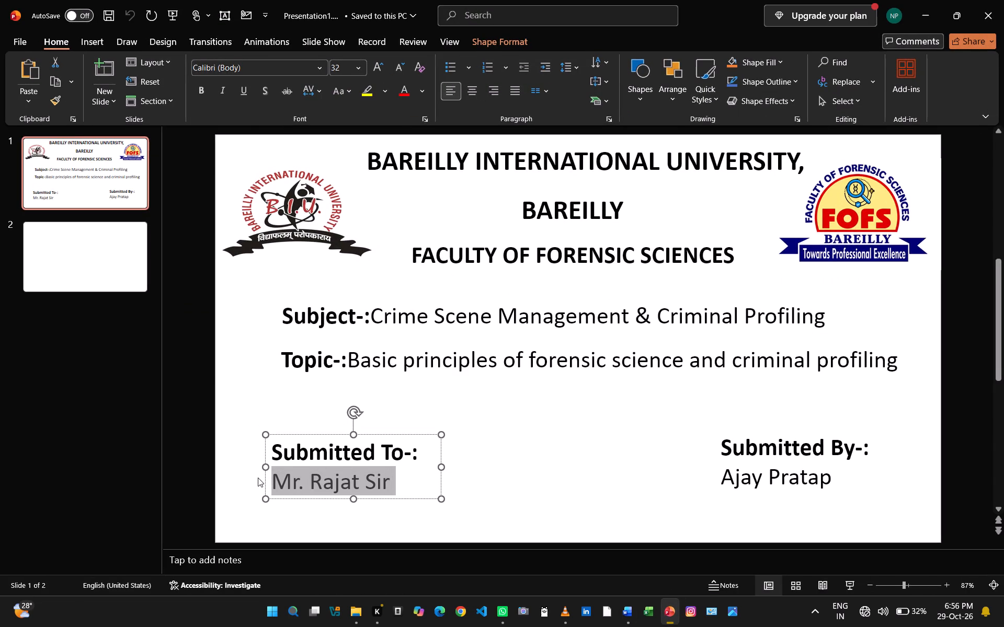
{"action": "left_click", "coordinate": [929, 2]}
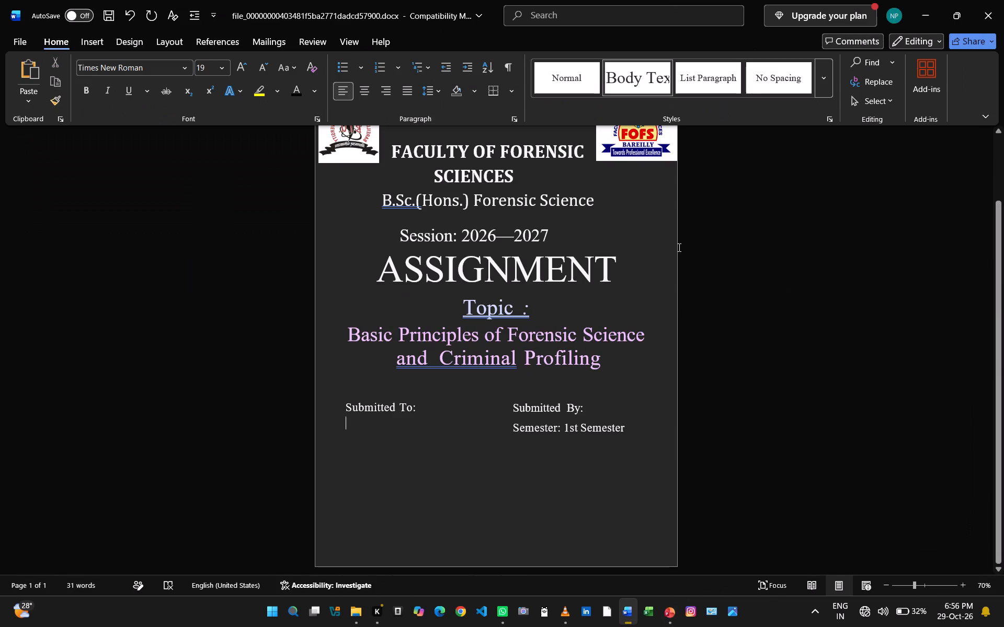
{"action": "left_click", "coordinate": [363, 421]}
{"action": "key", "text": "ctrl+v"}
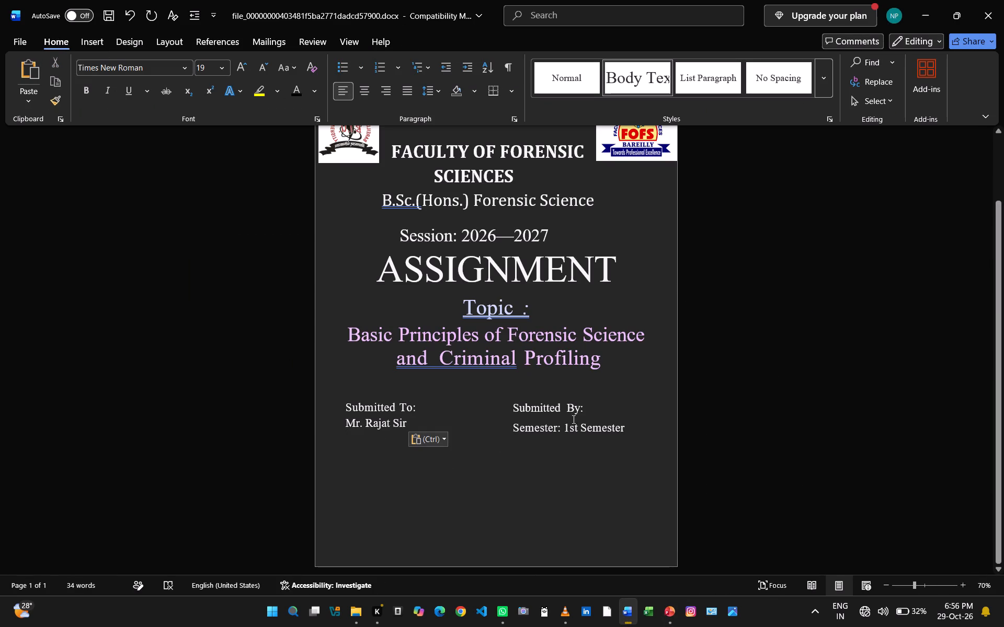
Replace "Semester: 1st Semester" under "Submitted By:" with the student's name.
{"action": "left_click_drag", "start_coordinate": [623, 428], "coordinate": [522, 428]}
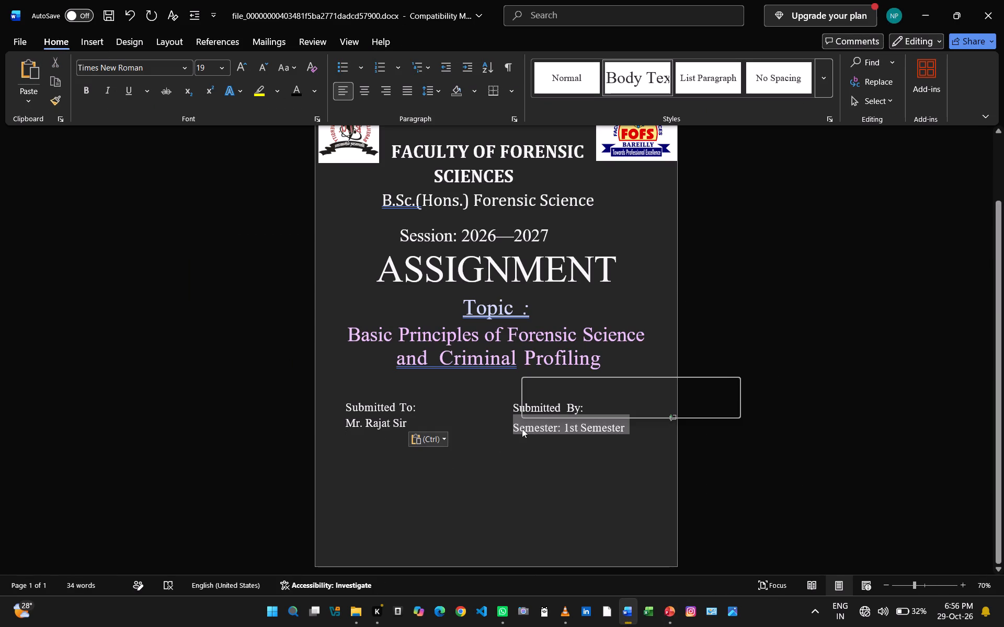
{"action": "key", "text": "BackSpace"}
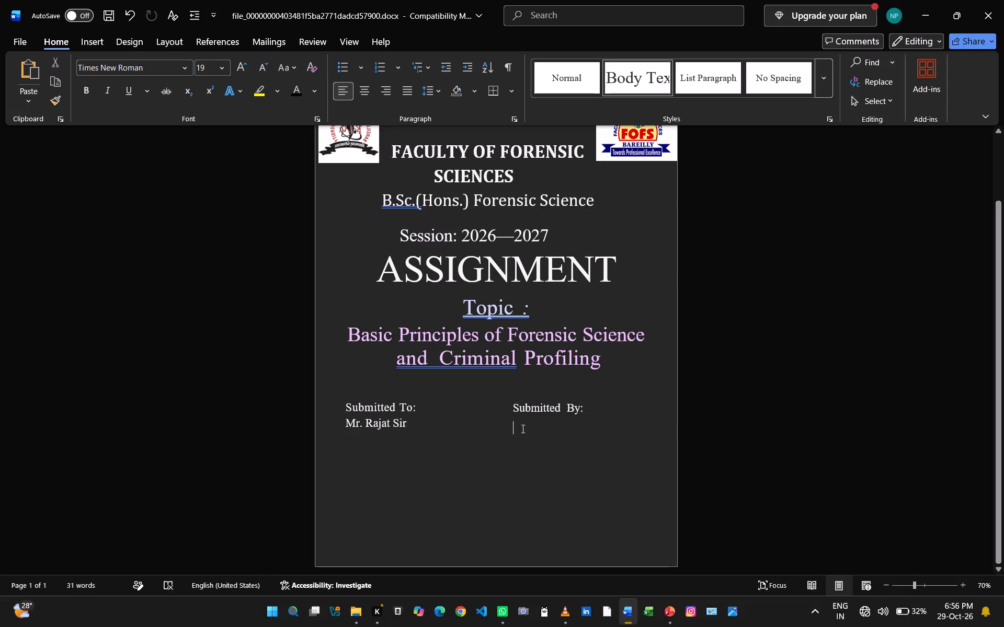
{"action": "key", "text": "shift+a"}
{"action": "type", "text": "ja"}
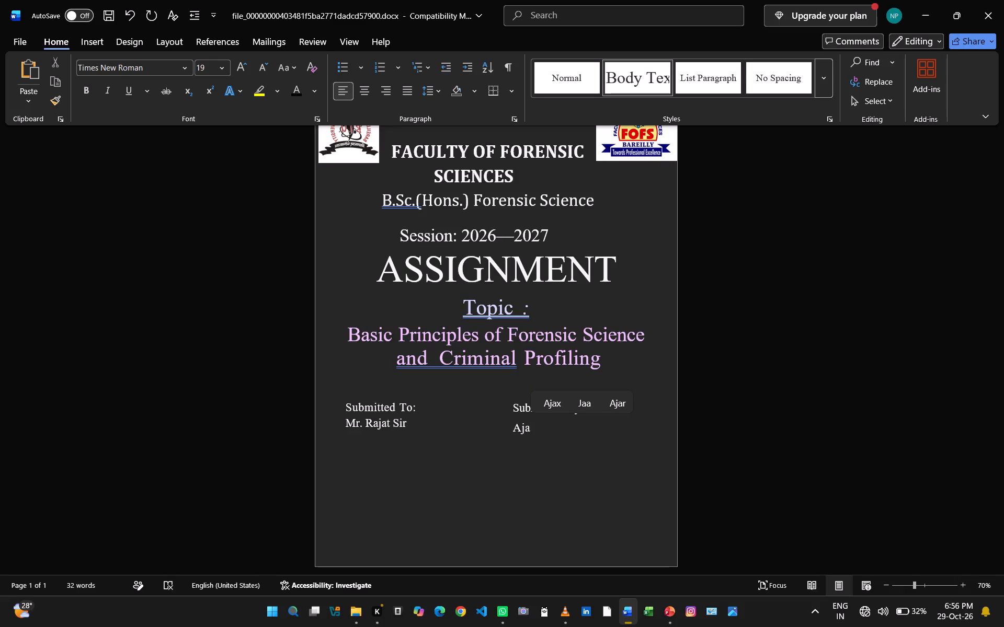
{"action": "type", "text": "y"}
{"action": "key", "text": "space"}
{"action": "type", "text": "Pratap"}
{"action": "left_click", "coordinate": [546, 492]}
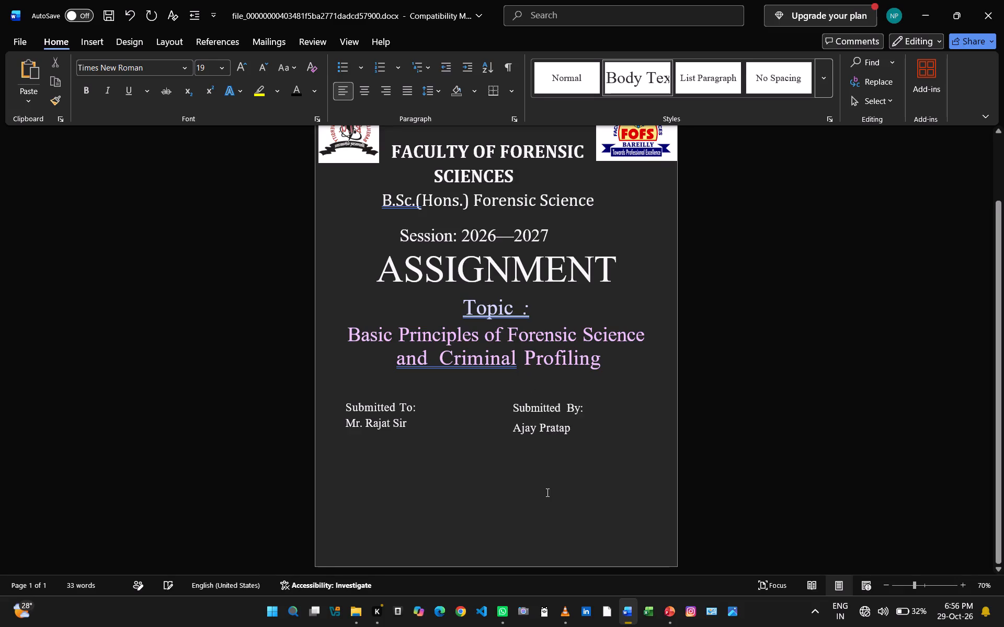
Set the "Submitted To:" label's font size to 28.
{"action": "left_click_drag", "start_coordinate": [345, 406], "coordinate": [408, 412]}
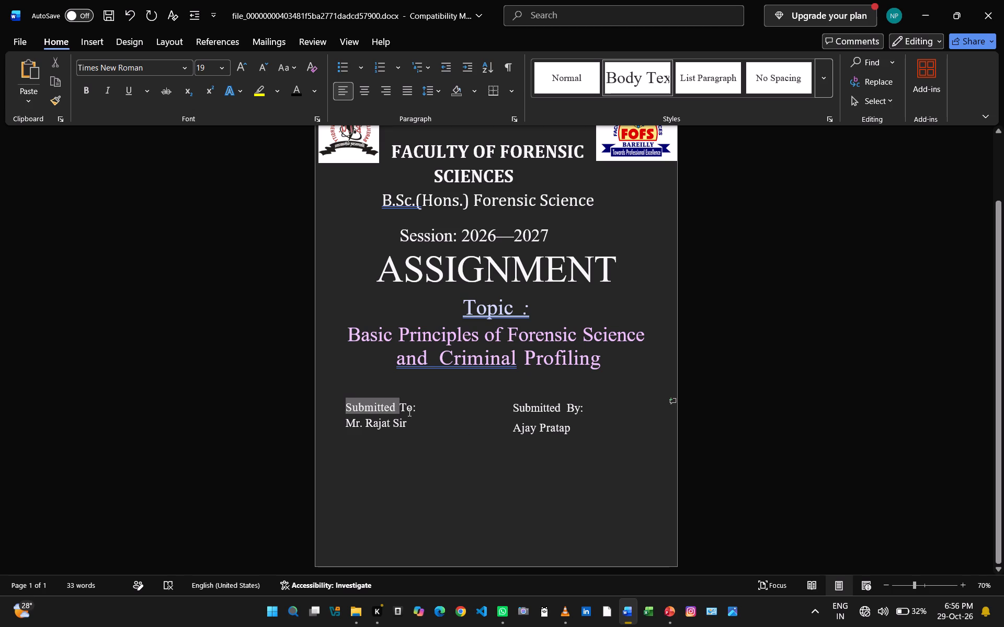
{"action": "left_click_drag", "start_coordinate": [408, 412], "coordinate": [429, 411]}
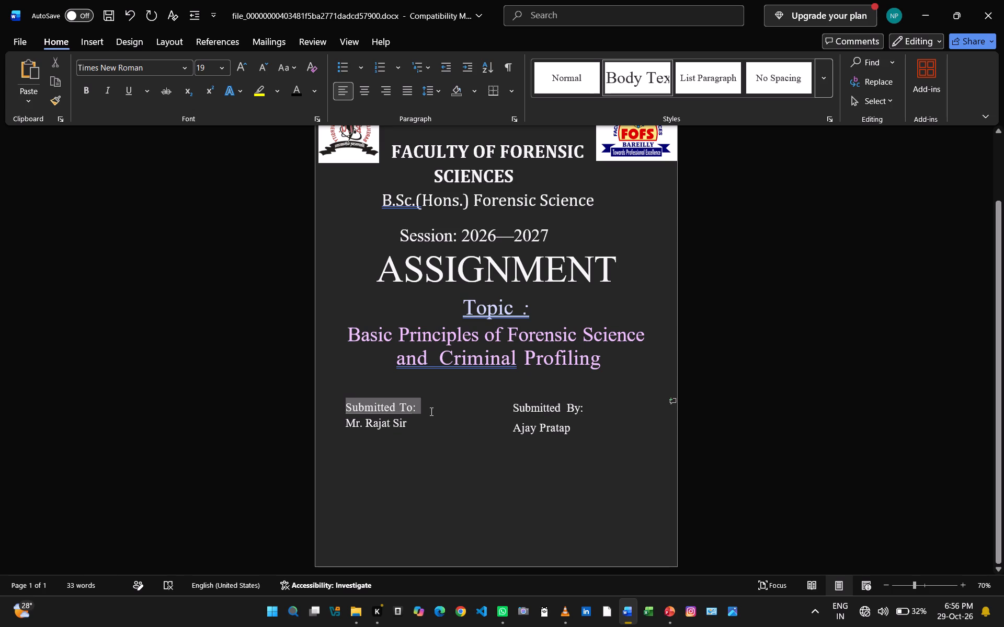
{"action": "left_click_drag", "start_coordinate": [429, 411], "coordinate": [428, 411]}
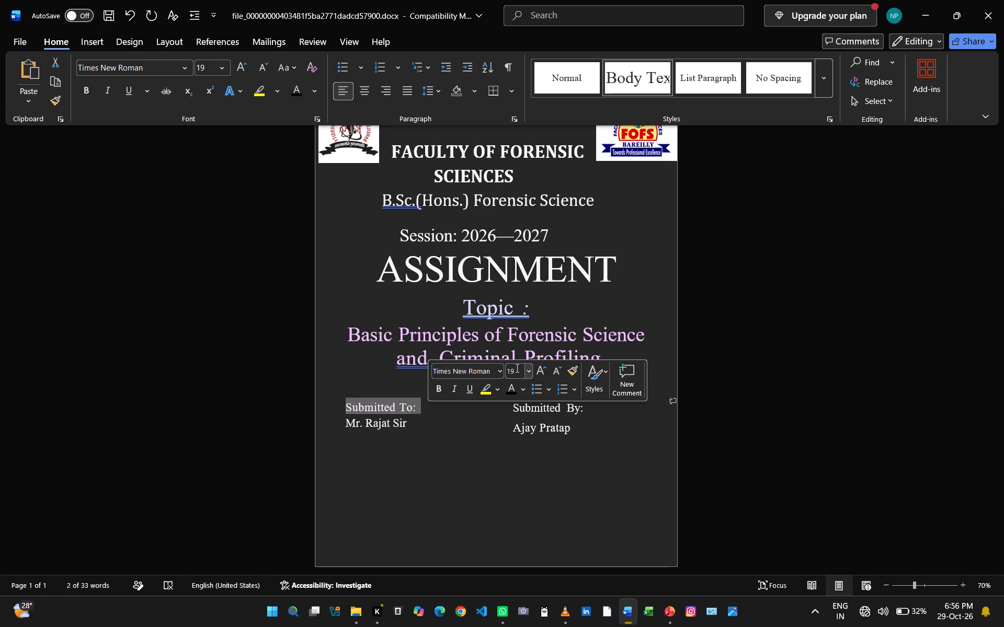
{"action": "left_click", "coordinate": [515, 368]}
{"action": "key", "text": "BackSpace"}
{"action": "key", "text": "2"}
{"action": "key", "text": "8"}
{"action": "key", "text": "Return"}
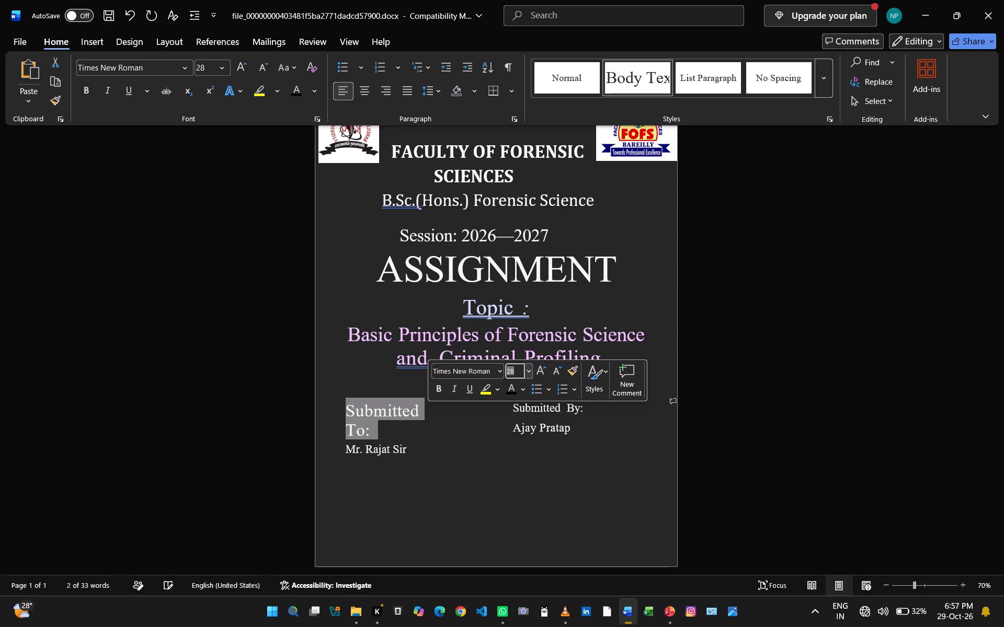
Set the "Submitted By:" label to font size 28 and bold, keeping the student's name directly beneath it.
{"action": "left_click_drag", "start_coordinate": [504, 415], "coordinate": [519, 409]}
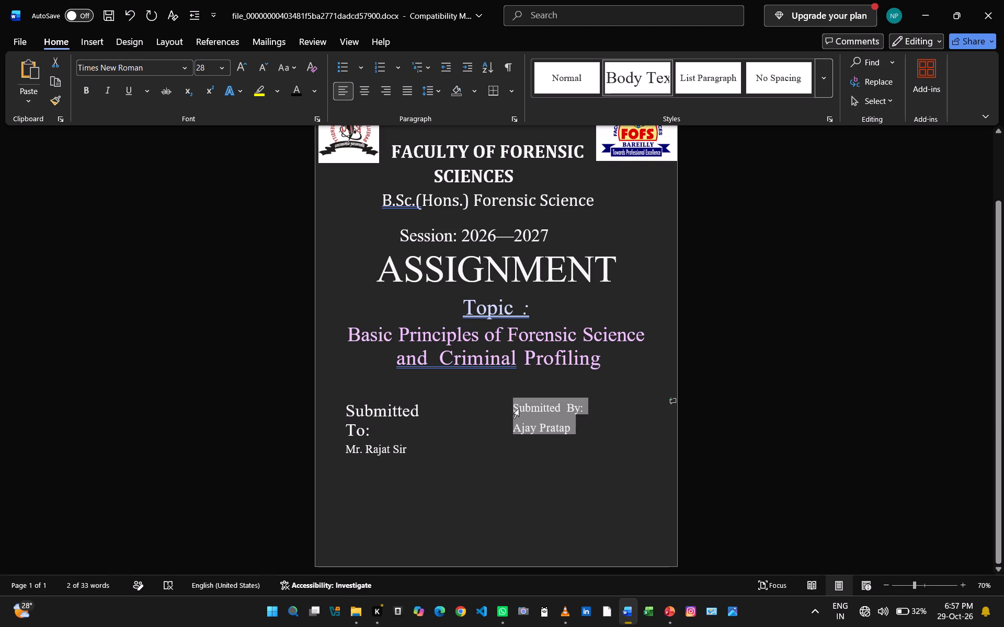
{"action": "left_click_drag", "start_coordinate": [519, 409], "coordinate": [526, 409]}
{"action": "left_click", "coordinate": [526, 409]}
{"action": "left_click_drag", "start_coordinate": [515, 406], "coordinate": [549, 409]}
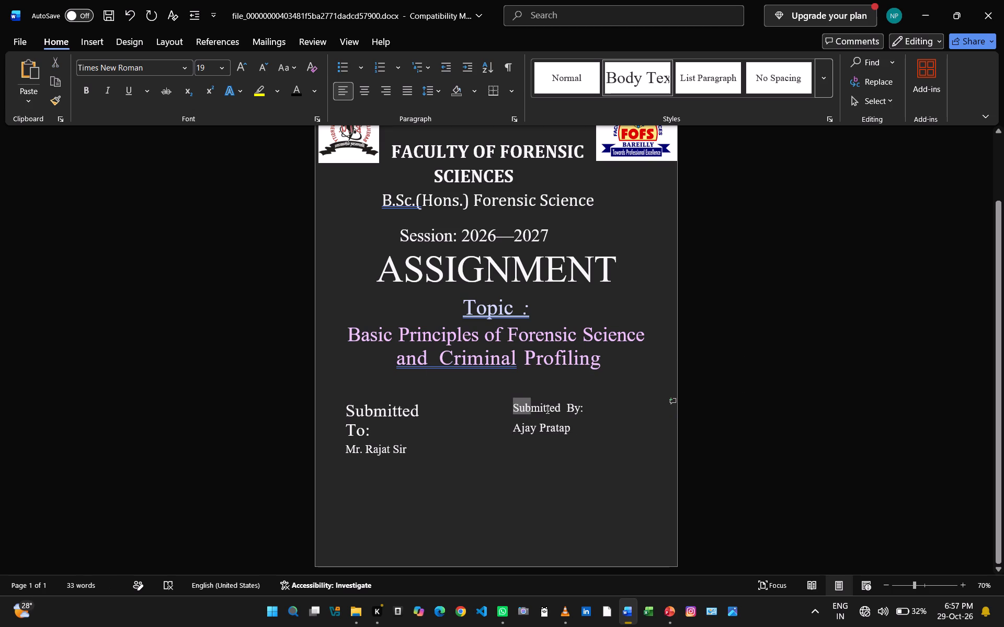
{"action": "left_click_drag", "start_coordinate": [549, 409], "coordinate": [589, 410]}
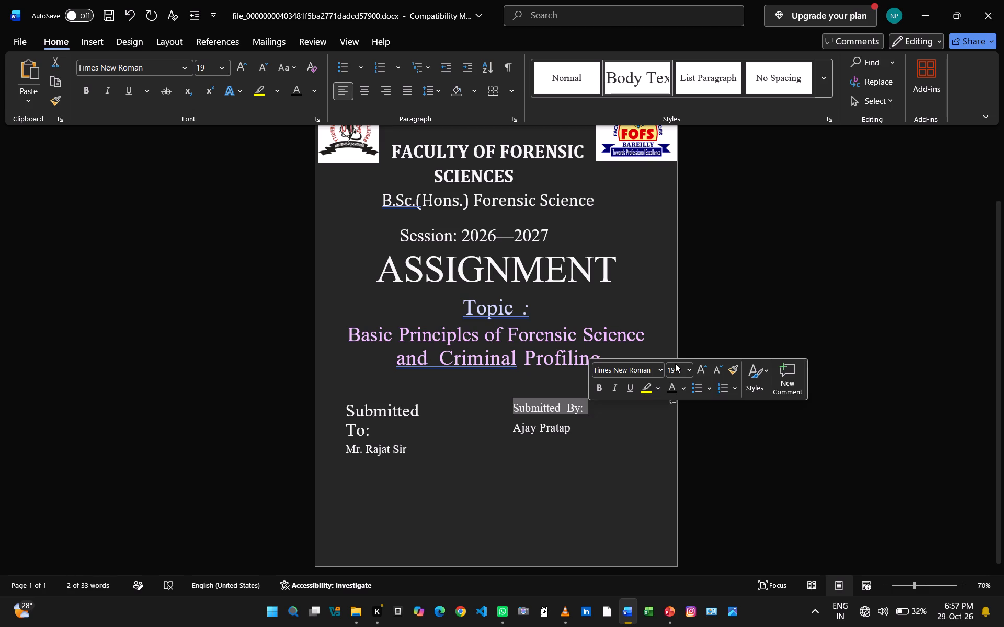
{"action": "left_click", "coordinate": [677, 371]}
{"action": "key", "text": "BackSpace"}
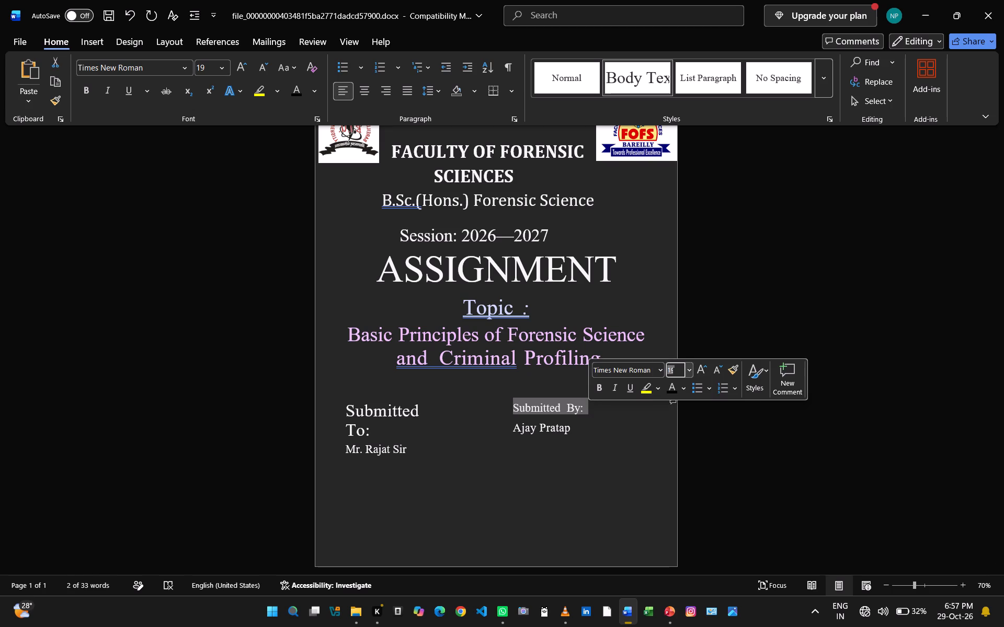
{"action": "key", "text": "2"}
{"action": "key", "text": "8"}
{"action": "left_click", "coordinate": [600, 385]}
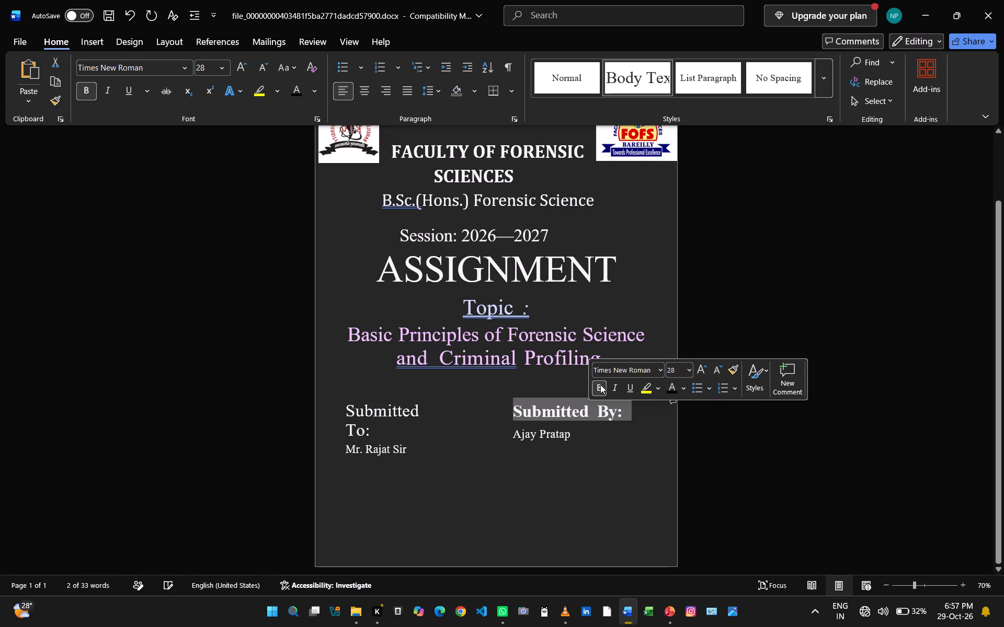
{"action": "key", "text": "Return"}
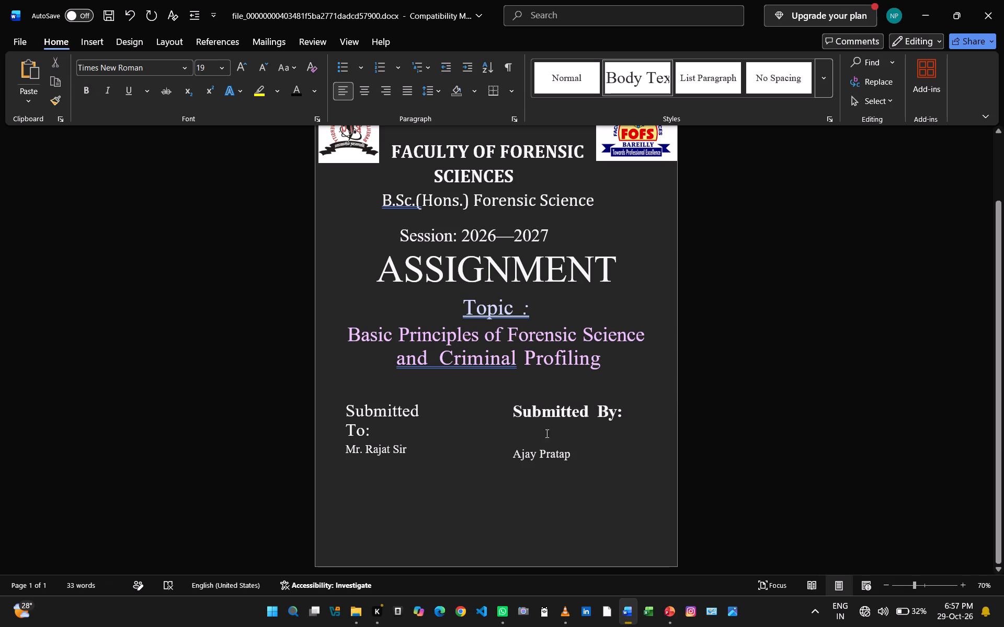
{"action": "left_click", "coordinate": [524, 438]}
{"action": "key", "text": "BackSpace"}
{"action": "key", "text": "BackSpace"}
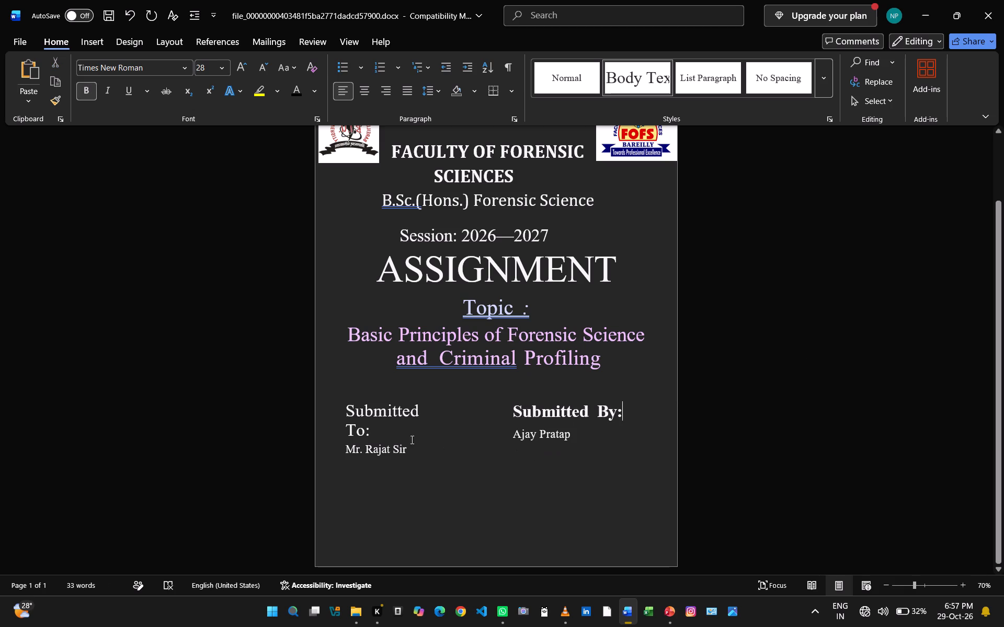
Make the "Submitted To:" label bold to match "Submitted By:".
{"action": "left_click_drag", "start_coordinate": [379, 432], "coordinate": [345, 415]}
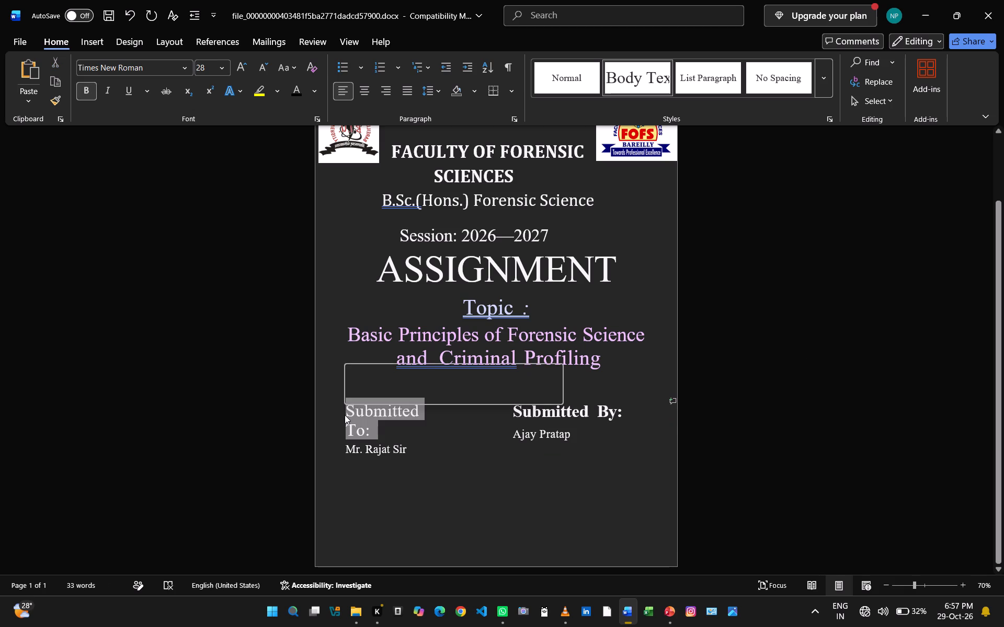
{"action": "left_click", "coordinate": [361, 390]}
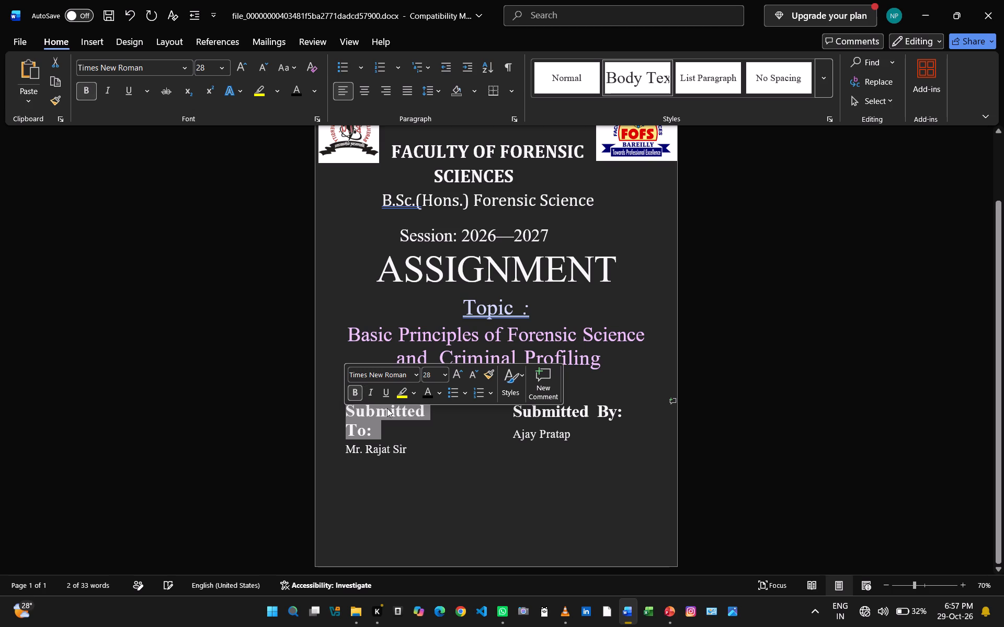
{"action": "left_click", "coordinate": [396, 422]}
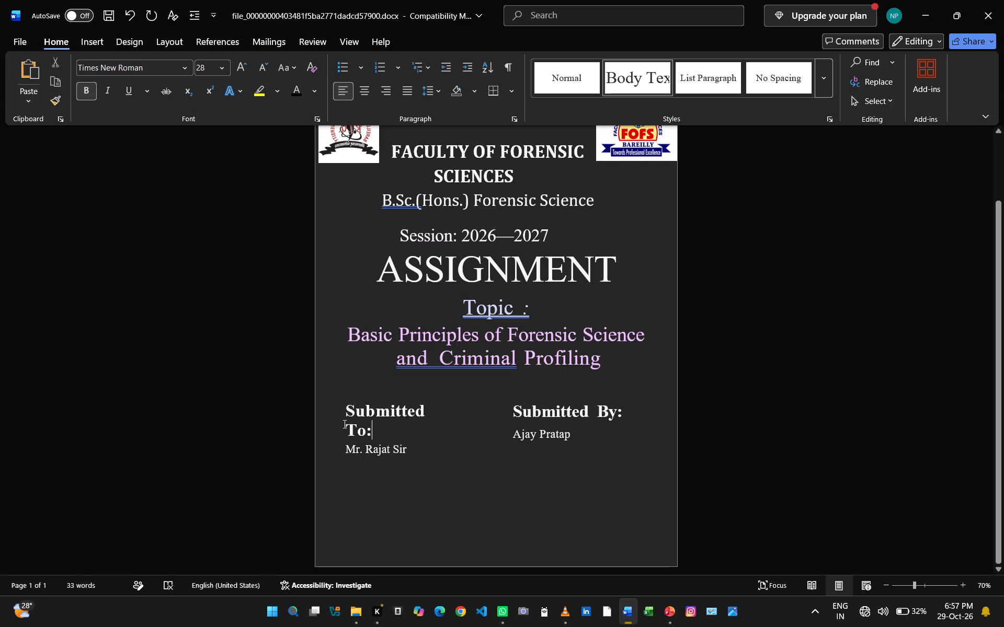
Tighten the gap between the topic text and the "Submitted To:" label.
{"action": "left_click", "coordinate": [344, 415]}
{"action": "key", "text": "BackSpace"}
{"action": "key", "text": "BackSpace"}
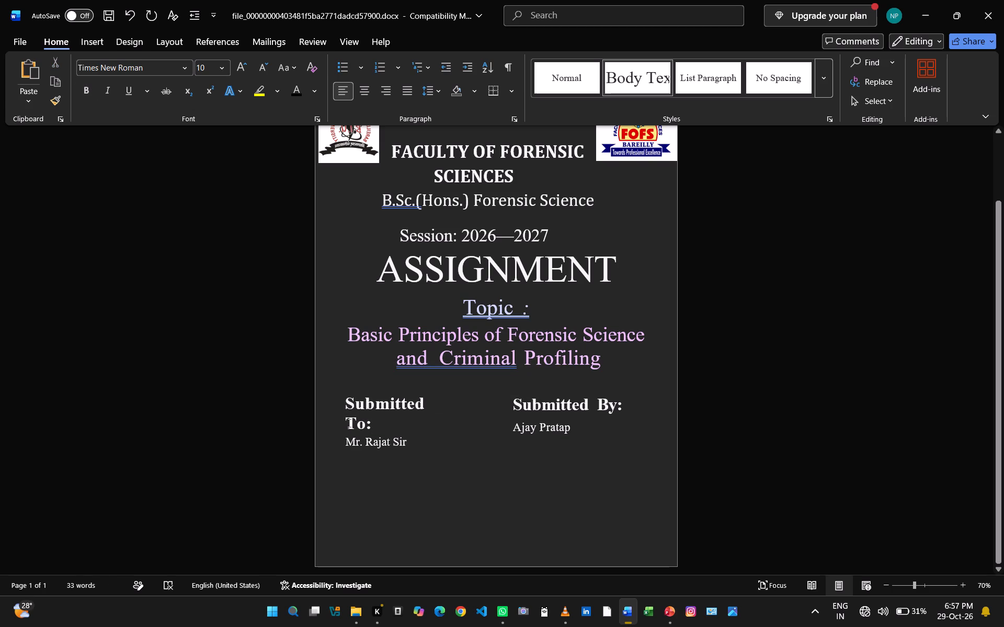
Try to pull "To:" up beside "Submitted" by deleting the characters before it, keeping one space between the words.
{"action": "left_click", "coordinate": [348, 423]}
{"action": "key", "text": "BackSpace"}
{"action": "key", "text": "BackSpace"}
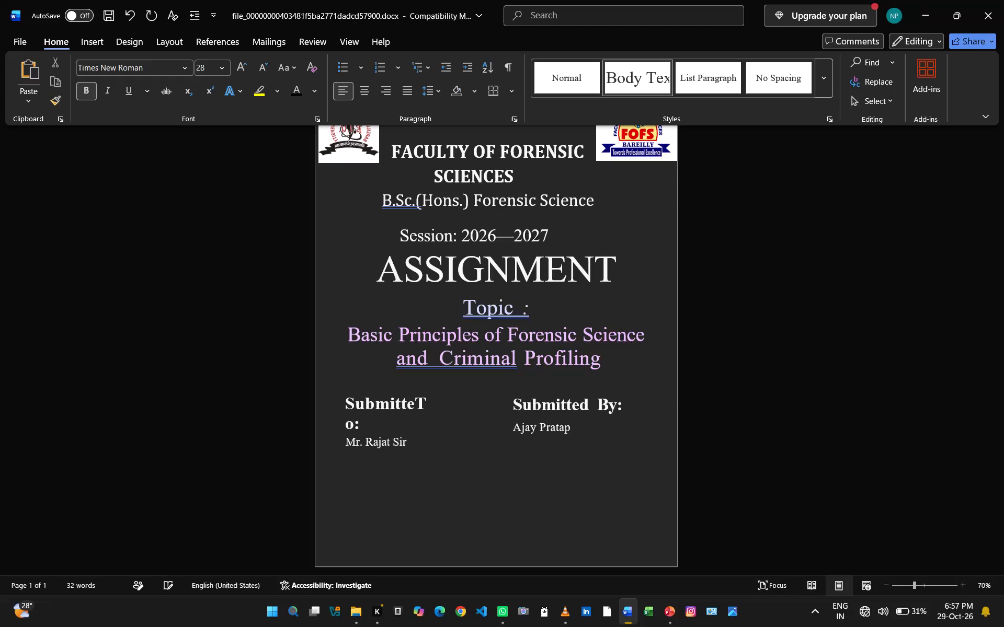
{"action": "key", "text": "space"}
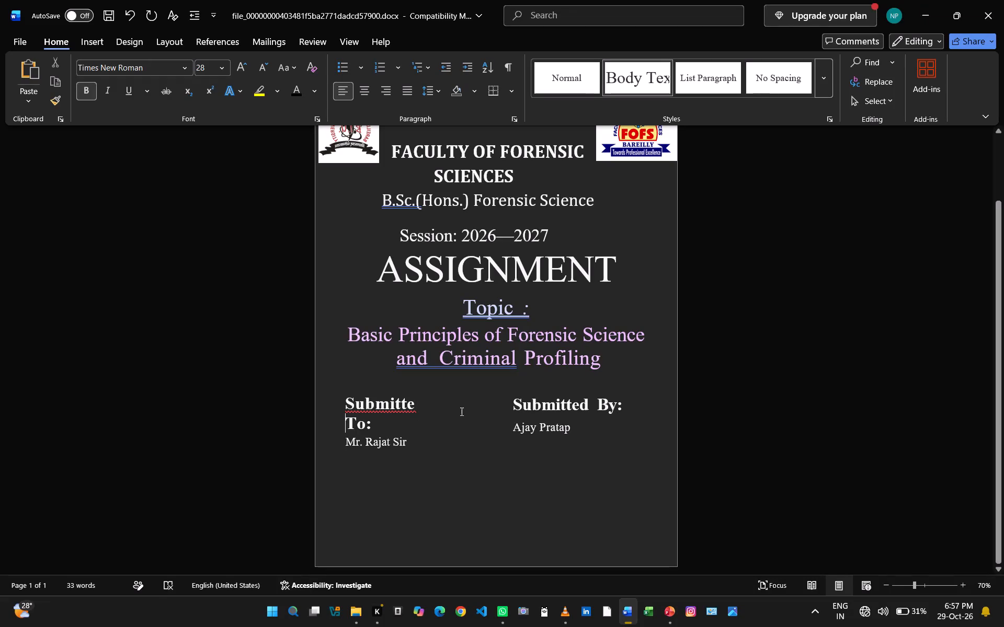
Indent the "Submitted By:" label with two spaces before it.
{"action": "left_click", "coordinate": [514, 409]}
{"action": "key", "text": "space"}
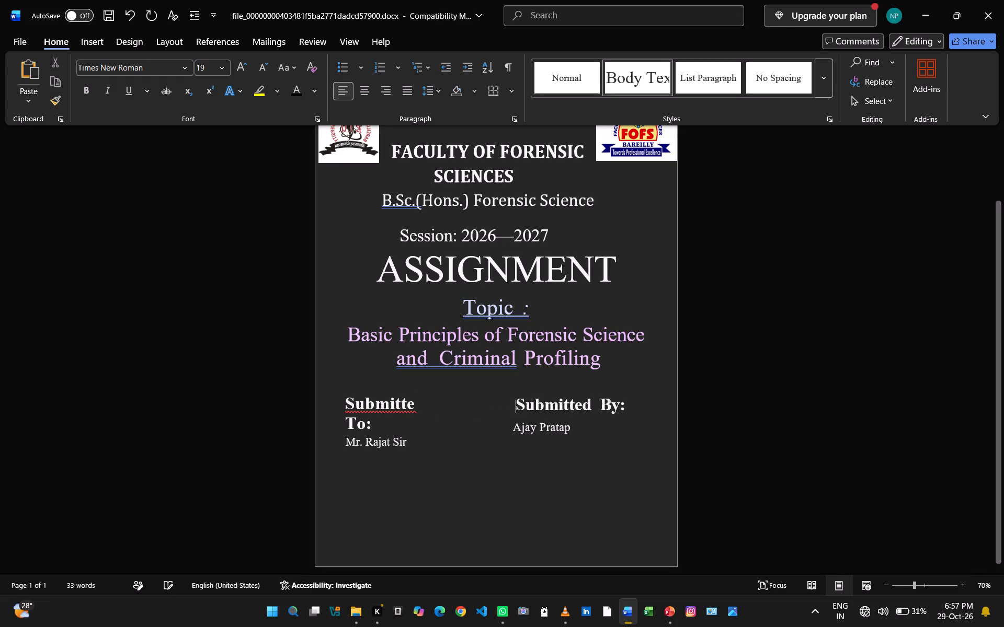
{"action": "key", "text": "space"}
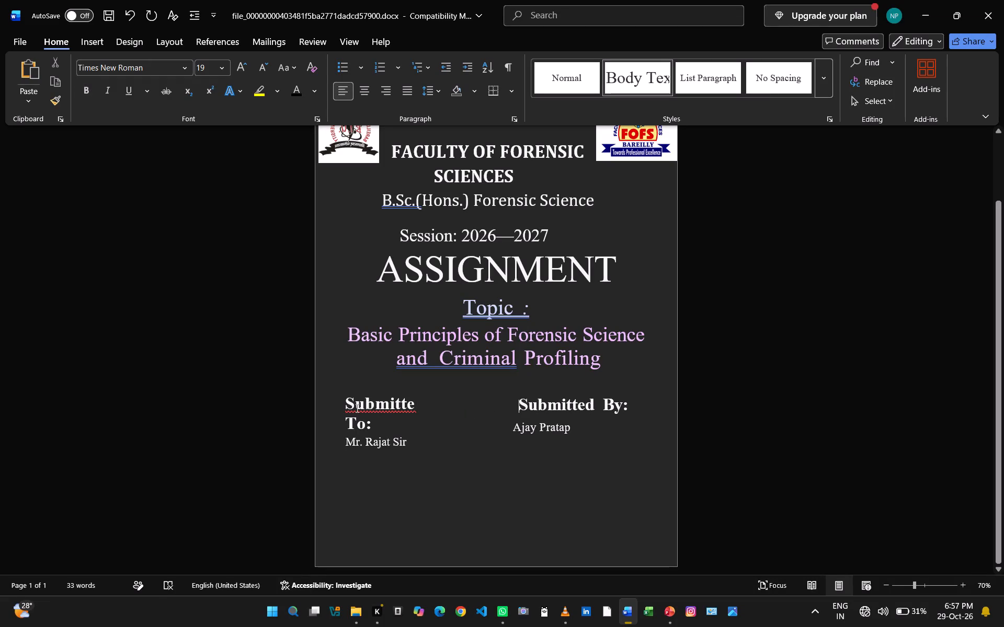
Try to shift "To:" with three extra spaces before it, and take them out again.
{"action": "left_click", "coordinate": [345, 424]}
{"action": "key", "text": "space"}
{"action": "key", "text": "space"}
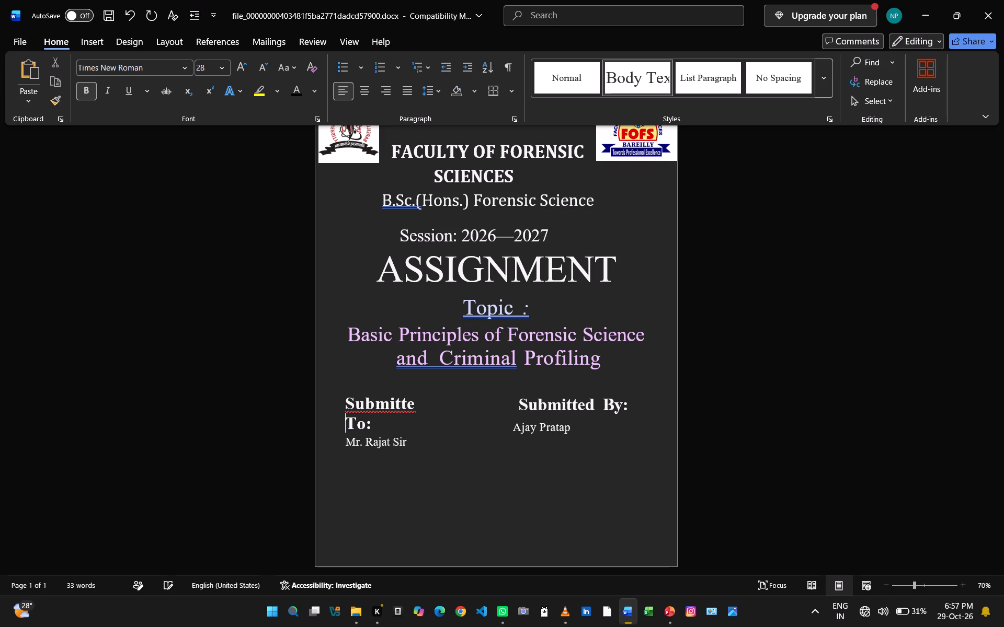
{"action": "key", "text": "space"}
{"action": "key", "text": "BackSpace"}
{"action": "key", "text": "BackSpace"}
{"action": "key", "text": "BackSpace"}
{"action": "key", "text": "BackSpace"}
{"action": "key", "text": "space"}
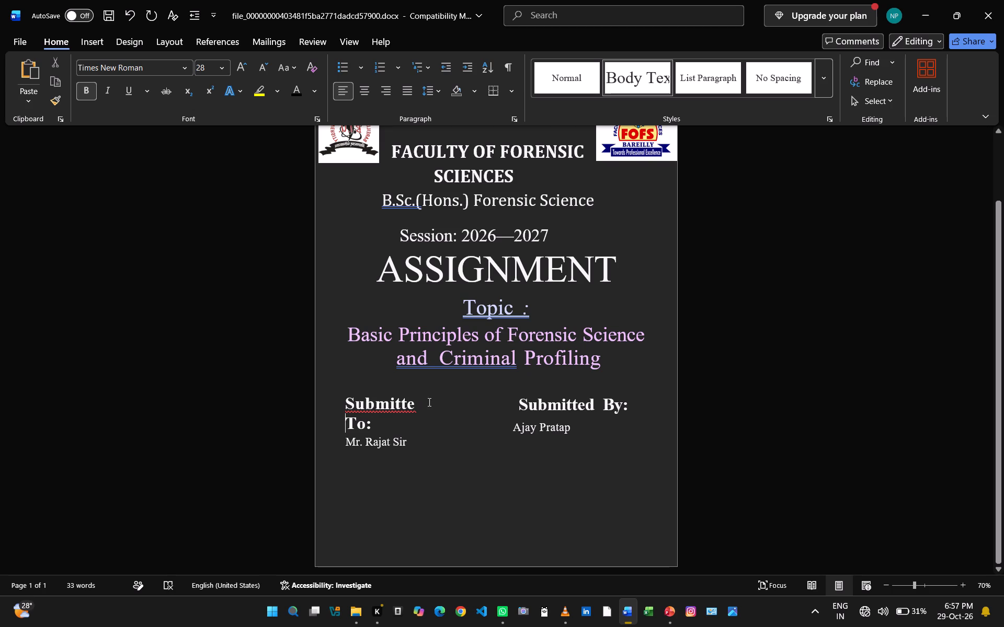
Indent the "Submitted By:" label six spaces further, keeping both words on one line.
{"action": "left_click", "coordinate": [512, 407]}
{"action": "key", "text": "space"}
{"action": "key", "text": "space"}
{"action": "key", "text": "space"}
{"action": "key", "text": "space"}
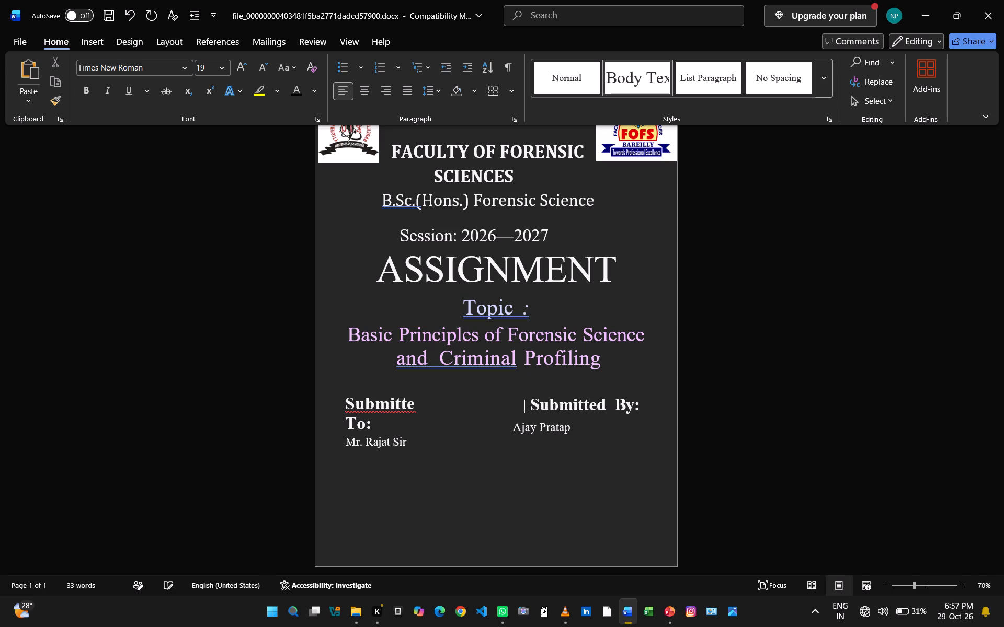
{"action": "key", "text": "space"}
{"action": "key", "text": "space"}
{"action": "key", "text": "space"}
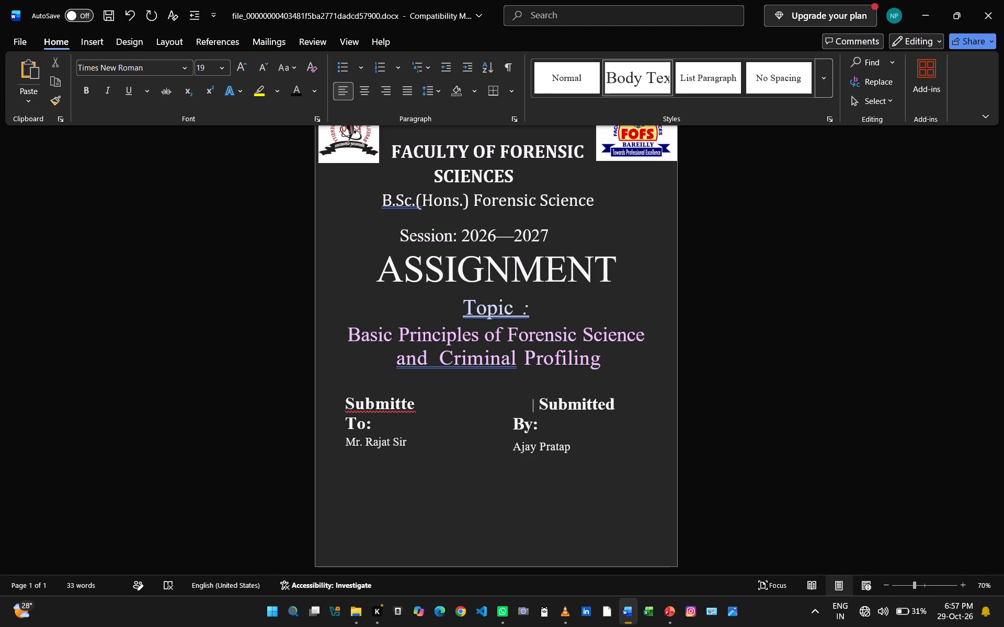
{"action": "key", "text": "BackSpace"}
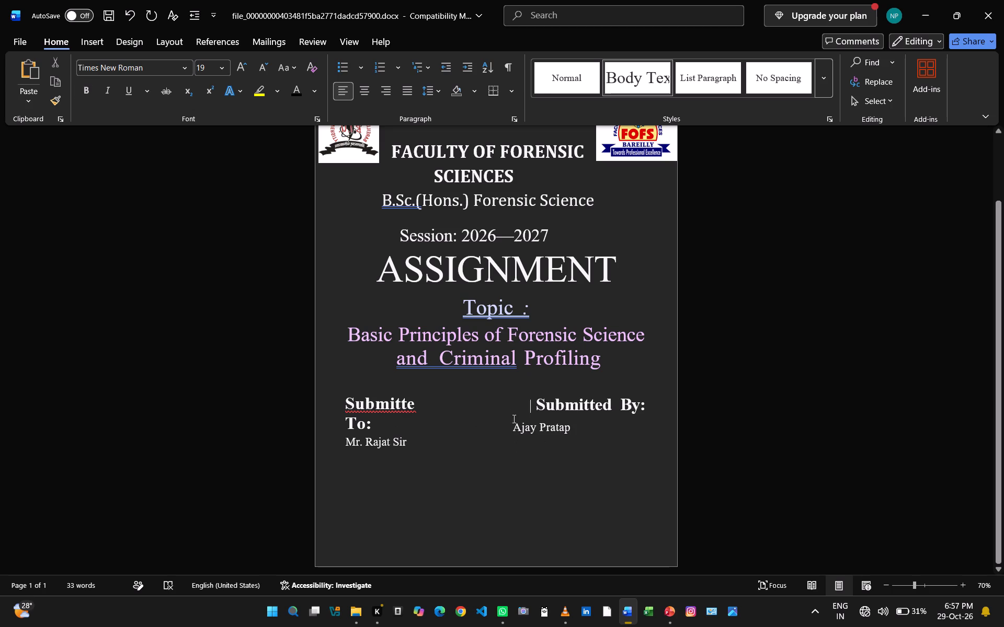
{"action": "left_click", "coordinate": [512, 427]}
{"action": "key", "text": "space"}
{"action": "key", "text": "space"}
{"action": "key", "text": "BackSpace"}
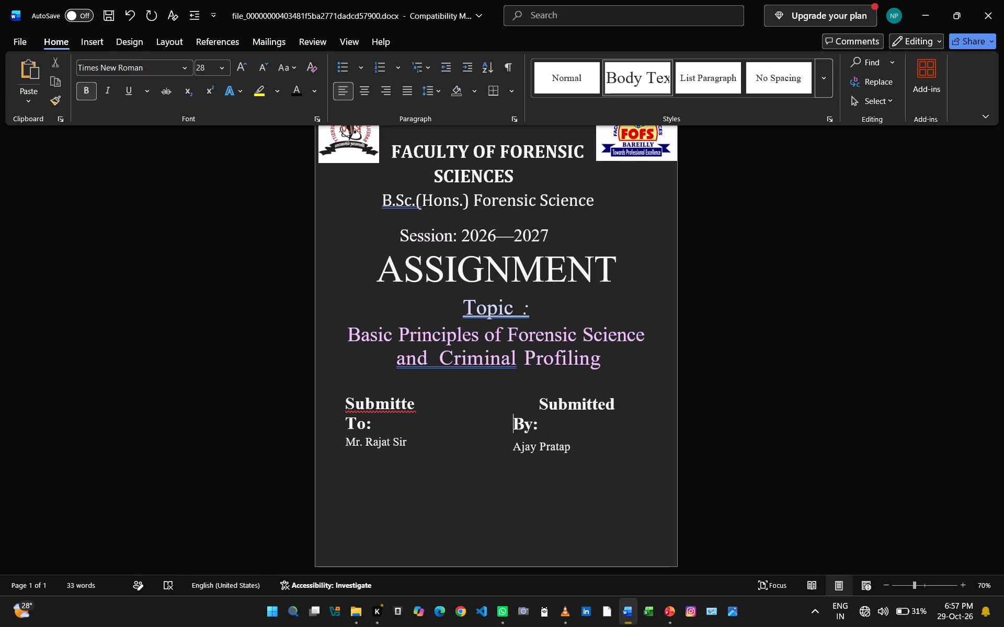
{"action": "key", "text": "BackSpace"}
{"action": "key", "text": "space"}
{"action": "left_click", "coordinate": [542, 407]}
{"action": "key", "text": "BackSpace"}
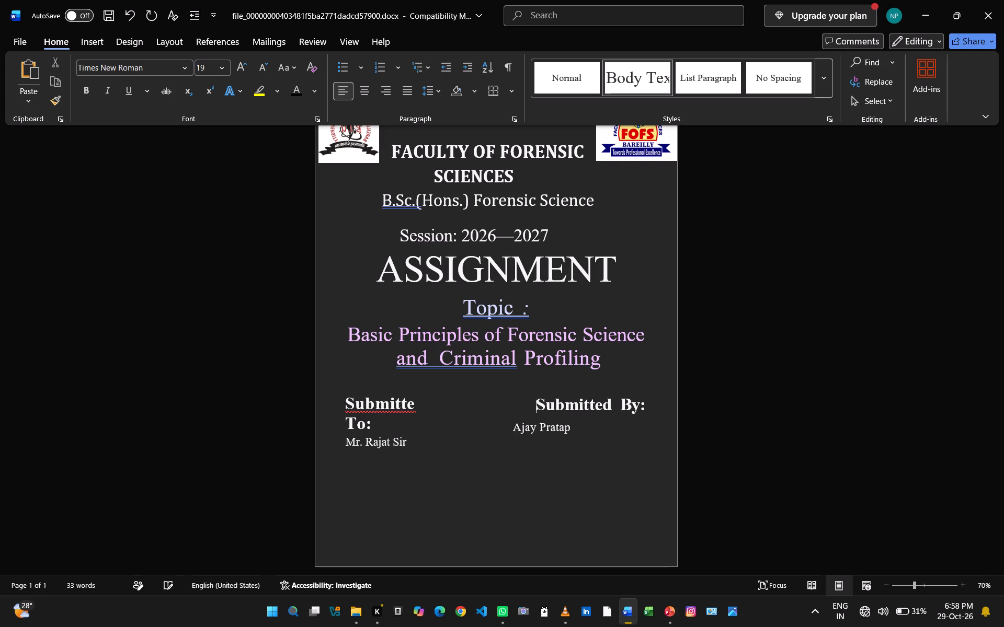
Indent the student's name with eight spaces so it lines up beneath the "Submitted By:" label.
{"action": "left_click", "coordinate": [516, 428]}
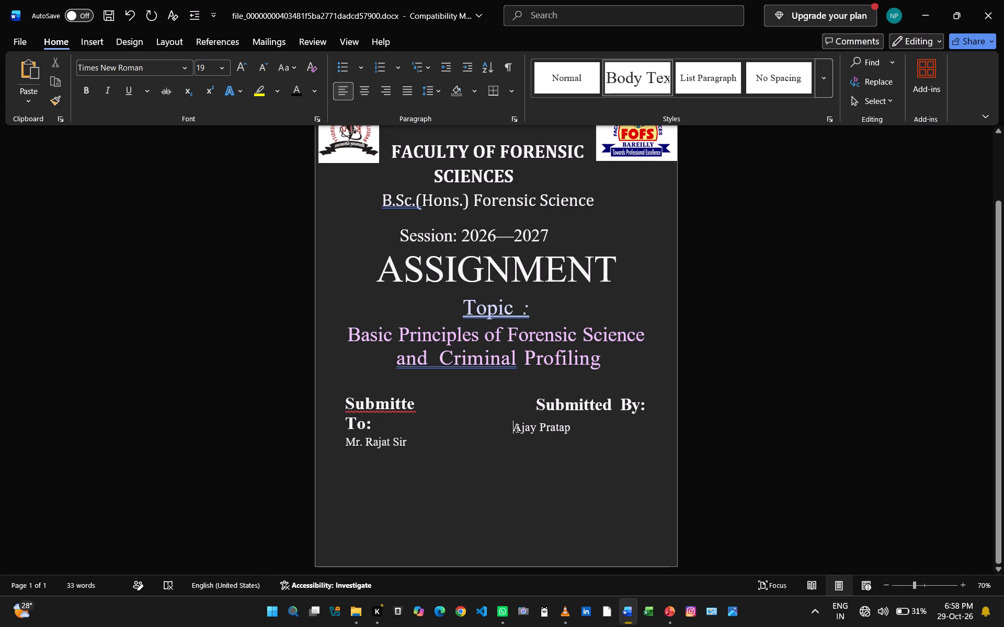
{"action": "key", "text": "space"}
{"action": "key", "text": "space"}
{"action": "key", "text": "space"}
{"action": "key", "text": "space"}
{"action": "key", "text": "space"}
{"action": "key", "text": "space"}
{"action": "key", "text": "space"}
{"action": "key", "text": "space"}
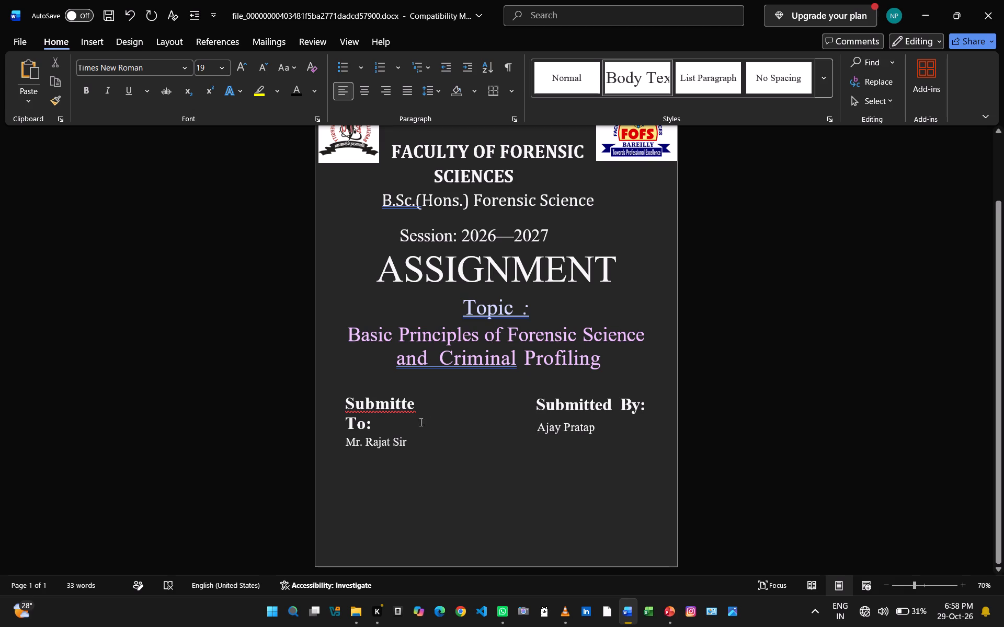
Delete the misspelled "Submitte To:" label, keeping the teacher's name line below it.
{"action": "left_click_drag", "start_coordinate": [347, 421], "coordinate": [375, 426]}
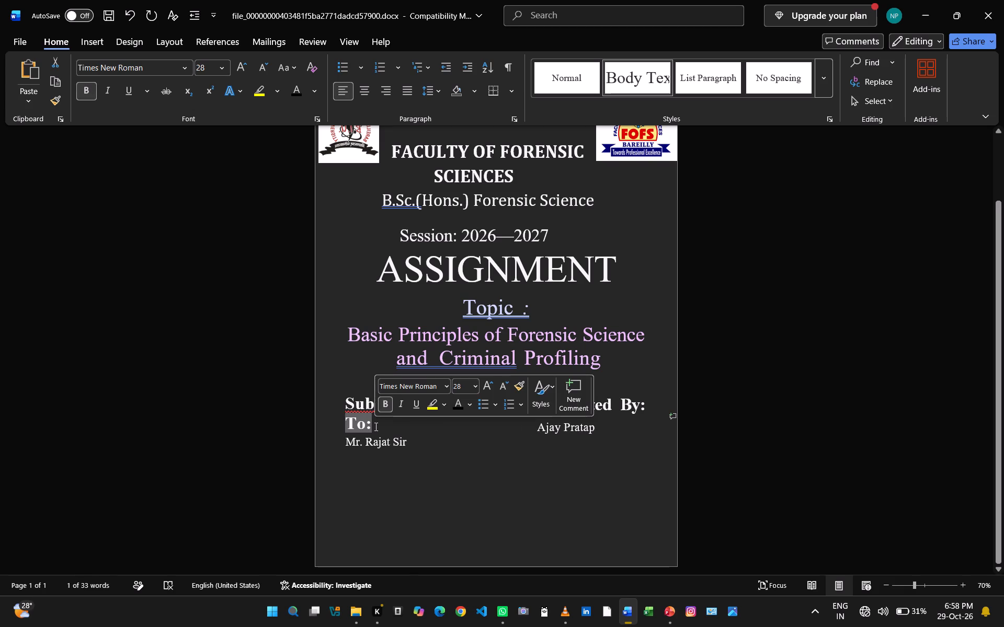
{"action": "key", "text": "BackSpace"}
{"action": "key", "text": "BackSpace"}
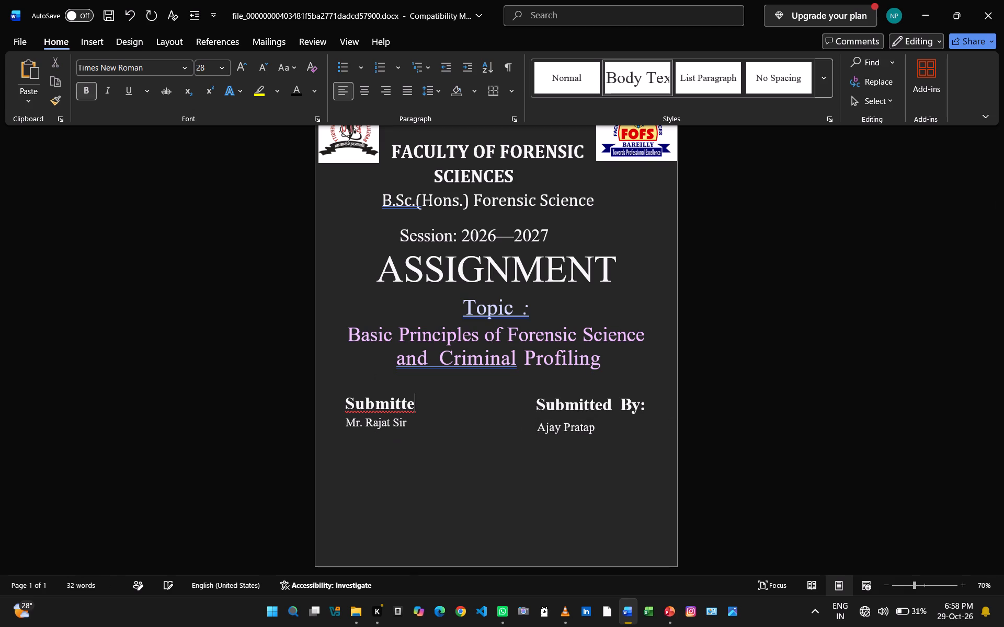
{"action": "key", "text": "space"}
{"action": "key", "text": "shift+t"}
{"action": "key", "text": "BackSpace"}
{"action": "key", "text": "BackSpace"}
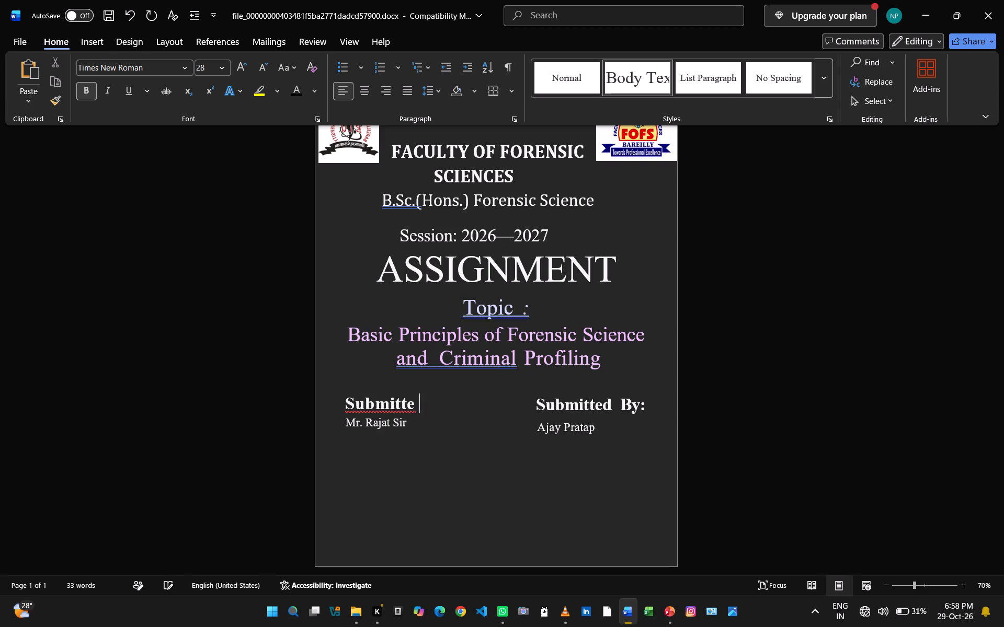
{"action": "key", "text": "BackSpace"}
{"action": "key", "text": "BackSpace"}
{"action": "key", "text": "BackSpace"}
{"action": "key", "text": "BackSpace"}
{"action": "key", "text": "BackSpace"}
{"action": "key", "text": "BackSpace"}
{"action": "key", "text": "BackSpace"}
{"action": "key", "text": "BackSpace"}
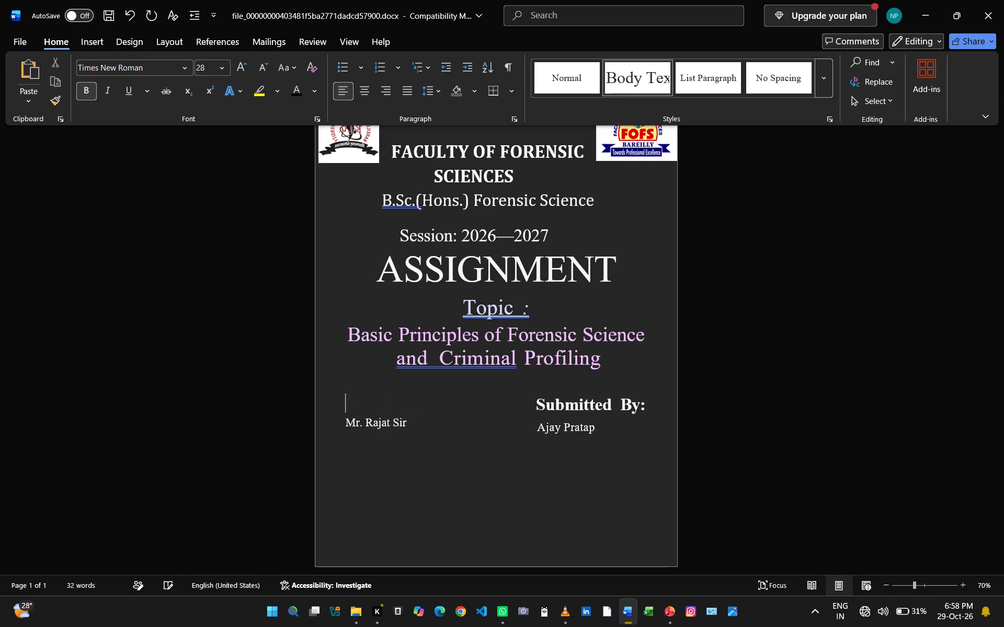
Remove two blank lines above the emptied "Submitted To" line and insert three in their place.
{"action": "key", "text": "BackSpace"}
{"action": "key", "text": "BackSpace"}
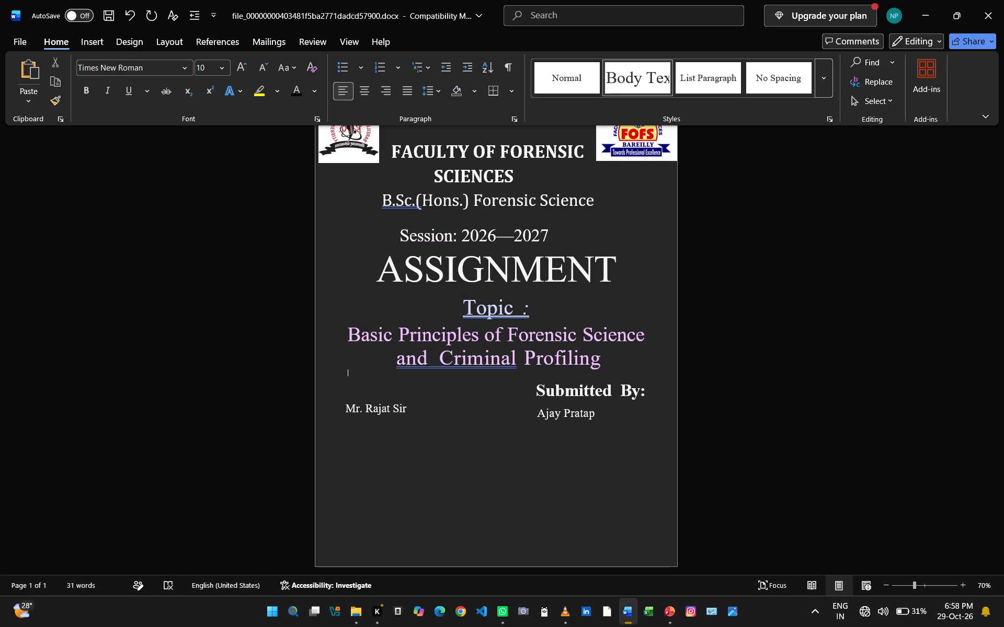
{"action": "key", "text": "Return"}
{"action": "key", "text": "Return"}
{"action": "key", "text": "Return"}
{"action": "key", "text": "Down"}
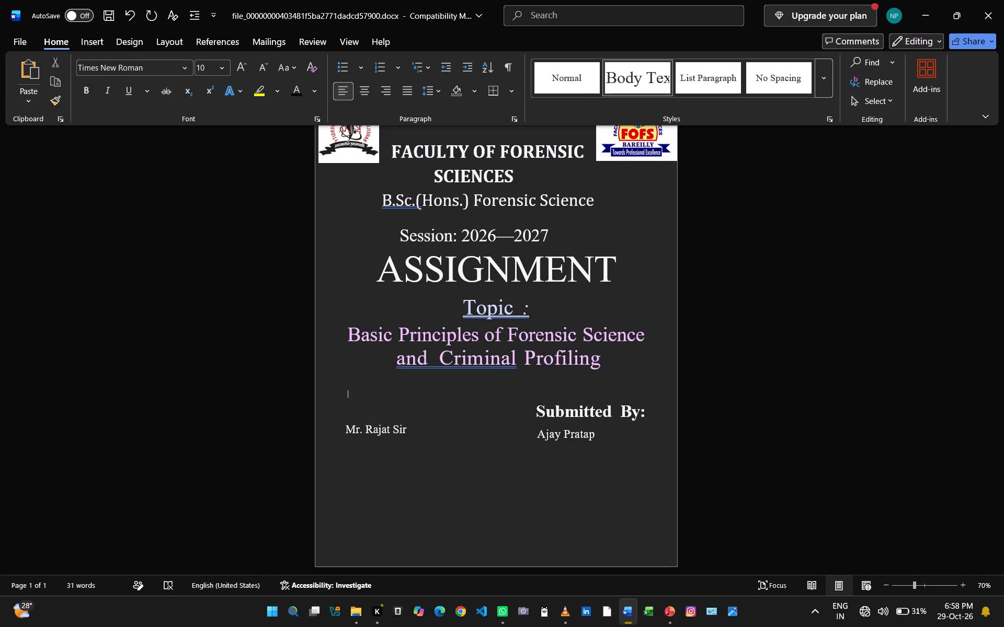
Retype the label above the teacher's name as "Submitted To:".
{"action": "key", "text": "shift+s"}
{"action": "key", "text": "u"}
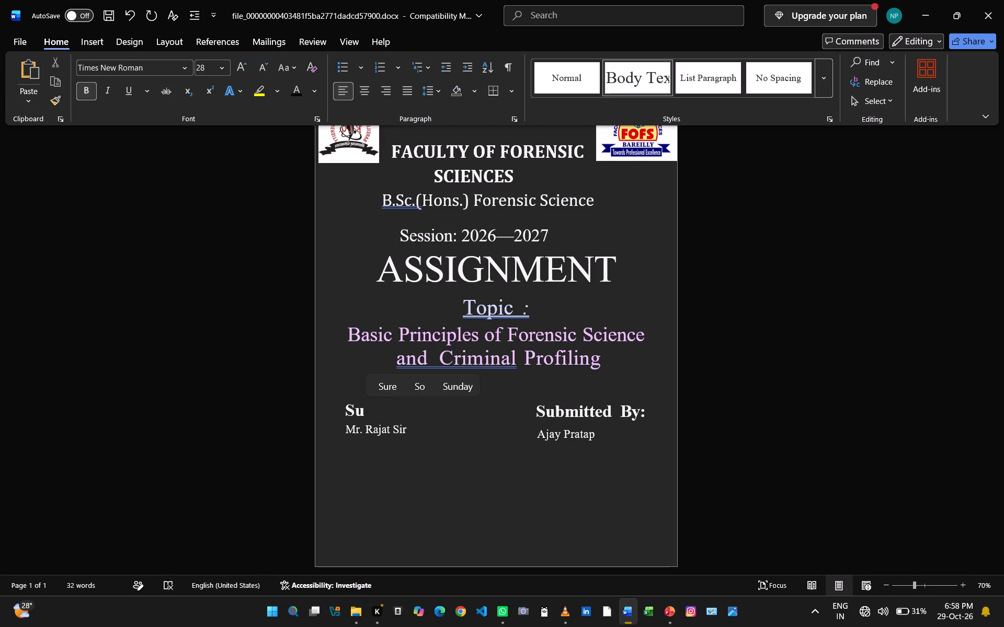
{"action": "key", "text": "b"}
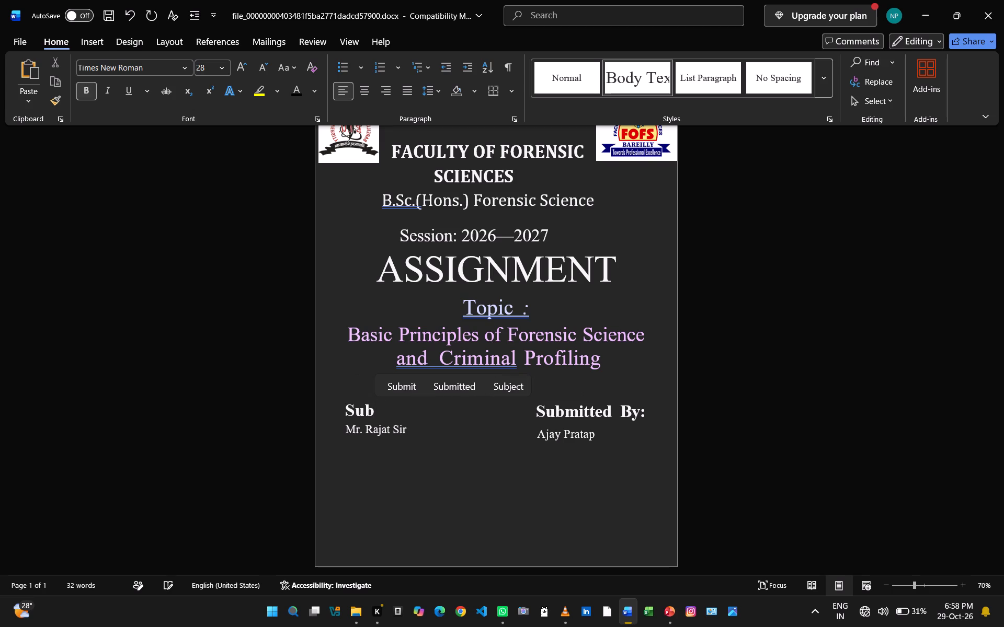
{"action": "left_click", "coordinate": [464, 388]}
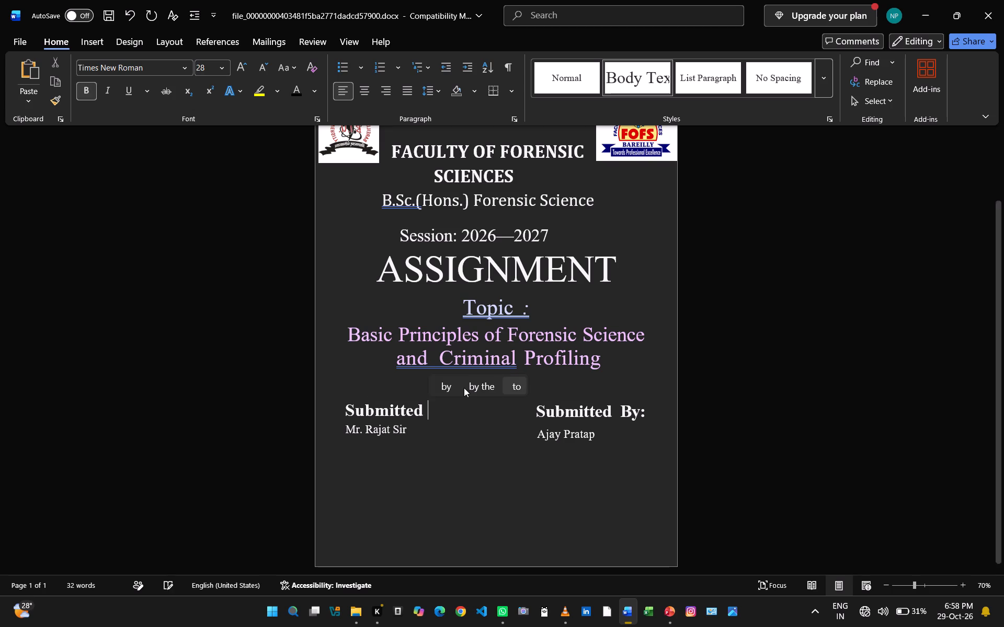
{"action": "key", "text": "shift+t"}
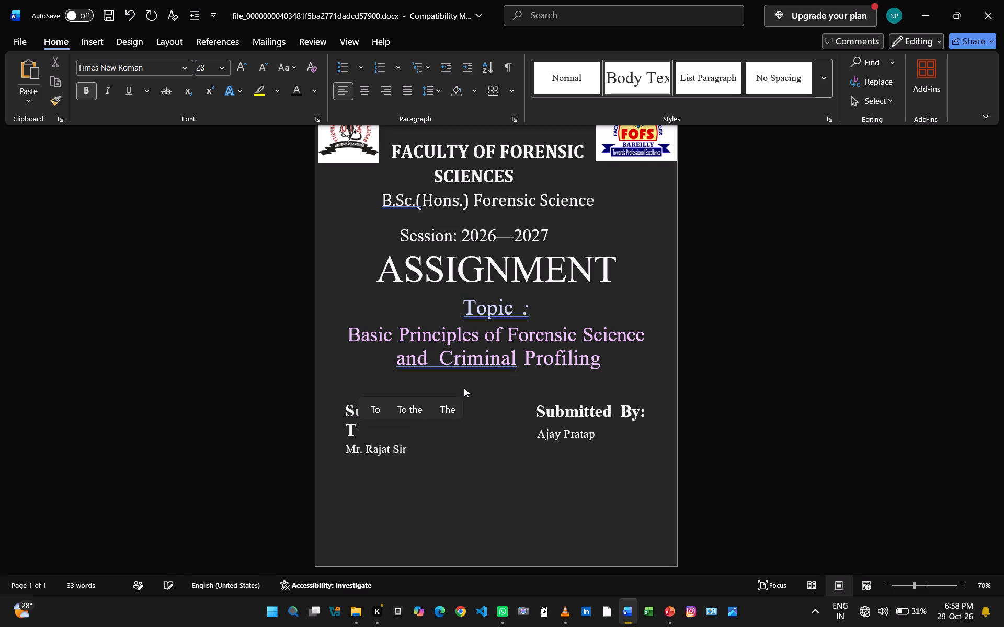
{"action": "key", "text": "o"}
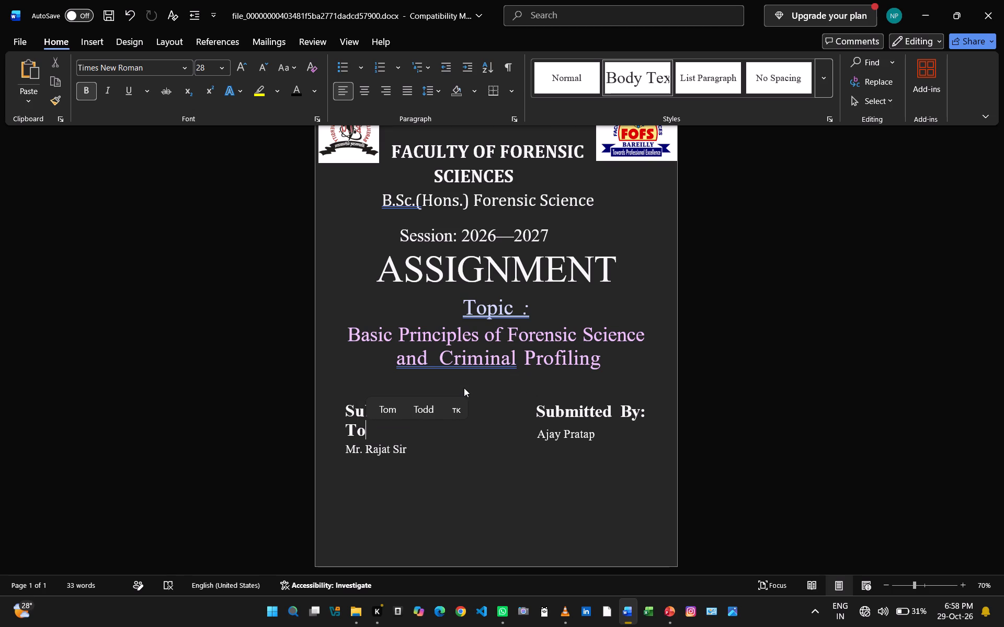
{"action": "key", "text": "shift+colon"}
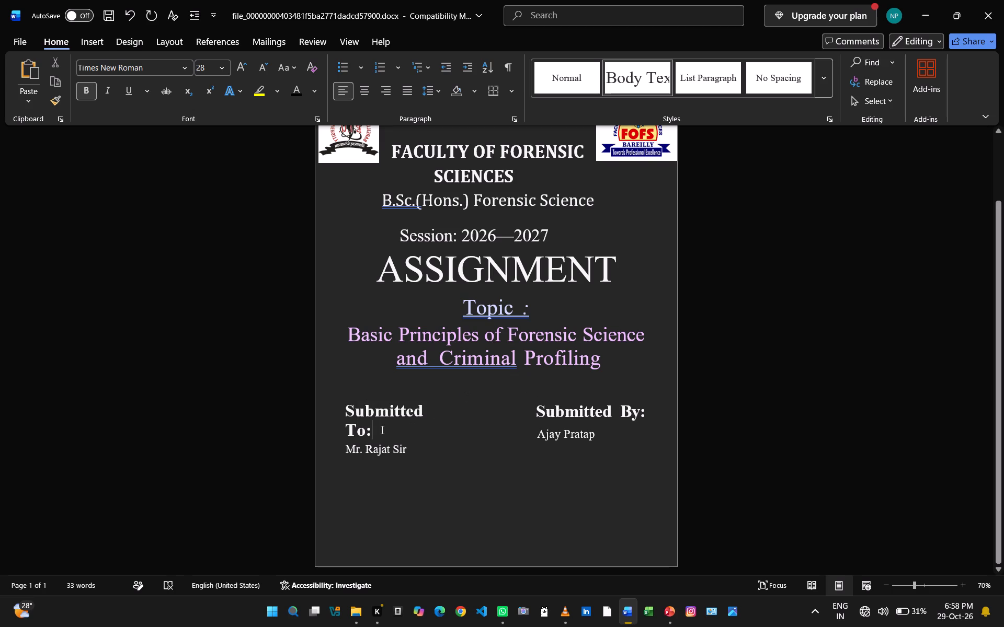
Set the font size of the "Submitted To:" label to 26.
{"action": "left_click_drag", "start_coordinate": [380, 429], "coordinate": [343, 413]}
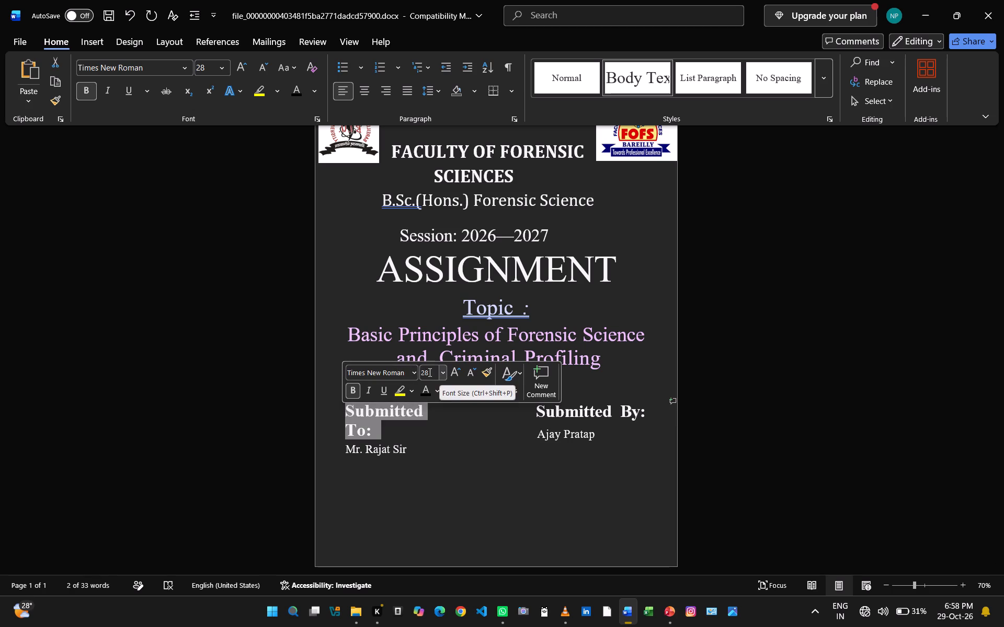
{"action": "left_click", "coordinate": [429, 372]}
{"action": "key", "text": "BackSpace"}
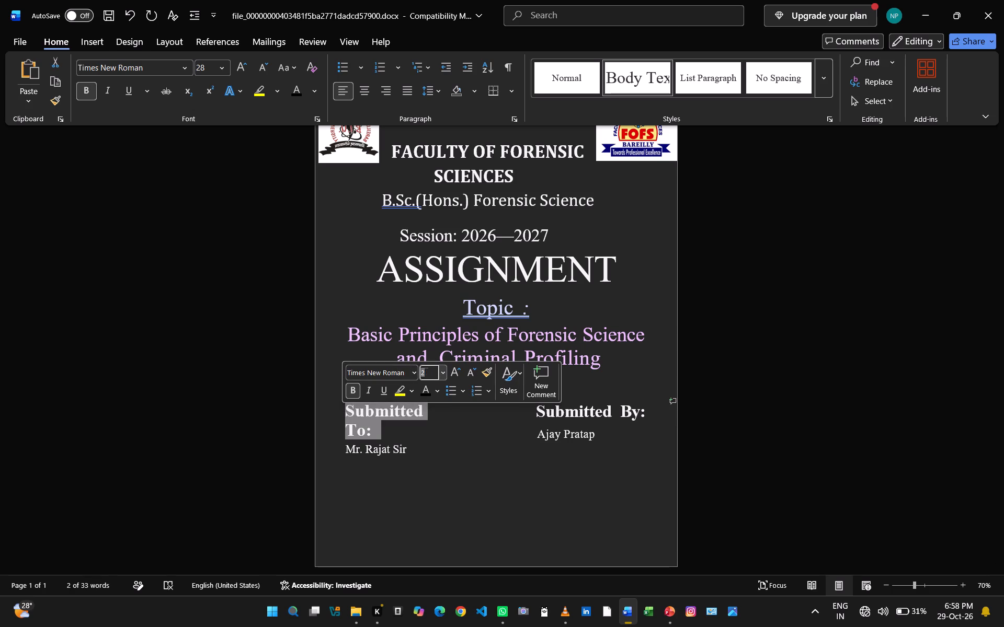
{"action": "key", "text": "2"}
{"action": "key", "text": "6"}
{"action": "key", "text": "Return"}
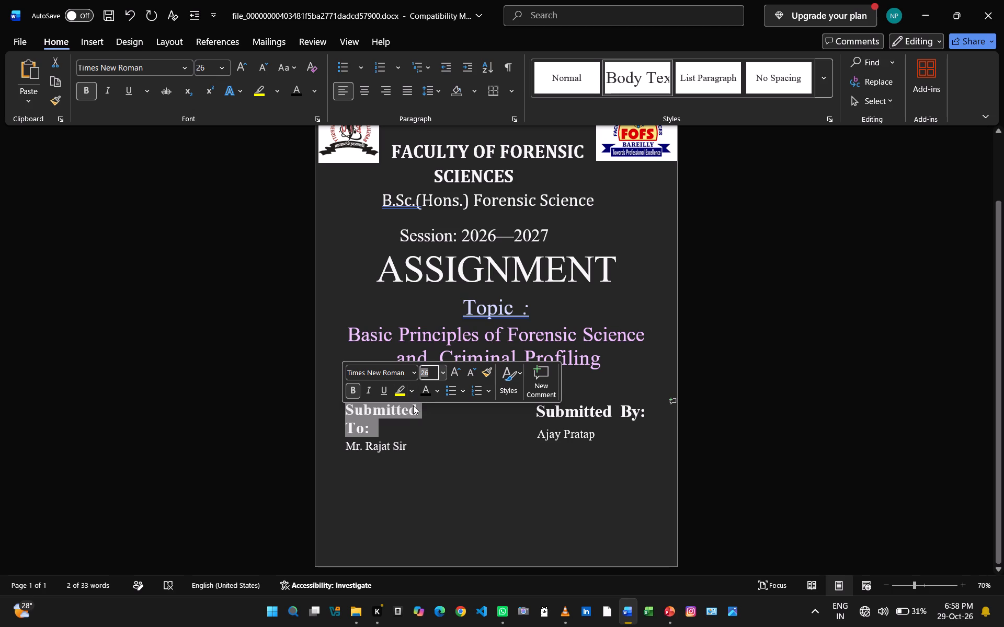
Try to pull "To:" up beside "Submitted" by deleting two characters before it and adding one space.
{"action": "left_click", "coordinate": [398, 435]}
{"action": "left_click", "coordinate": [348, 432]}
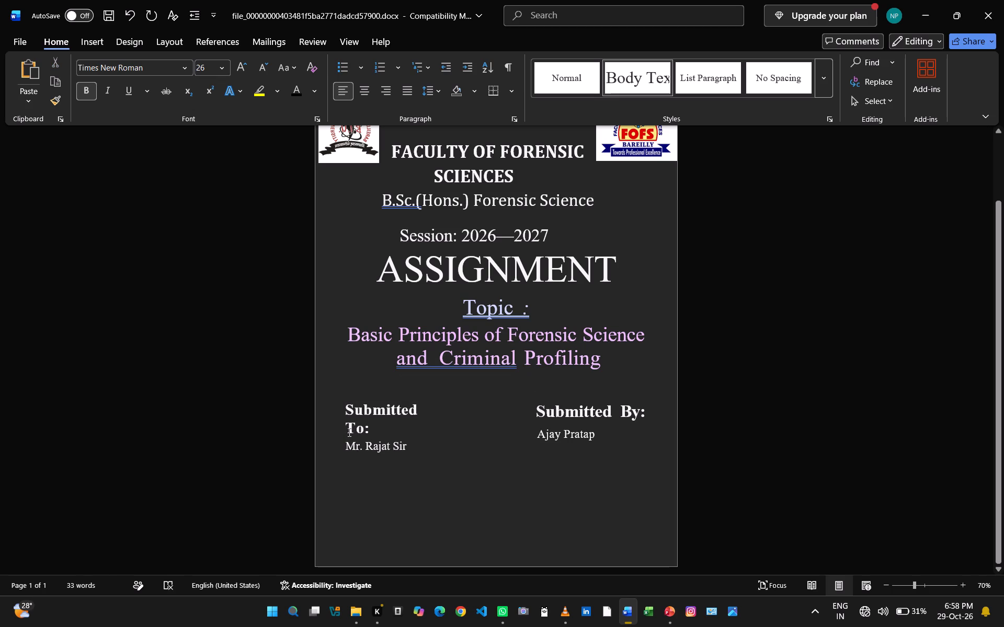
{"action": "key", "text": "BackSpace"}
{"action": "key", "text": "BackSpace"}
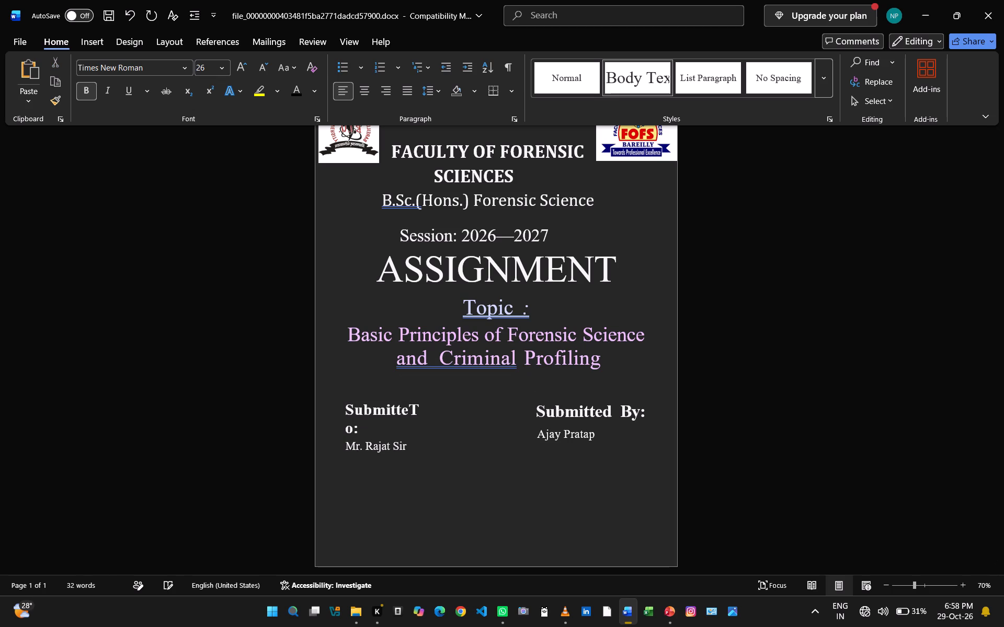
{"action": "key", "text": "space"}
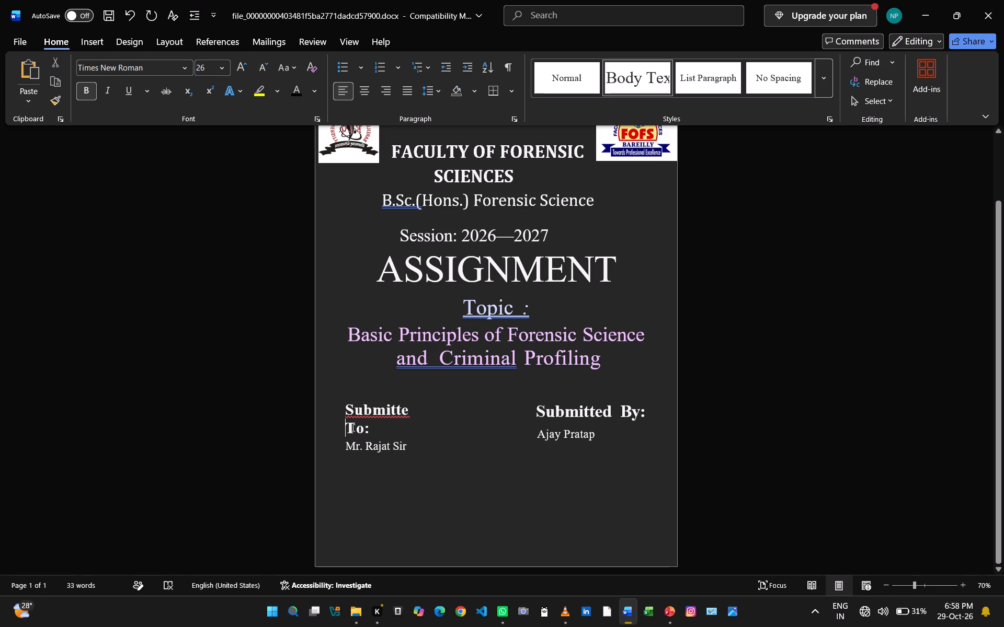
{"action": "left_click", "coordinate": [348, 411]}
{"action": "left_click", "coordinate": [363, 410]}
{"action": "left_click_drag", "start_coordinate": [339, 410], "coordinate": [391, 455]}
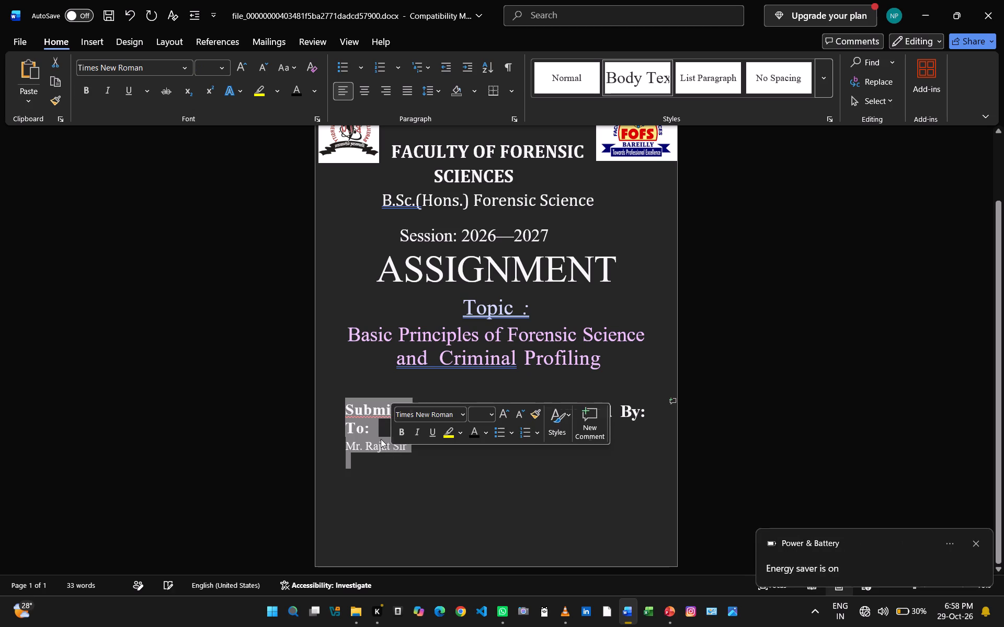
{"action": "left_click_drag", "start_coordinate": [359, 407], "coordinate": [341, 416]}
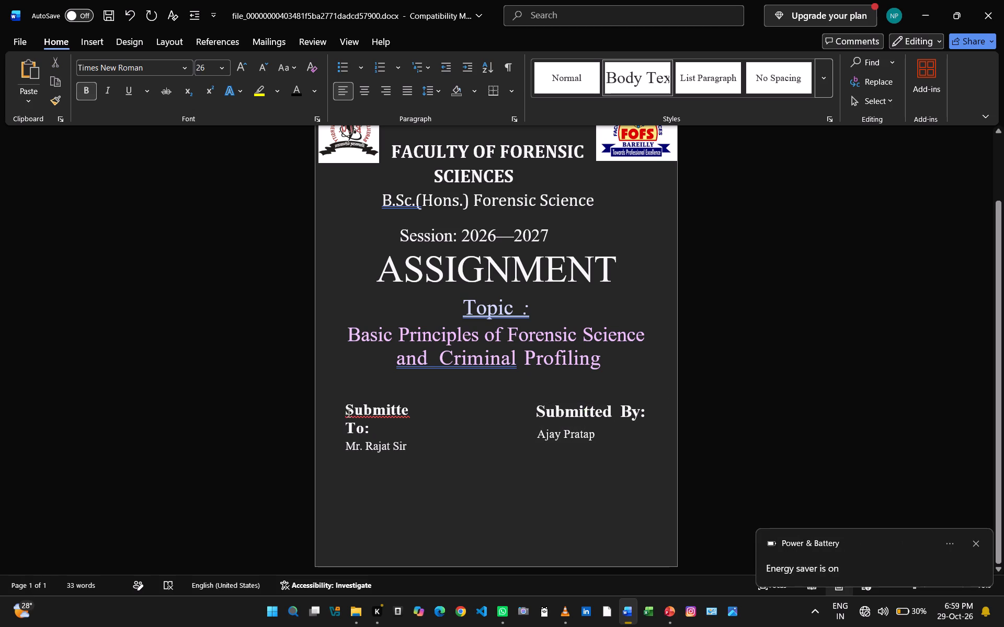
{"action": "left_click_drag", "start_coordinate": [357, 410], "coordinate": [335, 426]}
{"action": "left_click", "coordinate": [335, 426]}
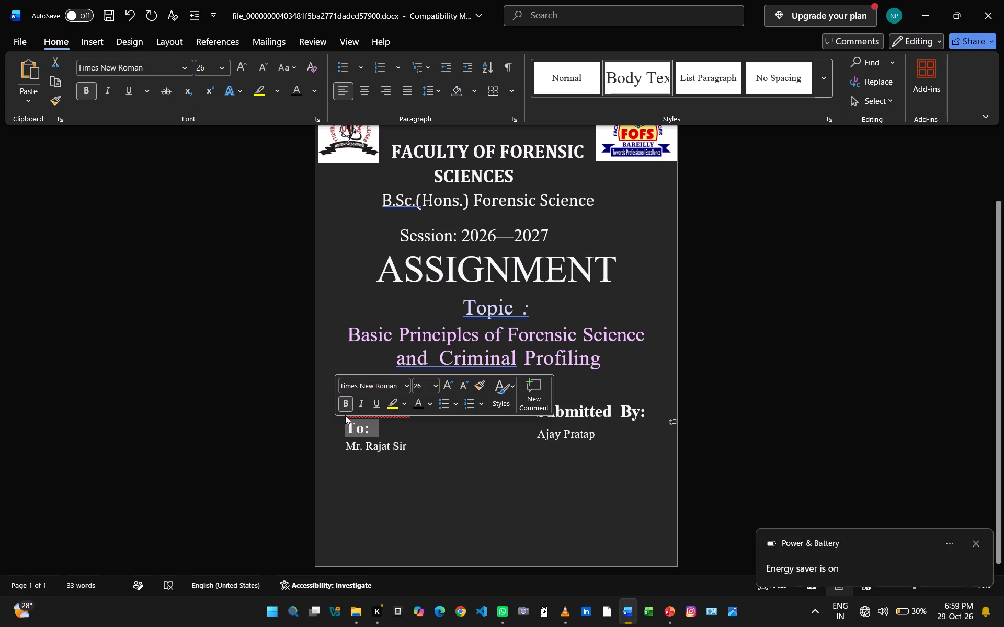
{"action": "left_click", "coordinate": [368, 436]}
Push the "Submitted To" and "Submitted By" blocks down the page with nine more blank lines above them.
{"action": "left_click", "coordinate": [348, 411]}
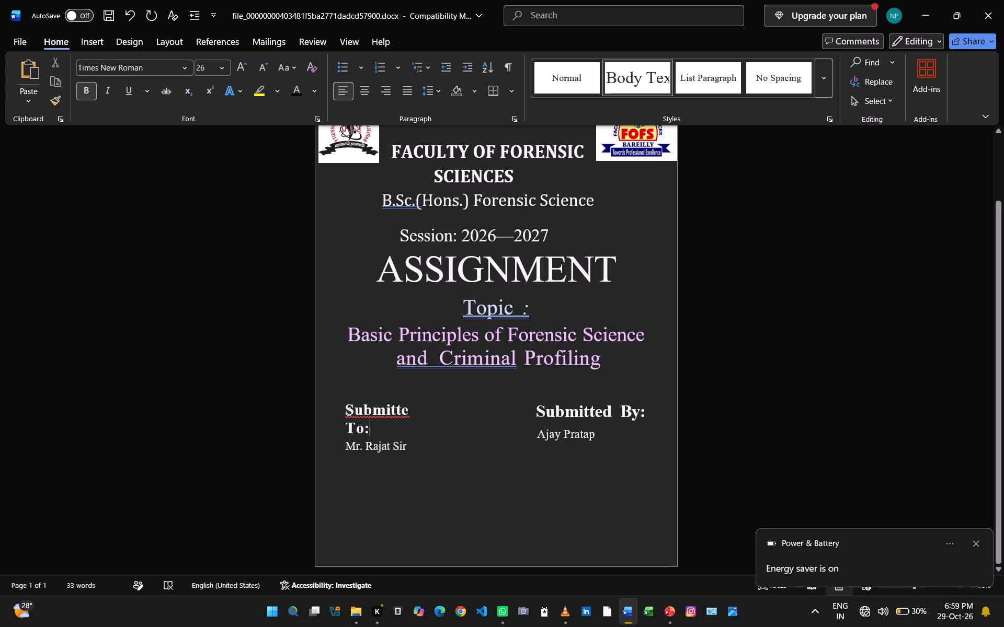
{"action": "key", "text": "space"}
{"action": "key", "text": "BackSpace"}
{"action": "key", "text": "BackSpace"}
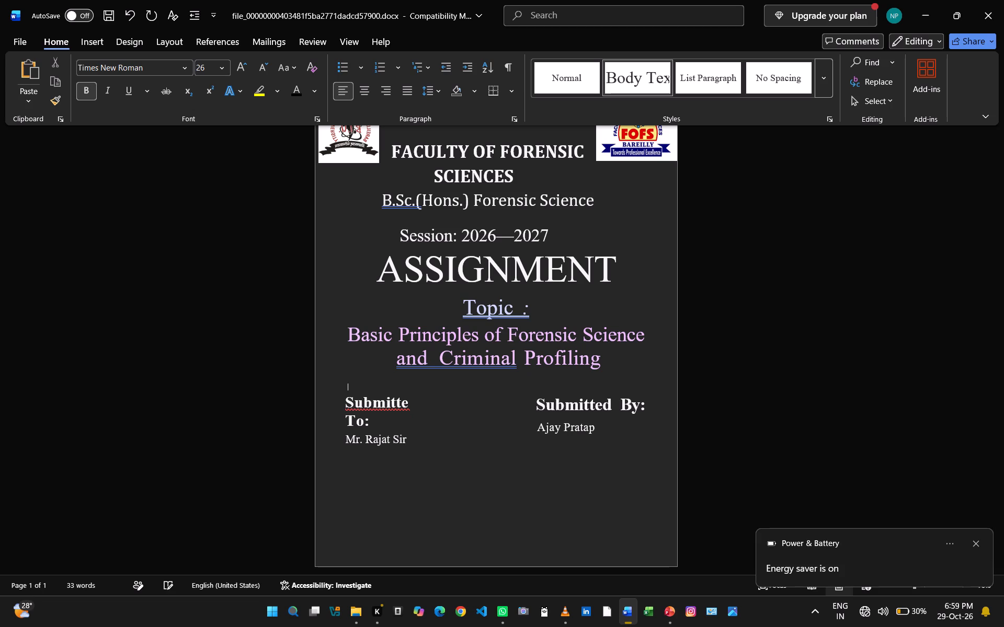
{"action": "key", "text": "BackSpace"}
{"action": "key", "text": "Return"}
{"action": "key", "text": "Return"}
{"action": "key", "text": "Return"}
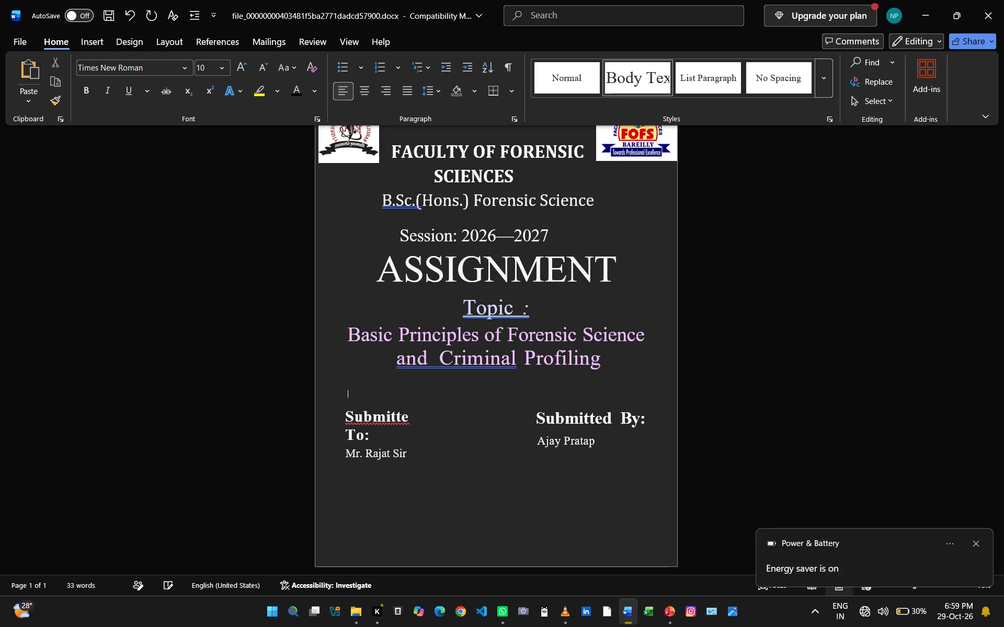
{"action": "key", "text": "Return"}
{"action": "key", "text": "Return"}
{"action": "key", "text": "Return"}
{"action": "key", "text": "Return"}
{"action": "key", "text": "Return"}
{"action": "key", "text": "Return"}
{"action": "key", "text": "Return"}
{"action": "key", "text": "Return"}
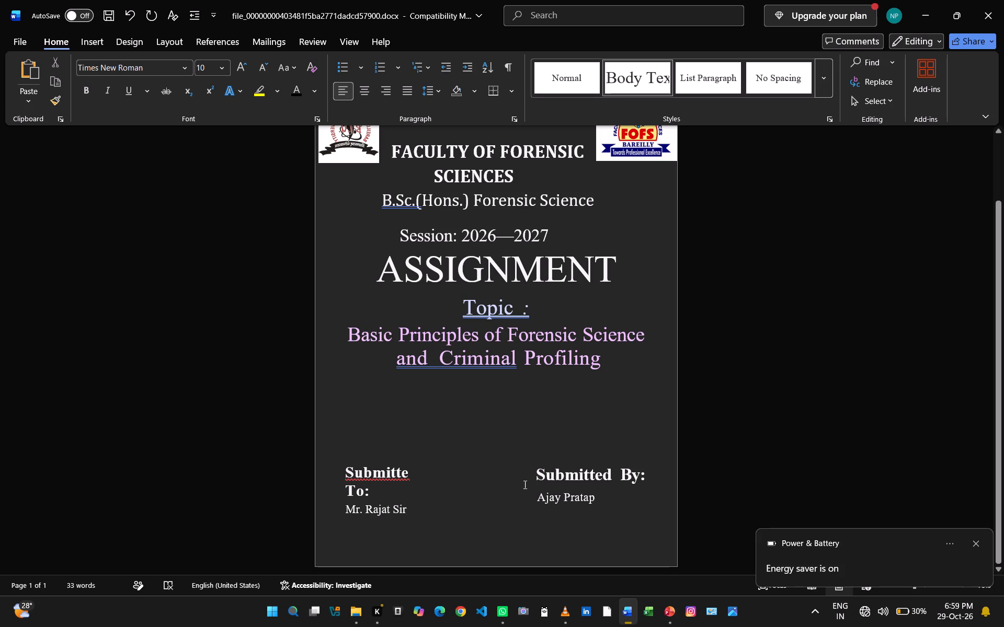
Delete the whole "Submitted To" block, including its misspelled label and the teacher's name.
{"action": "left_click_drag", "start_coordinate": [410, 512], "coordinate": [410, 512]}
{"action": "left_click_drag", "start_coordinate": [410, 512], "coordinate": [340, 466]}
{"action": "left_click", "coordinate": [340, 466]}
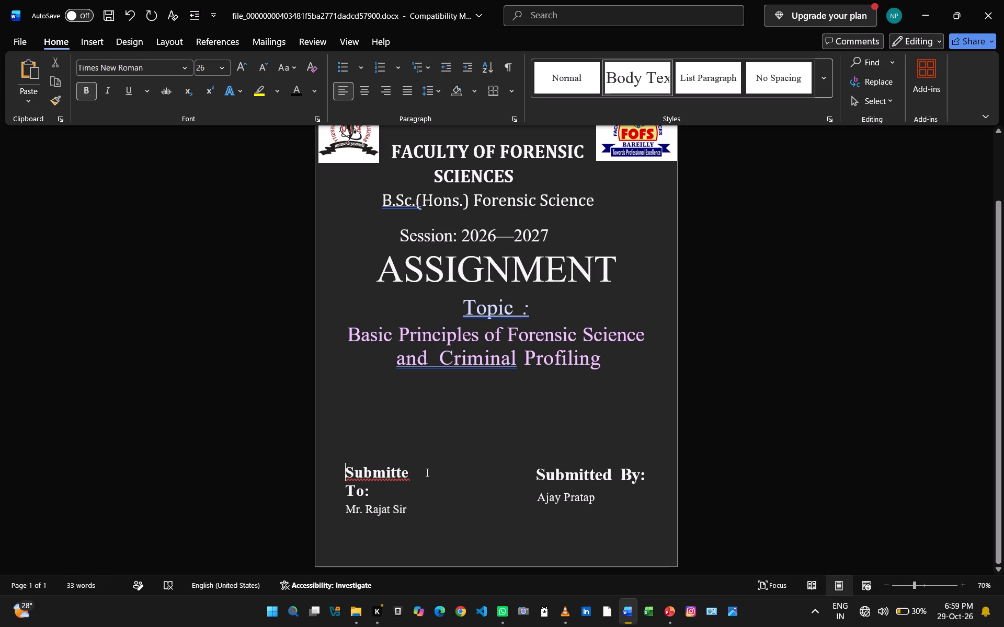
{"action": "left_click_drag", "start_coordinate": [426, 472], "coordinate": [420, 513]}
{"action": "left_click", "coordinate": [420, 513]}
{"action": "left_click_drag", "start_coordinate": [420, 513], "coordinate": [353, 471]}
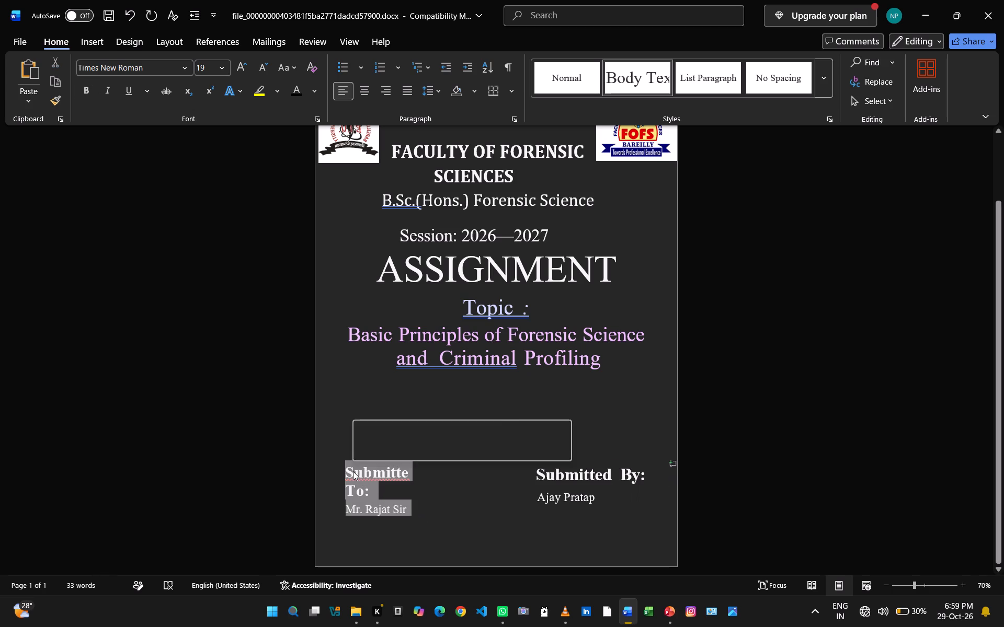
{"action": "key", "text": "BackSpace"}
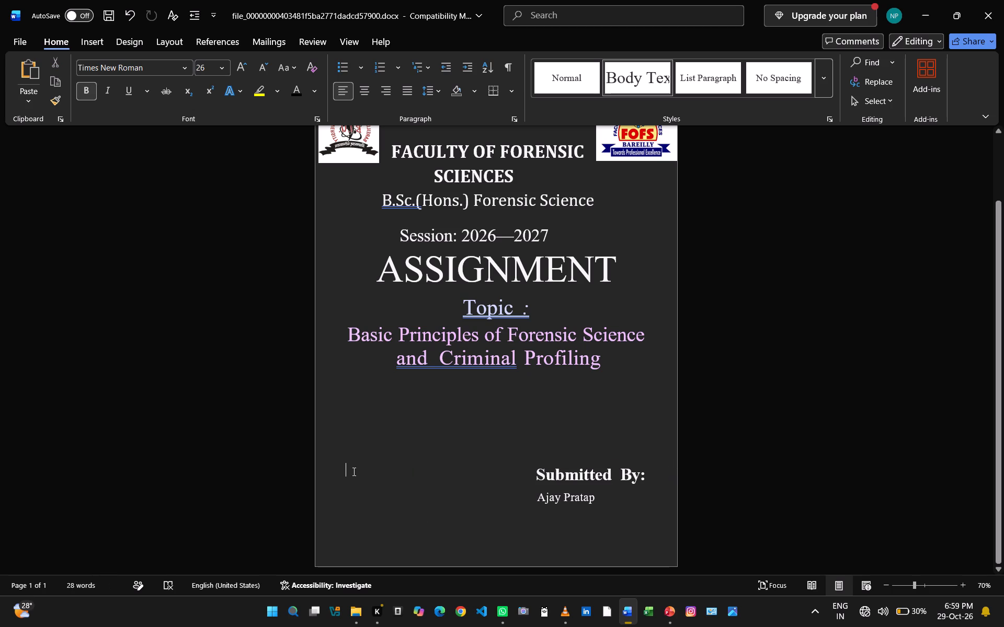
Enter a new "Submitted" label followed by a space on the blank line across from "Submitted By:".
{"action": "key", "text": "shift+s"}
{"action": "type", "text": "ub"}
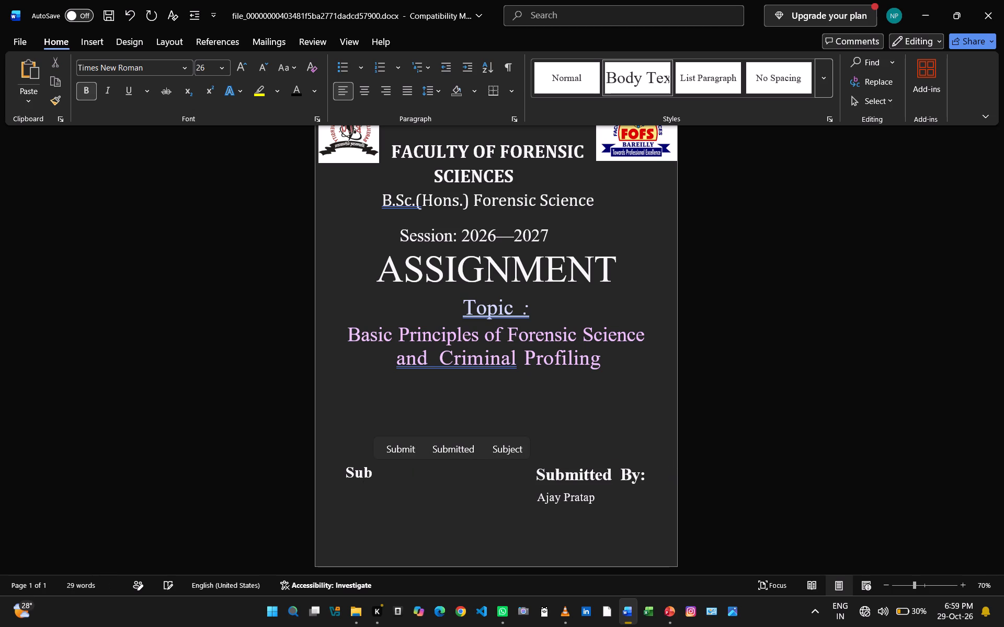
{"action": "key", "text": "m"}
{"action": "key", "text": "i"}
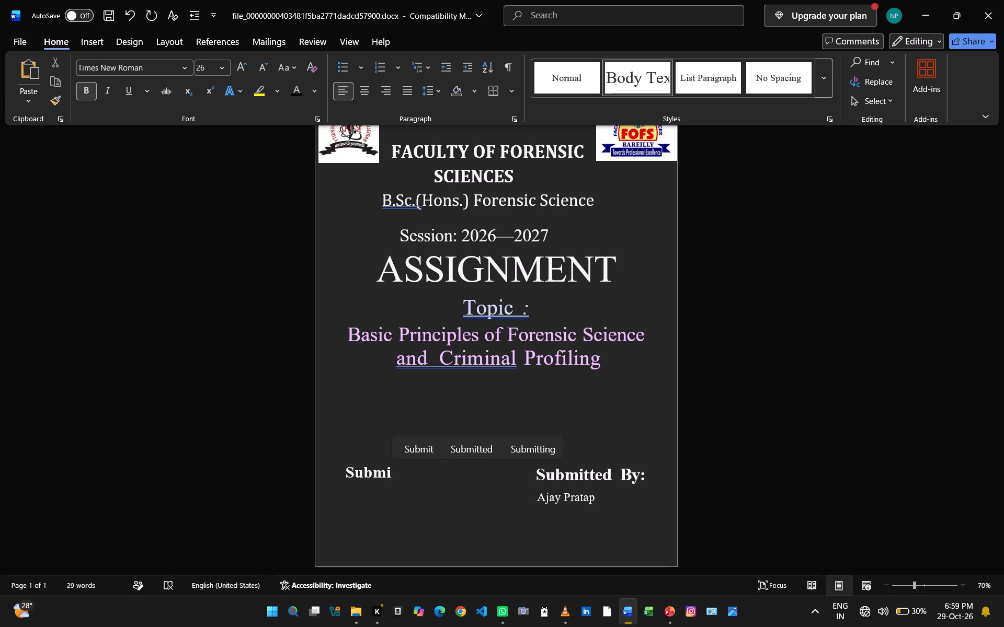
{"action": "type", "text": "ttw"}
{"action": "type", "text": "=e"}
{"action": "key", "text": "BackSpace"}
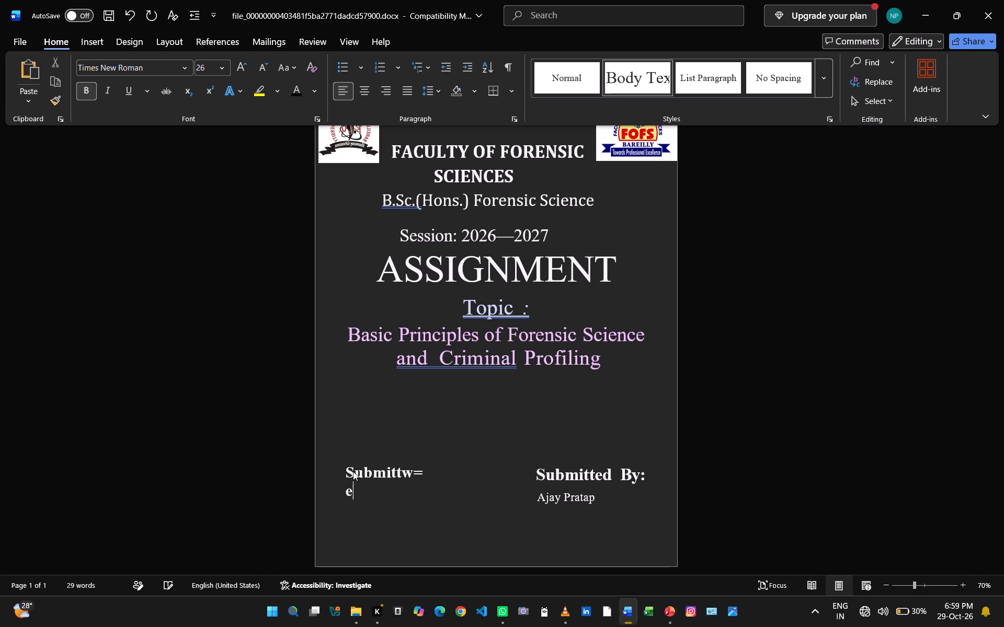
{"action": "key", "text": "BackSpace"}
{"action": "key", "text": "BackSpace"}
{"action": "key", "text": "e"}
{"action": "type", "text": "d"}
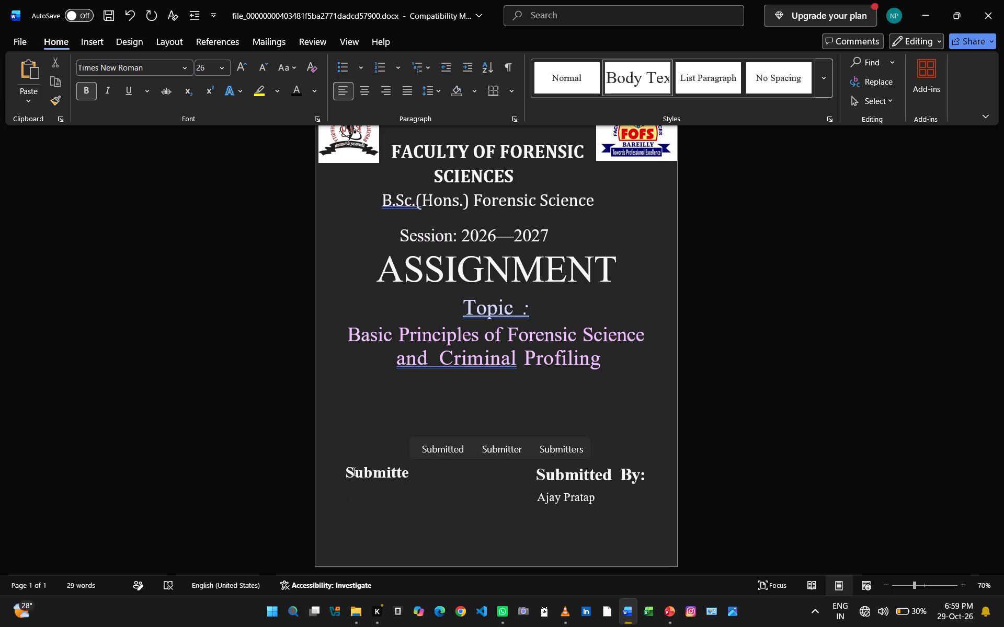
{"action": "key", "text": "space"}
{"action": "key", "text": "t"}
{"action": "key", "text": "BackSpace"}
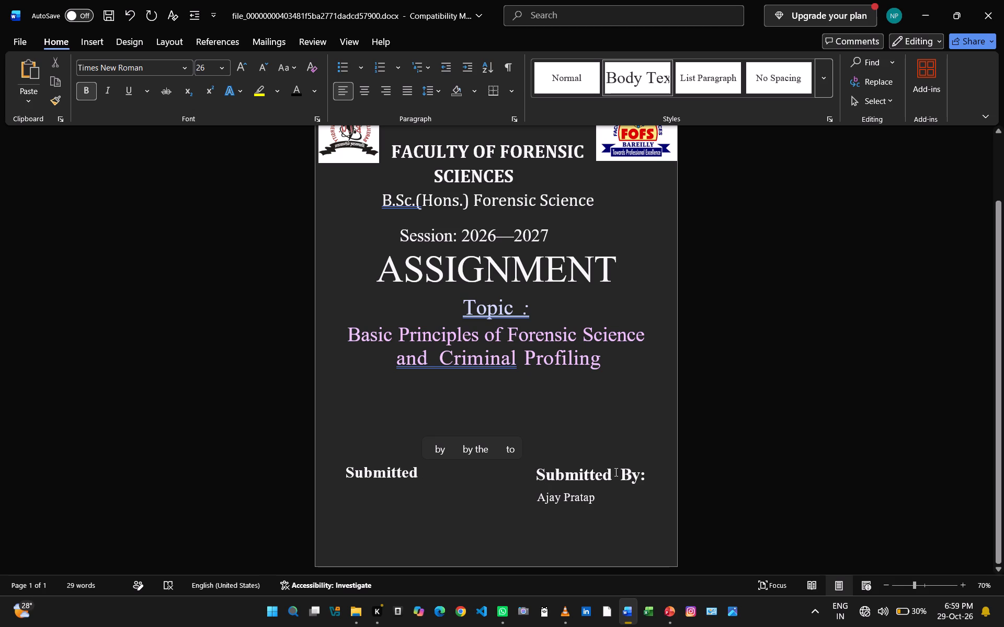
Justify the paragraph containing the new "Submitted" label.
{"action": "left_click", "coordinate": [403, 94]}
Try continuing the bold "Submitted" label with "t", and delete the letter together with the space before it.
{"action": "key", "text": "t"}
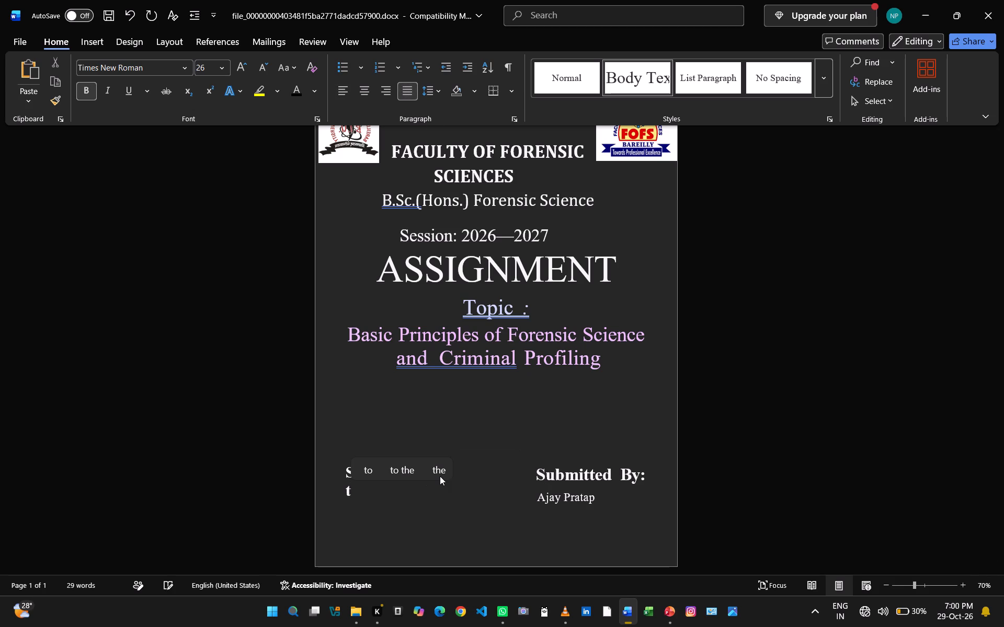
{"action": "key", "text": "BackSpace"}
{"action": "key", "text": "BackSpace"}
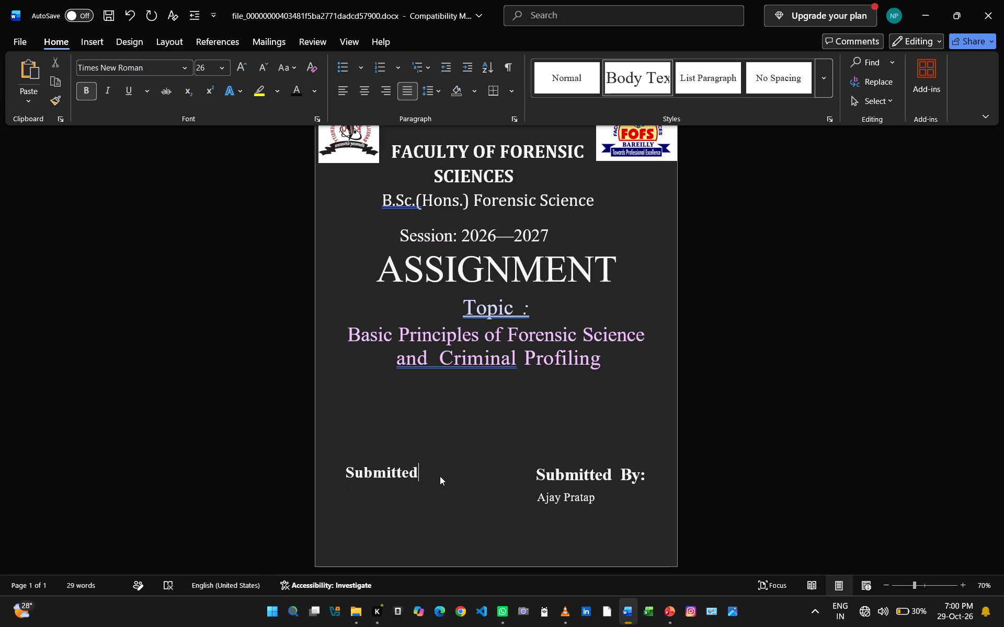
{"action": "scroll", "coordinate": [440, 476], "scroll_direction": "up", "scroll_amount": 1}
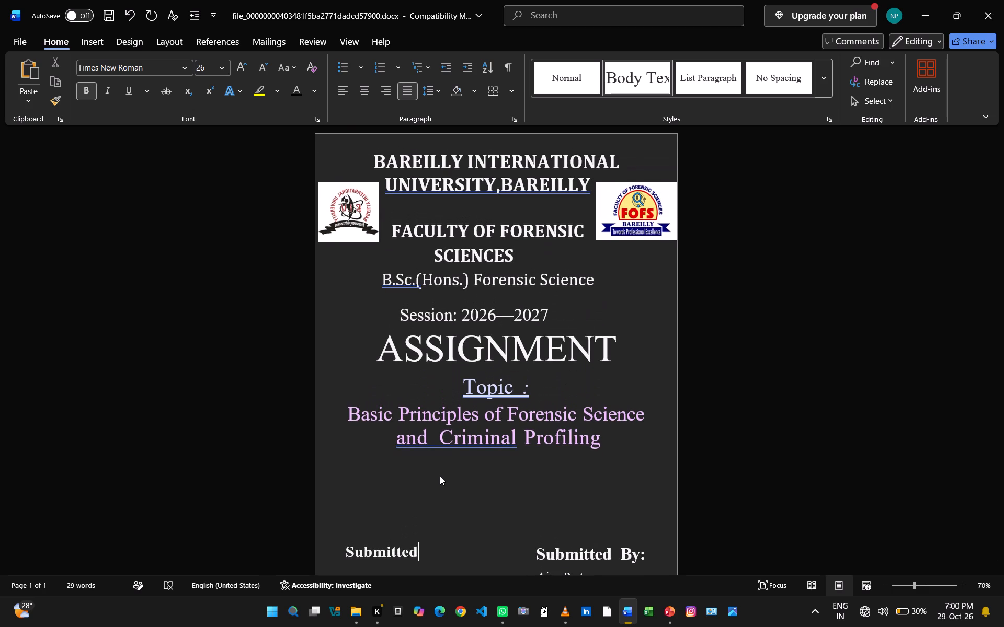
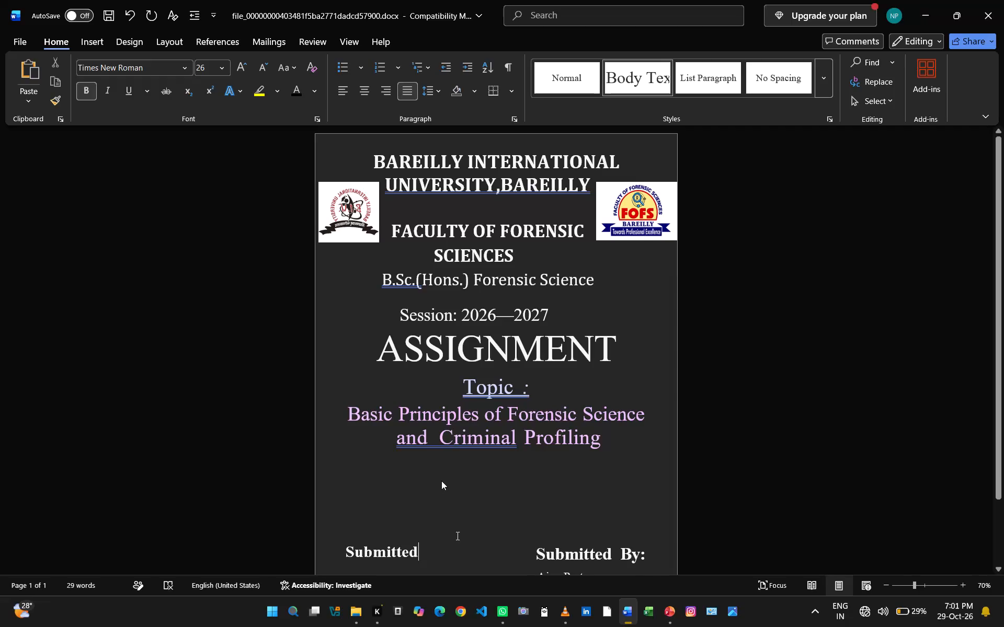
Delete the extra blank space above the "Submitted" and "Submitted By:" labels to move them up the page.
{"action": "scroll", "coordinate": [457, 536], "scroll_direction": "down", "scroll_amount": 2, "text": "ctrl"}
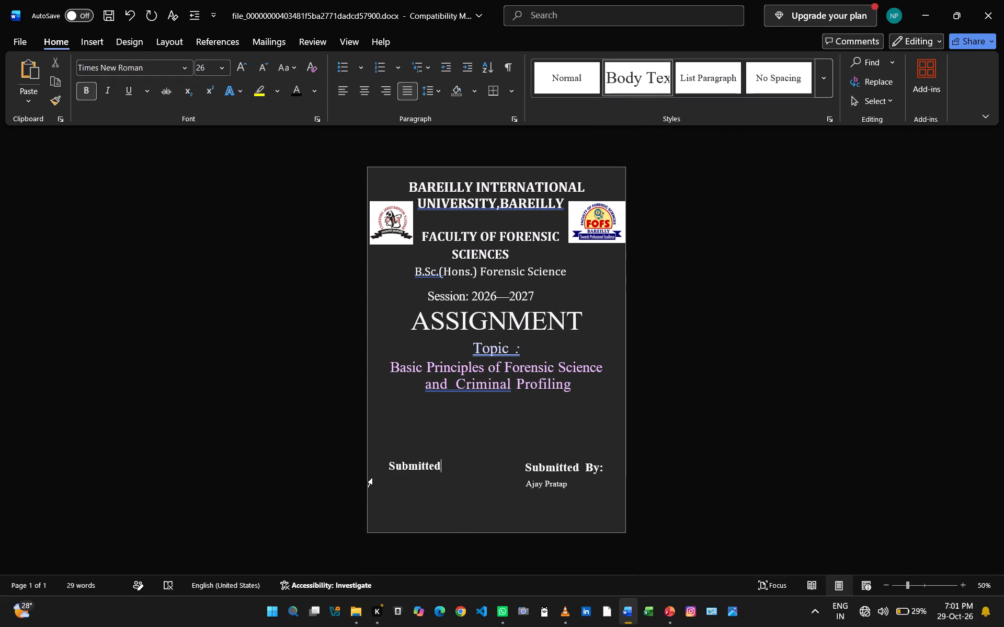
{"action": "left_click", "coordinate": [384, 452]}
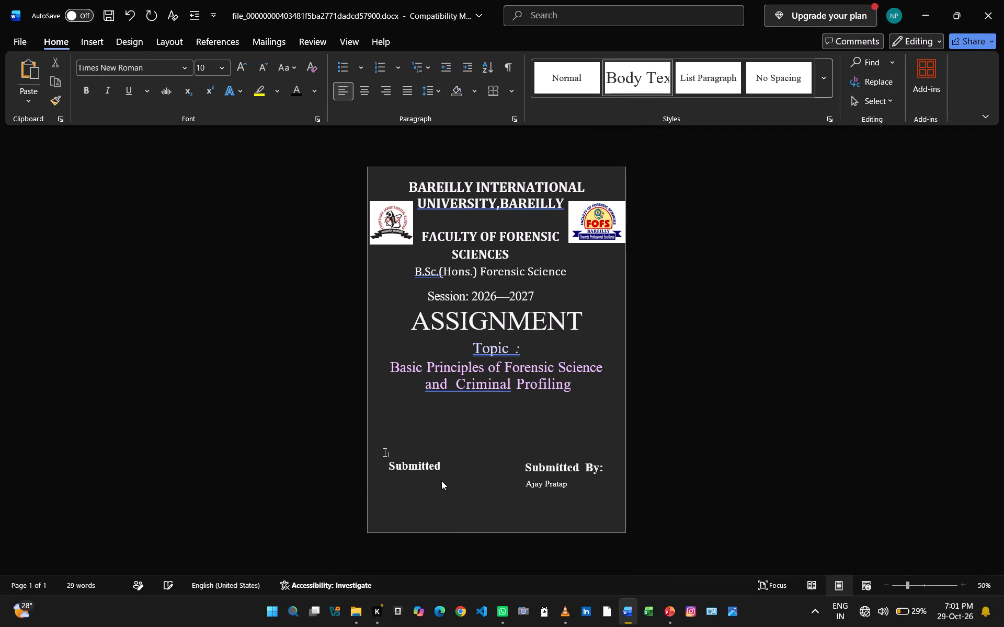
{"action": "key", "text": "BackSpace"}
{"action": "key", "text": "BackSpace"}
{"action": "key", "text": "BackSpace"}
{"action": "key", "text": "BackSpace"}
{"action": "key", "text": "BackSpace"}
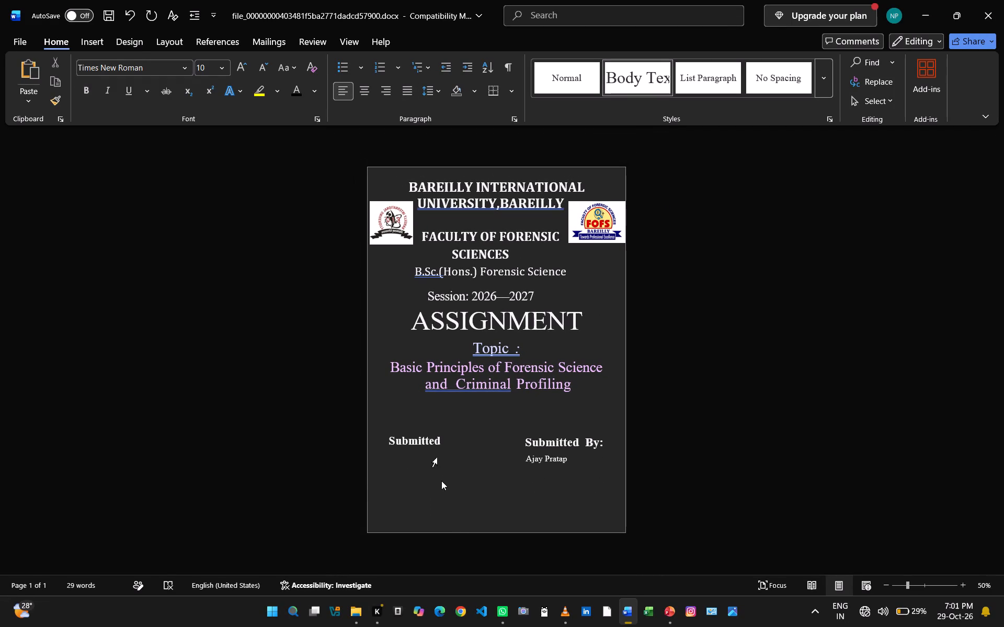
Extend the bold "Submitted" label with the word "to".
{"action": "left_click", "coordinate": [442, 440]}
{"action": "key", "text": "space"}
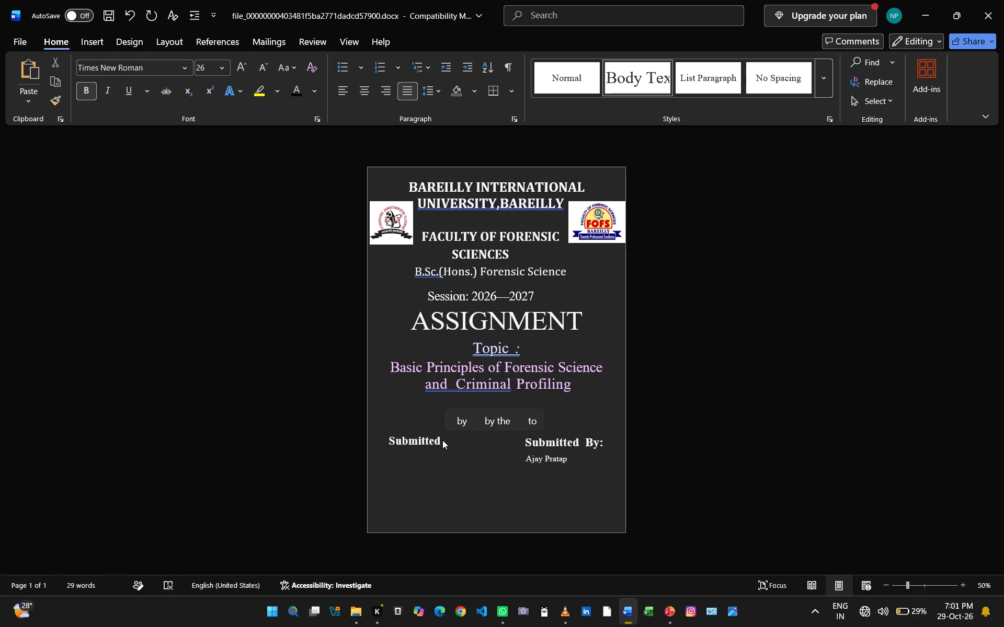
{"action": "type", "text": "to"}
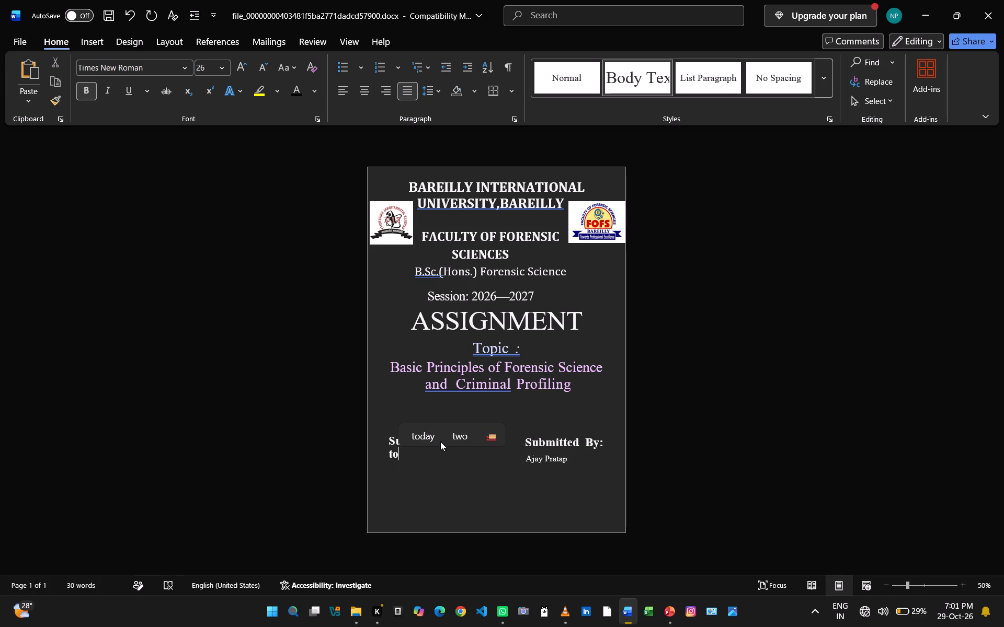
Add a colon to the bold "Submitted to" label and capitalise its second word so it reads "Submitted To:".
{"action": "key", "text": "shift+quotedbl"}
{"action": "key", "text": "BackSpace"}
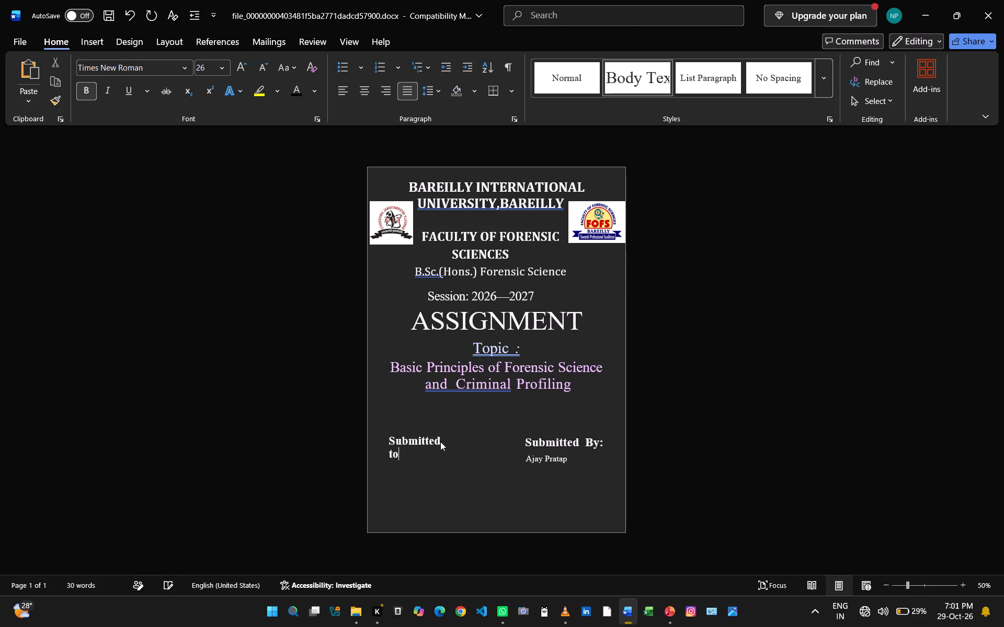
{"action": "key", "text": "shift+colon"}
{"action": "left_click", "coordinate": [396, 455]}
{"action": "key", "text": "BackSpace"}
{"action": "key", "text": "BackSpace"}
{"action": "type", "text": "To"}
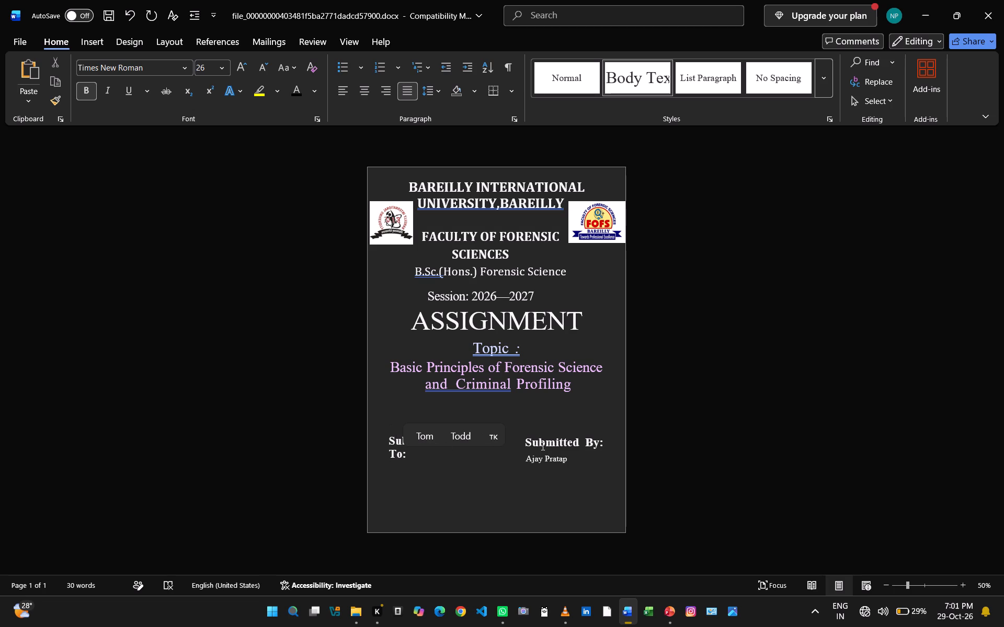
Delete the bold "Submitted To:" label together with the gap between it and the "Submitted By:" label.
{"action": "left_click", "coordinate": [566, 437]}
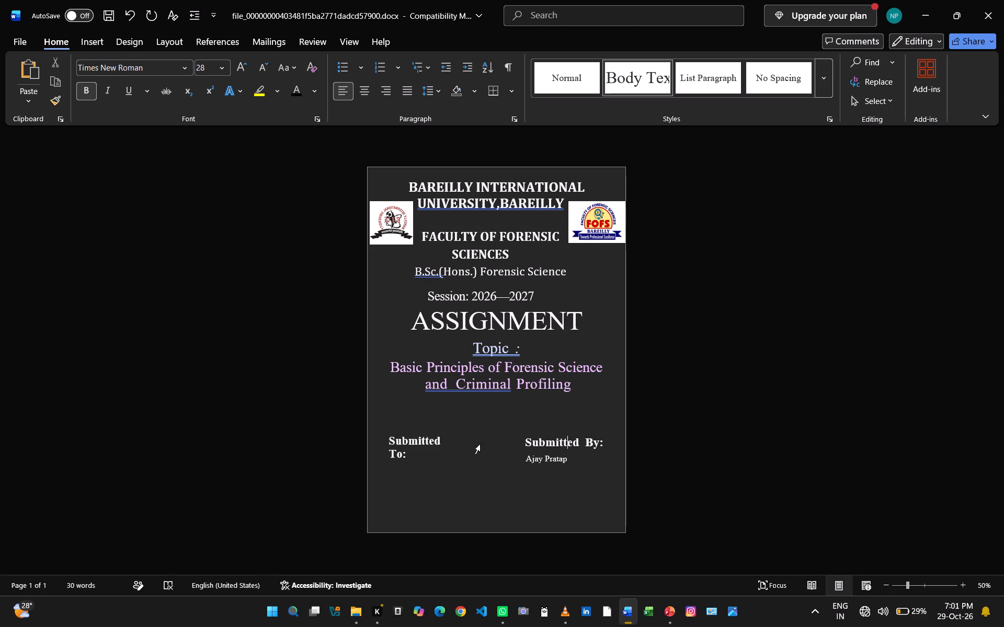
{"action": "left_click", "coordinate": [521, 446]}
{"action": "key", "text": "BackSpace"}
{"action": "key", "text": "BackSpace"}
{"action": "key", "text": "BackSpace"}
{"action": "key", "text": "BackSpace"}
{"action": "key", "text": "BackSpace"}
{"action": "key", "text": "BackSpace"}
{"action": "key", "text": "BackSpace"}
{"action": "key", "text": "BackSpace"}
{"action": "key", "text": "BackSpace"}
{"action": "key", "text": "BackSpace"}
{"action": "key", "text": "BackSpace"}
{"action": "key", "text": "BackSpace"}
{"action": "key", "text": "BackSpace"}
{"action": "key", "text": "BackSpace"}
{"action": "key", "text": "BackSpace"}
{"action": "key", "text": "BackSpace"}
{"action": "key", "text": "BackSpace"}
{"action": "key", "text": "BackSpace"}
{"action": "key", "text": "BackSpace"}
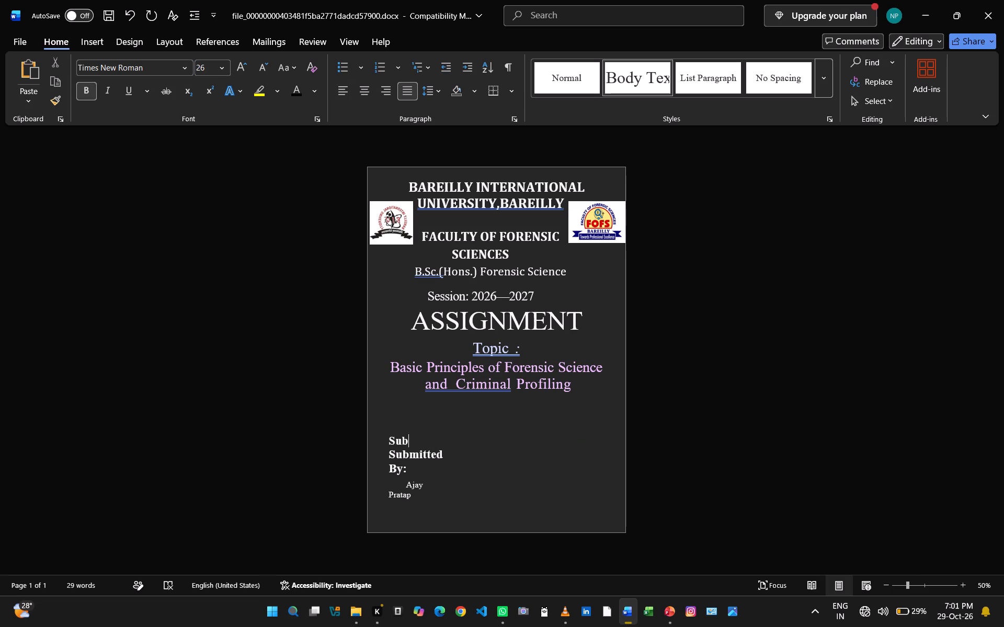
{"action": "key", "text": "BackSpace"}
{"action": "key", "text": "BackSpace"}
{"action": "key", "text": "BackSpace"}
{"action": "key", "text": "BackSpace"}
{"action": "key", "text": "BackSpace"}
{"action": "key", "text": "BackSpace"}
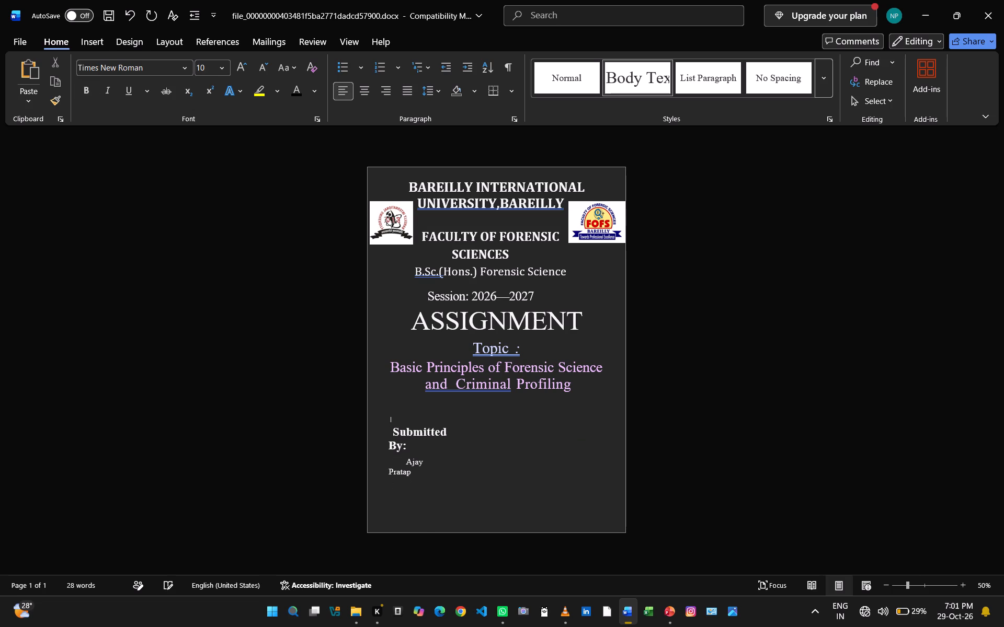
Delete the "Submitted By:" label, the student name under it and the blank lines up to the topic title.
{"action": "left_click_drag", "start_coordinate": [468, 490], "coordinate": [364, 433]}
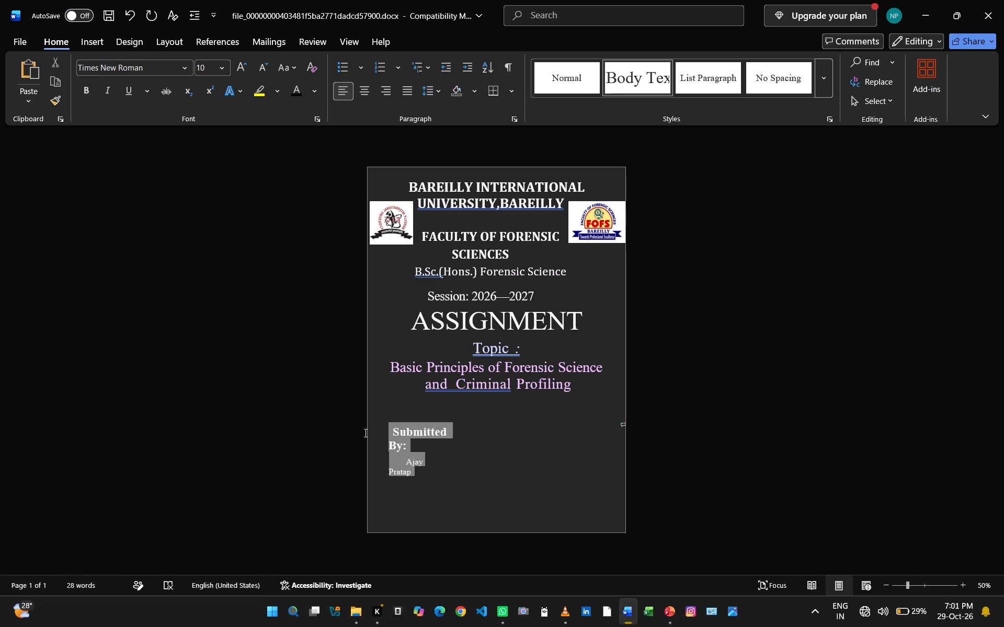
{"action": "left_click_drag", "start_coordinate": [364, 433], "coordinate": [368, 428]}
{"action": "key", "text": "BackSpace"}
{"action": "key", "text": "BackSpace"}
{"action": "key", "text": "BackSpace"}
{"action": "key", "text": "BackSpace"}
{"action": "key", "text": "BackSpace"}
{"action": "key", "text": "BackSpace"}
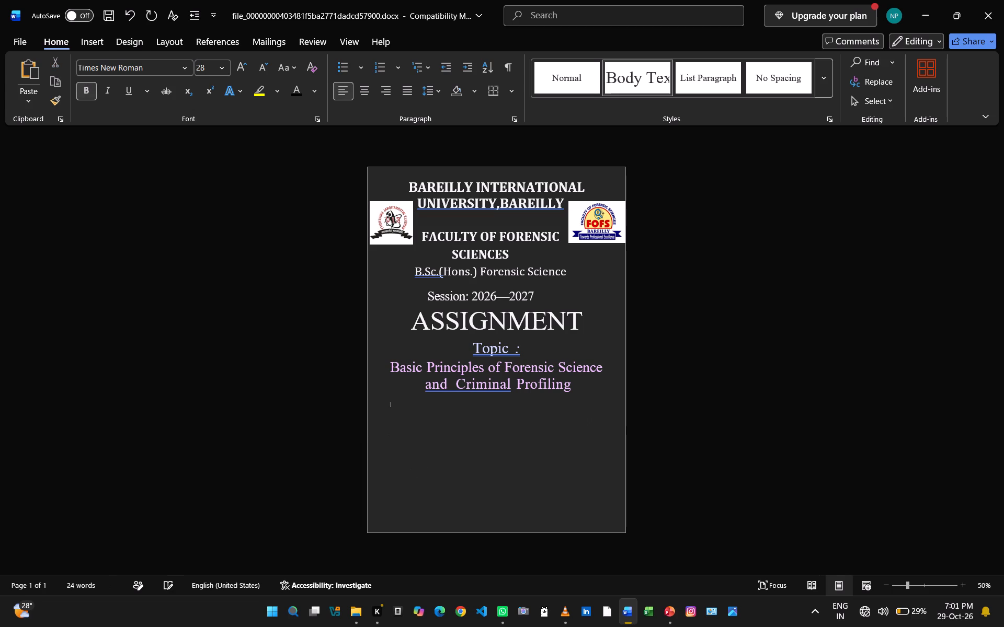
{"action": "key", "text": "BackSpace"}
{"action": "key", "text": "BackSpace"}
{"action": "key", "text": "BackSpace"}
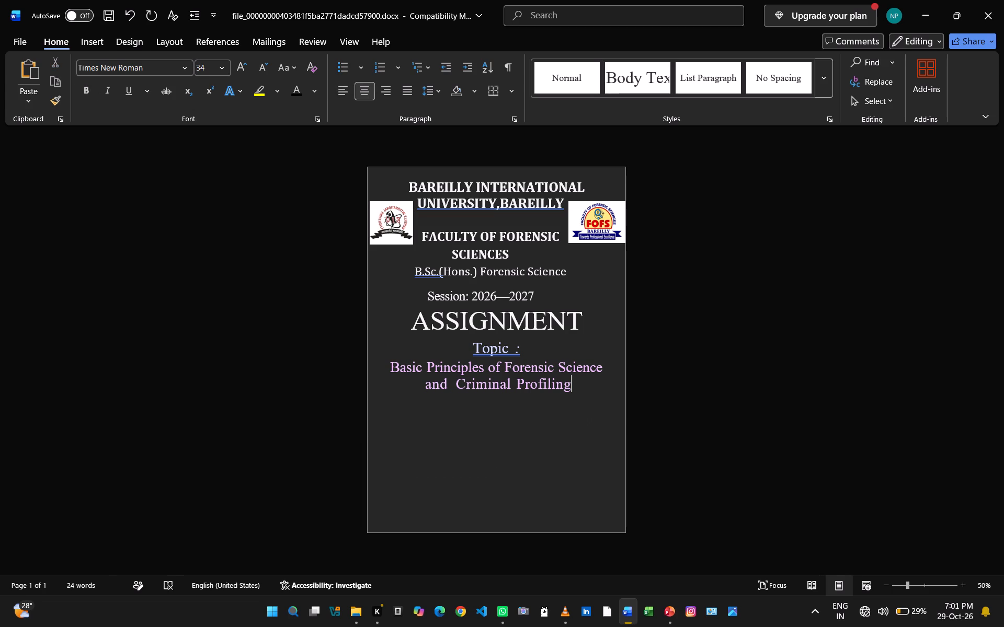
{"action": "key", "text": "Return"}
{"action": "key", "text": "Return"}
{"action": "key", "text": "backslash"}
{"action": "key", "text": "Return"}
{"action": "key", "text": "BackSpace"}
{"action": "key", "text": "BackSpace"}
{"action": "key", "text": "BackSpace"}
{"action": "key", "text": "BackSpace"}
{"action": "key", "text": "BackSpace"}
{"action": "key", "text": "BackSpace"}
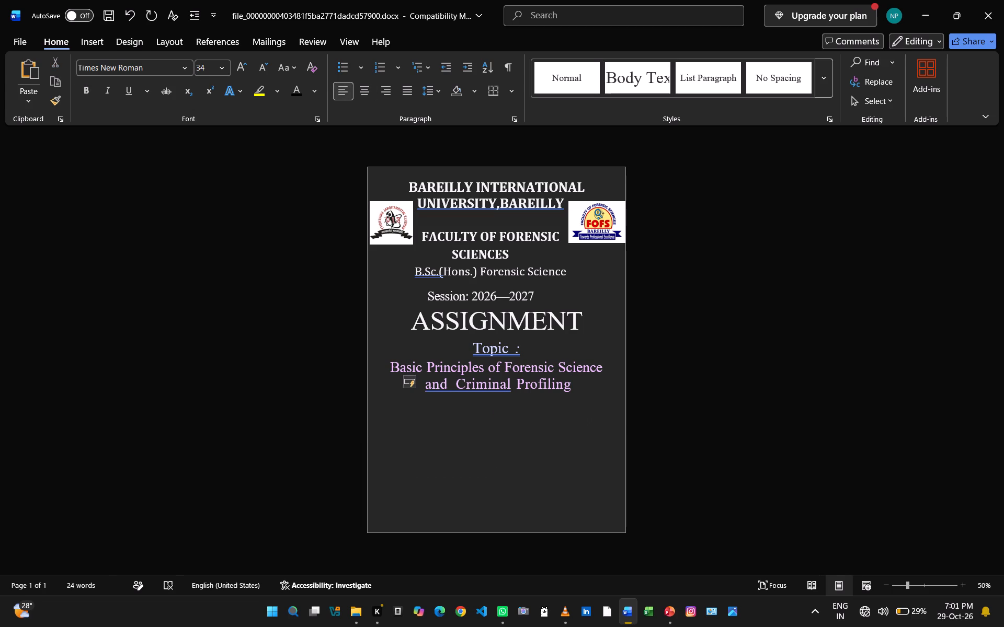
Add a "Submitted To:" label a few lines below the "Basic Principles of Forensic Science and Criminal Profiling" topic title.
{"action": "key", "text": "Return"}
{"action": "key", "text": "Return"}
{"action": "key", "text": "Return"}
{"action": "key", "text": "BackSpace"}
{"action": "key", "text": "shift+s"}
{"action": "key", "text": "BackSpace"}
{"action": "key", "text": "BackSpace"}
{"action": "key", "text": "BackSpace"}
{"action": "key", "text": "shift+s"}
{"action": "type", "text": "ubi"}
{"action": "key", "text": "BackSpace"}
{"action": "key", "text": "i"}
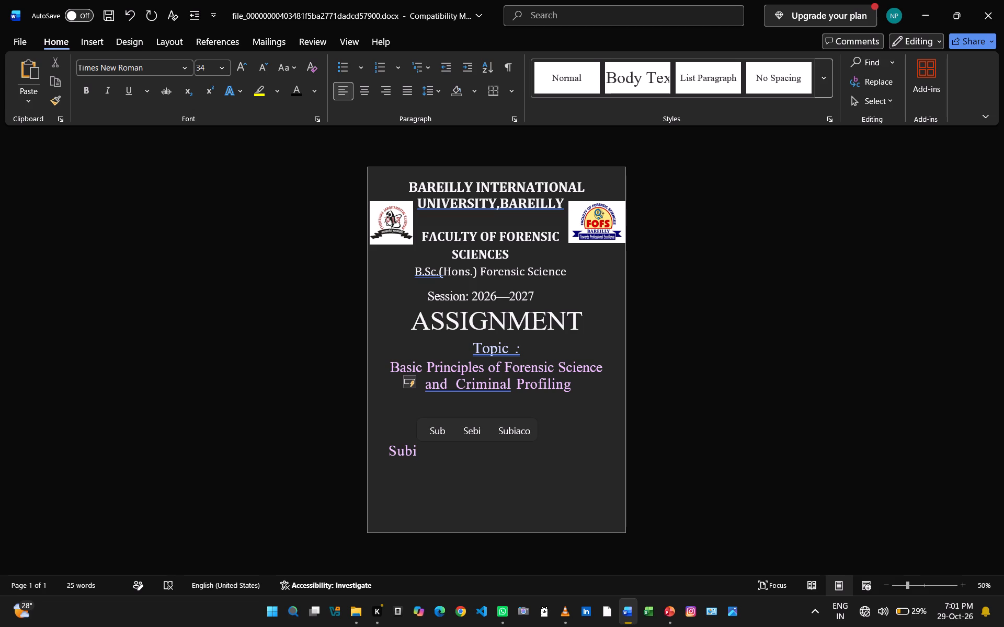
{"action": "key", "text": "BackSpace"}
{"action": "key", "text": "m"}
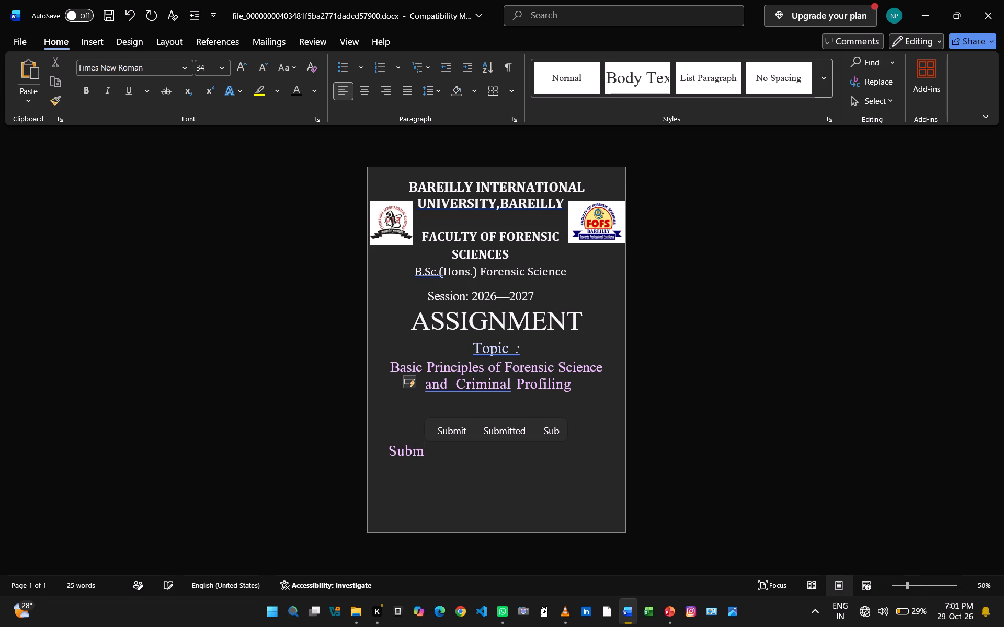
{"action": "left_click", "coordinate": [494, 425]}
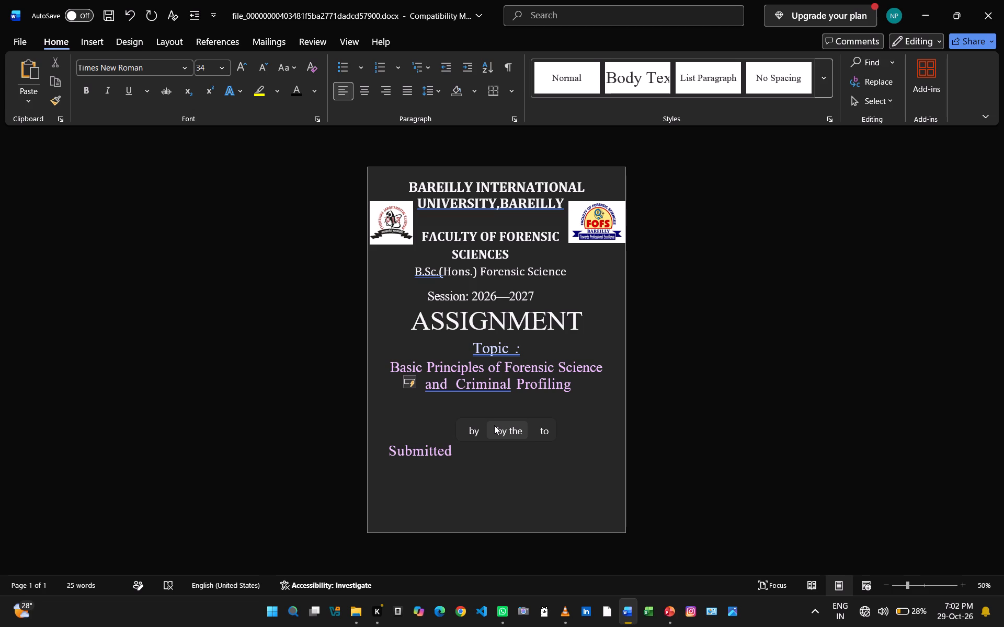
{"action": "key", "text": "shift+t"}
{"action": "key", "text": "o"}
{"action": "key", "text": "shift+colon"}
Enter the teacher's name with "Mr." before it and "Sir" after it, one blank line below "Submitted To:".
{"action": "key", "text": "Return"}
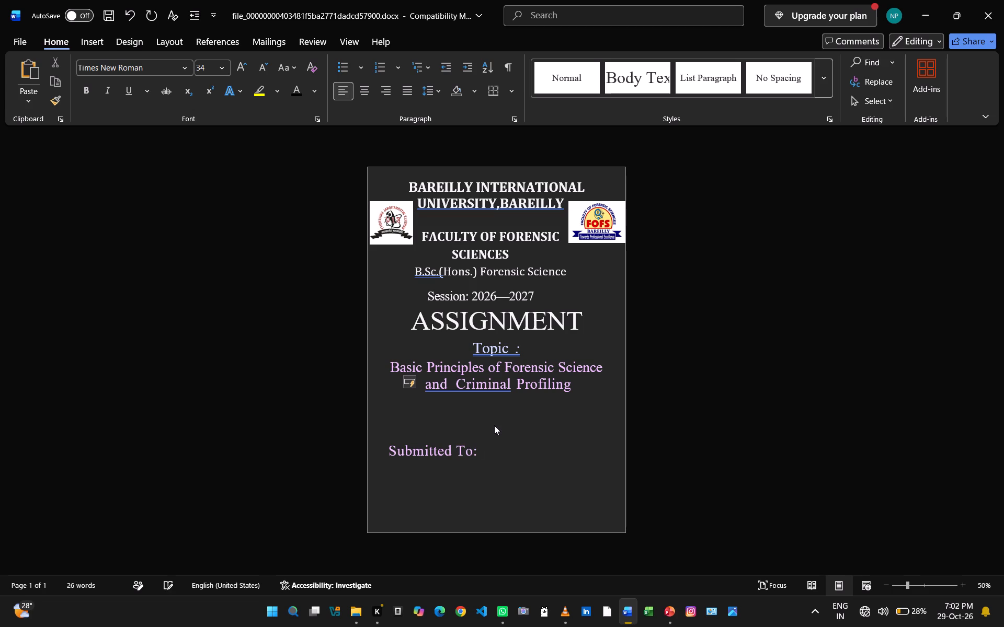
{"action": "key", "text": "Return"}
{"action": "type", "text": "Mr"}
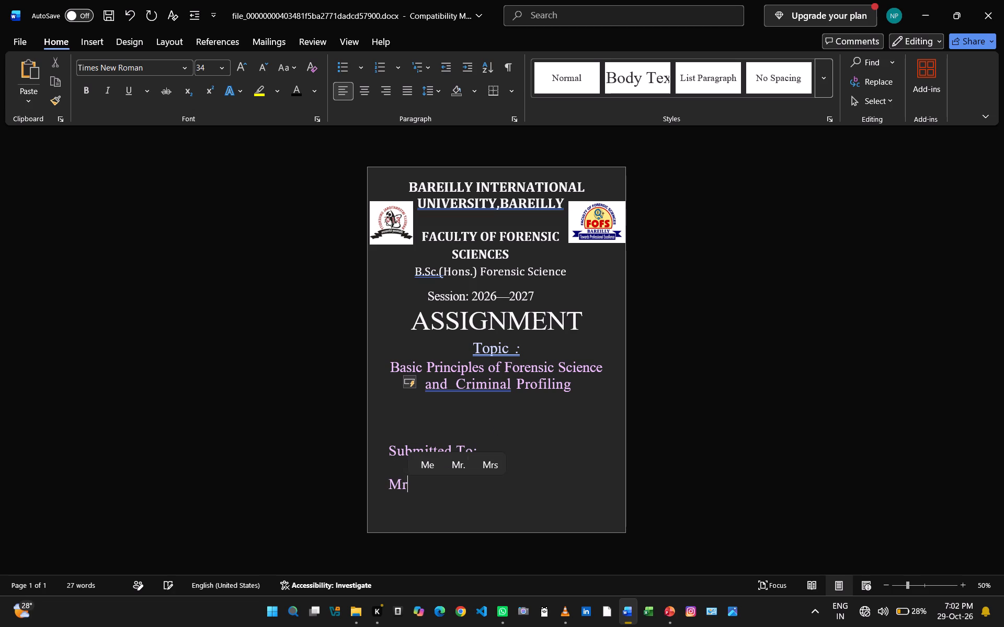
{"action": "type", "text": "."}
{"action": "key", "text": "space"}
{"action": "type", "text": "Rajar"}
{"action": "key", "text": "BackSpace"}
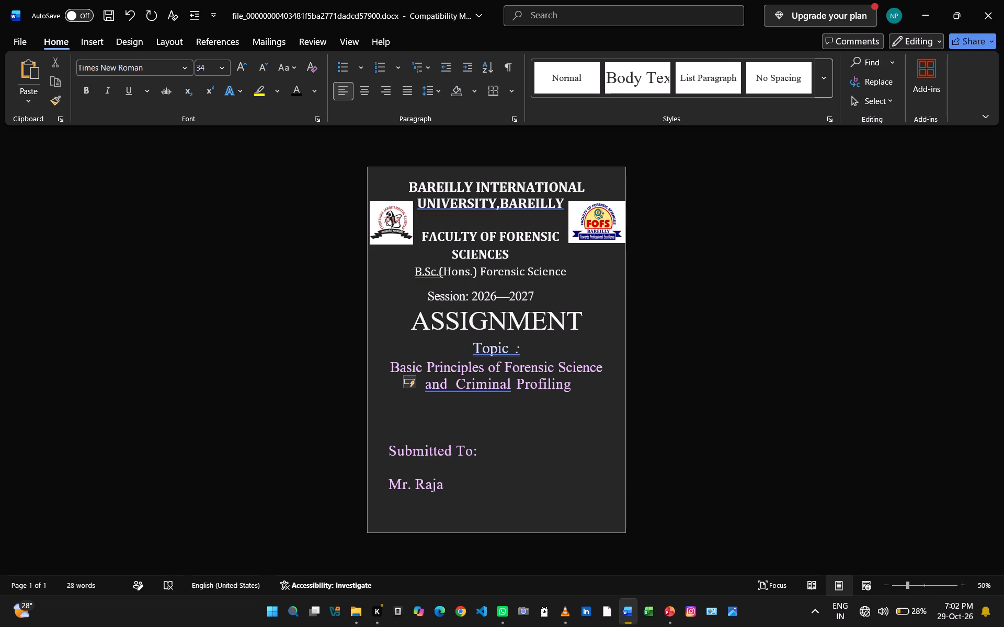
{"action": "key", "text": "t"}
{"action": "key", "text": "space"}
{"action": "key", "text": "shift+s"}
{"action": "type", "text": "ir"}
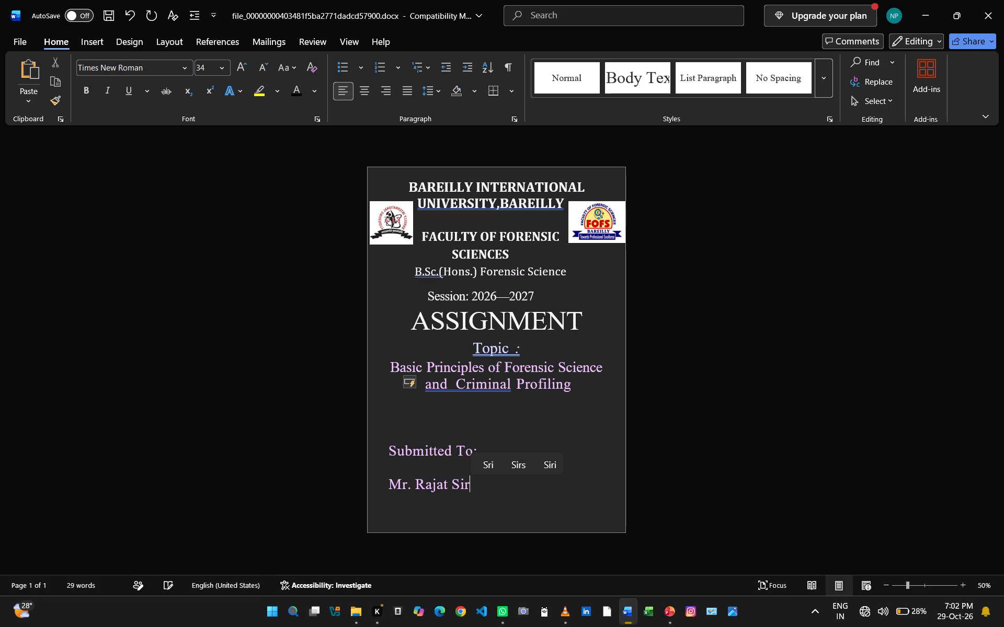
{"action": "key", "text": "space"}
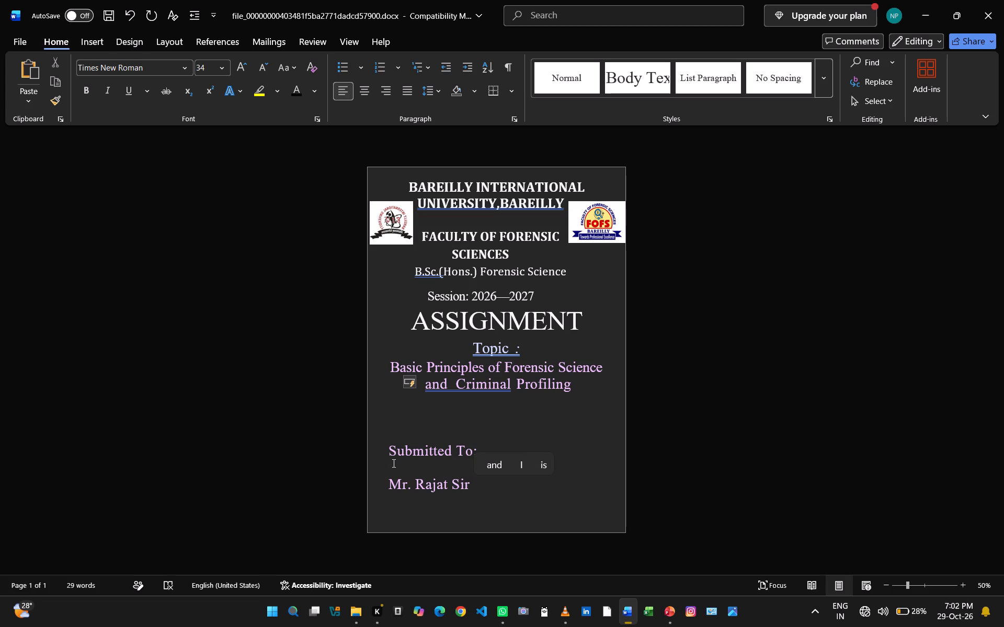
Remove the blank line between the "Submitted To:" label and the teacher's name.
{"action": "left_click", "coordinate": [393, 463]}
{"action": "key", "text": "BackSpace"}
Insert a wide gap of spaces after "Submitted To:" to make room for a second label on the same line.
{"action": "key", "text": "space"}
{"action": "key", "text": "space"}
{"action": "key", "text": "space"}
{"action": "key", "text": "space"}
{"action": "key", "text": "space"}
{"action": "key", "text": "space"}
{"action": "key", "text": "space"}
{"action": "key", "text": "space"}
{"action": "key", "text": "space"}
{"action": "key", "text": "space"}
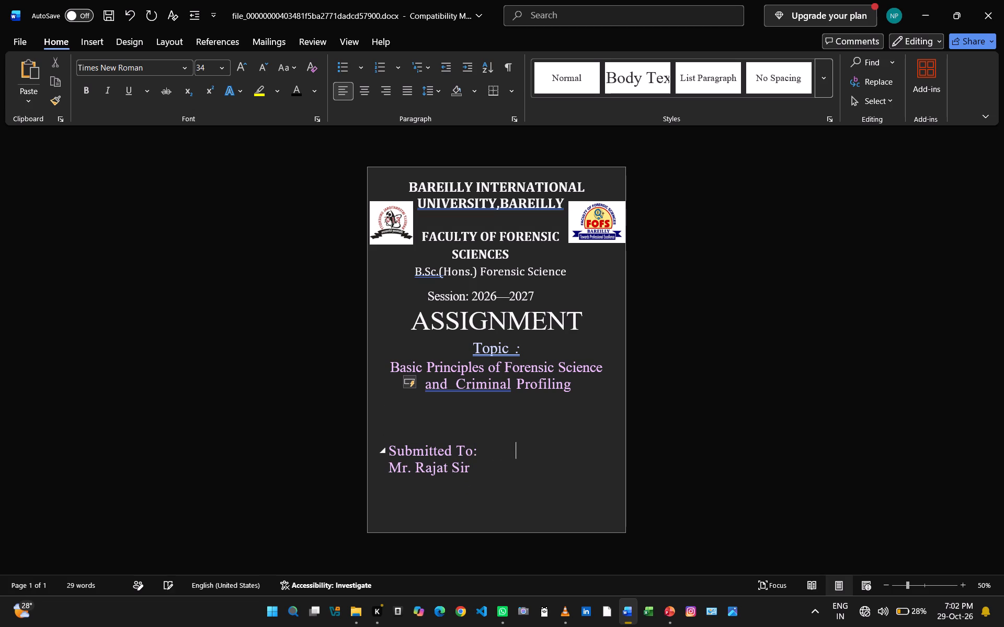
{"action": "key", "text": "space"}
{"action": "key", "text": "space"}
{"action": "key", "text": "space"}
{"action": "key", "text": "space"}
Enter the label "Submitted By" on the same line as "Submitted To:".
{"action": "key", "text": "shift+s"}
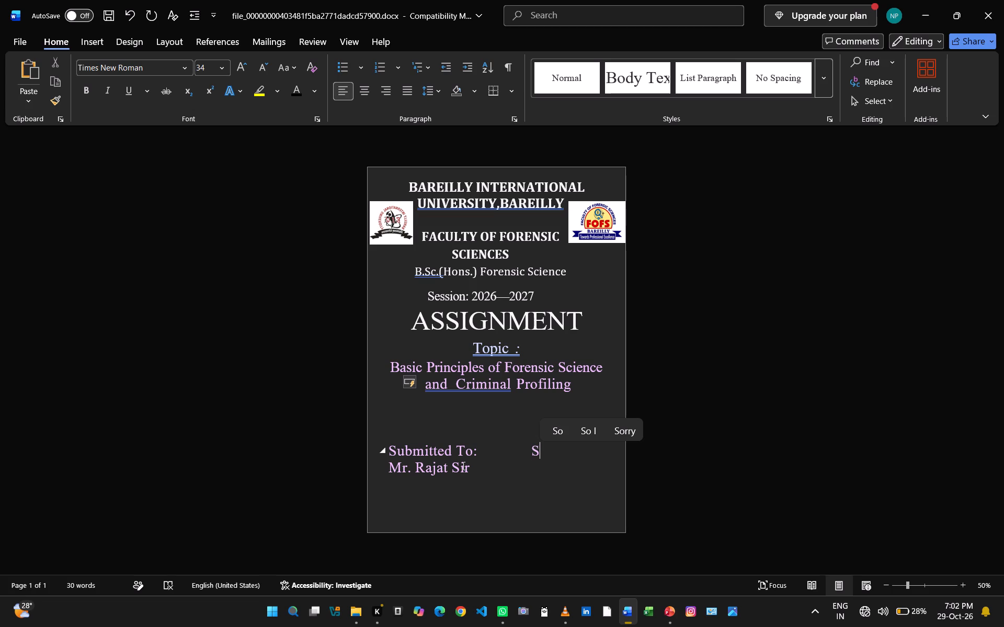
{"action": "key", "text": "u"}
{"action": "type", "text": "bmi"}
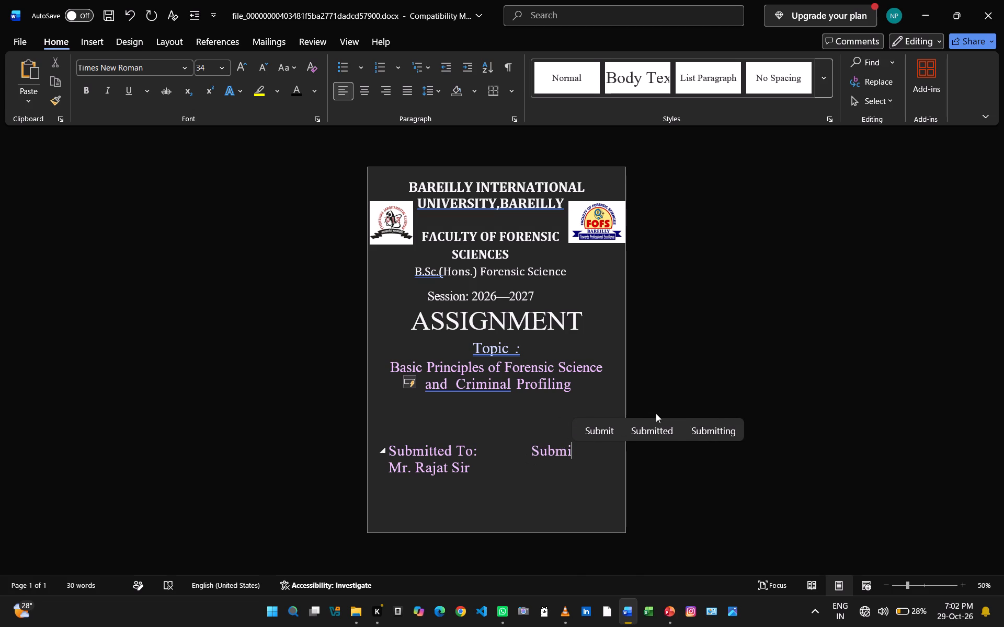
{"action": "left_click", "coordinate": [658, 424]}
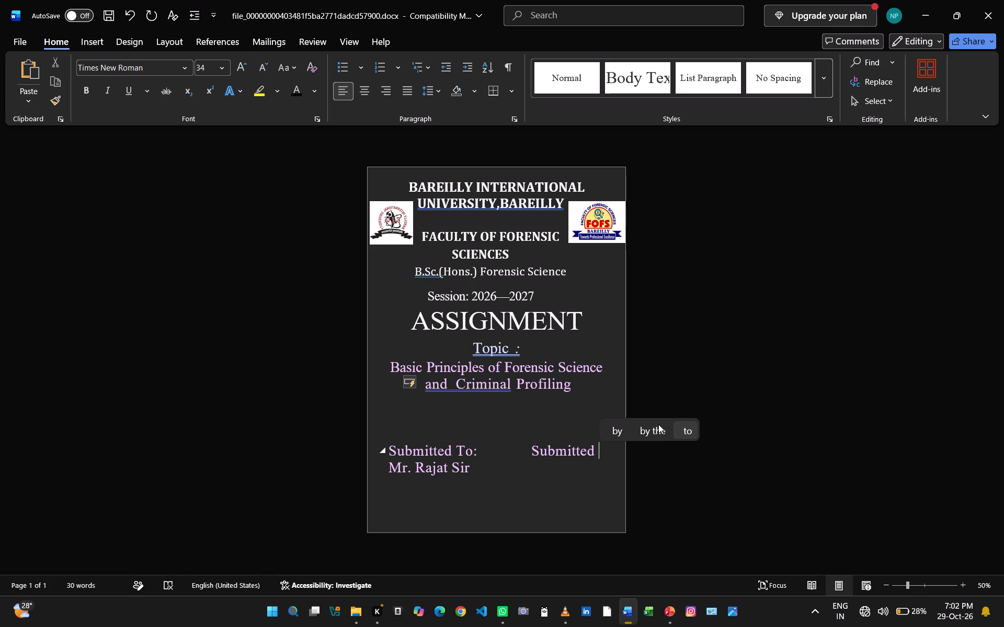
{"action": "key", "text": "shift+b"}
{"action": "key", "text": "y"}
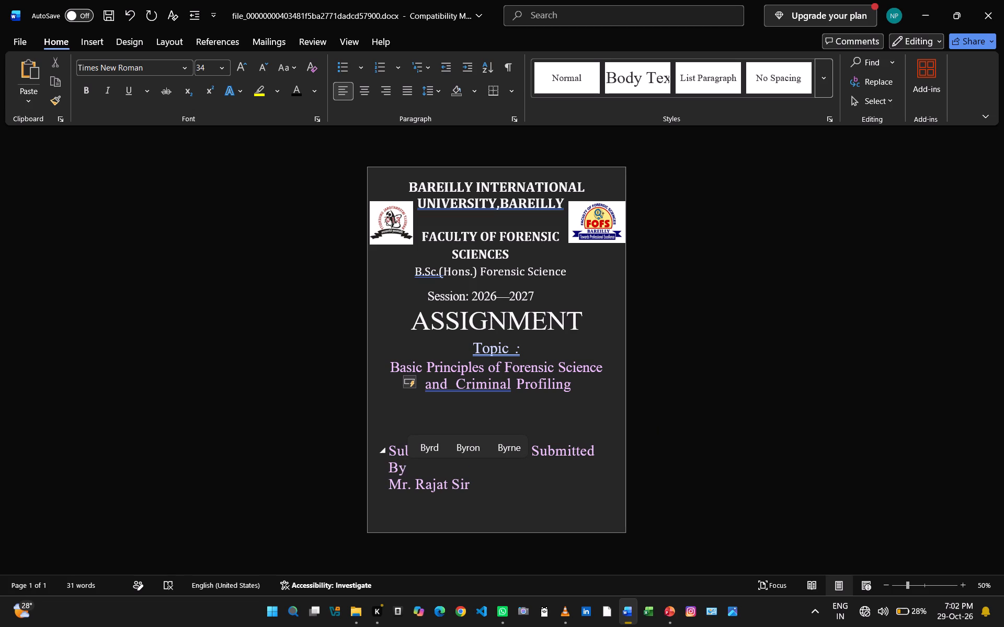
Complete the "Submitted By" label with a colon and remove spaces before it so it fits beside "Submitted To:".
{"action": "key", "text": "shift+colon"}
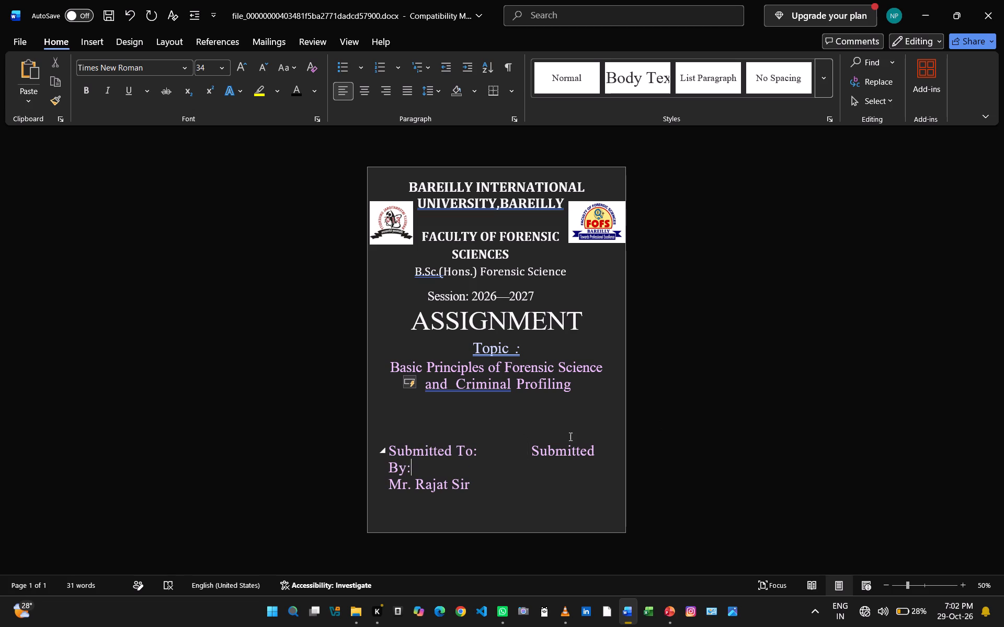
{"action": "left_click", "coordinate": [536, 444]}
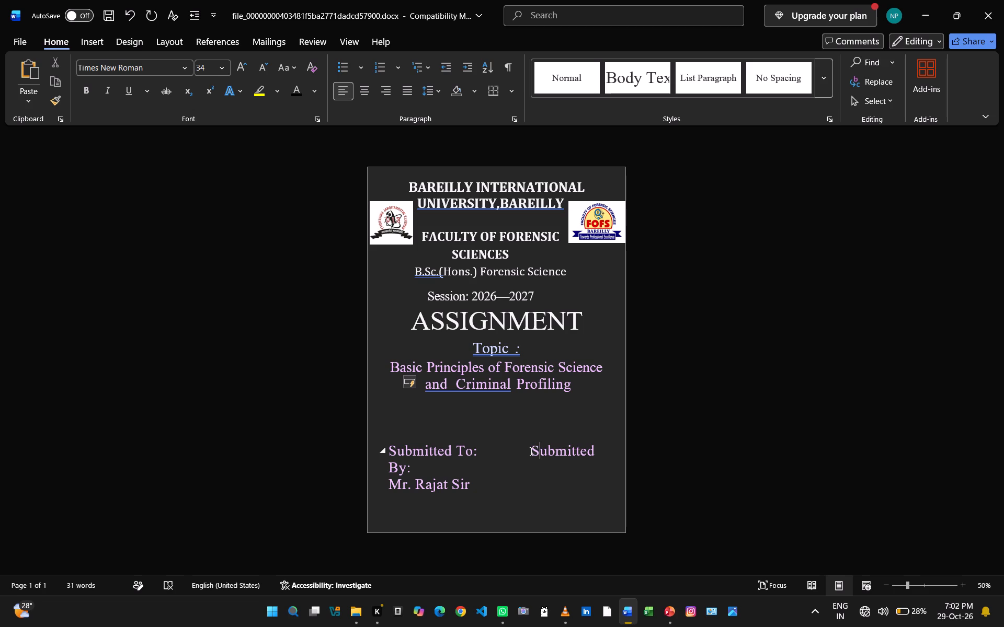
{"action": "left_click", "coordinate": [530, 451]}
{"action": "key", "text": "BackSpace"}
{"action": "key", "text": "BackSpace"}
{"action": "key", "text": "BackSpace"}
{"action": "key", "text": "BackSpace"}
{"action": "key", "text": "BackSpace"}
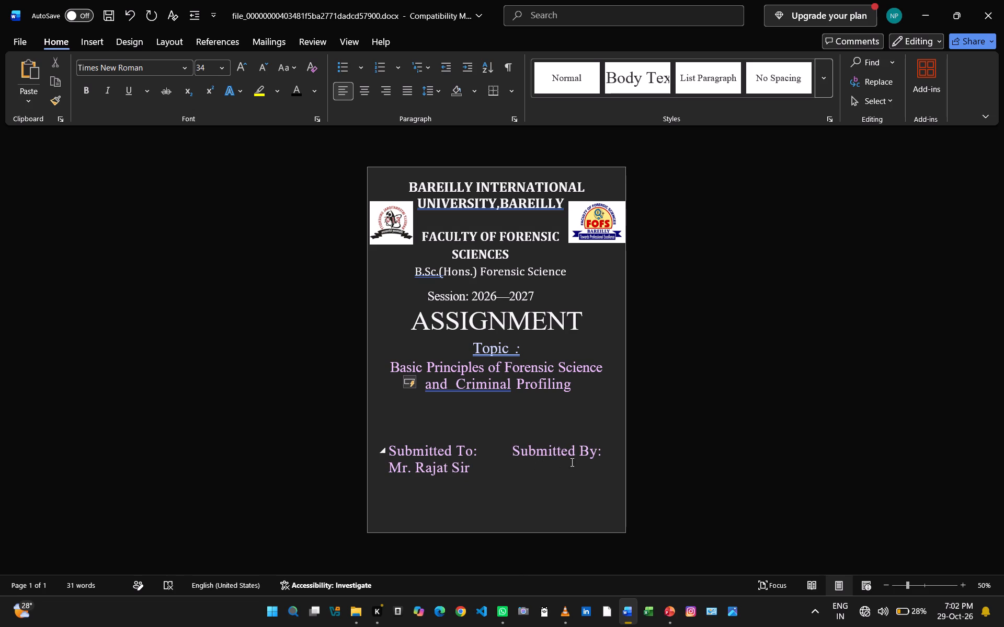
Enter the student's name beneath "Submitted By:", spaced across from the teacher's name on the same line.
{"action": "left_click", "coordinate": [471, 467]}
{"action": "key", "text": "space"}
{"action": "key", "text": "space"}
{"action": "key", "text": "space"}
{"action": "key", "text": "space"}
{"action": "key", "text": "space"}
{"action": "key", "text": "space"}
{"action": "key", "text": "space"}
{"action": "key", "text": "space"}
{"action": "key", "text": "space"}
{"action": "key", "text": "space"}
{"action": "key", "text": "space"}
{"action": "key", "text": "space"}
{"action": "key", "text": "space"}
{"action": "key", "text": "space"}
{"action": "key", "text": "BackSpace"}
{"action": "key", "text": "BackSpace"}
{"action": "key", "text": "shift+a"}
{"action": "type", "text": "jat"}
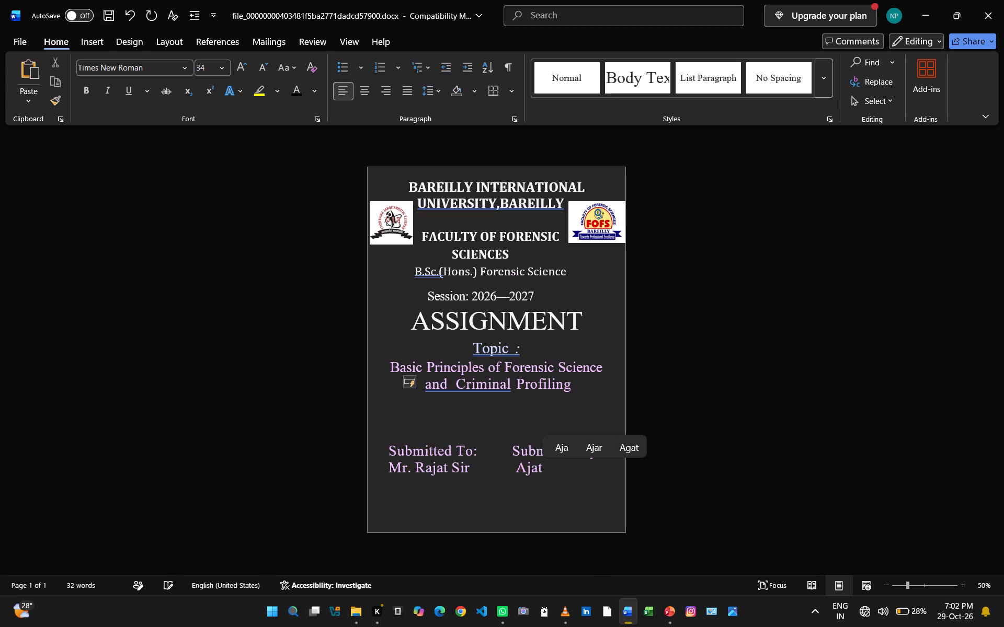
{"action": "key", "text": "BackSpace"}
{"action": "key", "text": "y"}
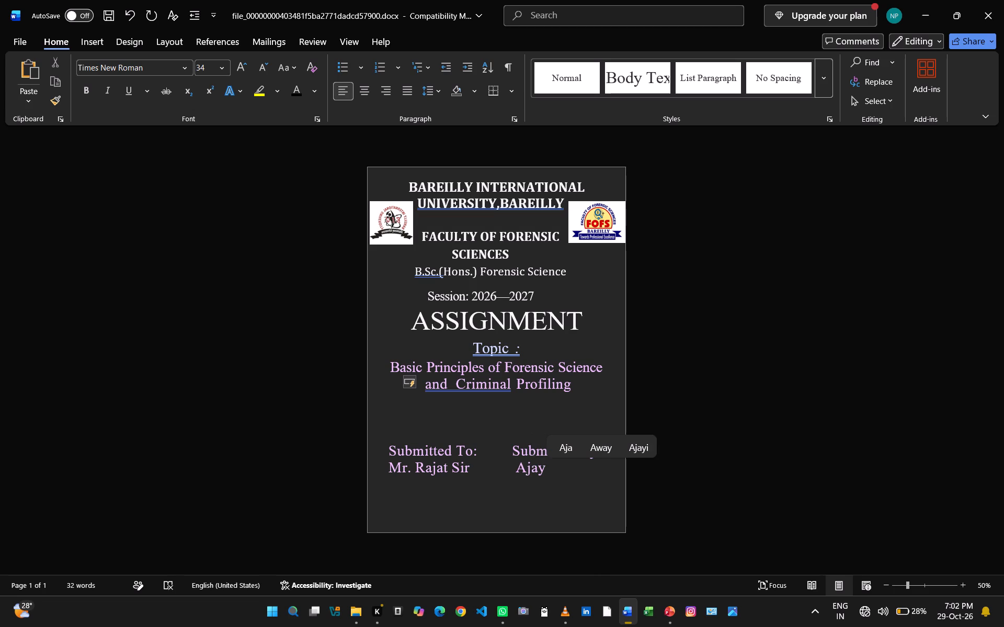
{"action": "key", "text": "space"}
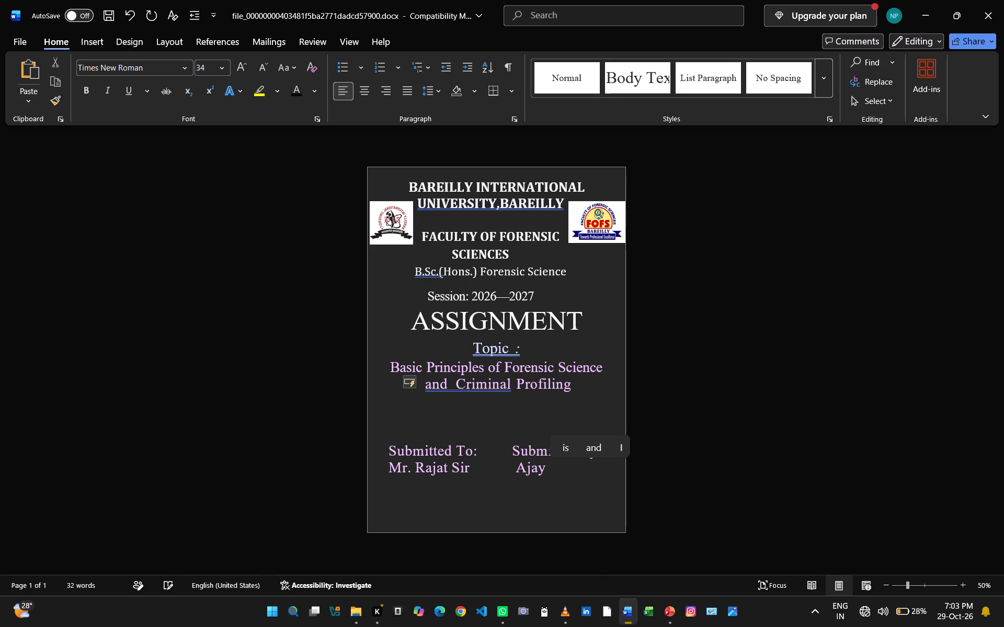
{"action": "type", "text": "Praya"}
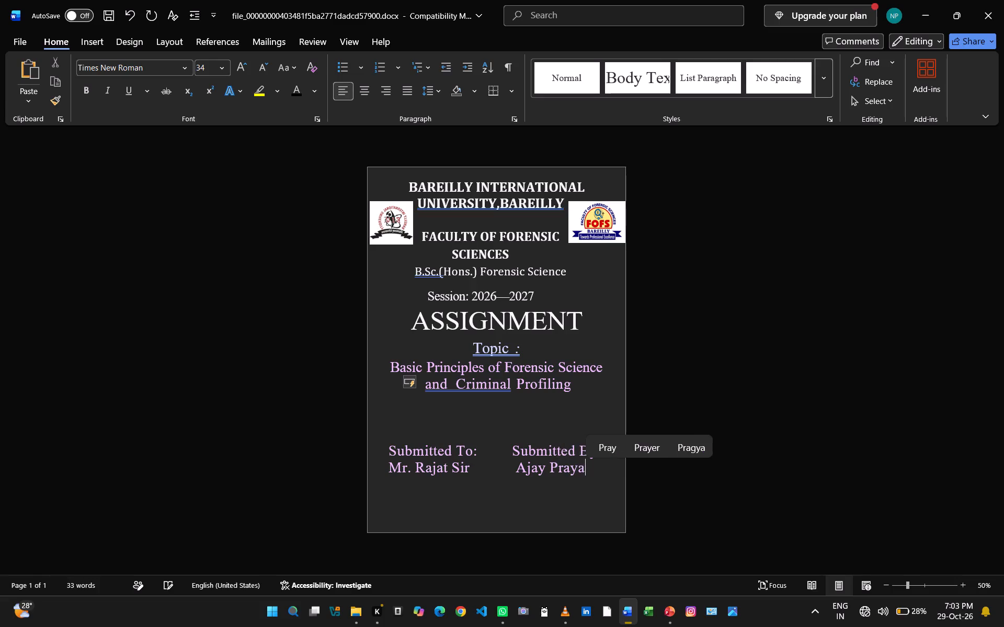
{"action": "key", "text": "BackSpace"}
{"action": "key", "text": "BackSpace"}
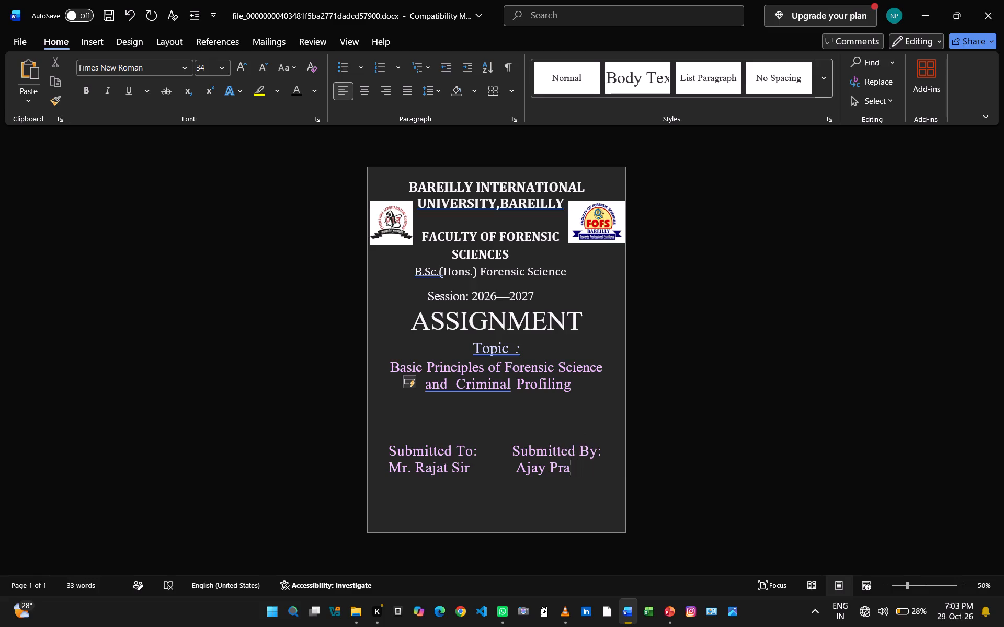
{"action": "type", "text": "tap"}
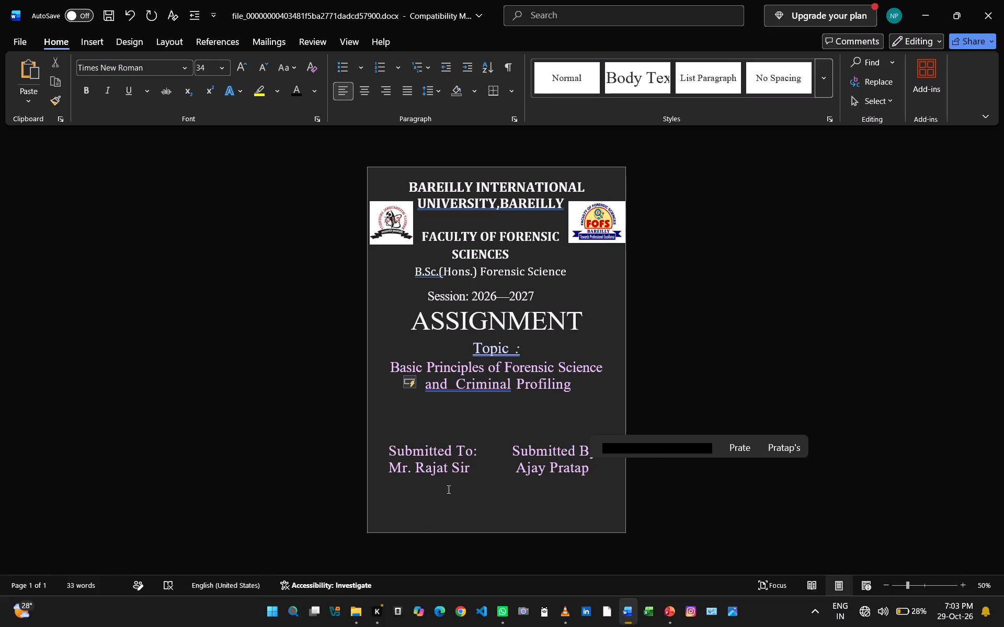
Recolour both submission lines from pink to the same text colour as the ASSIGNMENT heading.
{"action": "left_click_drag", "start_coordinate": [386, 444], "coordinate": [589, 481]}
{"action": "left_click", "coordinate": [672, 459]}
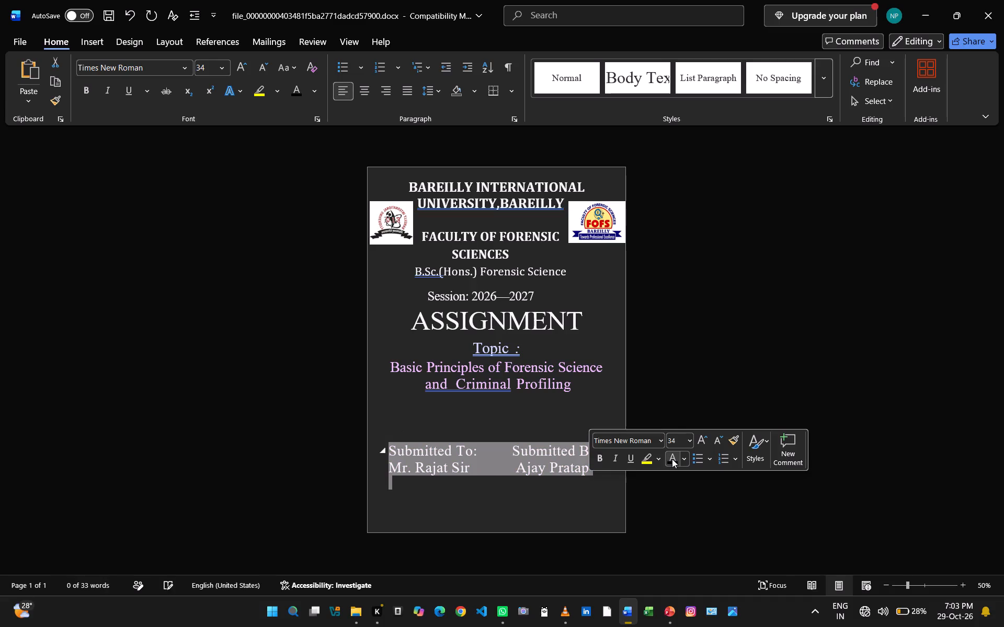
{"action": "left_click", "coordinate": [689, 333]}
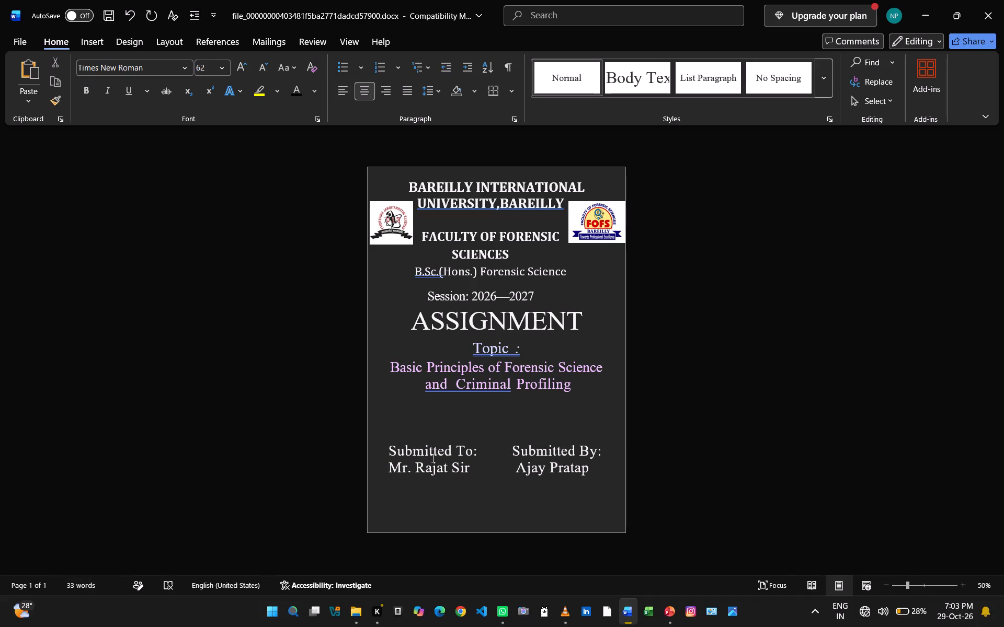
Make the "Submitted To:" and "Submitted By:" label line bold.
{"action": "left_click_drag", "start_coordinate": [385, 452], "coordinate": [604, 458]}
{"action": "left_click", "coordinate": [615, 437]}
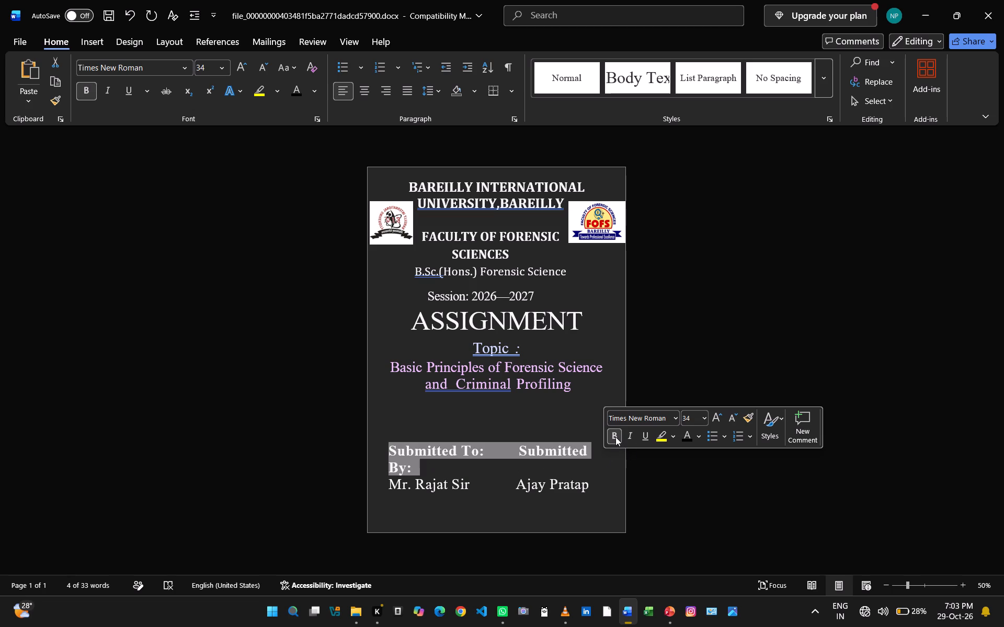
{"action": "left_click", "coordinate": [679, 366]}
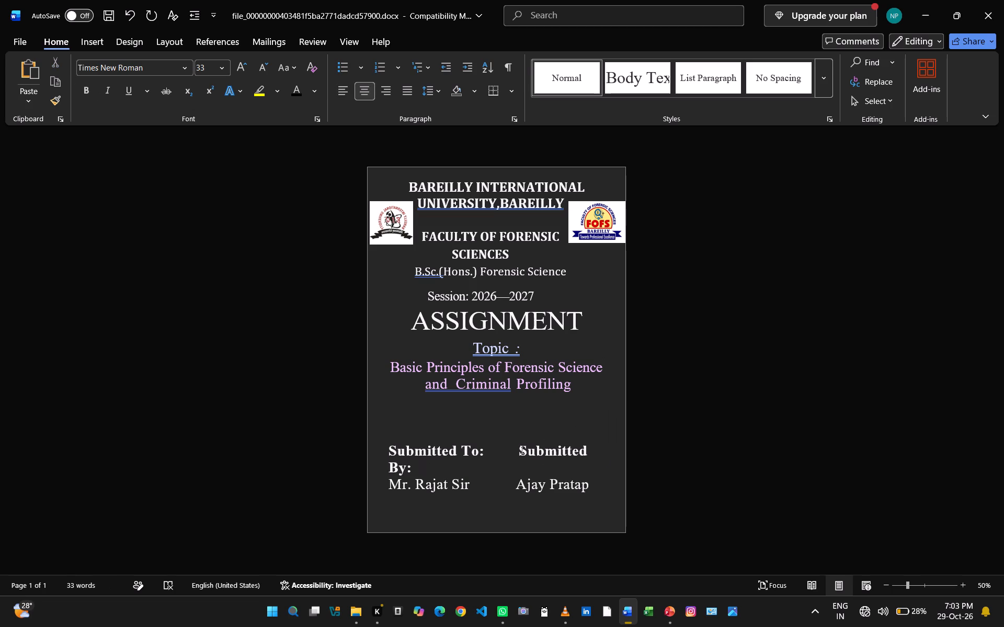
Delete three spaces before the bold "Submitted By:" label to bring it back onto one line with "Submitted To:".
{"action": "left_click", "coordinate": [520, 449]}
{"action": "key", "text": "BackSpace"}
{"action": "key", "text": "BackSpace"}
{"action": "key", "text": "BackSpace"}
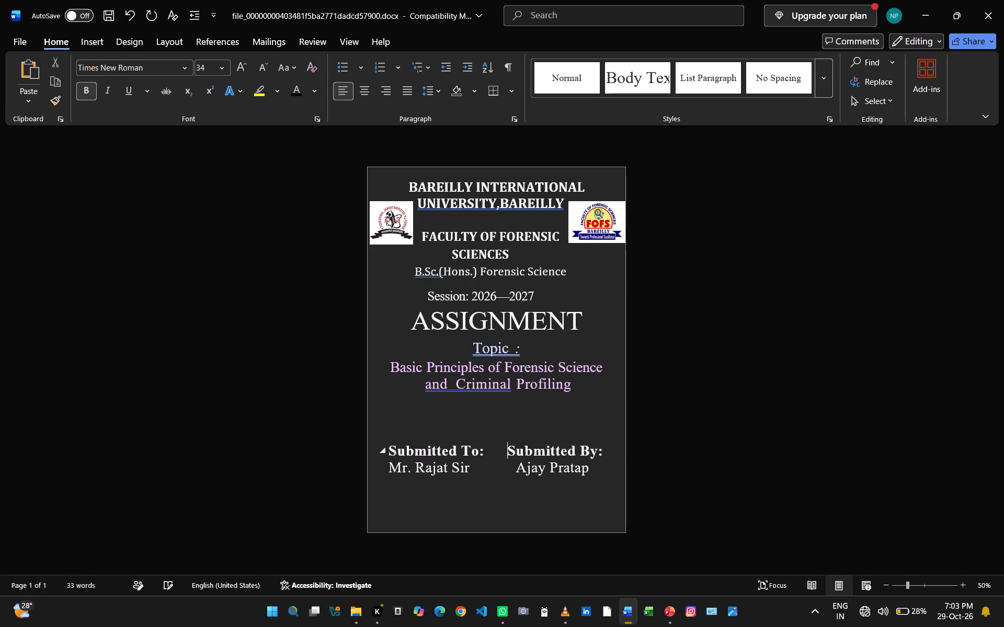
{"action": "left_click", "coordinate": [698, 419]}
Insert a blank line above the submission details to move them one line down the page.
{"action": "left_click", "coordinate": [387, 436]}
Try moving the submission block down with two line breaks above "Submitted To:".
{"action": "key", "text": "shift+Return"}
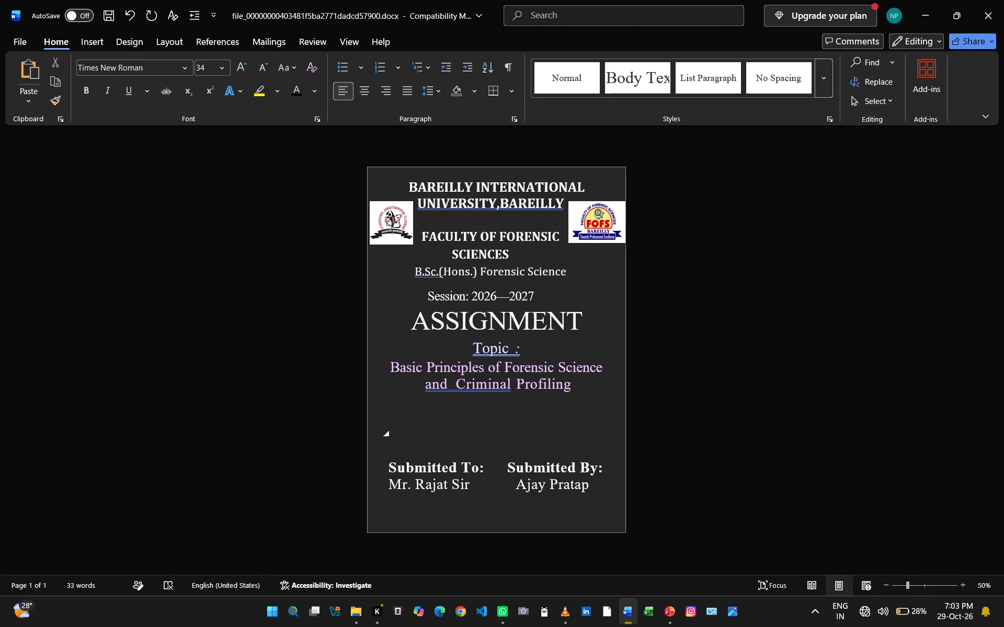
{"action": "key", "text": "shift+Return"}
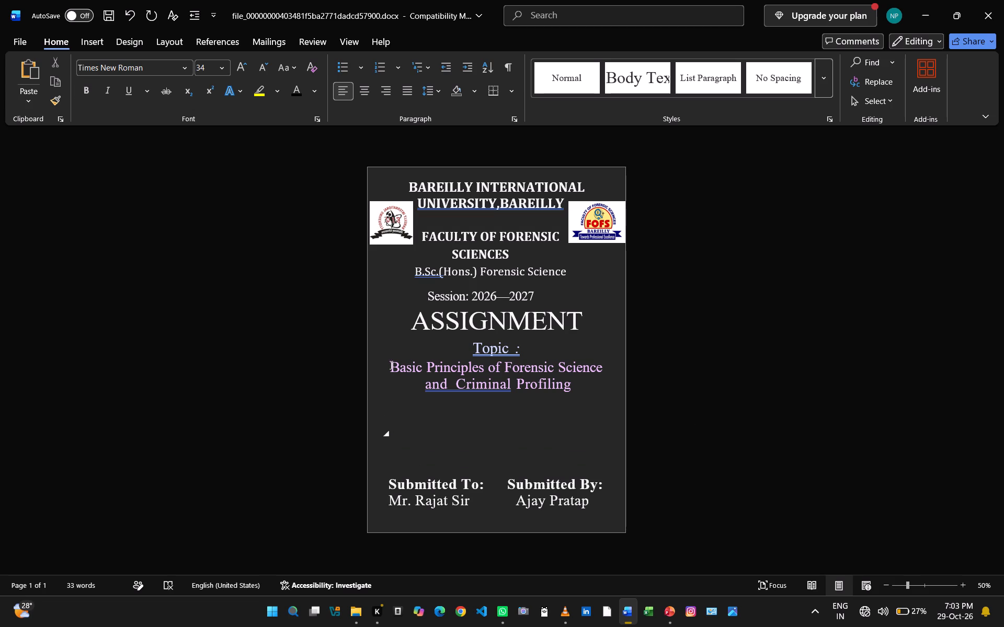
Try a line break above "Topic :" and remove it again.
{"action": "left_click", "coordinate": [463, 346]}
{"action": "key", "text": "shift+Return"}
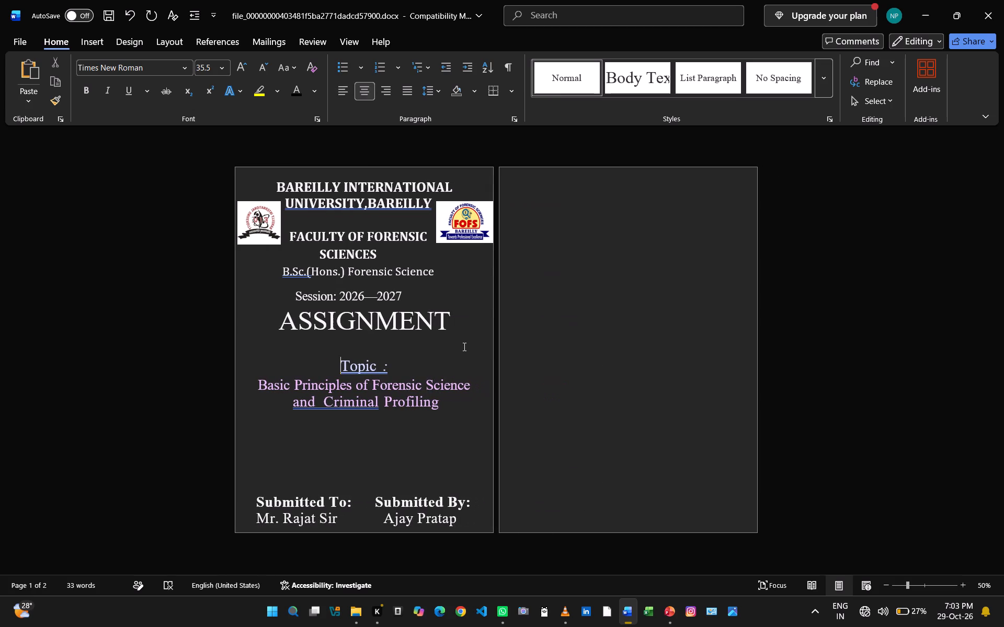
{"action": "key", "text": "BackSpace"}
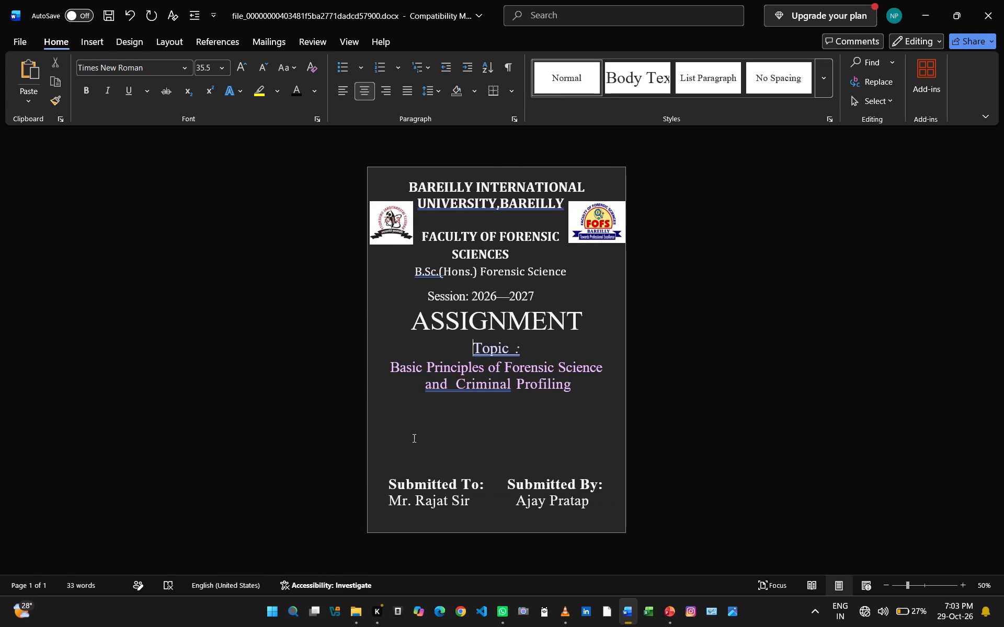
Delete blank lines above "Submitted To:" and "Submitted By:" to bring the submission block closer to the topic text.
{"action": "left_click", "coordinate": [401, 465]}
{"action": "key", "text": "BackSpace"}
{"action": "key", "text": "BackSpace"}
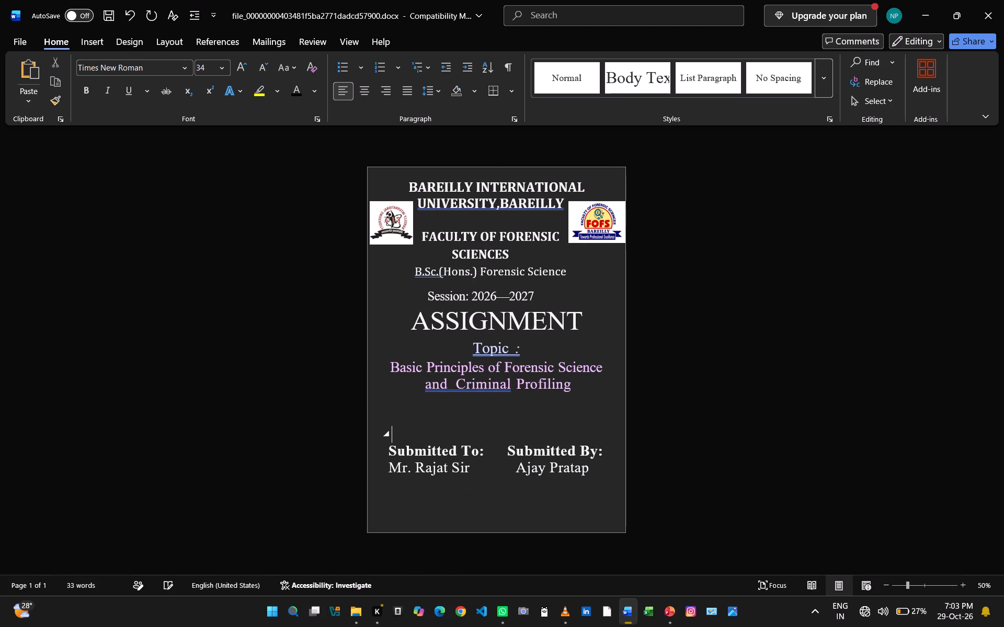
{"action": "key", "text": "BackSpace"}
{"action": "key", "text": "BackSpace"}
{"action": "key", "text": "BackSpace"}
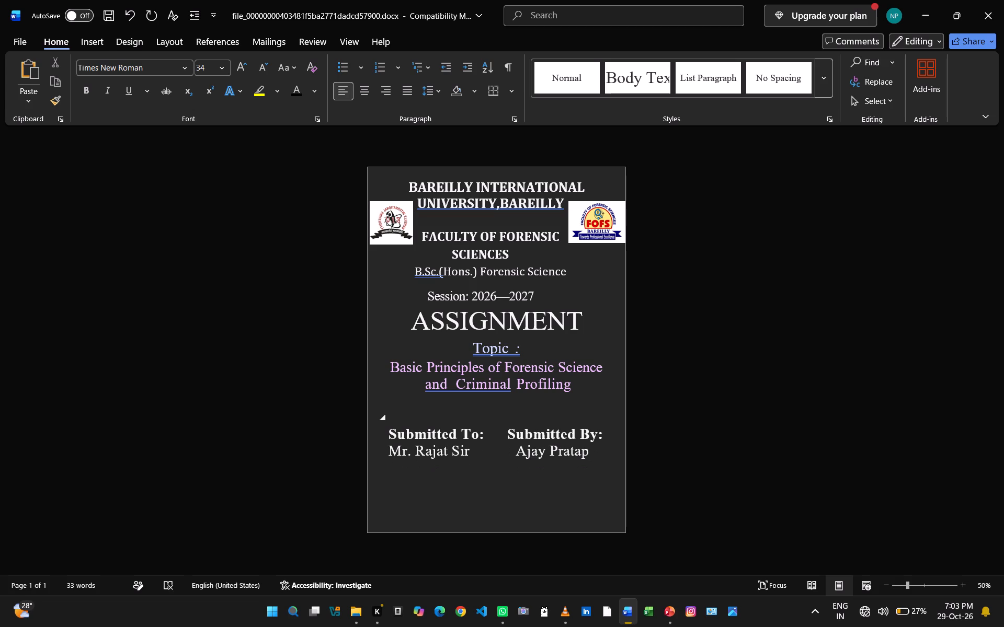
Insert three line breaks before "Topic :" to separate it from the "ASSIGNMENT" title.
{"action": "left_click", "coordinate": [466, 338]}
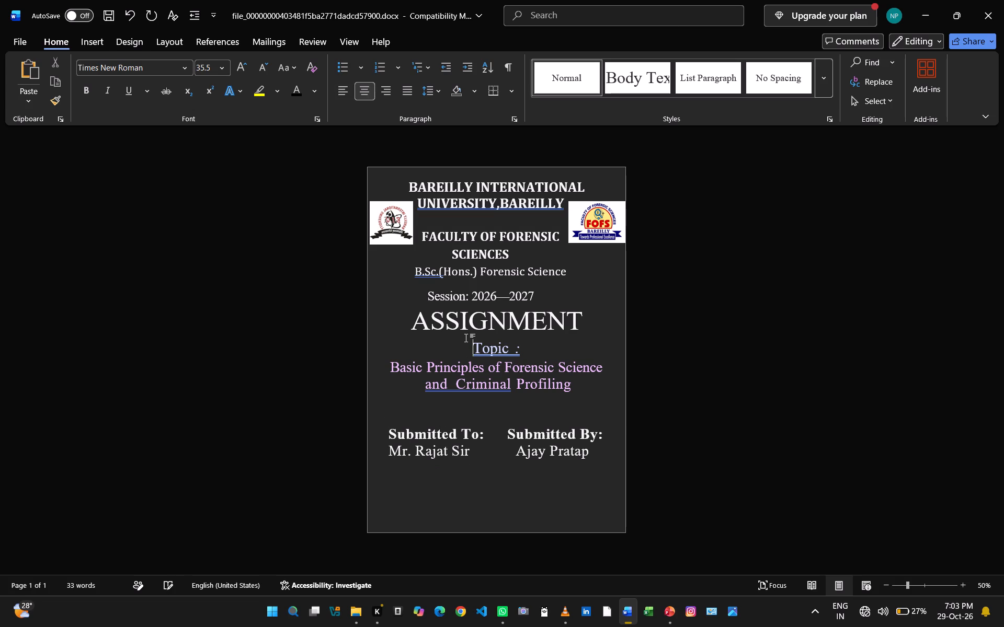
{"action": "key", "text": "shift+Return"}
{"action": "key", "text": "shift+Return"}
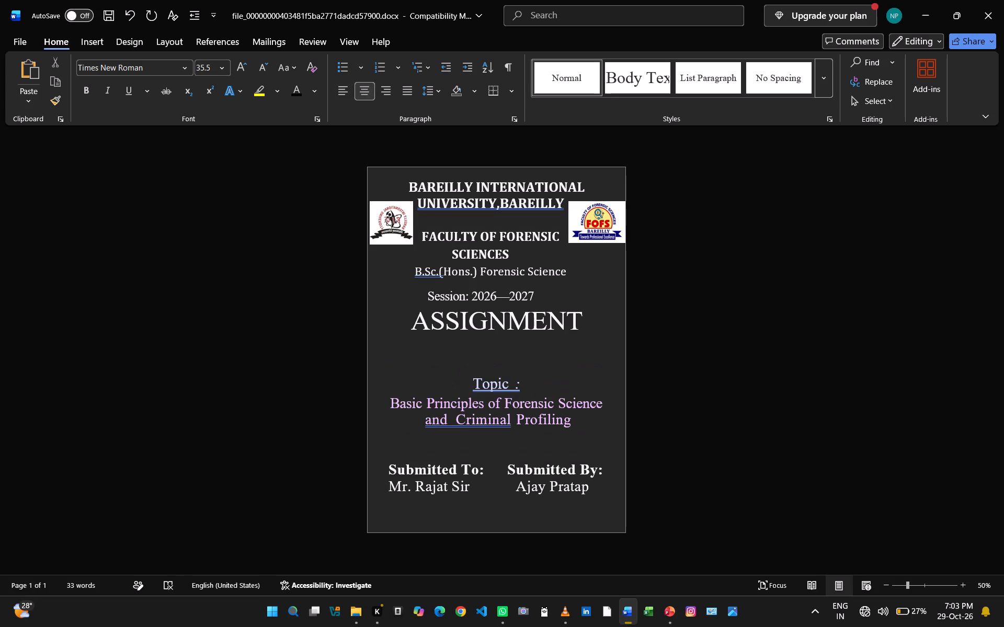
{"action": "key", "text": "shift+Return"}
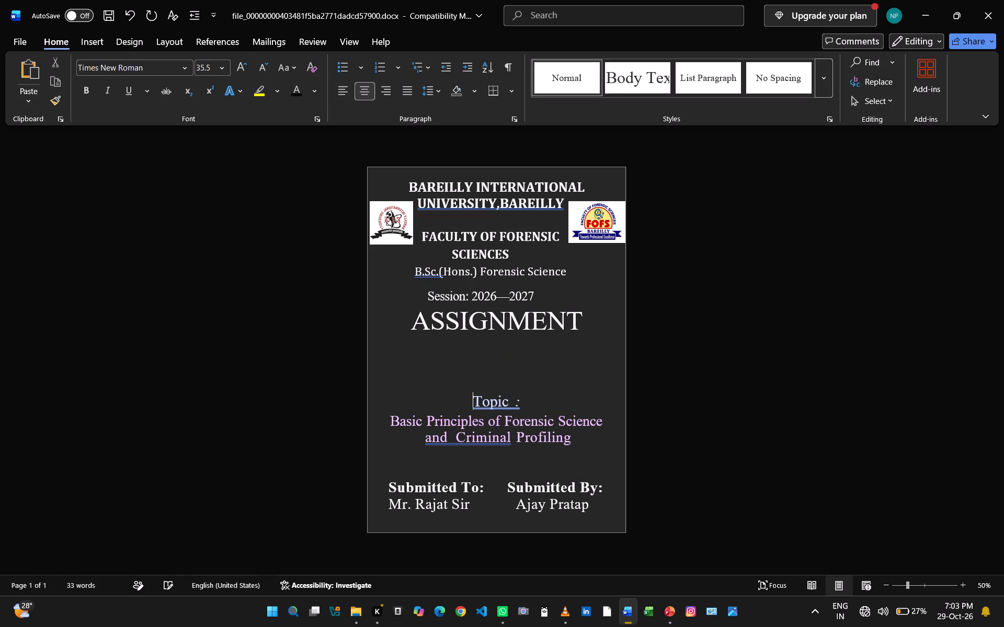
{"action": "left_click", "coordinate": [458, 380]}
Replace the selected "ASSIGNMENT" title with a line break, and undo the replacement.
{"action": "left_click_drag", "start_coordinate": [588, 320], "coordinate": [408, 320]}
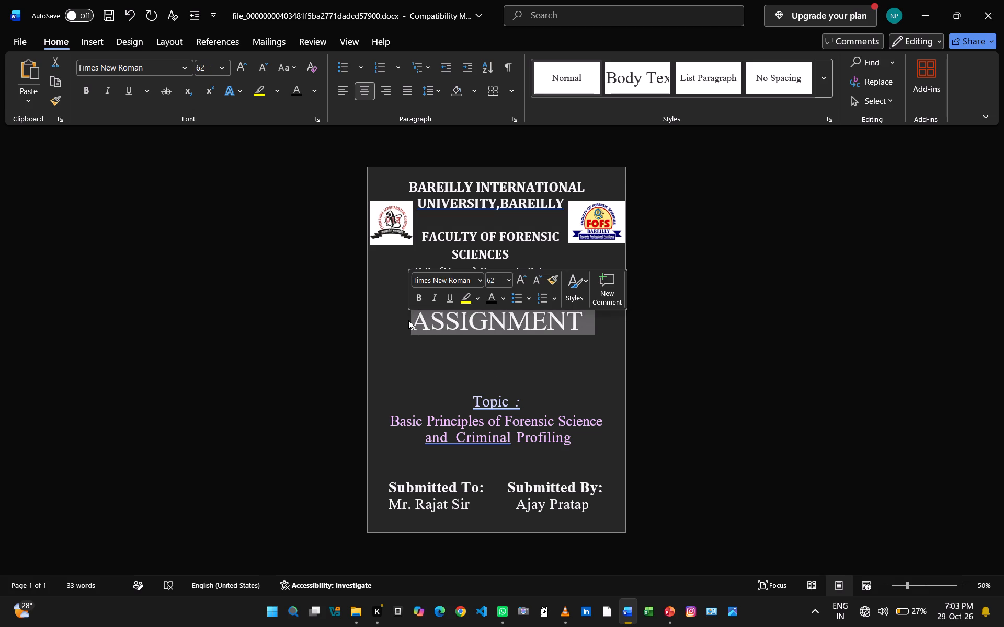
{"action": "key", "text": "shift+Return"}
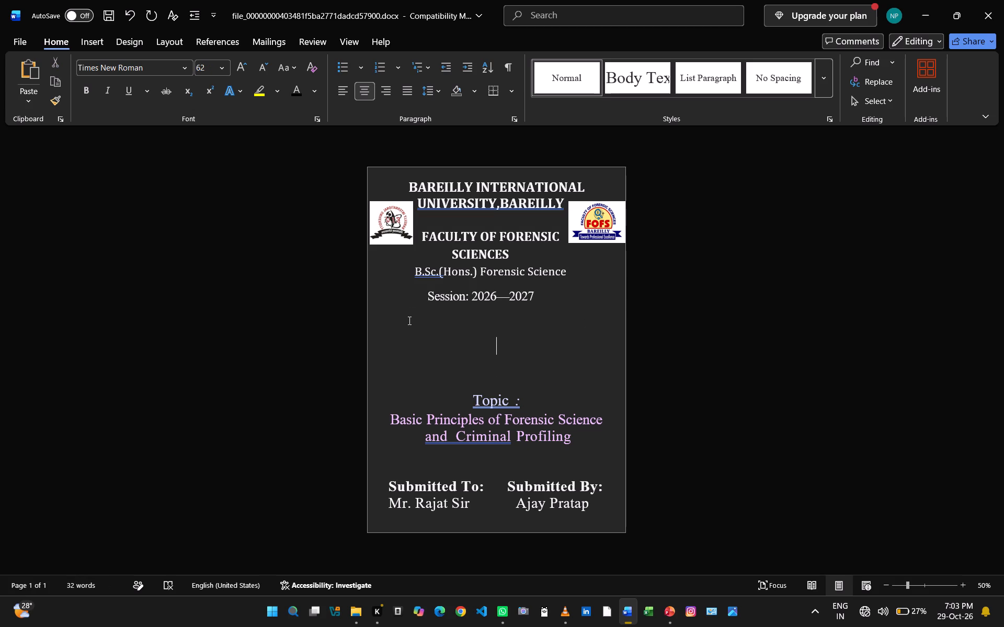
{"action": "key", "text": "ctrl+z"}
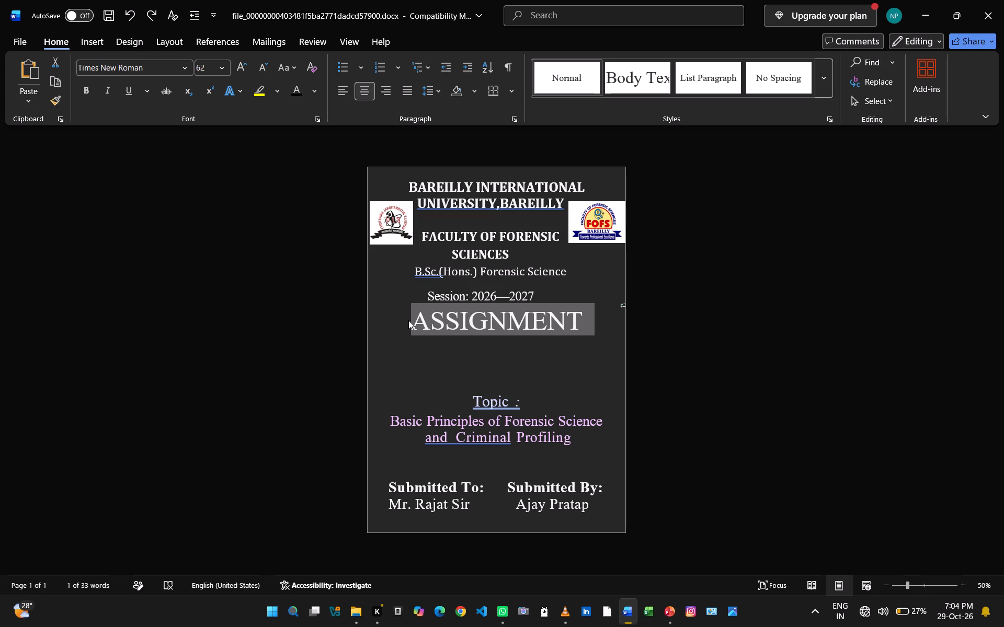
Remove two blank lines between "ASSIGNMENT" and "Topic :", leaving a single one.
{"action": "left_click", "coordinate": [459, 355], "text": "ctrl"}
{"action": "left_click_drag", "start_coordinate": [493, 378], "coordinate": [486, 378]}
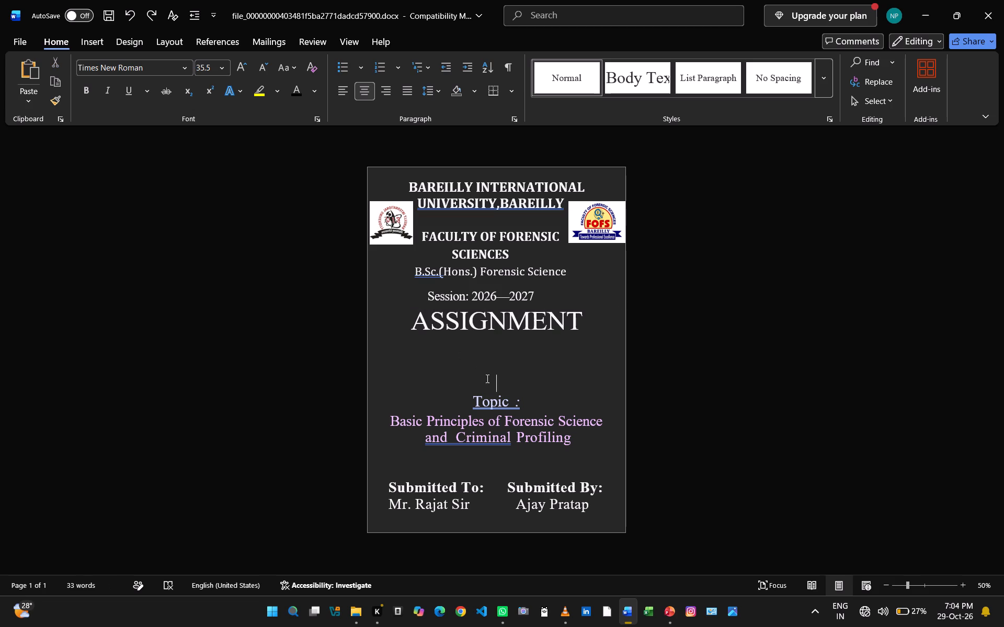
{"action": "left_click_drag", "start_coordinate": [486, 378], "coordinate": [432, 372]}
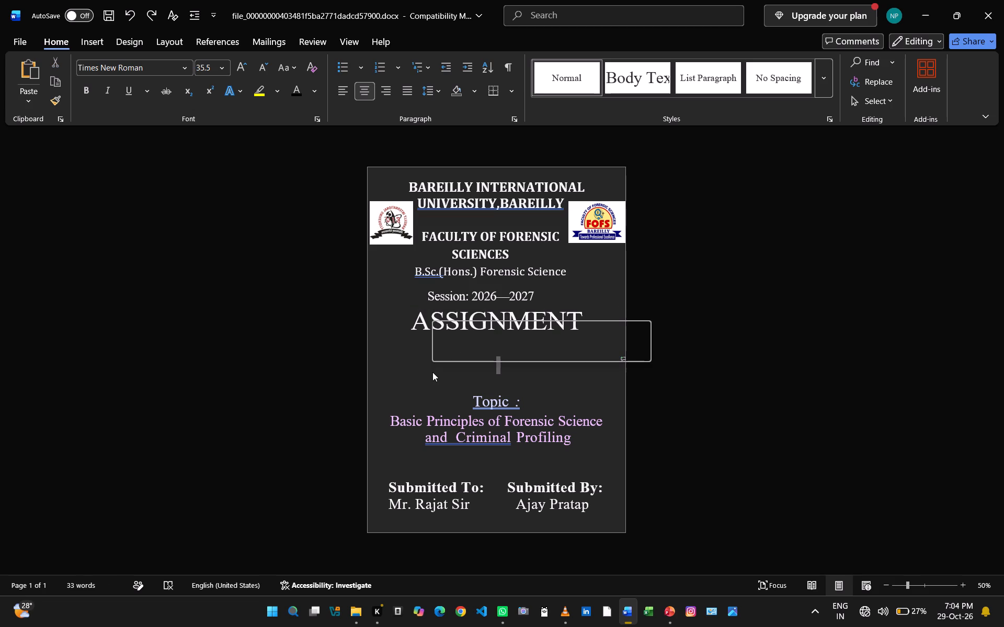
{"action": "key", "text": "BackSpace"}
{"action": "key", "text": "BackSpace"}
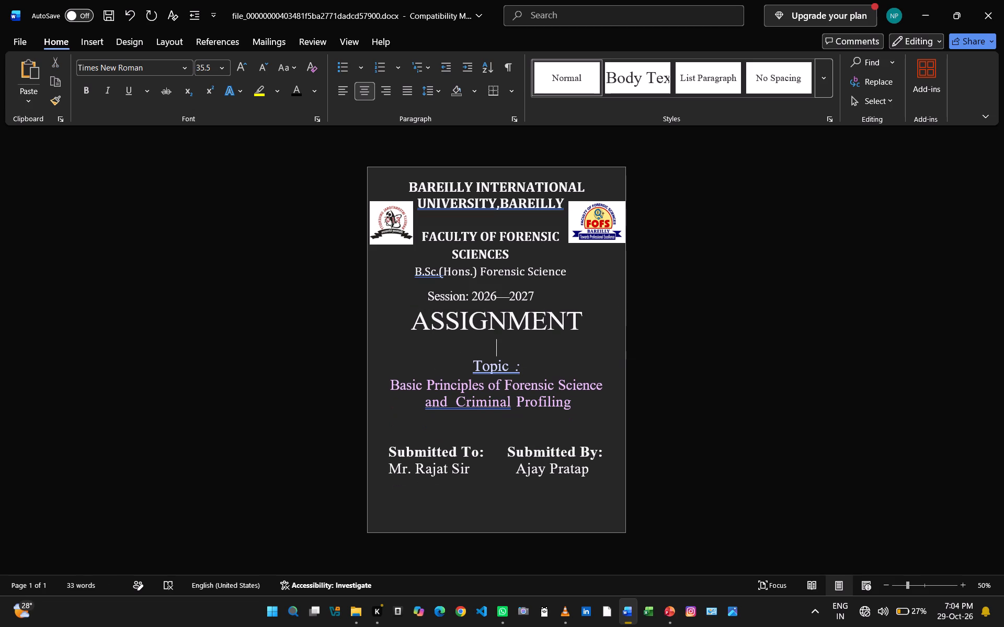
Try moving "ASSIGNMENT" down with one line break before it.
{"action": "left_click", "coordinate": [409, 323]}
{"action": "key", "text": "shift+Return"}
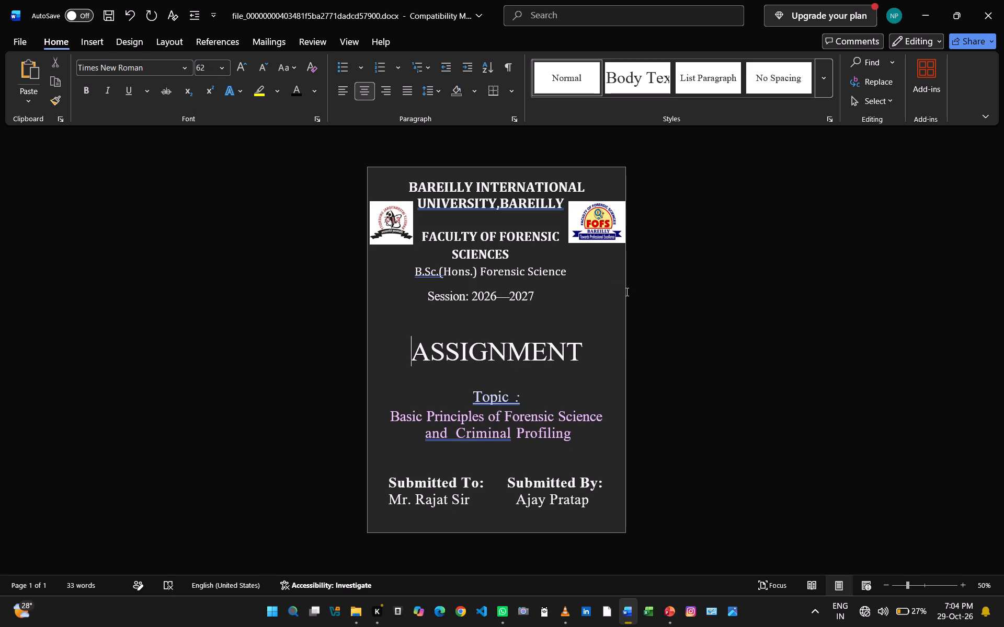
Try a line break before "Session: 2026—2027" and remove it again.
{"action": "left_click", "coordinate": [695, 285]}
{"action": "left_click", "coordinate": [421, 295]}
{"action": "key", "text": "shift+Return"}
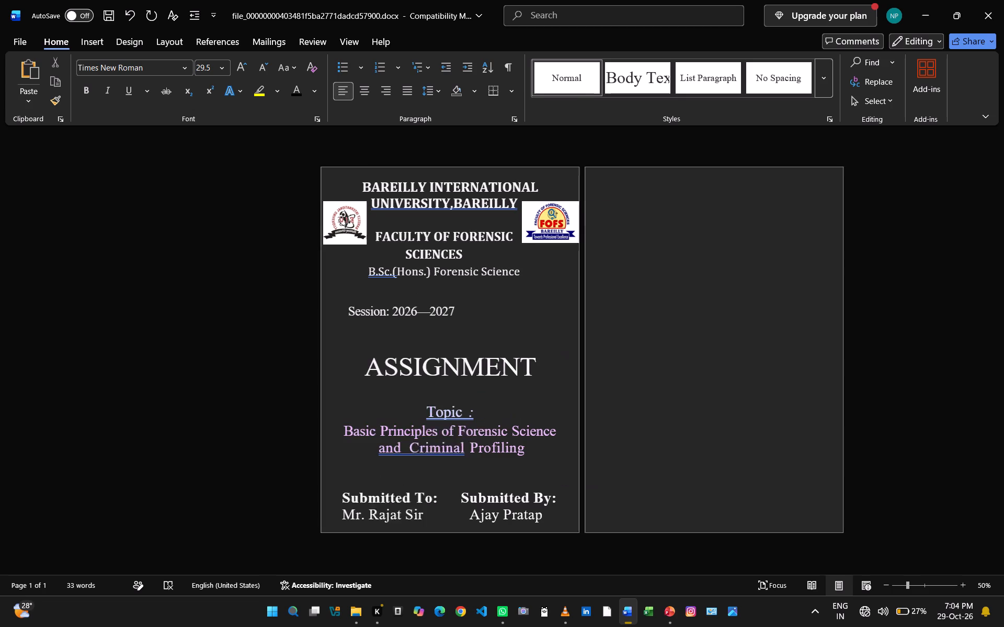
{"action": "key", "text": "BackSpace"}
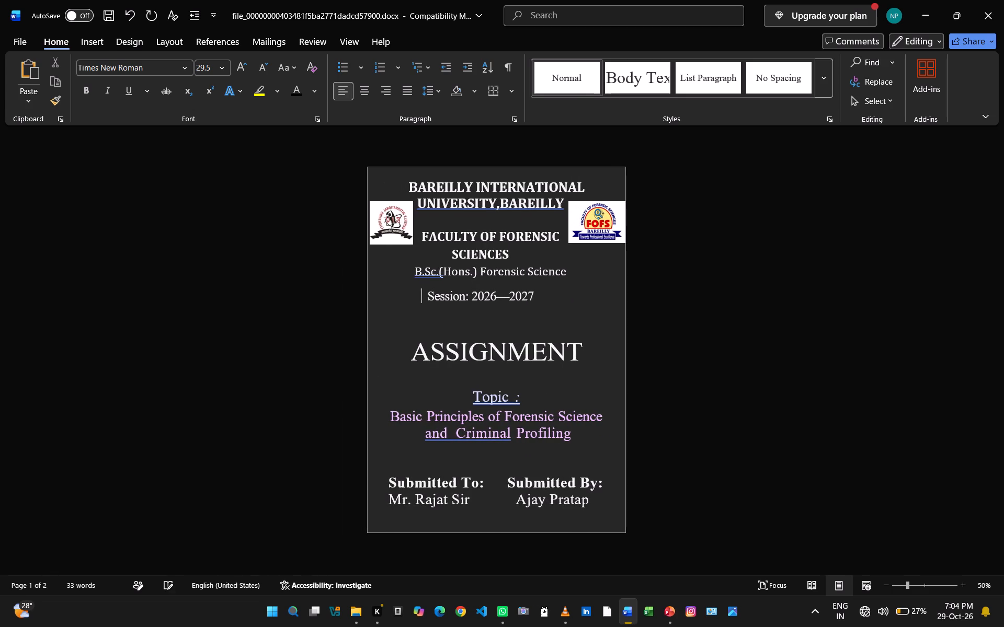
Delete the blank line between "Session: 2026—2027" and "ASSIGNMENT", along with the title line's centring.
{"action": "left_click", "coordinate": [446, 323]}
{"action": "key", "text": "BackSpace"}
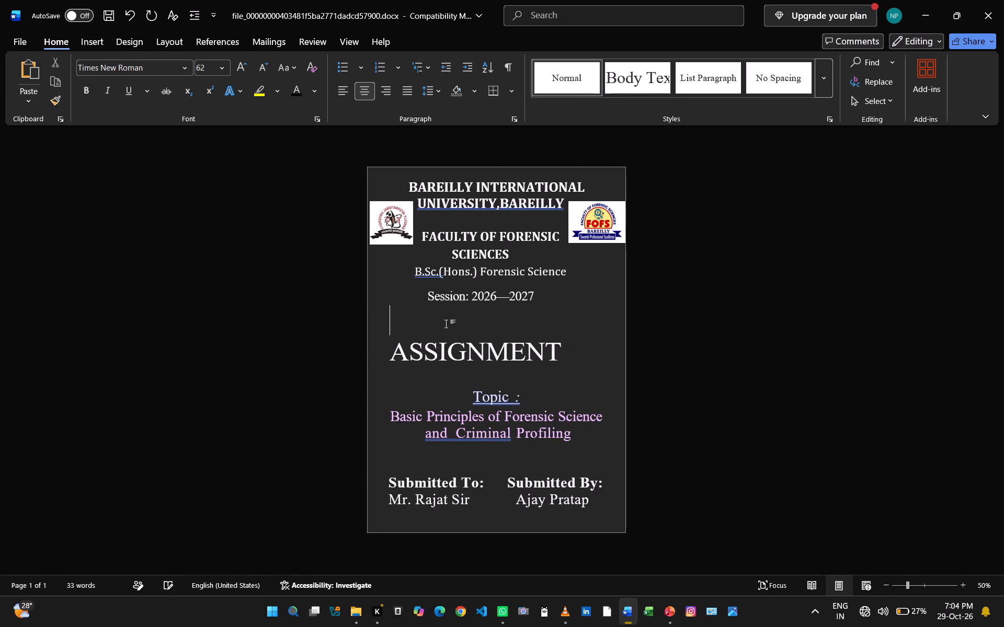
{"action": "key", "text": "BackSpace"}
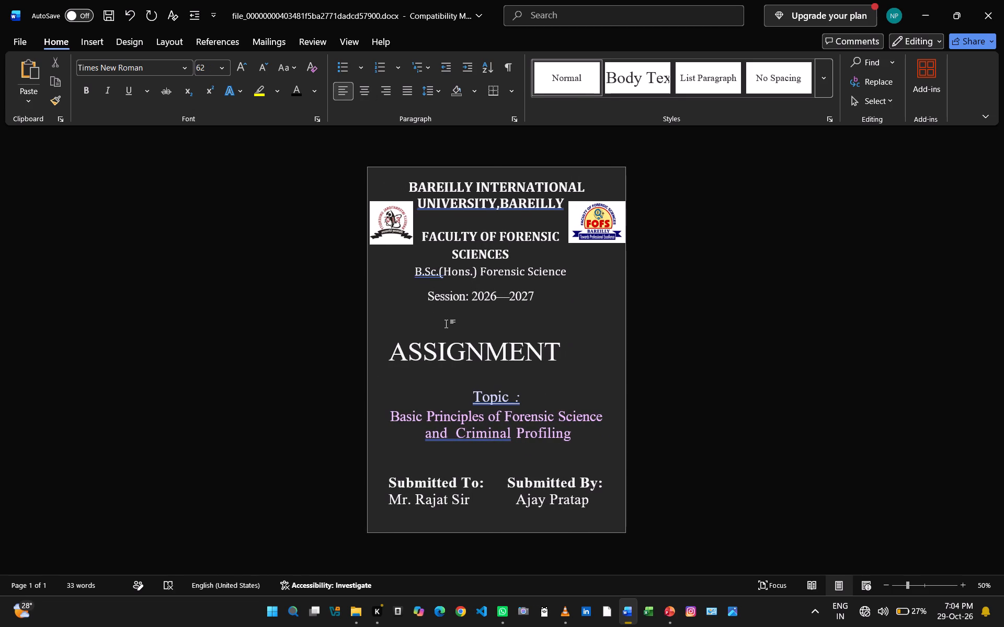
{"action": "key", "text": "BackSpace"}
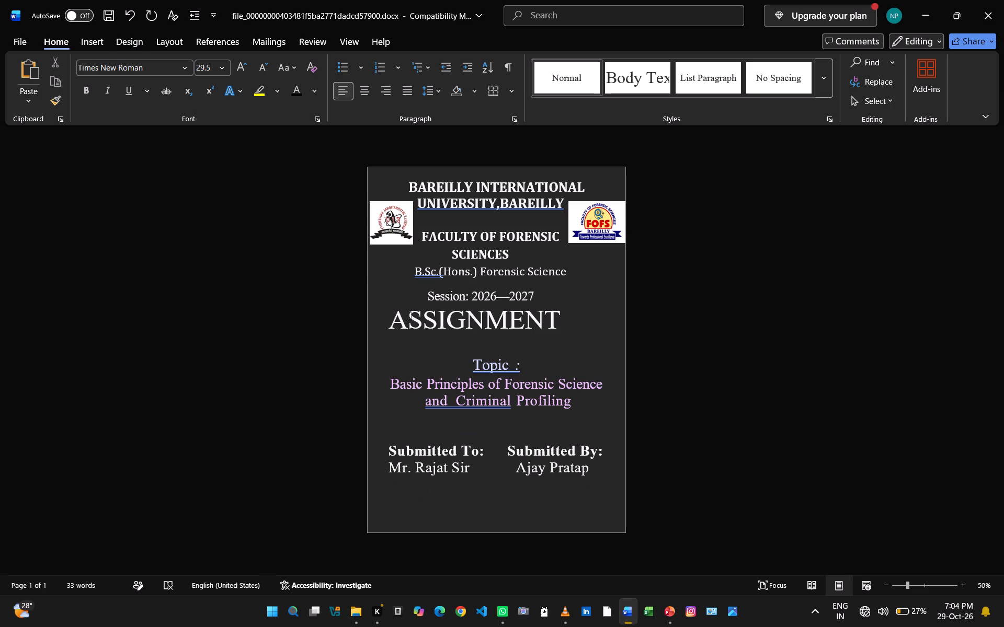
Insert a line break directly before "Session: 2026—2027" to separate it from "B.Sc.(Hons.) Forensic Science".
{"action": "left_click", "coordinate": [428, 297]}
{"action": "key", "text": "shift+Return"}
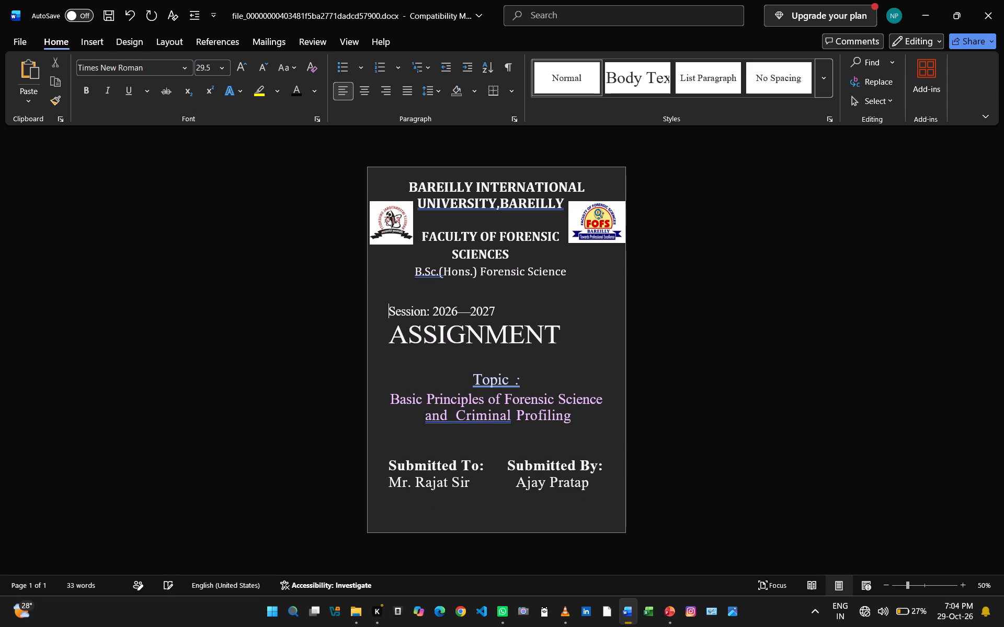
Shift "Session: 2026—2027" toward the page centre by inserting 16 spaces before it.
{"action": "key", "text": "space"}
{"action": "key", "text": "space"}
{"action": "key", "text": "space"}
{"action": "key", "text": "space"}
{"action": "key", "text": "space"}
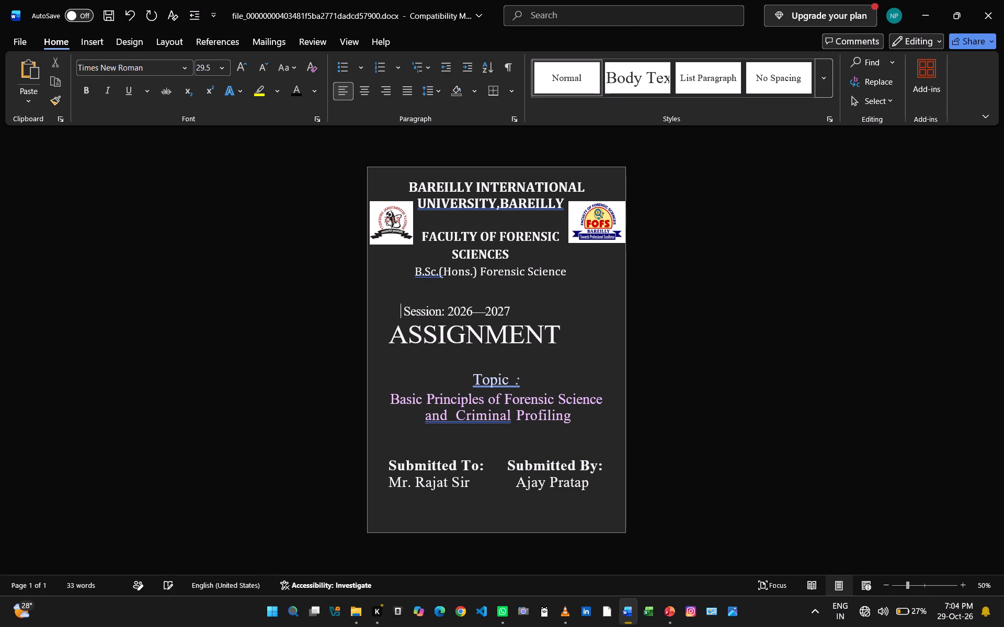
{"action": "key", "text": "space"}
{"action": "key", "text": "space"}
{"action": "key", "text": "space"}
{"action": "key", "text": "space"}
{"action": "key", "text": "space"}
{"action": "key", "text": "space"}
{"action": "key", "text": "space"}
{"action": "key", "text": "space"}
{"action": "key", "text": "space"}
{"action": "key", "text": "space"}
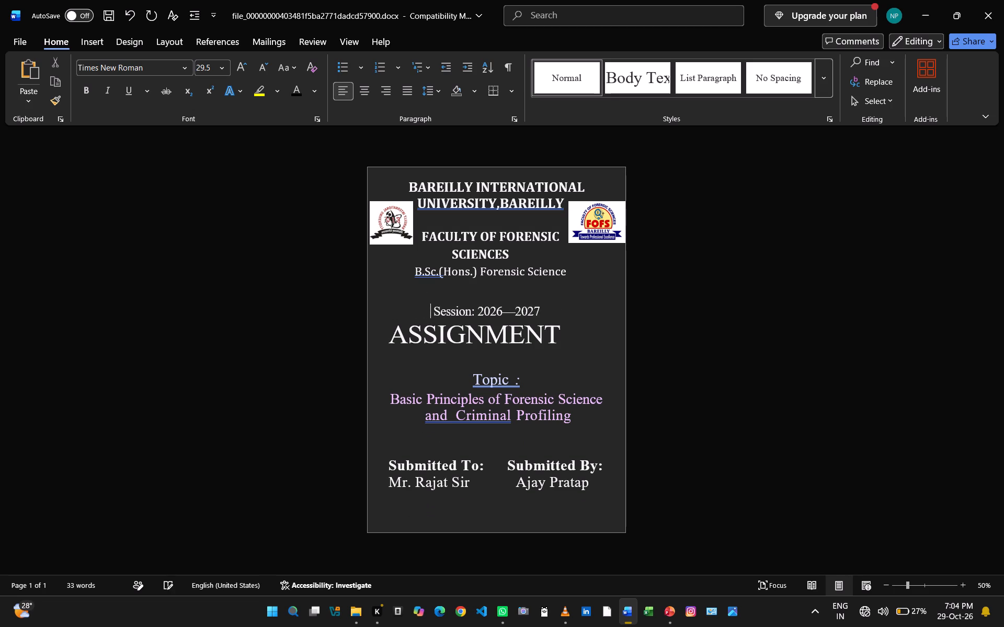
{"action": "key", "text": "space"}
Indent the "ASSIGNMENT" title with five spaces before it to bring it closer to the centre.
{"action": "key", "text": "Down"}
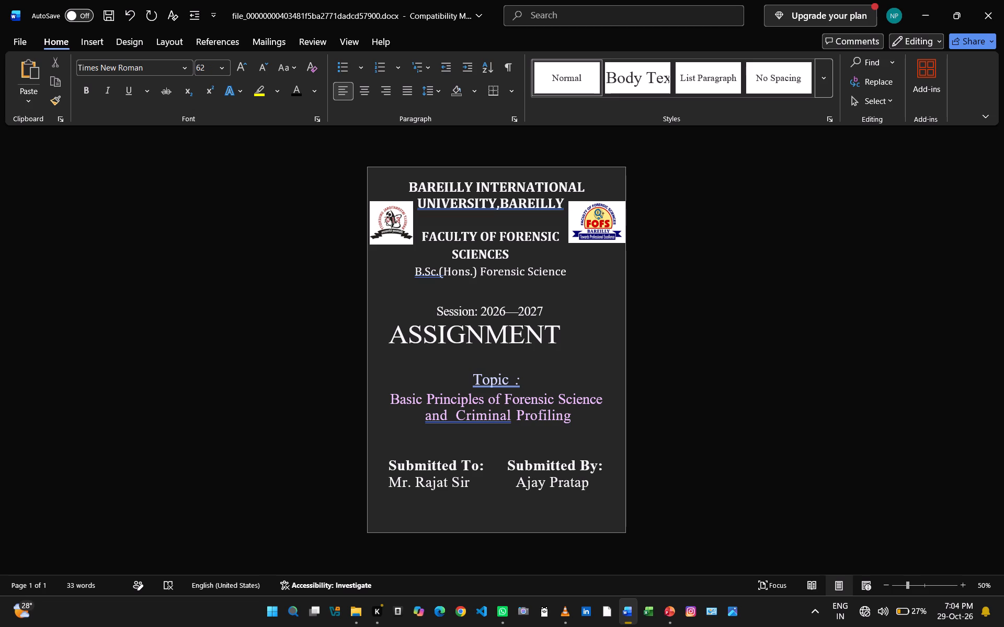
{"action": "key", "text": "Left"}
{"action": "key", "text": "Left"}
{"action": "key", "text": "Left"}
{"action": "key", "text": "Left"}
{"action": "key", "text": "Right"}
{"action": "key", "text": "space"}
{"action": "key", "text": "space"}
{"action": "key", "text": "space"}
{"action": "key", "text": "space"}
{"action": "key", "text": "space"}
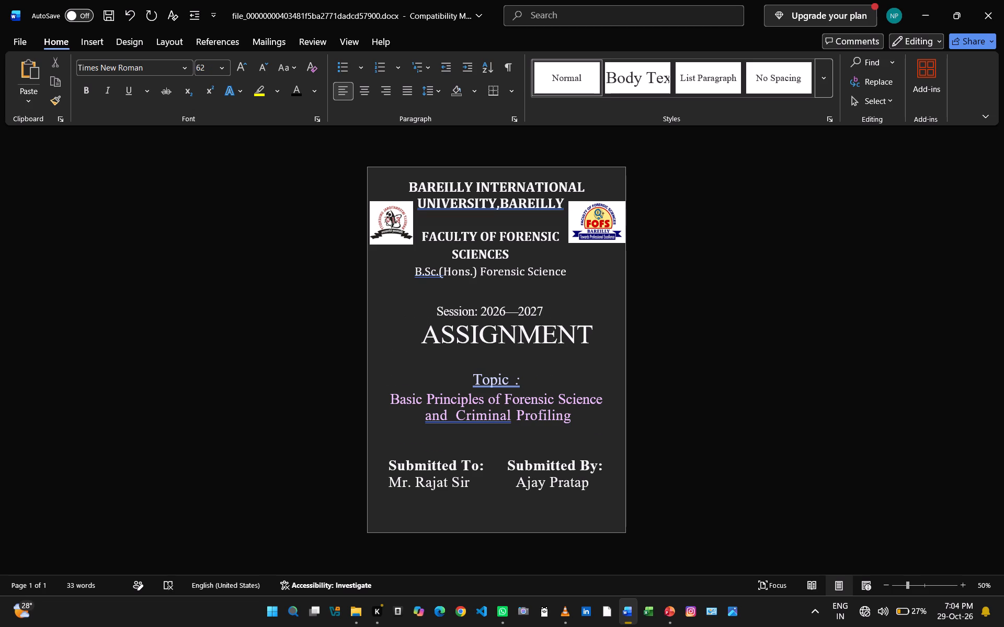
{"action": "key", "text": "Return"}
{"action": "key", "text": "BackSpace"}
Delete the blank line and its spaces between "B.Sc.(Hons.) Forensic Science" and "Session: 2026—2027", keeping both text lines intact.
{"action": "left_click", "coordinate": [451, 292]}
{"action": "key", "text": "BackSpace"}
{"action": "key", "text": "BackSpace"}
{"action": "key", "text": "BackSpace"}
{"action": "key", "text": "BackSpace"}
{"action": "key", "text": "BackSpace"}
{"action": "key", "text": "BackSpace"}
{"action": "key", "text": "BackSpace"}
{"action": "key", "text": "BackSpace"}
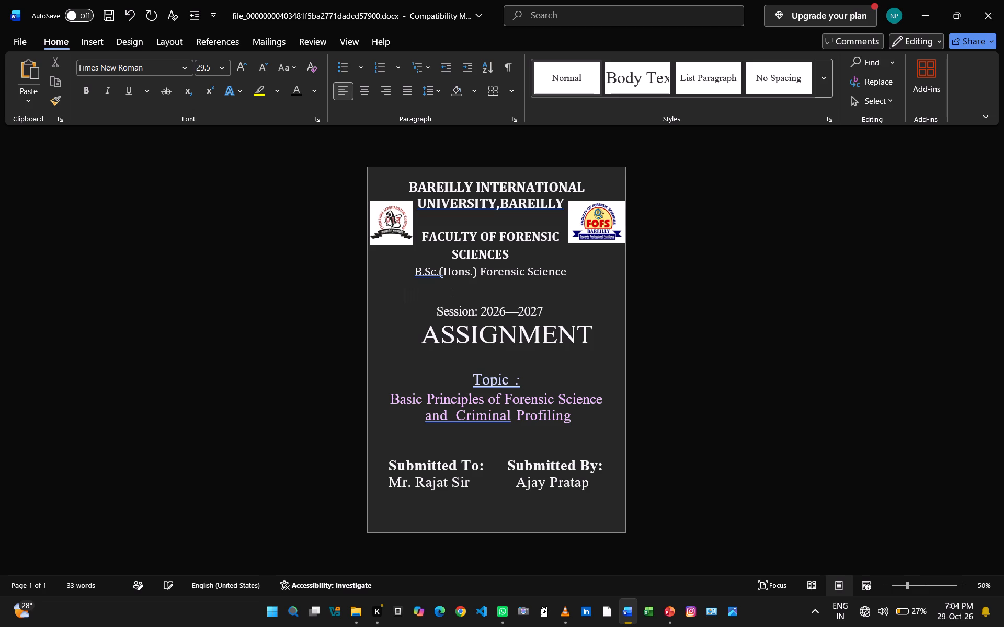
{"action": "key", "text": "BackSpace"}
{"action": "key", "text": "BackSpace"}
{"action": "key", "text": "BackSpace"}
{"action": "key", "text": "BackSpace"}
{"action": "key", "text": "BackSpace"}
{"action": "key", "text": "BackSpace"}
{"action": "key", "text": "BackSpace"}
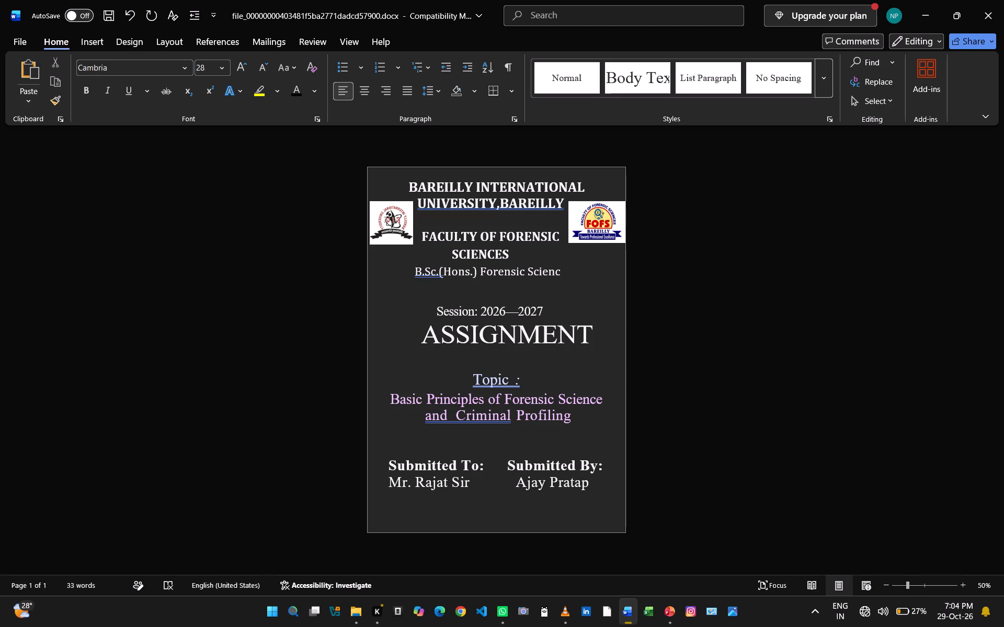
{"action": "key", "text": "ctrl+z"}
{"action": "key", "text": "ctrl+z"}
{"action": "key", "text": "Down"}
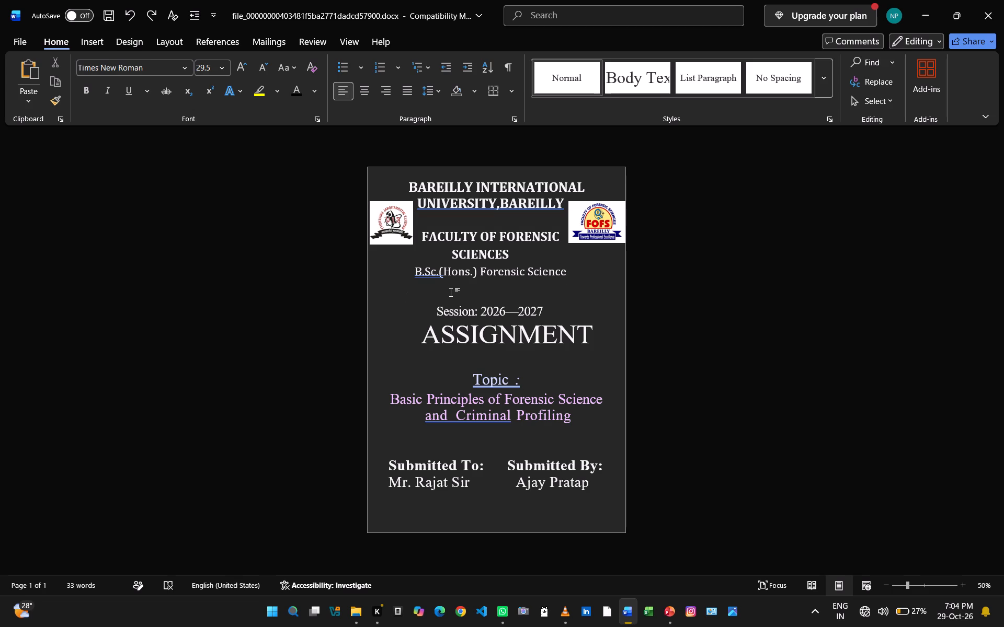
{"action": "key", "text": "BackSpace"}
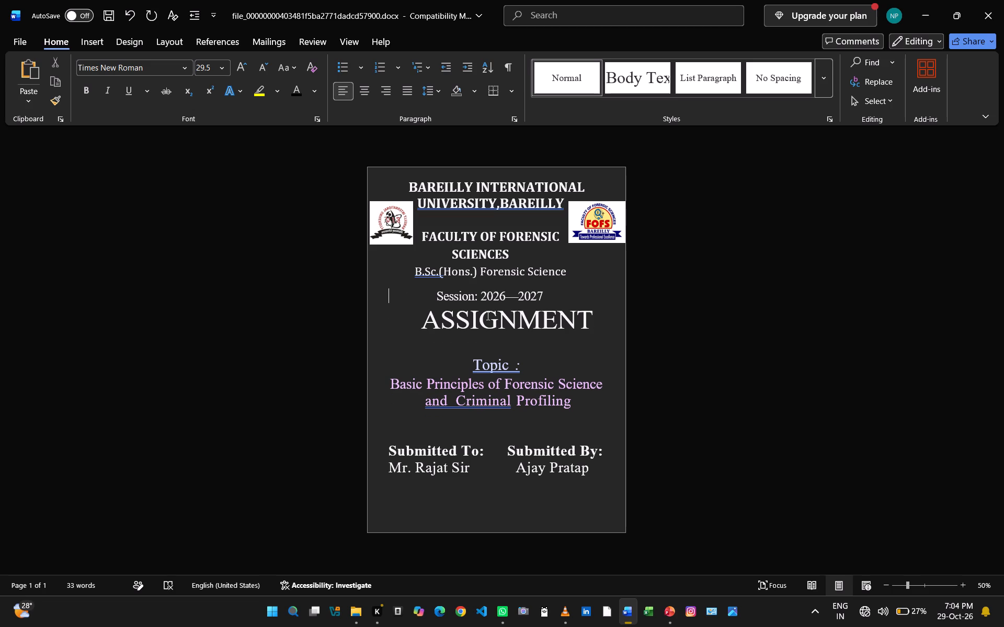
Insert a line break before "ASSIGNMENT" to separate it from "Session: 2026—2027".
{"action": "left_click", "coordinate": [409, 321]}
{"action": "key", "text": "Return"}
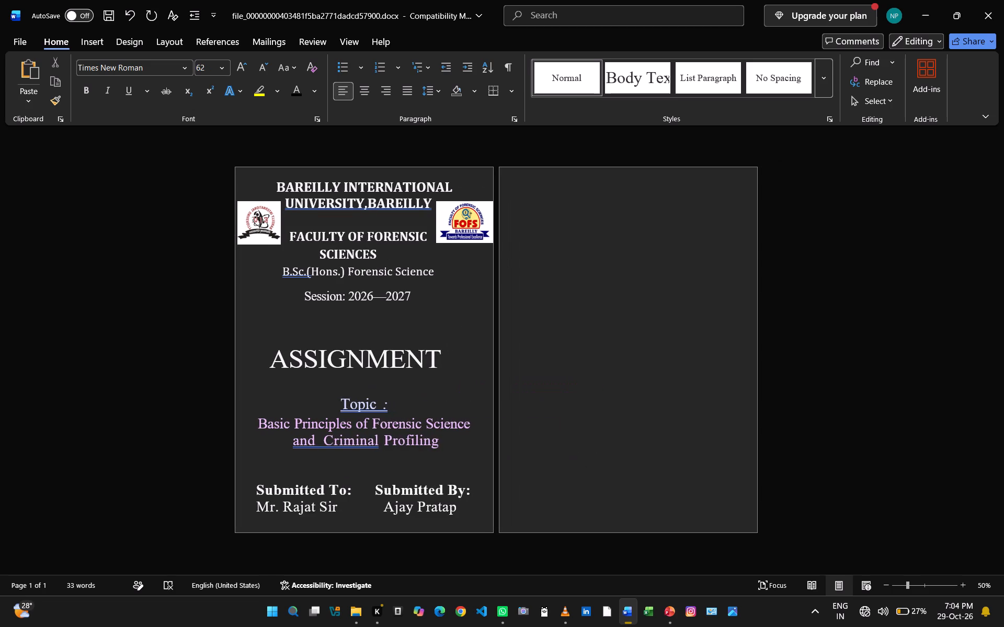
Delete the blank line between "ASSIGNMENT" and "Topic :".
{"action": "left_click", "coordinate": [325, 385]}
{"action": "key", "text": "BackSpace"}
{"action": "key", "text": "BackSpace"}
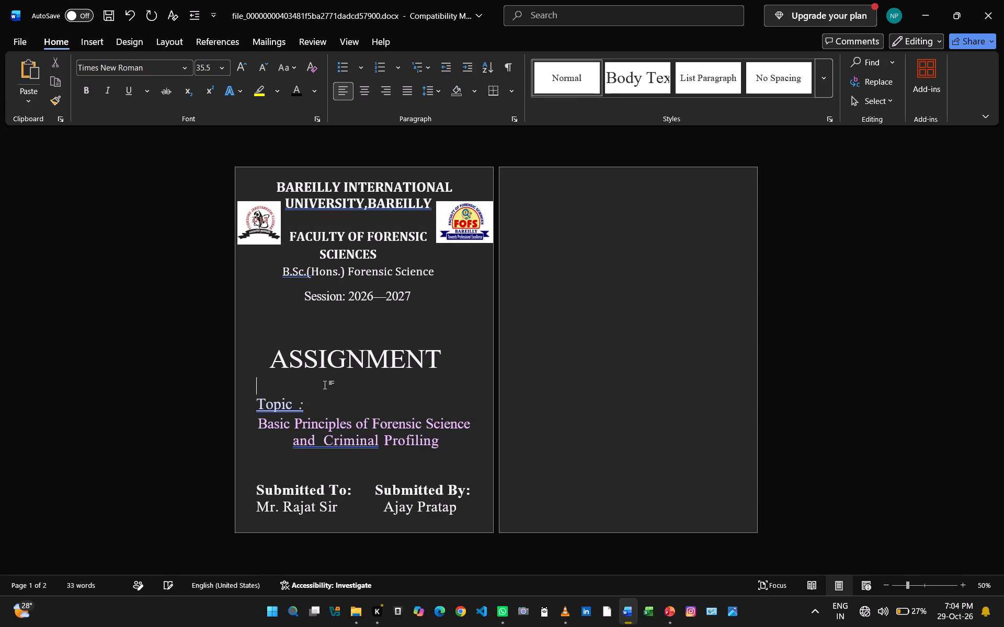
{"action": "key", "text": "BackSpace"}
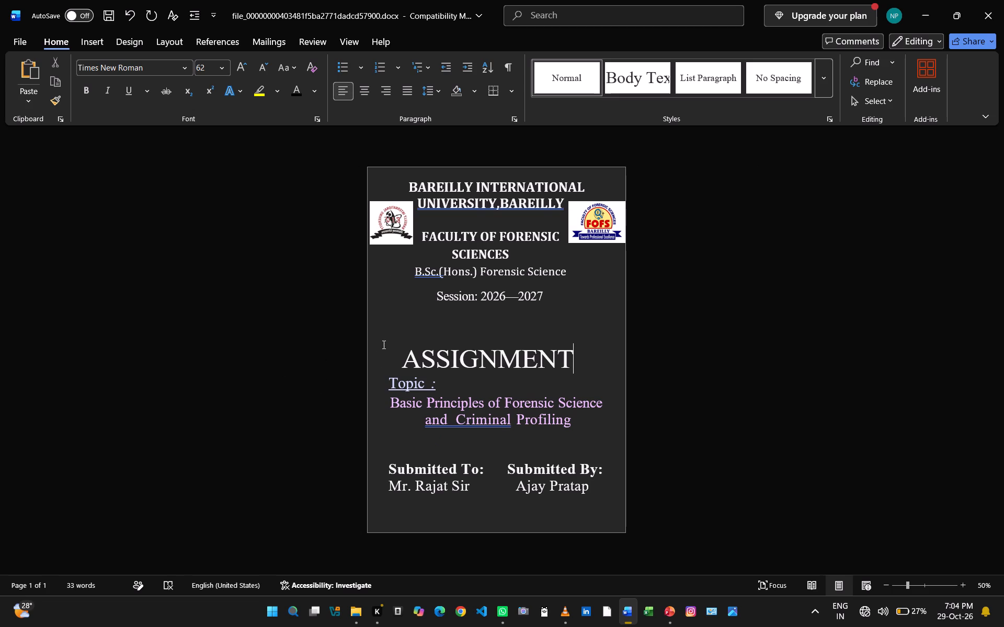
Delete one space in front of "ASSIGNMENT".
{"action": "left_click", "coordinate": [400, 354]}
{"action": "key", "text": "BackSpace"}
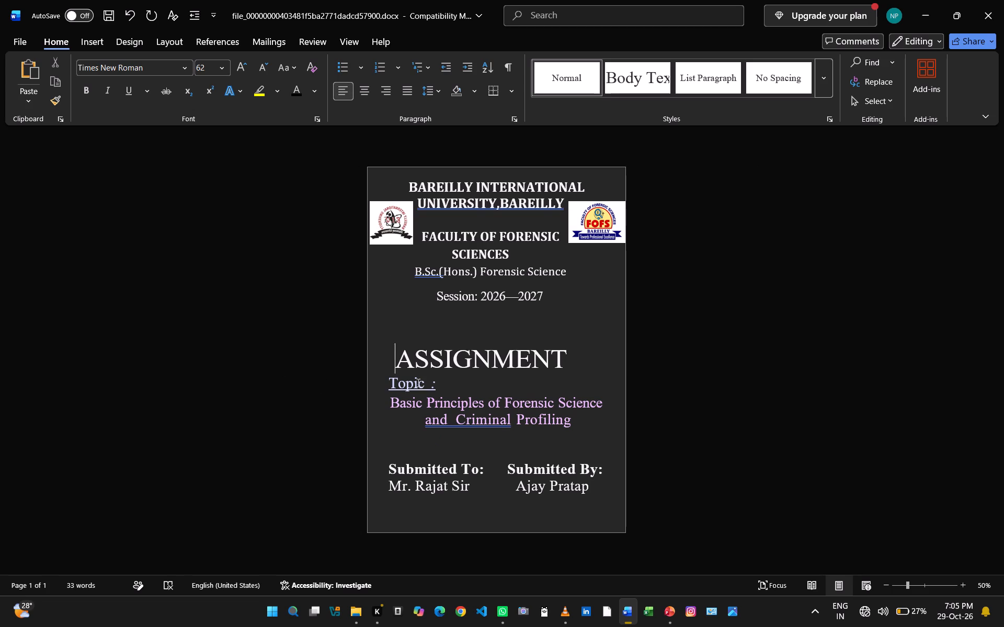
Centre the block from "ASSIGNMENT" through "Topic :" and the "Basic Principles of Forensic Science and Criminal Profiling" title.
{"action": "double_click", "coordinate": [387, 386]}
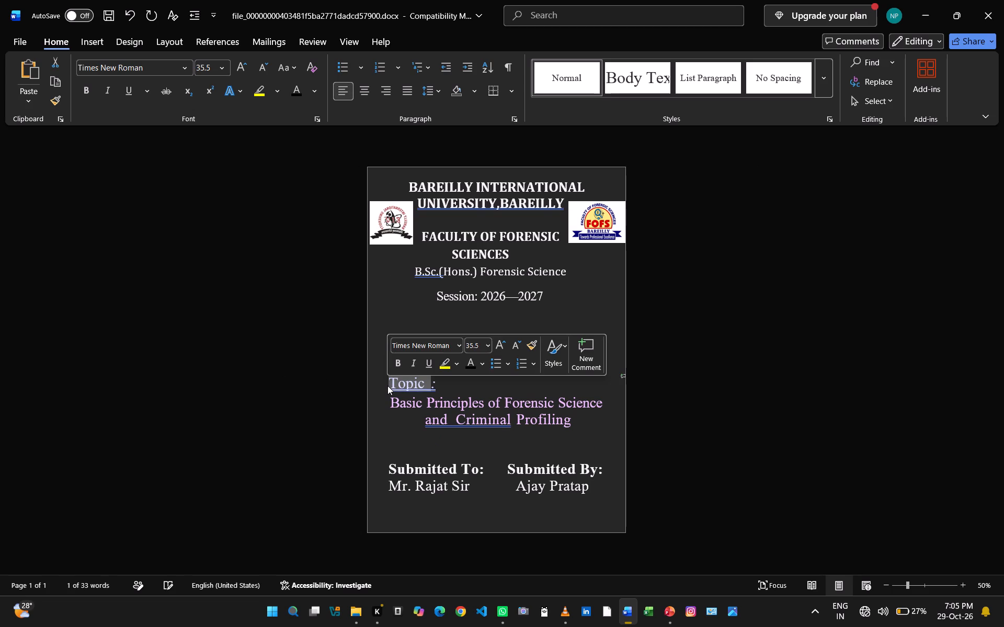
{"action": "left_click", "coordinate": [506, 391]}
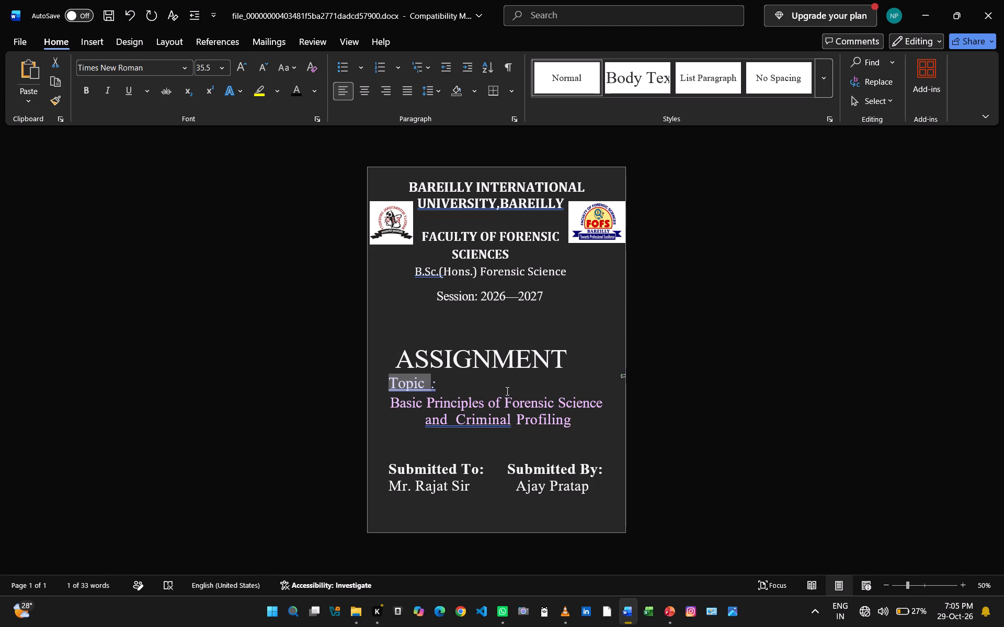
{"action": "left_click_drag", "start_coordinate": [390, 345], "coordinate": [589, 439]}
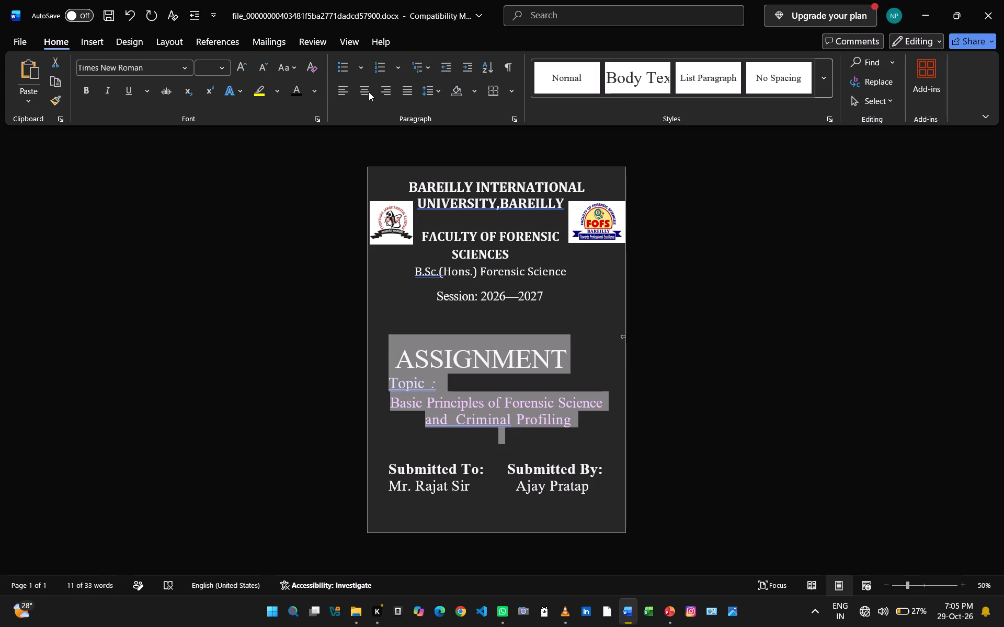
{"action": "left_click", "coordinate": [368, 92]}
{"action": "left_click", "coordinate": [746, 254]}
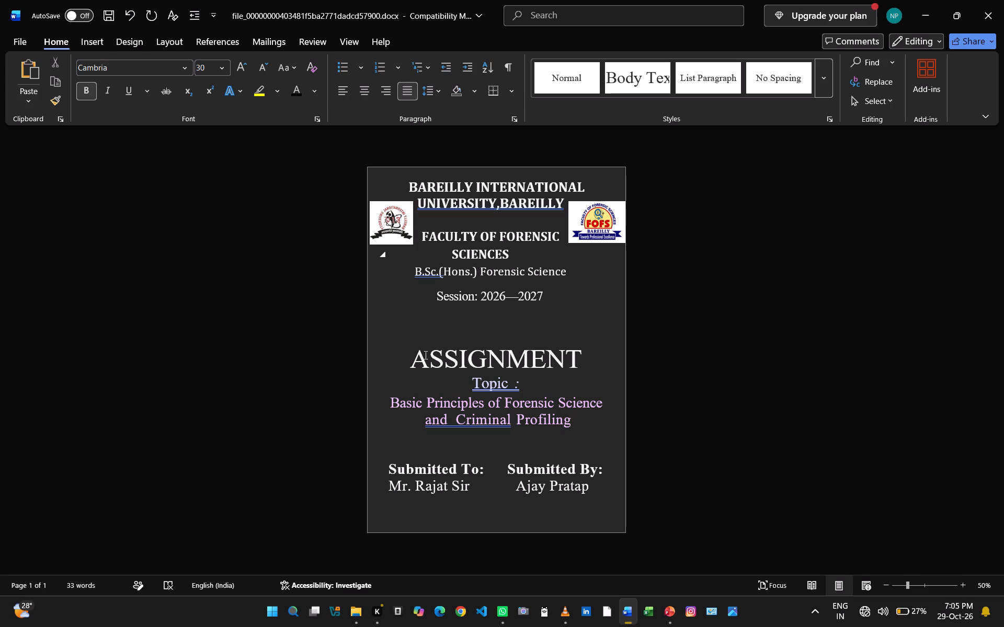
{"action": "left_click", "coordinate": [726, 270]}
Make the "Topic :" label bold.
{"action": "left_click_drag", "start_coordinate": [472, 386], "coordinate": [525, 384]}
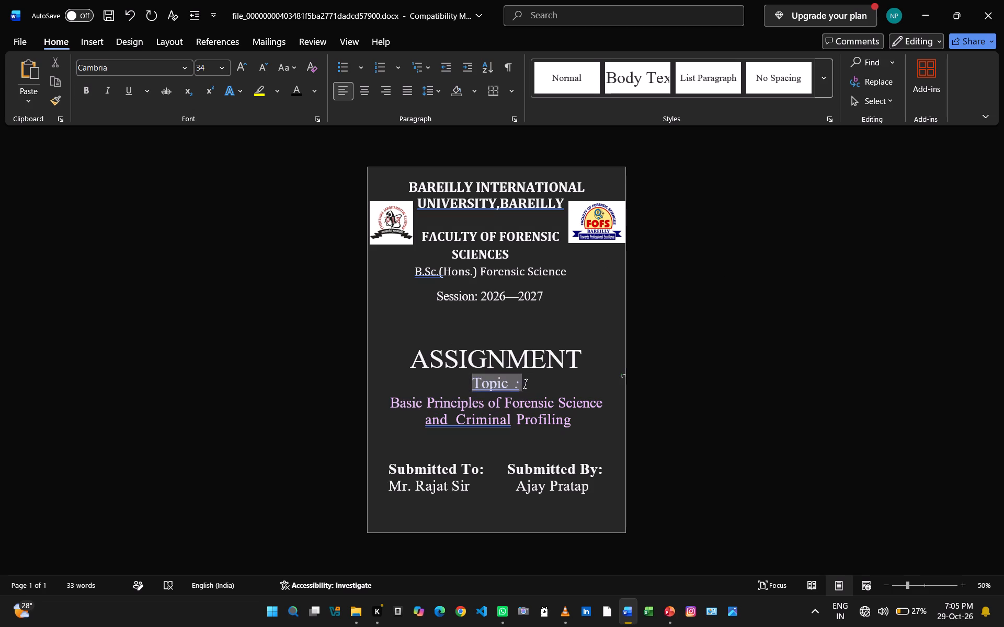
{"action": "left_click_drag", "start_coordinate": [525, 384], "coordinate": [525, 383]}
{"action": "left_click", "coordinate": [538, 363]}
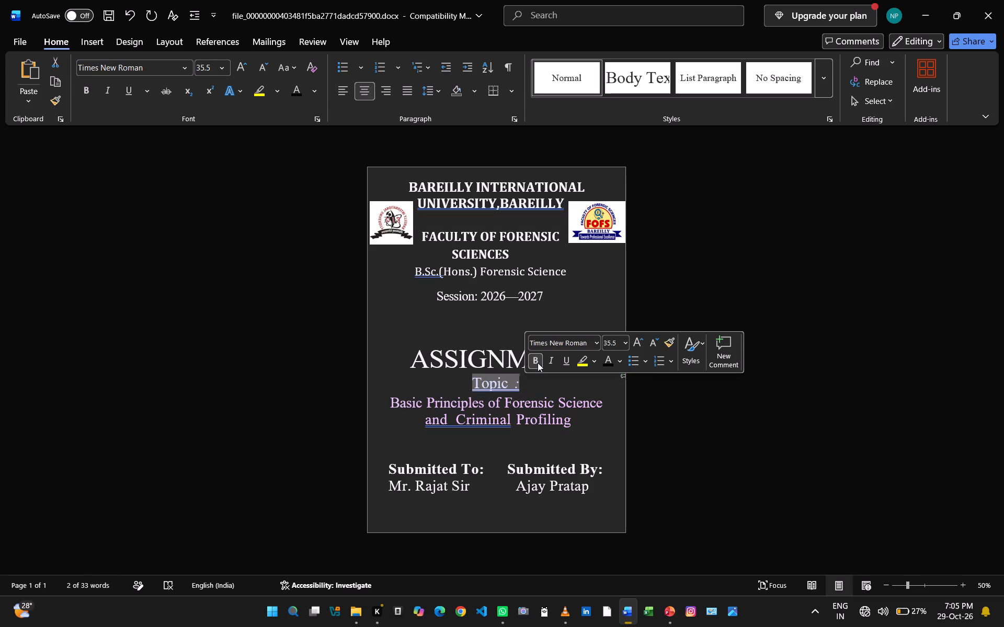
{"action": "left_click", "coordinate": [697, 304]}
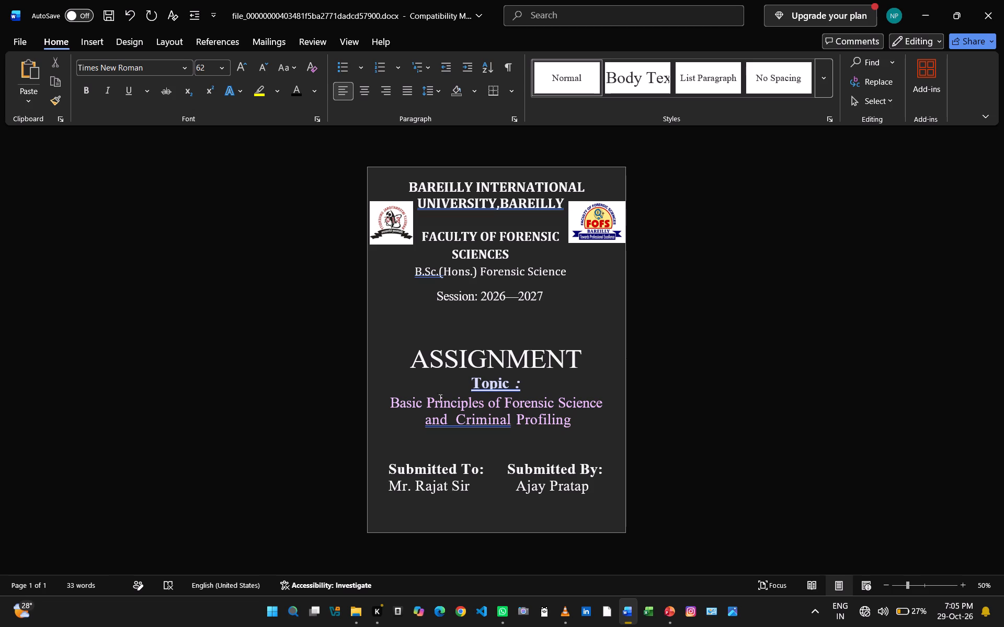
Recolour the "Basic Principles of Forensic Science and Criminal Profiling" title to match the page's white text.
{"action": "left_click_drag", "start_coordinate": [388, 403], "coordinate": [576, 428]}
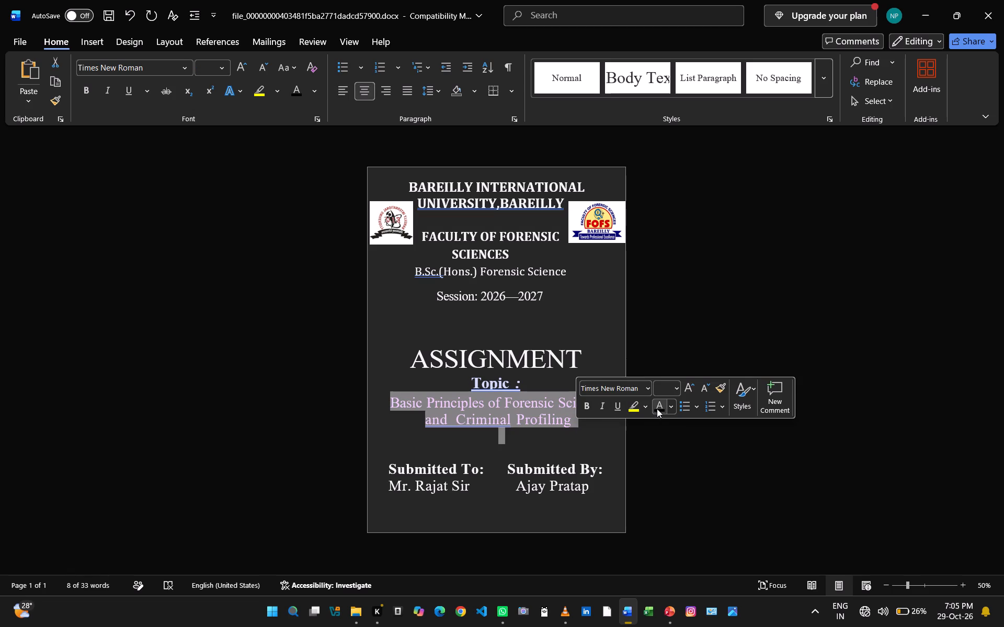
{"action": "left_click", "coordinate": [657, 409]}
{"action": "left_click", "coordinate": [687, 319]}
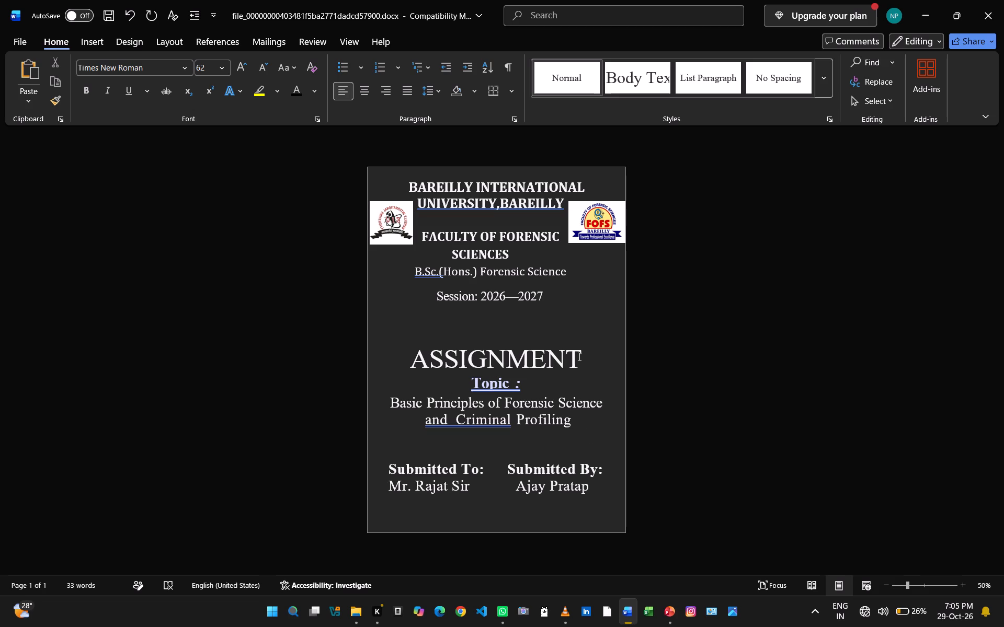
Make the "ASSIGNMENT" title bold.
{"action": "left_click_drag", "start_coordinate": [579, 356], "coordinate": [416, 351]}
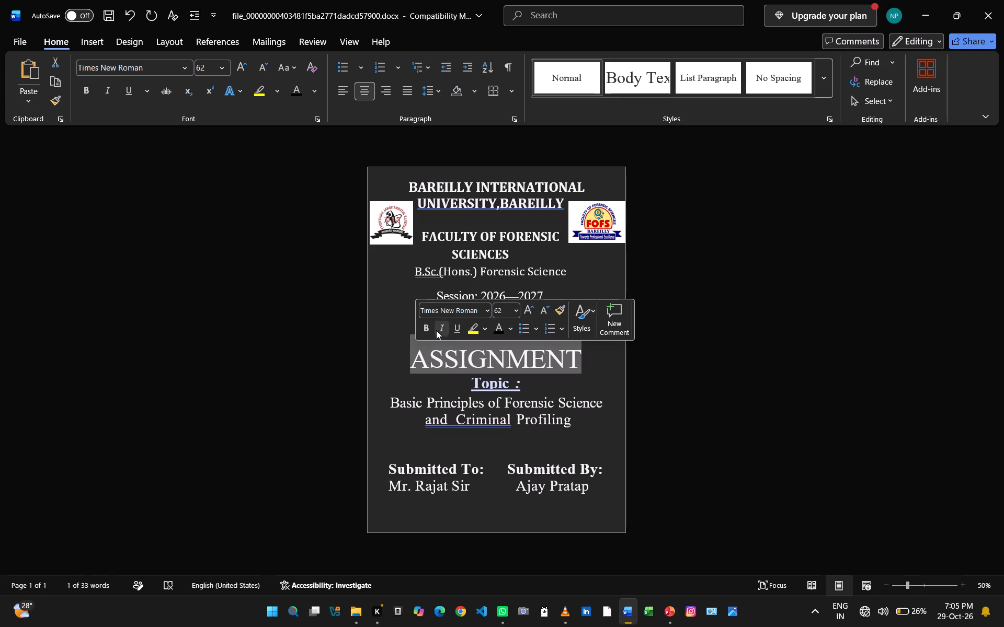
{"action": "left_click", "coordinate": [429, 326]}
{"action": "left_click", "coordinate": [695, 271]}
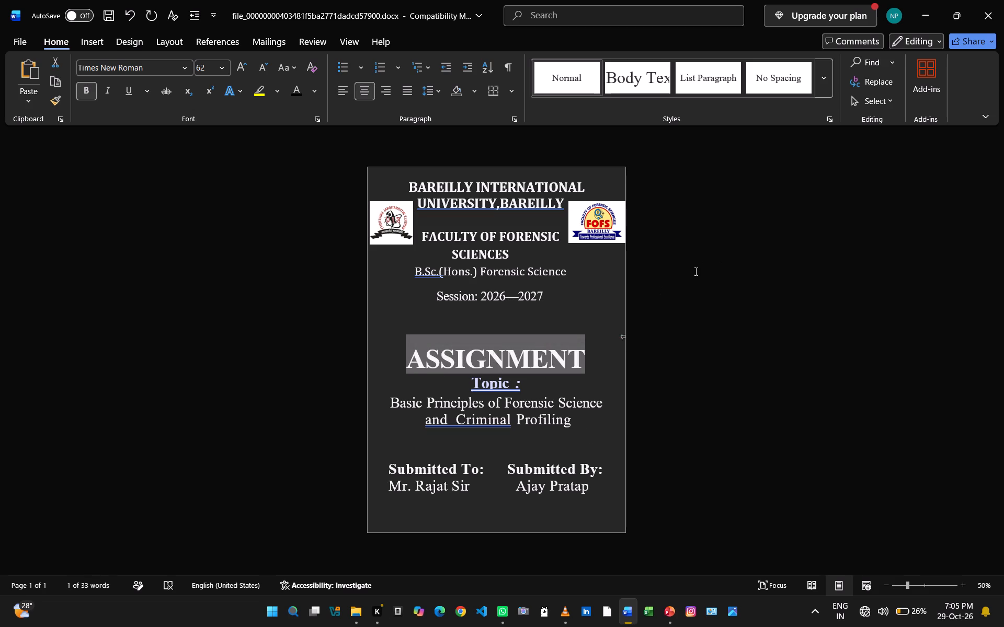
Delete the blank line and its spaces between "Session: 2026—2027" and "ASSIGNMENT".
{"action": "left_click", "coordinate": [467, 331]}
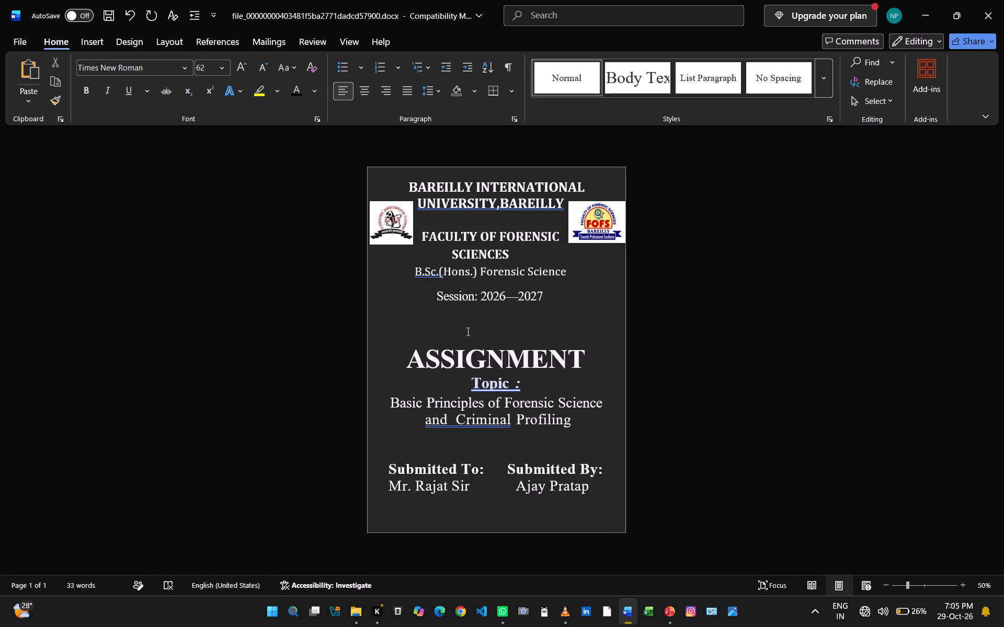
{"action": "key", "text": "BackSpace"}
{"action": "key", "text": "BackSpace"}
{"action": "key", "text": "BackSpace"}
{"action": "key", "text": "BackSpace"}
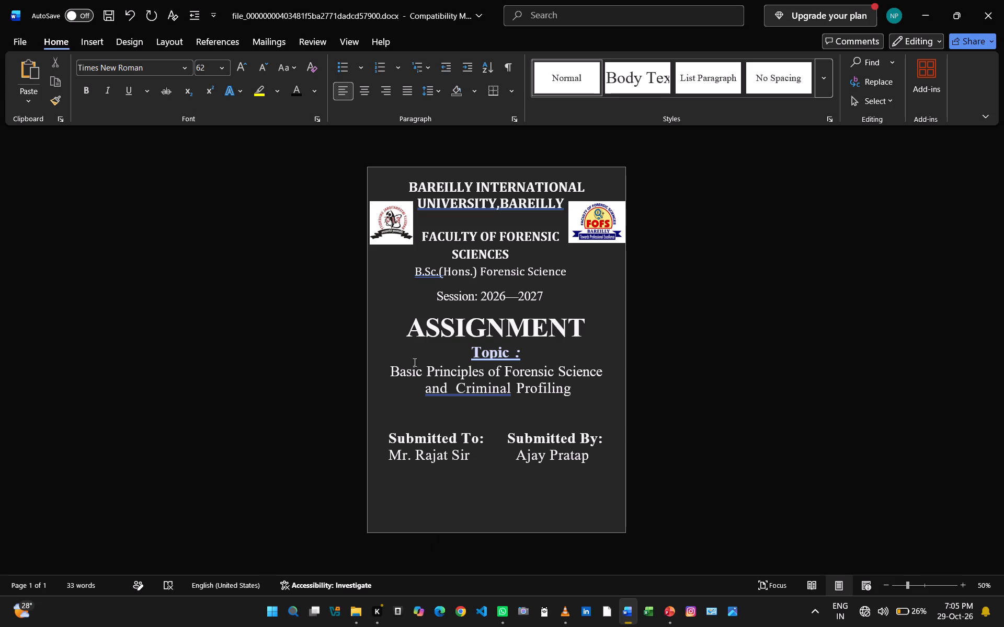
Insert a centred blank line directly above the bold "ASSIGNMENT" title.
{"action": "left_click", "coordinate": [398, 326]}
{"action": "key", "text": "Return"}
{"action": "left_click", "coordinate": [741, 325]}
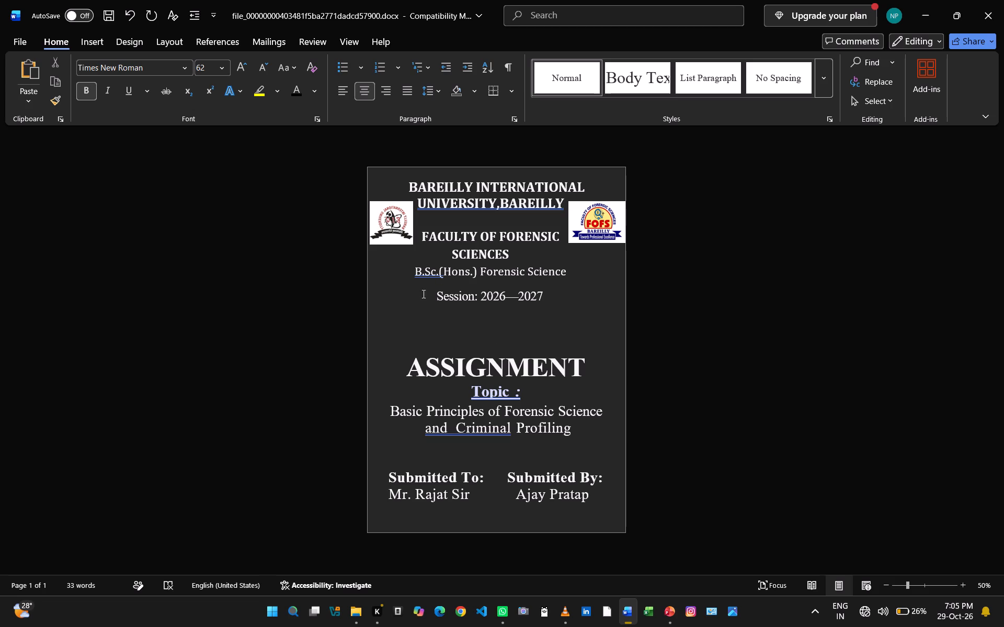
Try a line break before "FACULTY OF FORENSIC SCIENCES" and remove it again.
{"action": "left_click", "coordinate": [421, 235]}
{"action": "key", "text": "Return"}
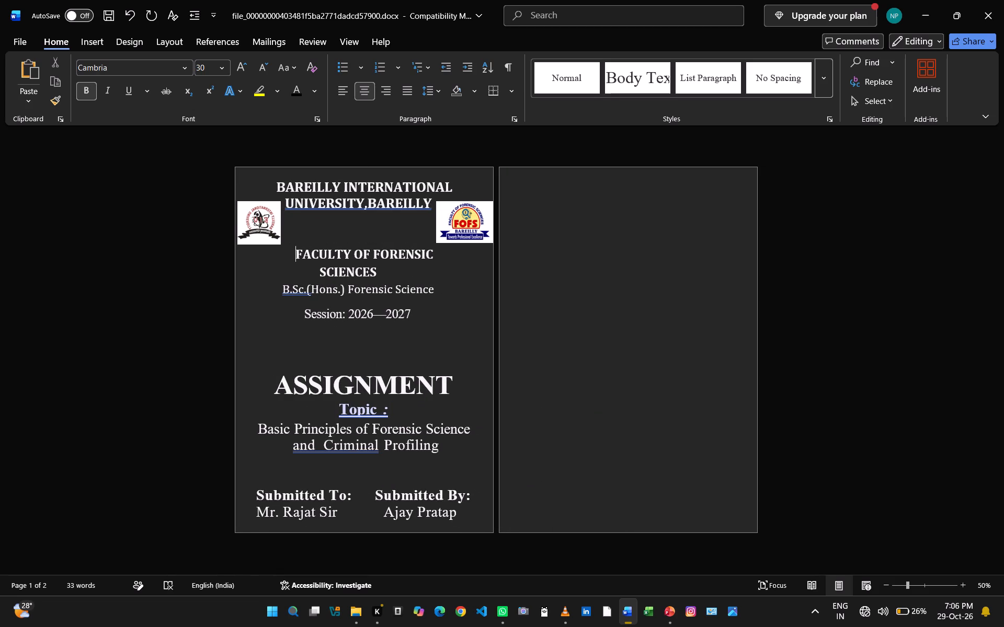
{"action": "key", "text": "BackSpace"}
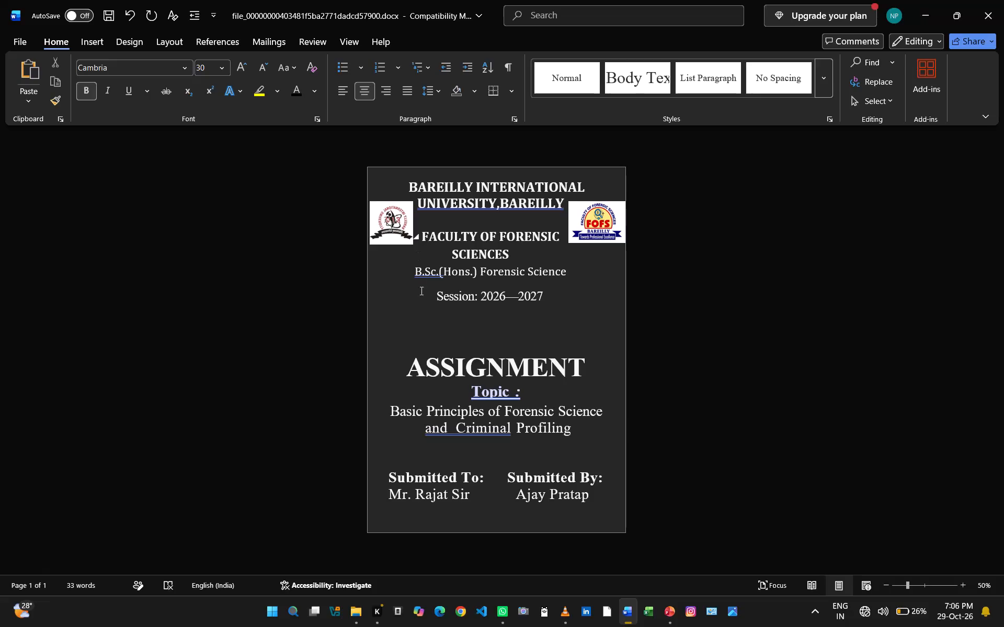
Delete the blank line between "Session: 2026—2027" and the "ASSIGNMENT" title.
{"action": "left_click", "coordinate": [433, 321]}
{"action": "key", "text": "BackSpace"}
{"action": "key", "text": "BackSpace"}
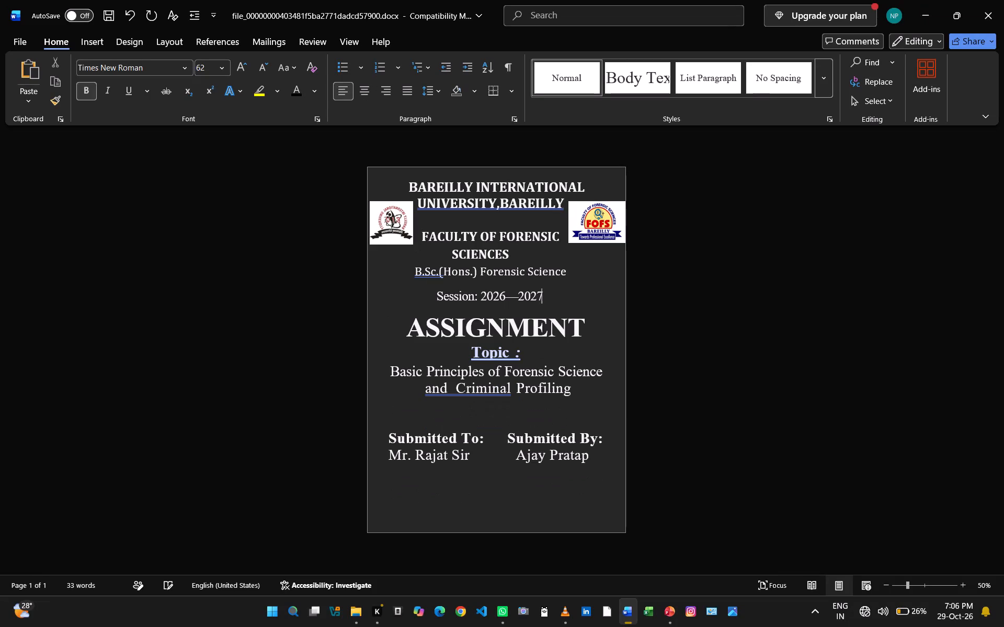
Insert a blank line directly above the "FACULTY OF FORENSIC SCIENCES" heading.
{"action": "left_click", "coordinate": [417, 232]}
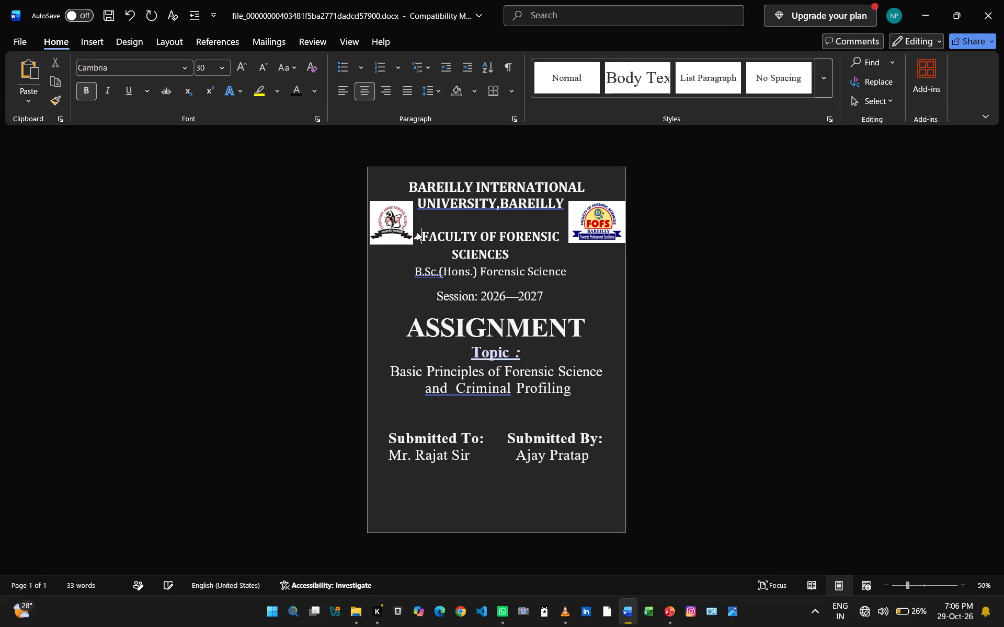
{"action": "key", "text": "Return"}
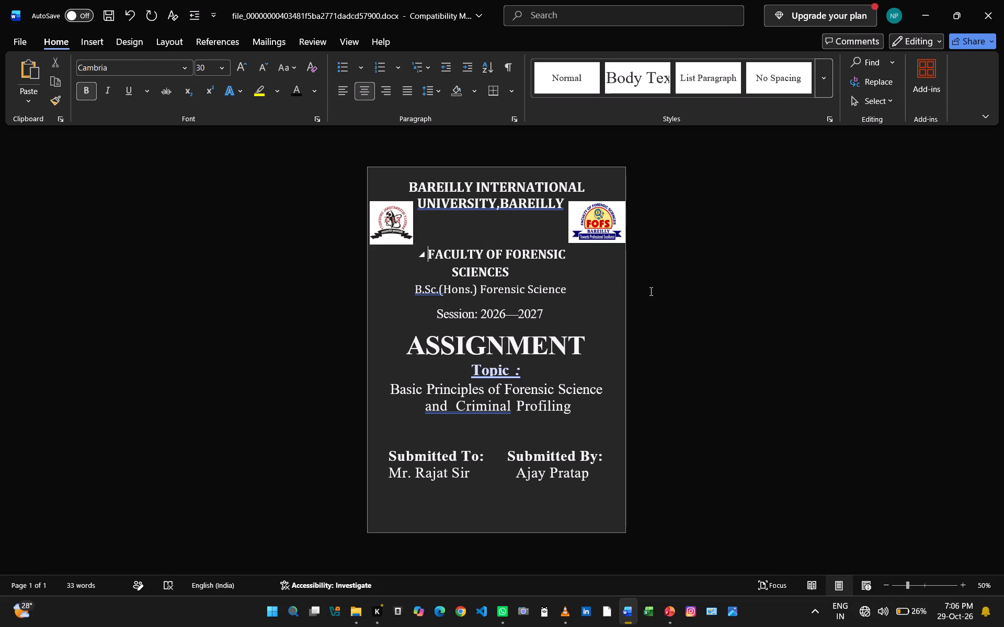
{"action": "left_click", "coordinate": [717, 295]}
Widen the gap between "ASSIGNMENT" and "Topic :" slightly by adding a blank line and removing it again.
{"action": "left_click", "coordinate": [466, 368]}
{"action": "key", "text": "Return"}
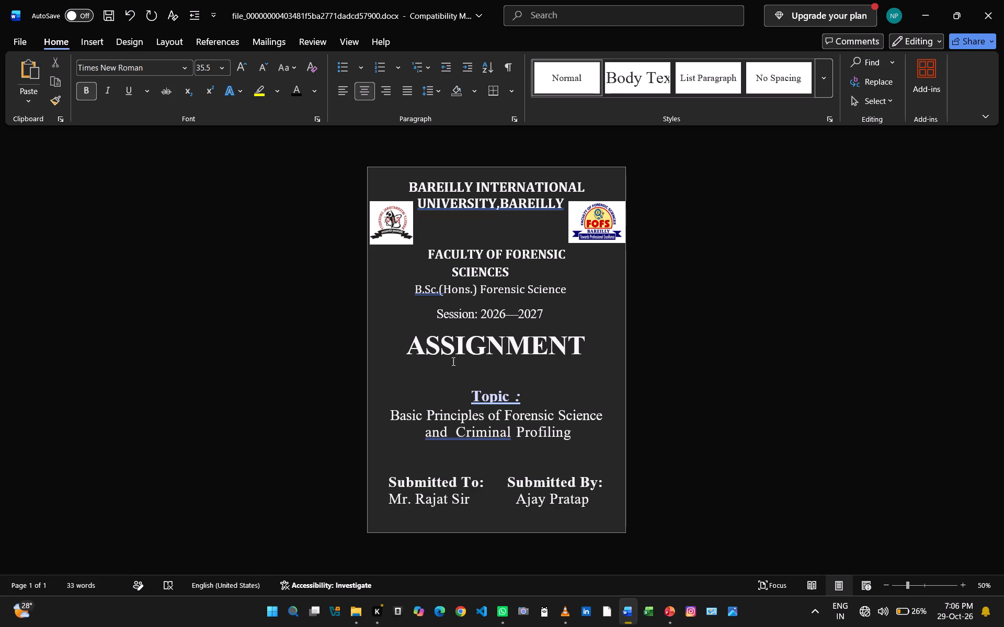
{"action": "left_click", "coordinate": [467, 368]}
{"action": "key", "text": "BackSpace"}
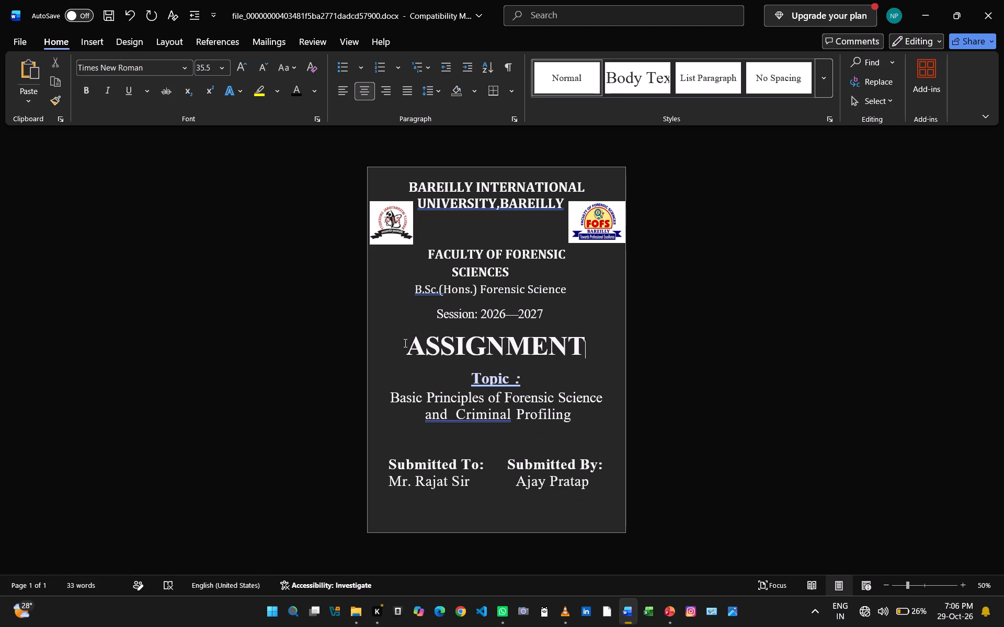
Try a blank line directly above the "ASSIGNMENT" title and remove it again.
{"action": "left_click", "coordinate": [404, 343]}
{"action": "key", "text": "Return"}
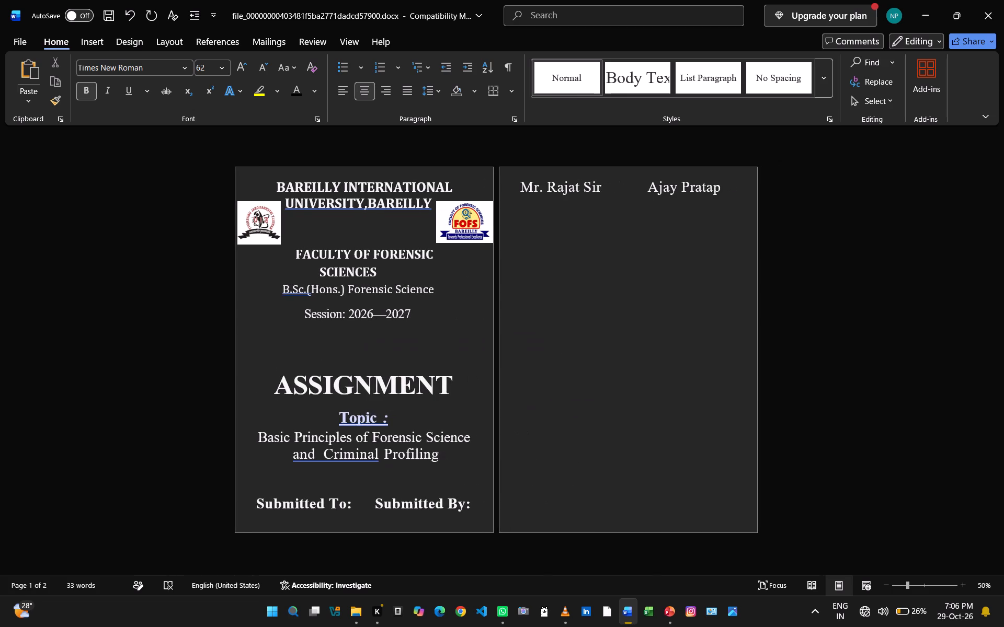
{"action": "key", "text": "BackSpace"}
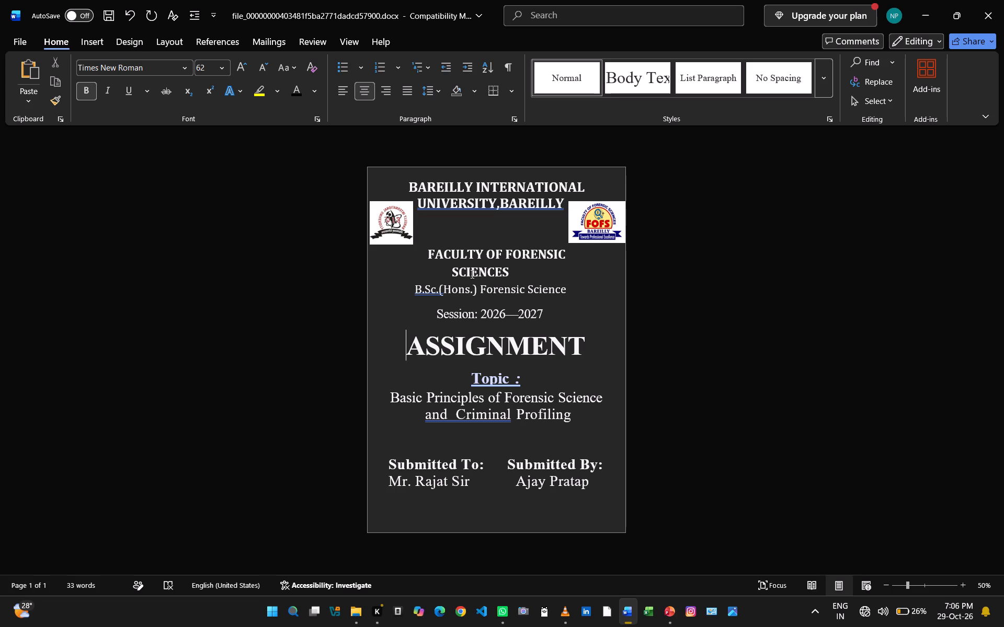
Place the insertion point directly before "FACULTY OF FORENSIC SCIENCES".
{"action": "left_click", "coordinate": [426, 251]}
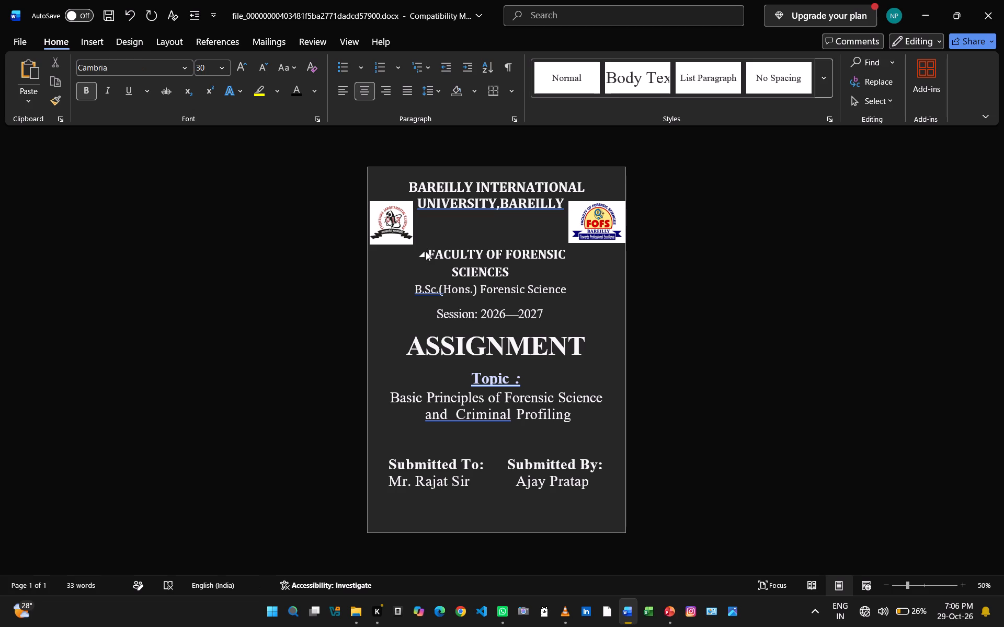
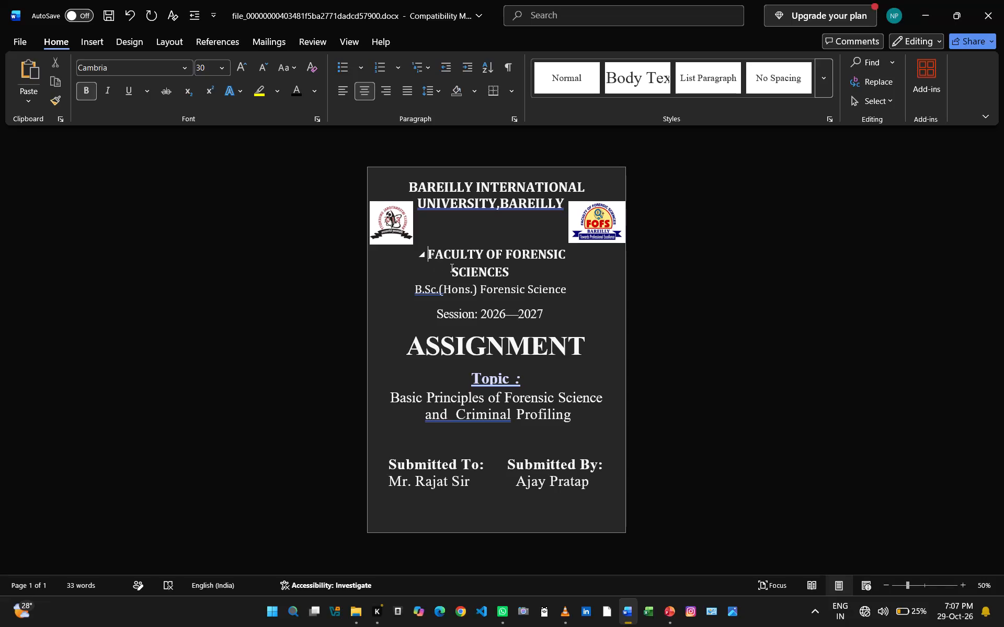
Save the assignment front page document.
{"action": "left_click", "coordinate": [450, 269]}
{"action": "left_click", "coordinate": [740, 353]}
{"action": "key", "text": "ctrl+s"}
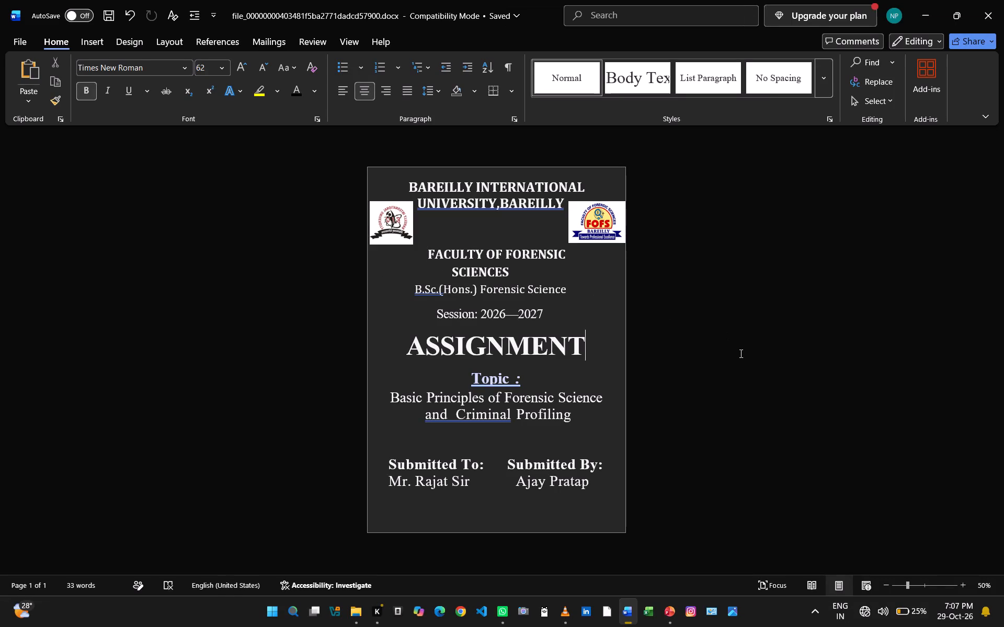
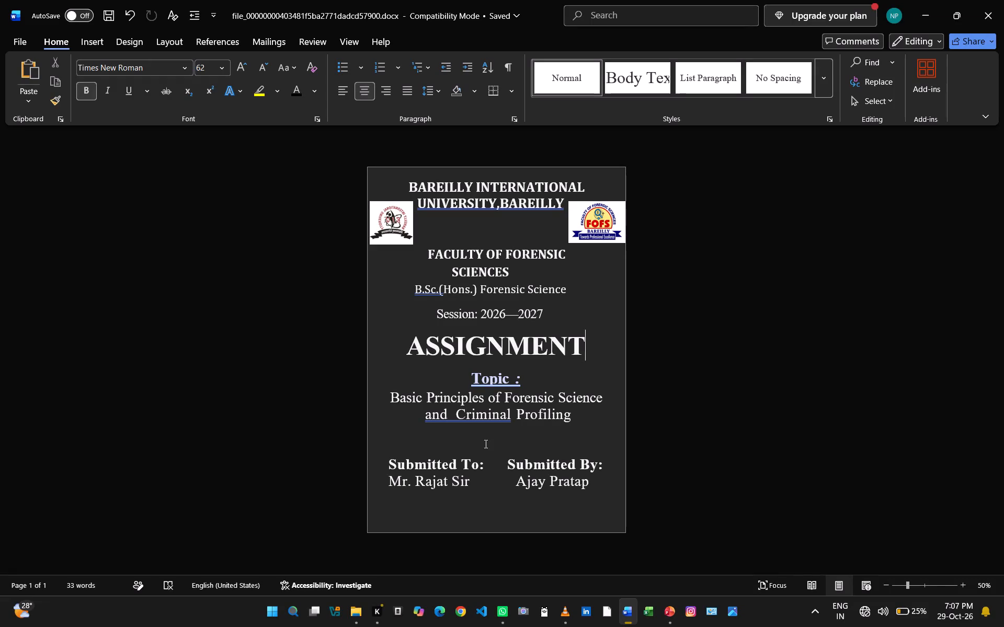
Remove the blank line above the "FACULTY OF FORENSIC SCIENCES" heading to pull it up between the two logos.
{"action": "left_click", "coordinate": [431, 259]}
{"action": "key", "text": "BackSpace"}
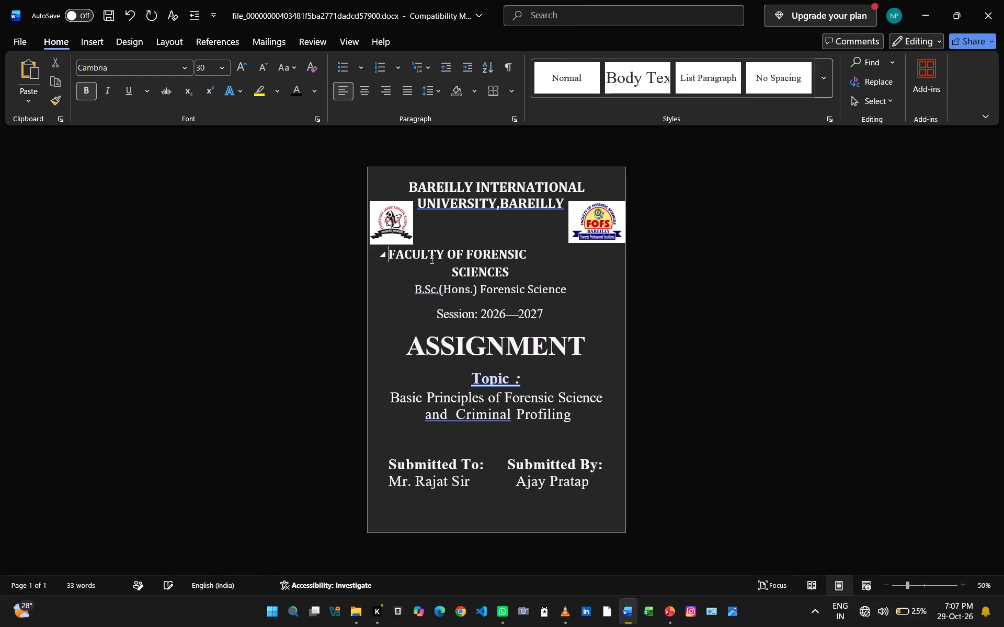
{"action": "key", "text": "BackSpace"}
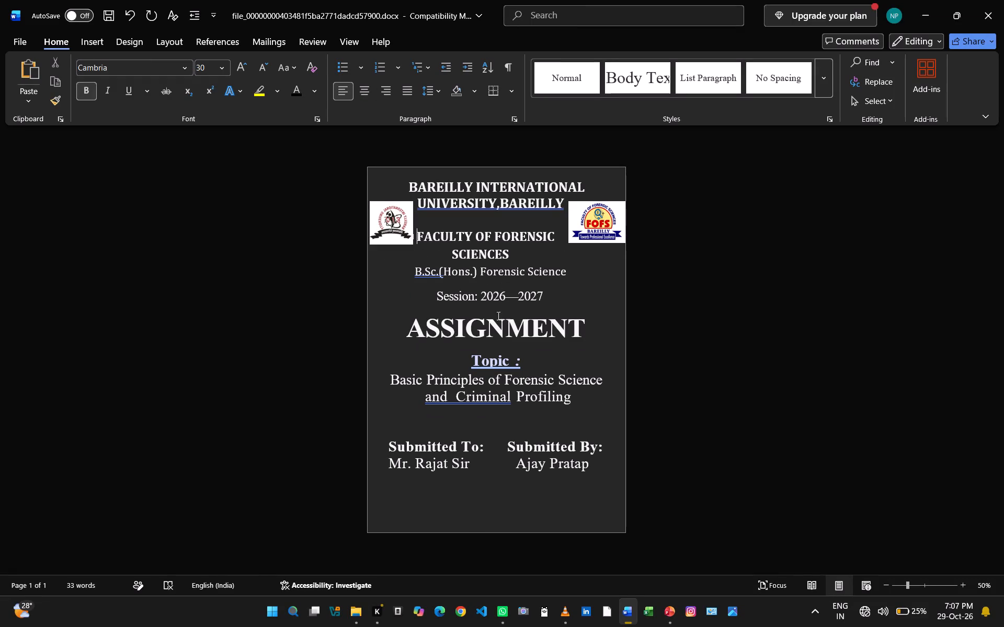
Insert a blank line above the "B.Sc.(Hons.) Forensic Science" line and pad that line with leading spaces to centre it roughly.
{"action": "left_click", "coordinate": [414, 270]}
{"action": "key", "text": "Return"}
{"action": "key", "text": "space"}
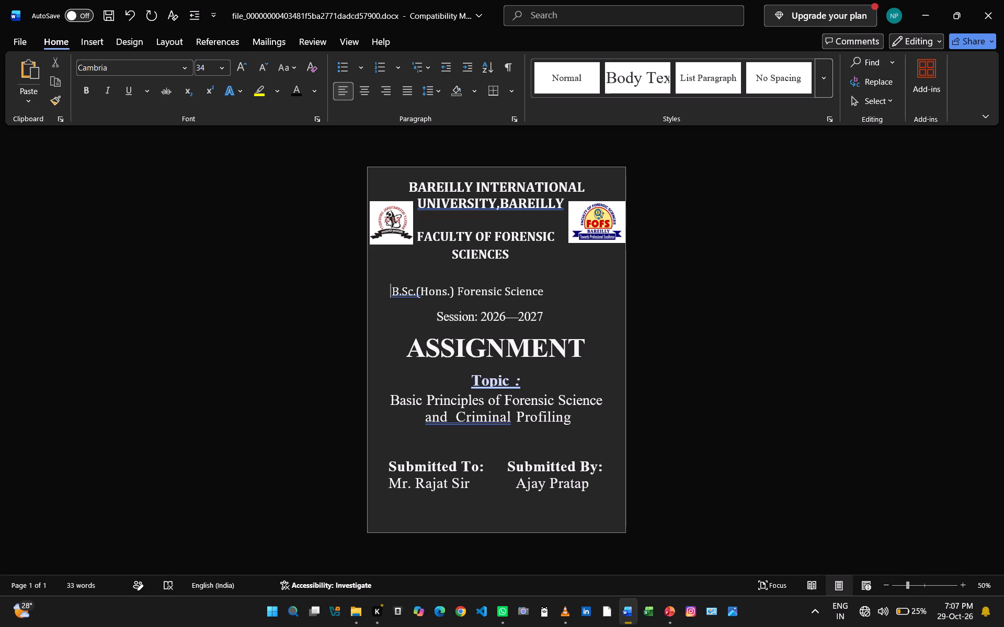
{"action": "key", "text": "space"}
{"action": "key", "text": "space"}
{"action": "key", "text": "space"}
{"action": "key", "text": "space"}
{"action": "key", "text": "space"}
{"action": "key", "text": "space"}
{"action": "key", "text": "space"}
{"action": "key", "text": "space"}
{"action": "key", "text": "space"}
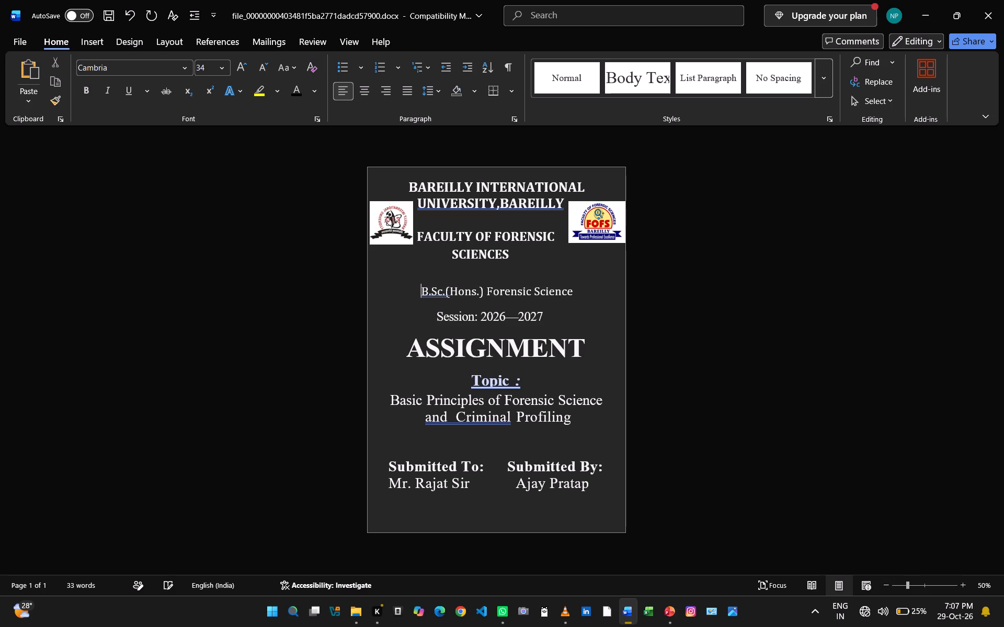
{"action": "left_click", "coordinate": [690, 273]}
Make the "Session: 2026—2027" line bold.
{"action": "left_click_drag", "start_coordinate": [558, 313], "coordinate": [418, 317]}
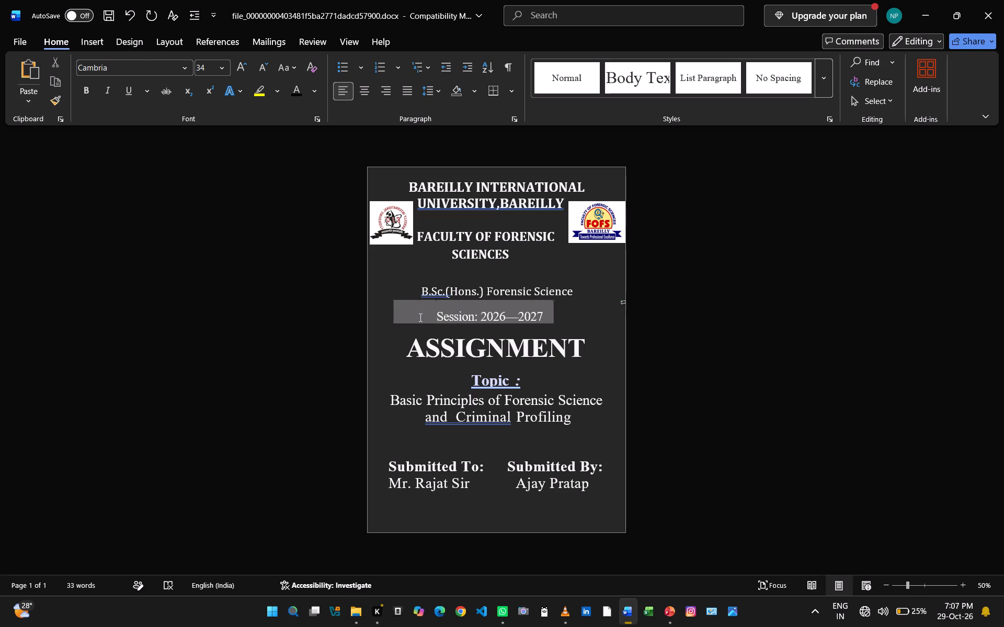
{"action": "left_click_drag", "start_coordinate": [418, 317], "coordinate": [417, 317]}
{"action": "left_click", "coordinate": [427, 294]}
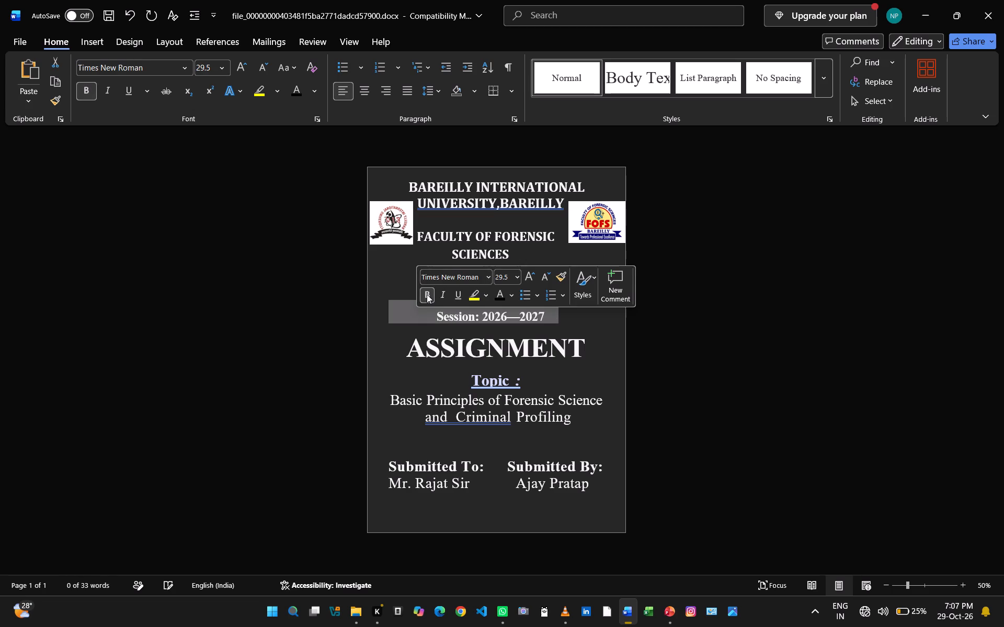
{"action": "left_click", "coordinate": [775, 317]}
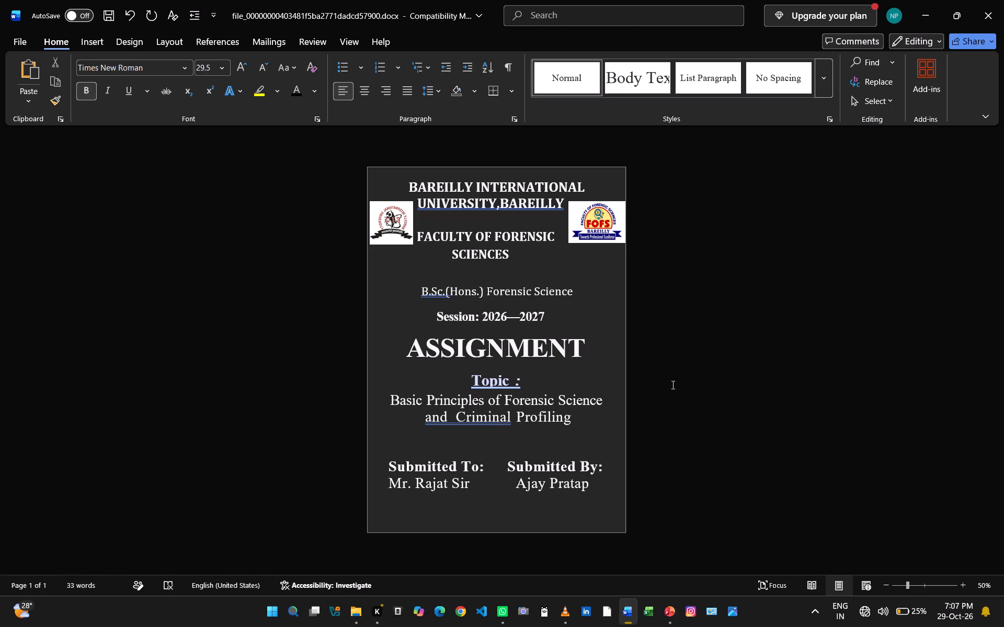
{"action": "right_click", "coordinate": [703, 253]}
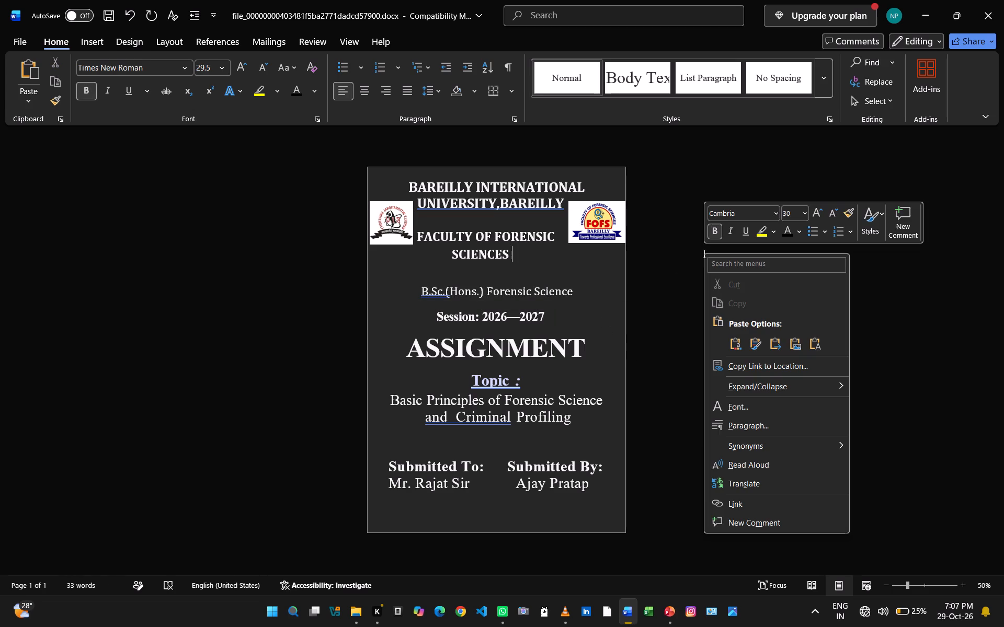
{"action": "left_click", "coordinate": [631, 410]}
{"action": "left_click", "coordinate": [655, 384]}
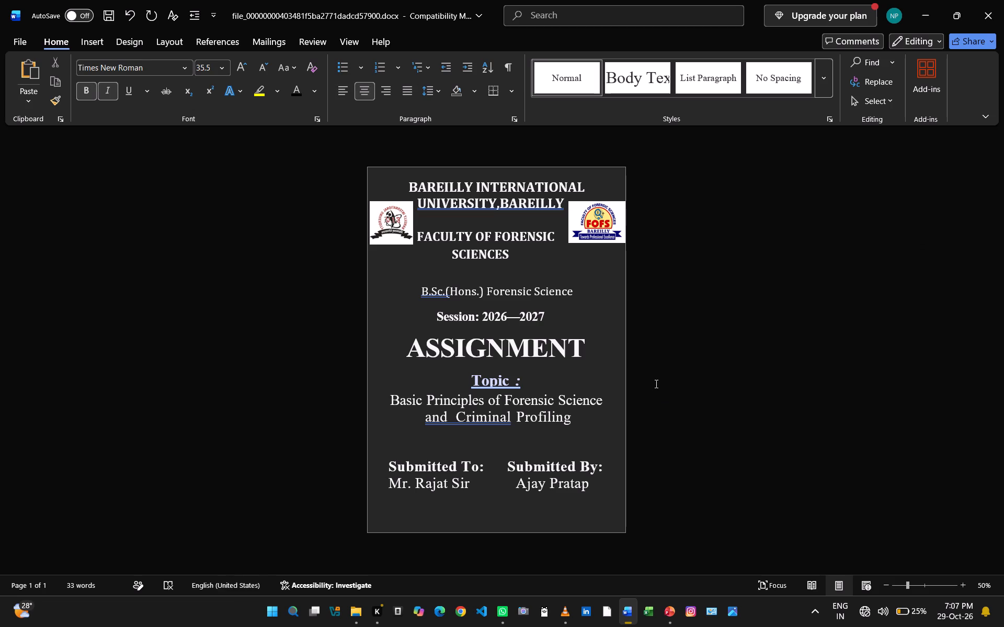
Save the assignment front page with the adjusted spacing and bold session line.
{"action": "key", "text": "ctrl+s"}
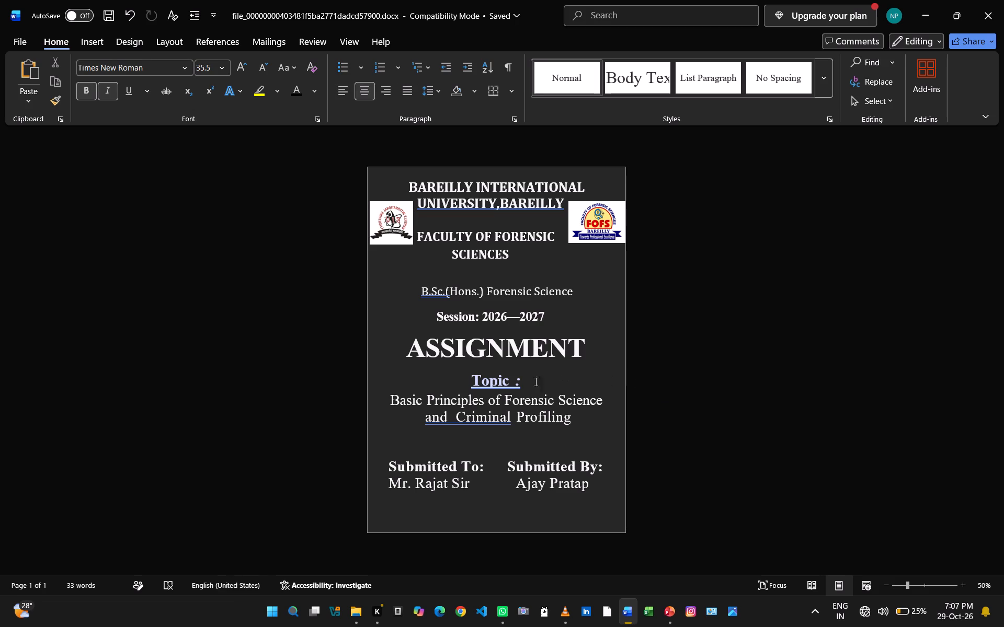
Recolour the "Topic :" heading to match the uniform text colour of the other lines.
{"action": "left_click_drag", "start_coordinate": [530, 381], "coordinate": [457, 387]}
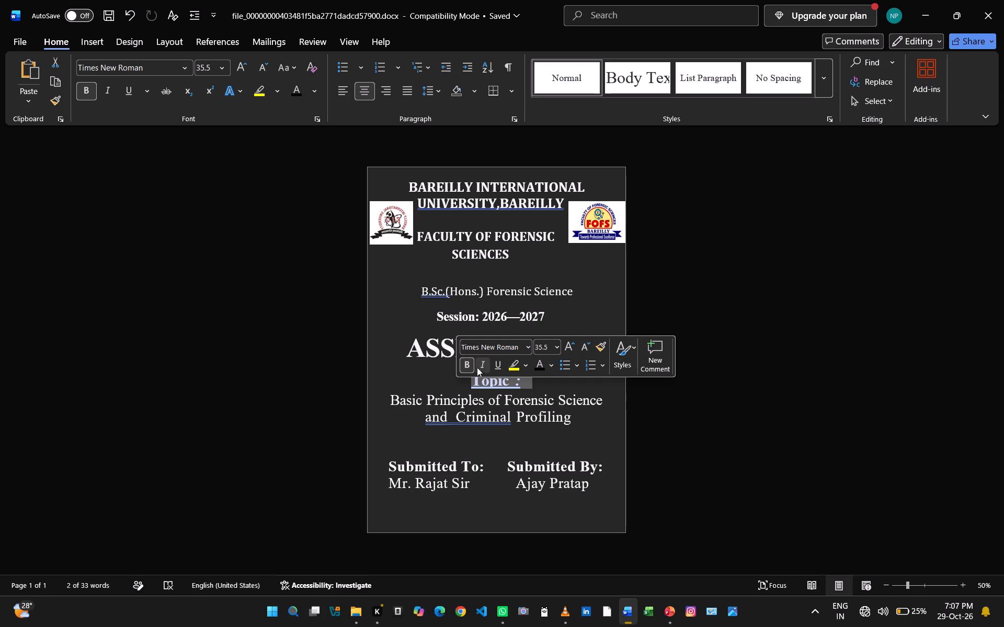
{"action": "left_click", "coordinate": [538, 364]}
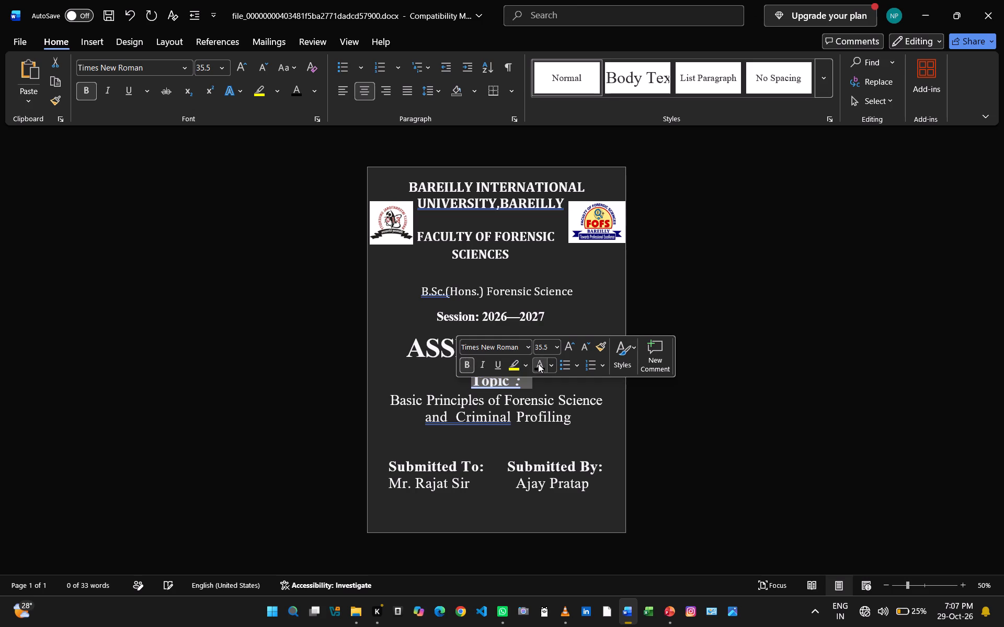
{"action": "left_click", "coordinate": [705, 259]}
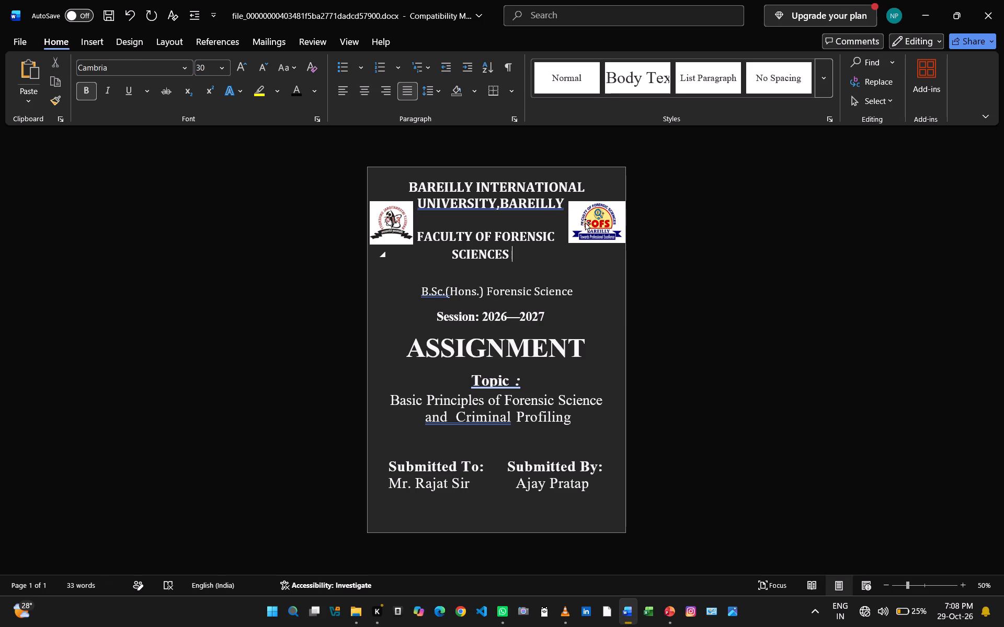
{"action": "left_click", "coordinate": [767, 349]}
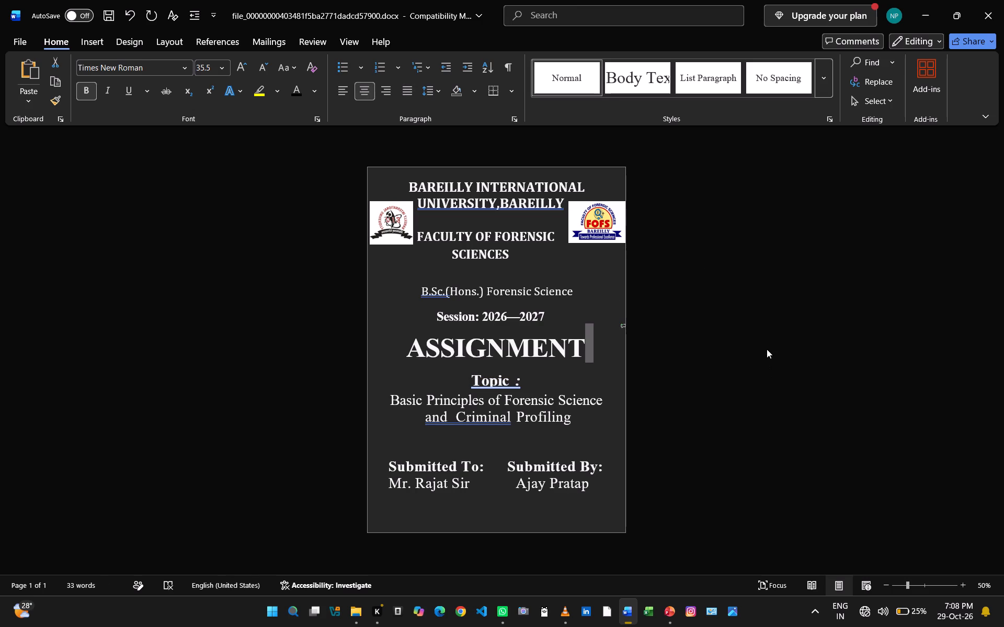
Save the document with the recoloured topic heading.
{"action": "key", "text": "ctrl+s"}
{"action": "key", "text": "ctrl+s"}
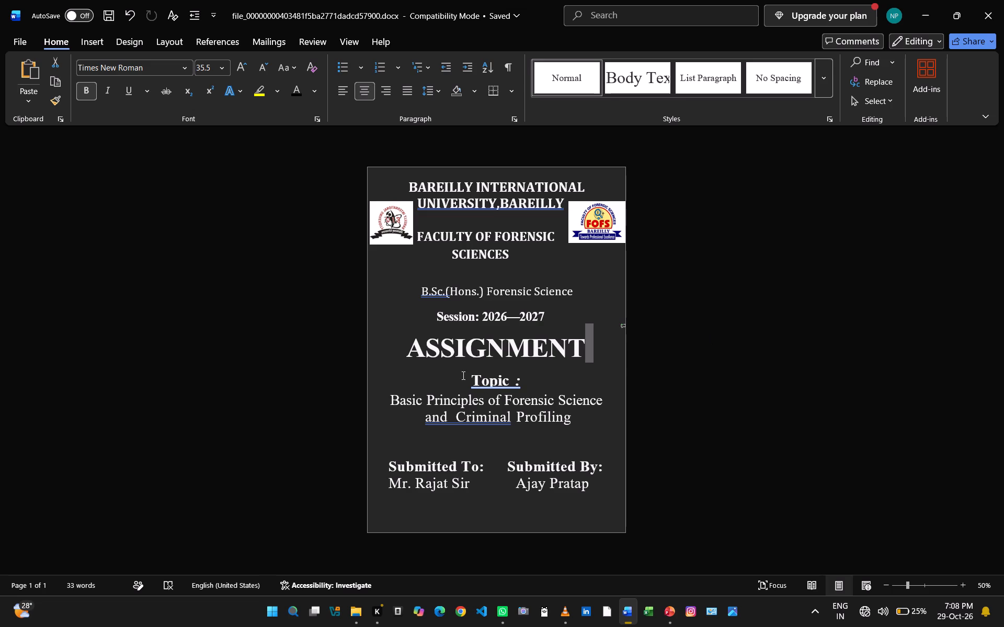
Set the "Topic :" heading's font colour to Blue, Accent 1, Darker 25%.
{"action": "left_click_drag", "start_coordinate": [461, 375], "coordinate": [528, 383]}
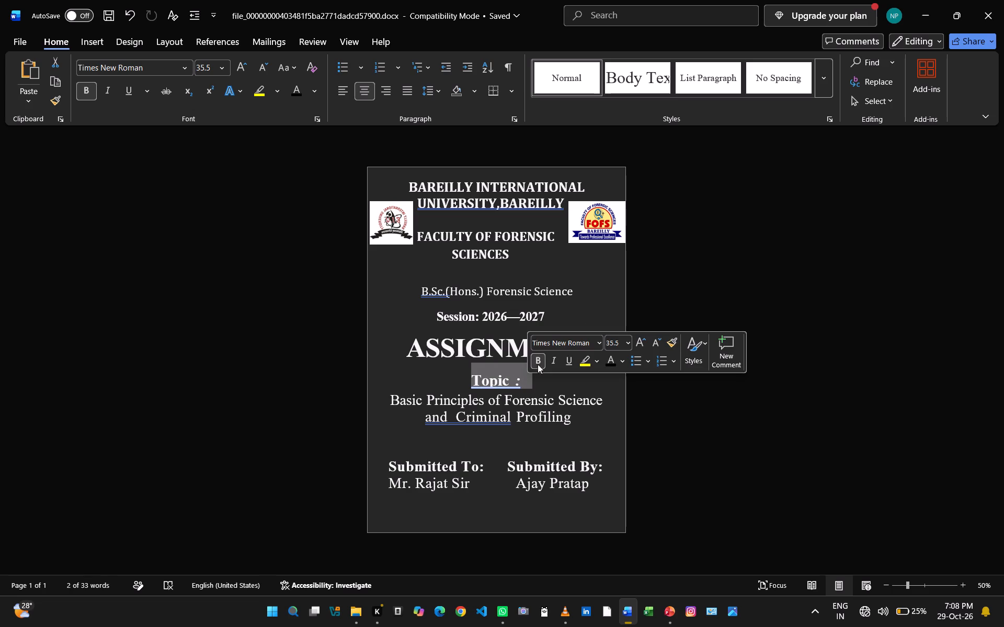
{"action": "left_click", "coordinate": [617, 364]}
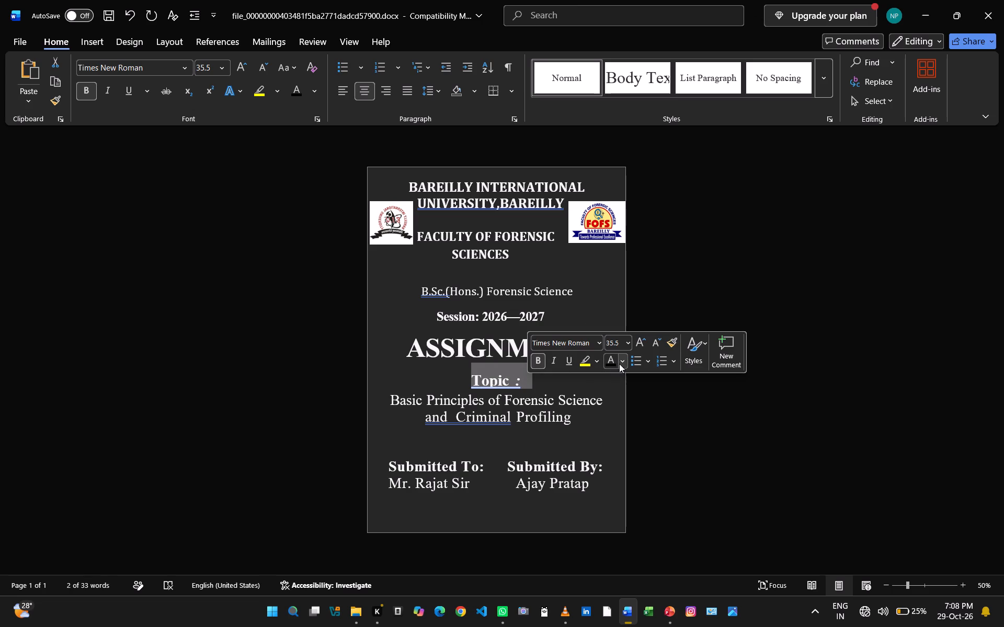
{"action": "left_click", "coordinate": [620, 364]}
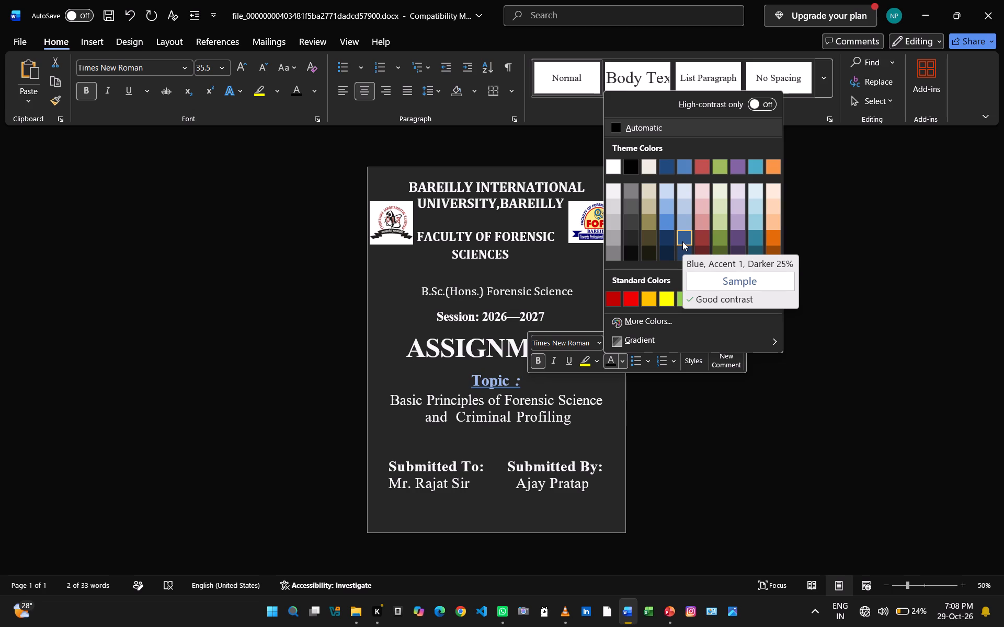
{"action": "left_click", "coordinate": [682, 241]}
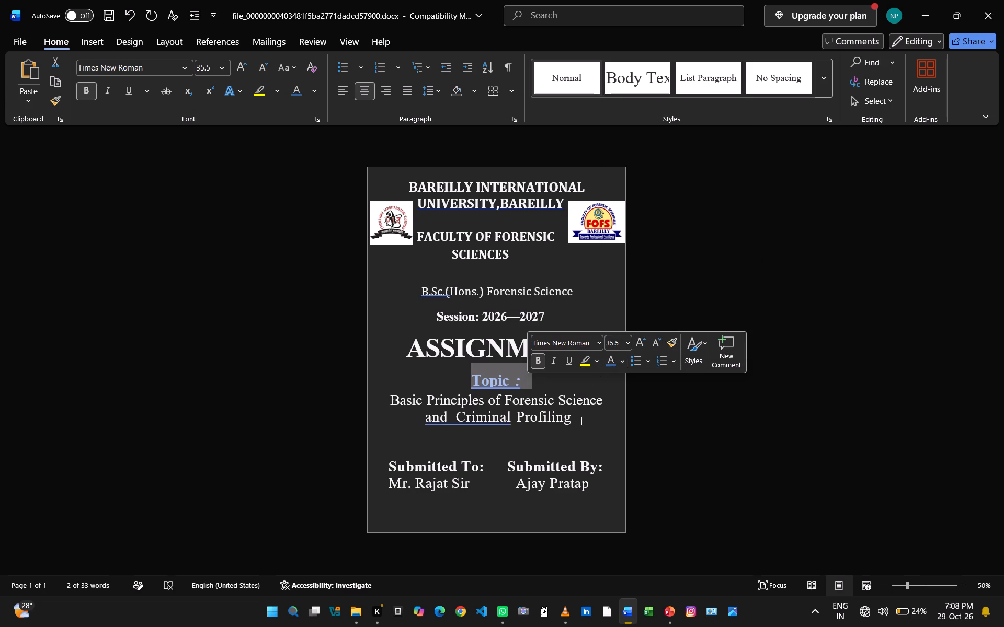
Set the topic text "Basic Principles of Forensic Science and Criminal Profiling" to the darkest orange theme colour.
{"action": "left_click_drag", "start_coordinate": [581, 422], "coordinate": [395, 402]}
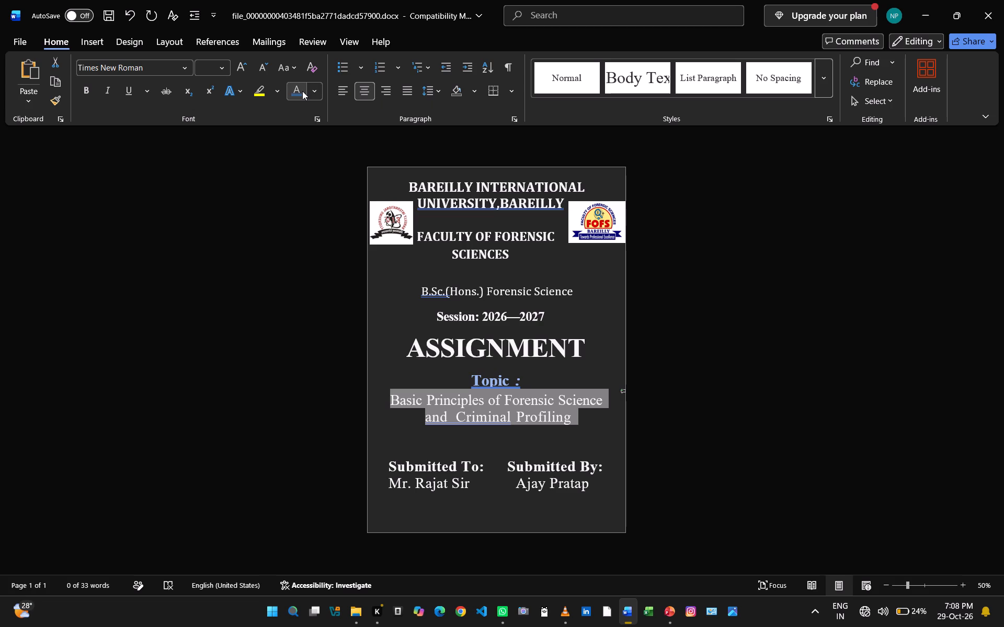
{"action": "left_click", "coordinate": [317, 92]}
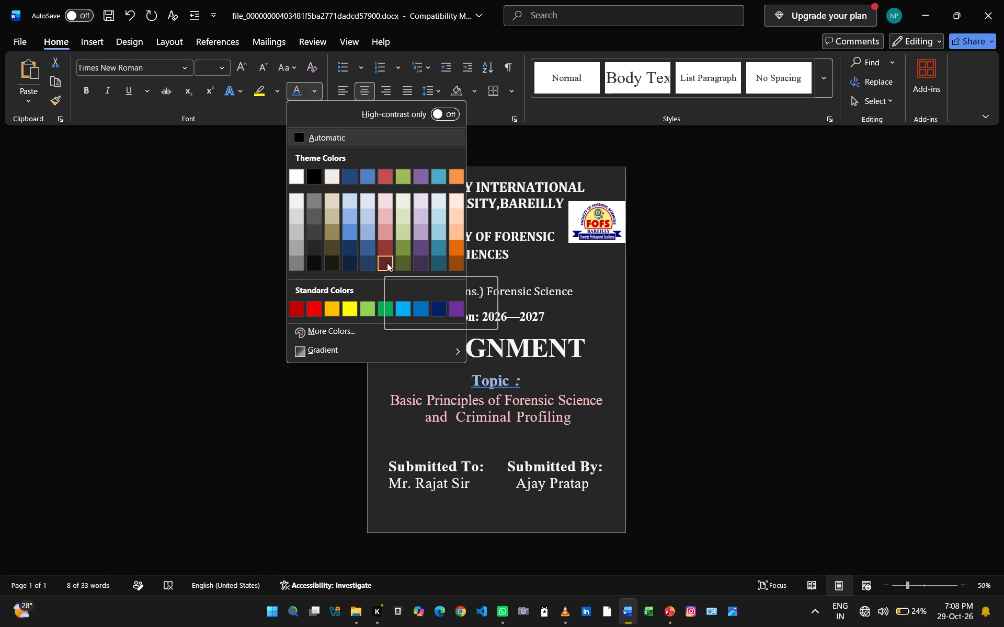
{"action": "left_click", "coordinate": [454, 265]}
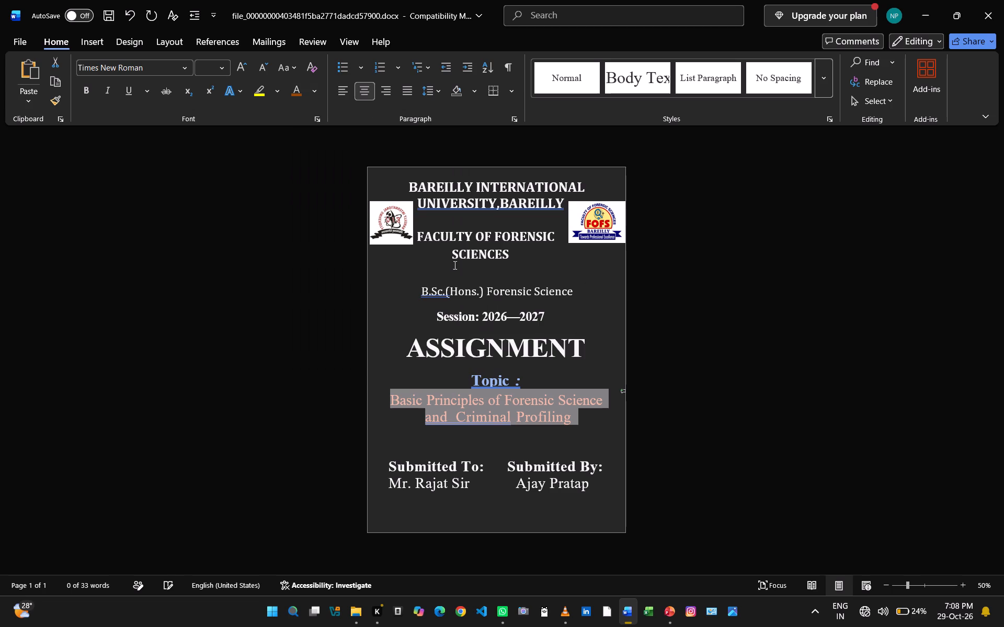
{"action": "left_click", "coordinate": [714, 300]}
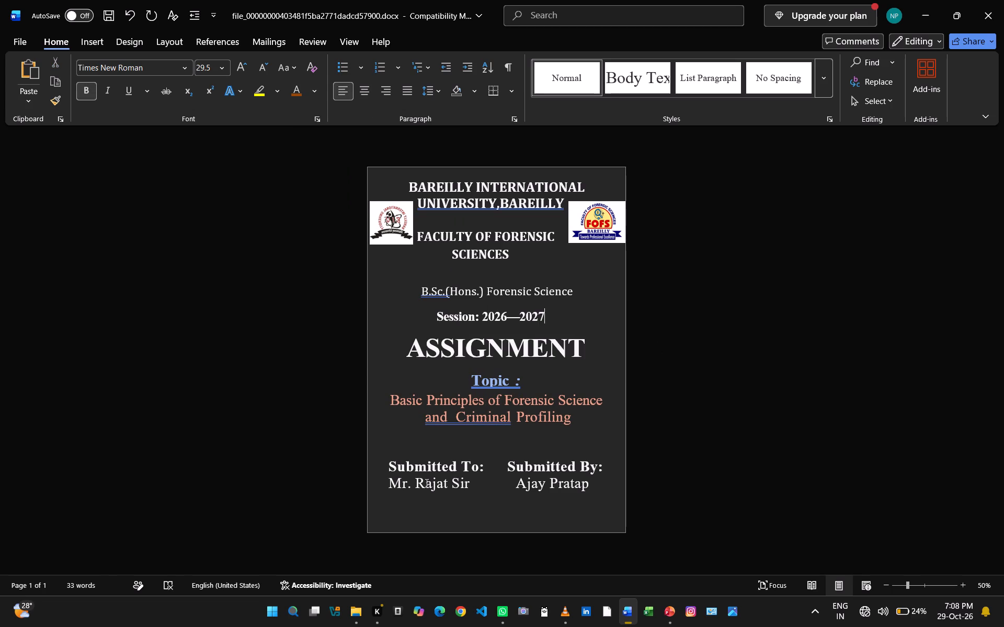
Set the whole "ASSIGNMENT" title to the standard dark red font colour.
{"action": "left_click_drag", "start_coordinate": [589, 350], "coordinate": [446, 354]}
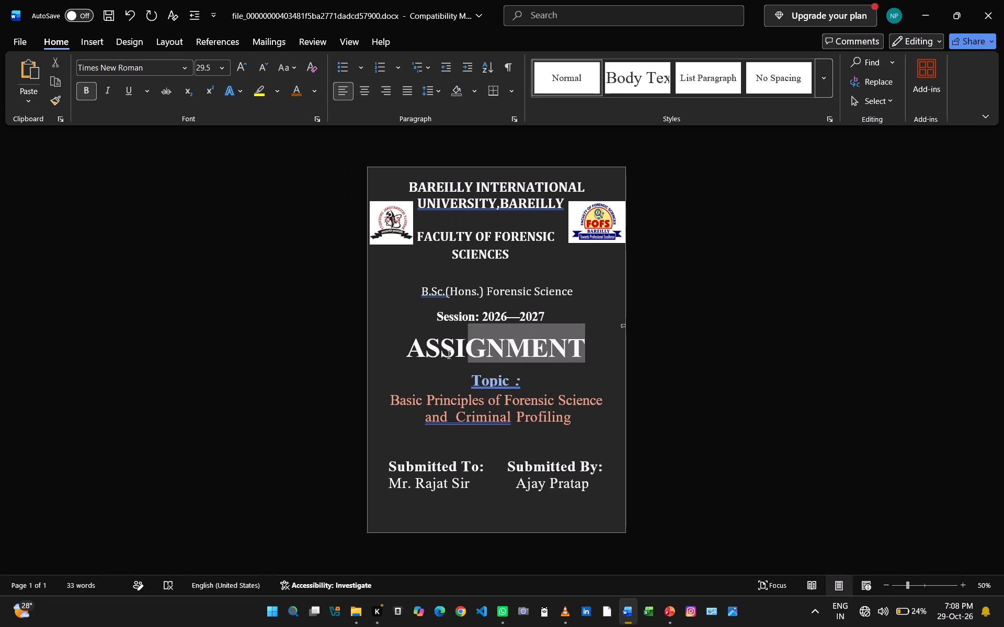
{"action": "left_click_drag", "start_coordinate": [446, 354], "coordinate": [408, 355]}
{"action": "left_click", "coordinate": [504, 330]}
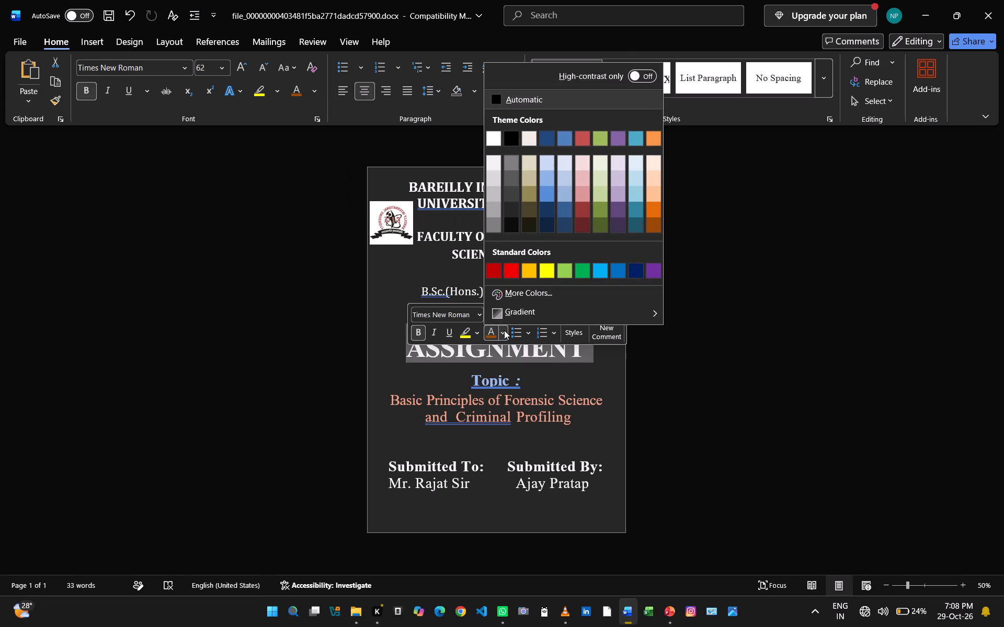
{"action": "left_click", "coordinate": [494, 273]}
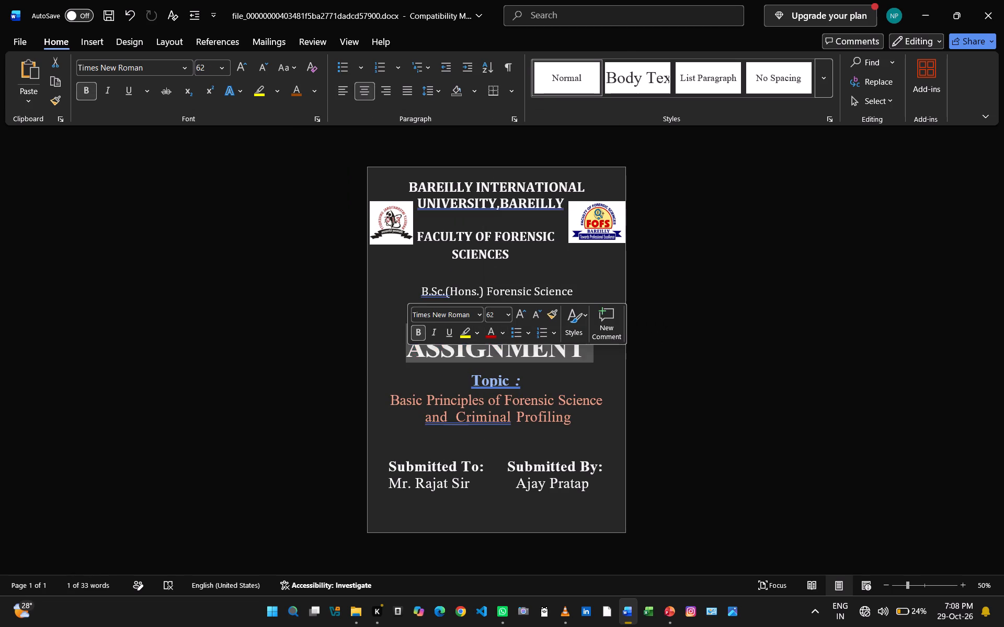
{"action": "left_click", "coordinate": [670, 261]}
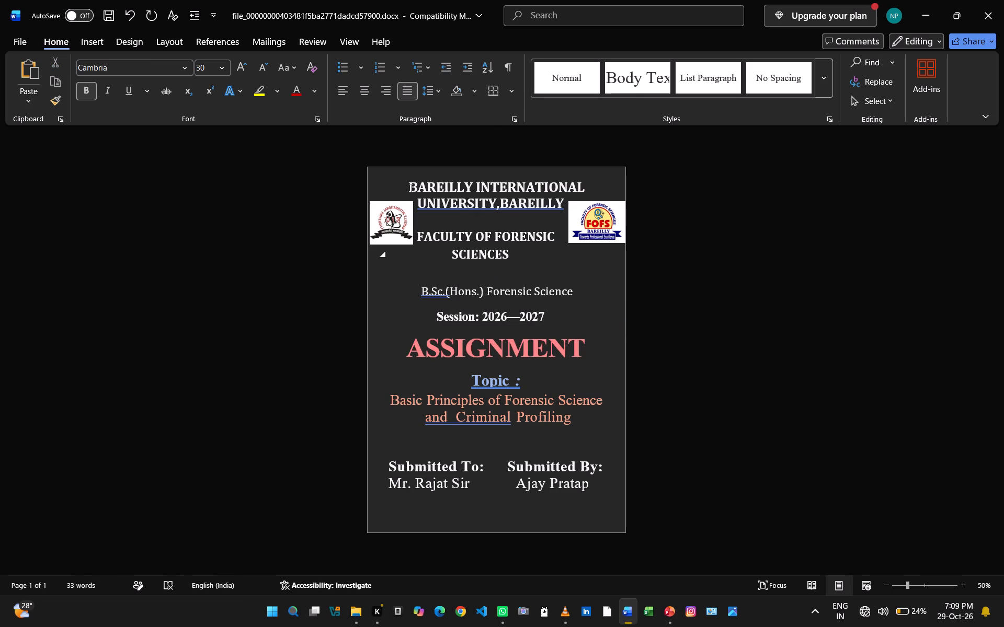
Colour the two-line "BAREILLY INTERNATIONAL UNIVERSITY,BAREILLY" heading with the medium blue shade of the Dark Blue, Text 2 theme colour.
{"action": "left_click_drag", "start_coordinate": [409, 187], "coordinate": [548, 200]}
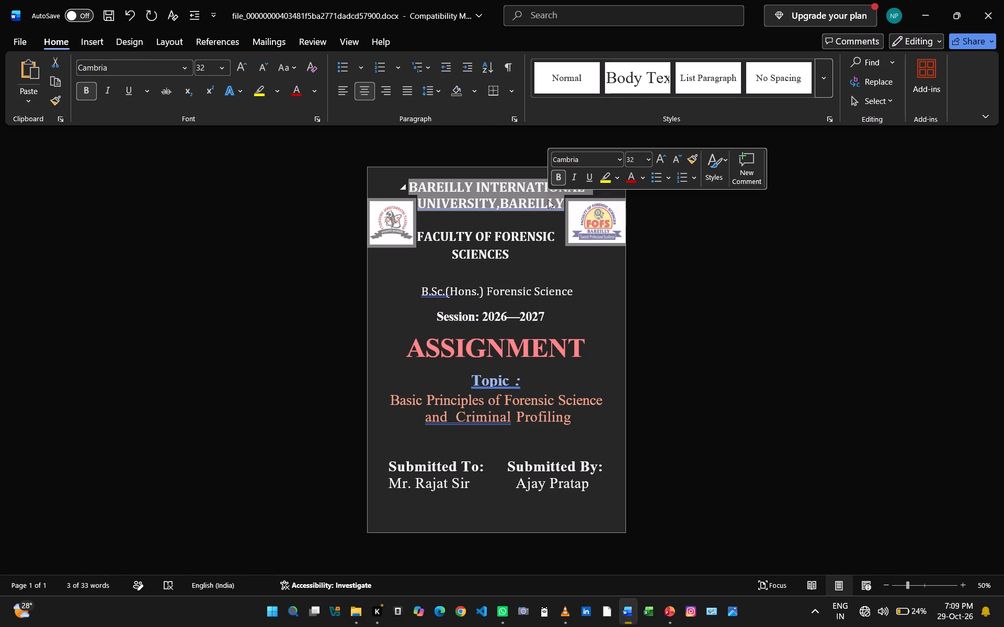
{"action": "left_click", "coordinate": [639, 177]}
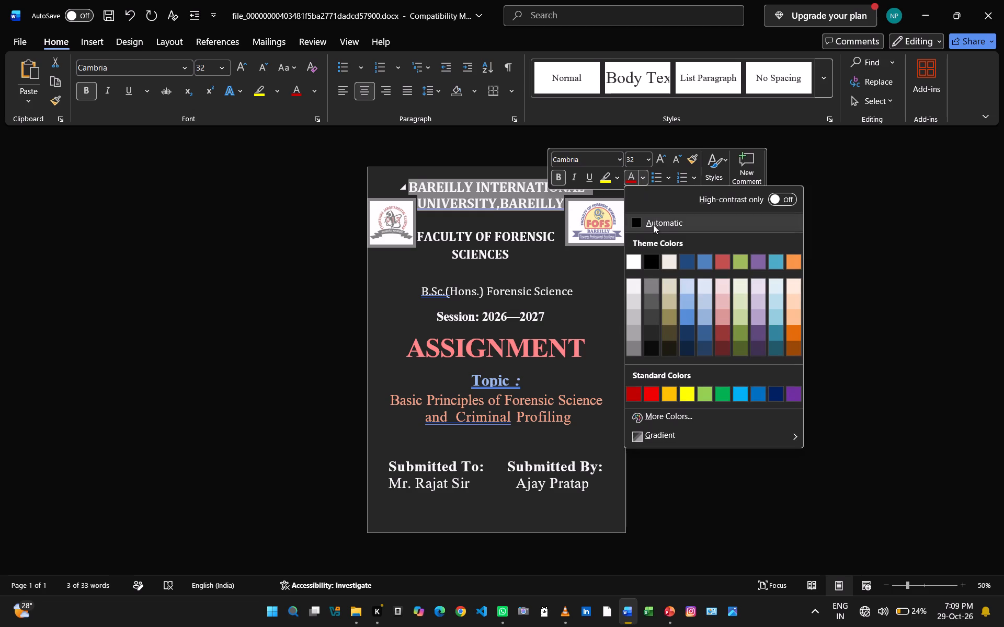
{"action": "left_click", "coordinate": [690, 320]}
{"action": "left_click", "coordinate": [716, 294]}
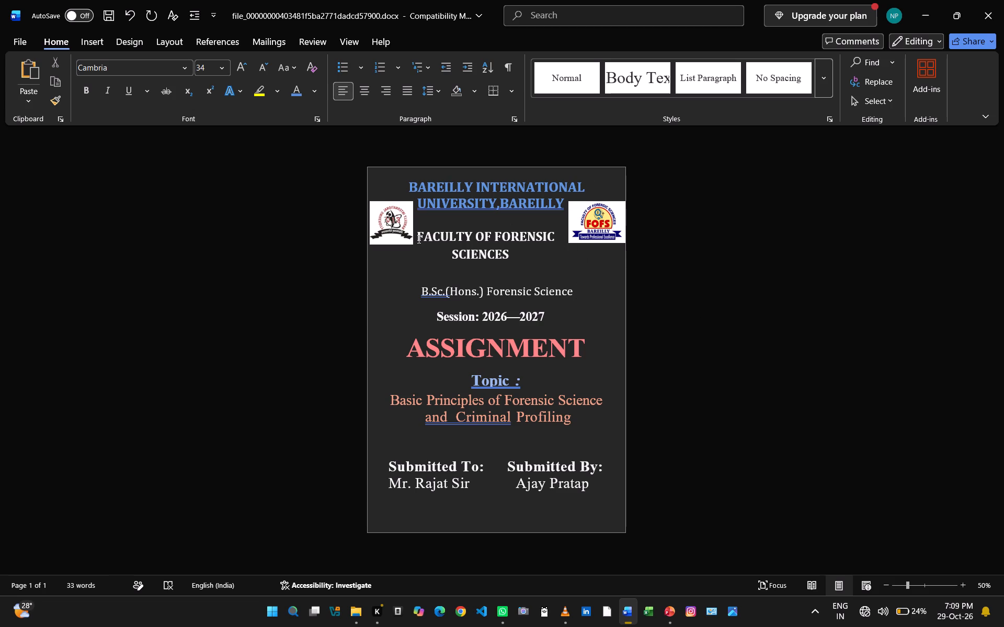
Colour the "FACULTY OF FORENSIC SCIENCES" heading with the darkest shade of Olive Green, Accent 3.
{"action": "left_click_drag", "start_coordinate": [418, 238], "coordinate": [521, 257]}
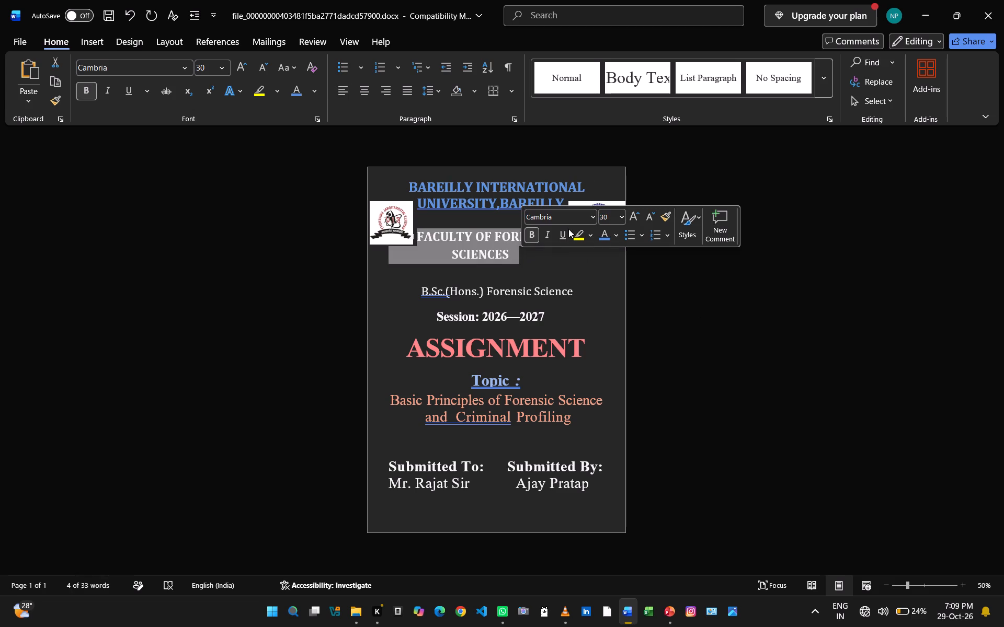
{"action": "left_click", "coordinate": [615, 235]}
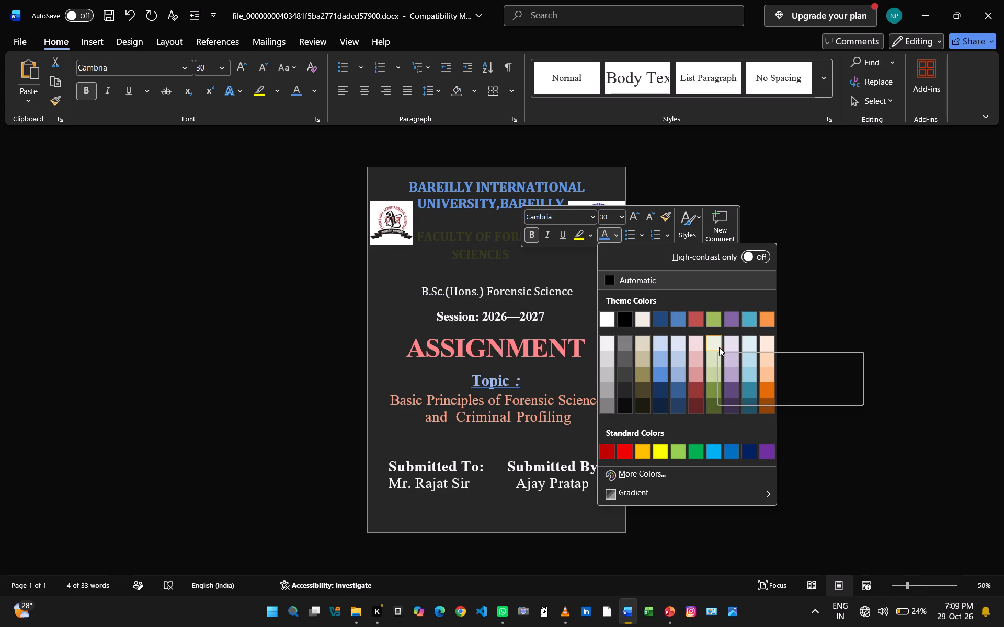
{"action": "left_click", "coordinate": [708, 405]}
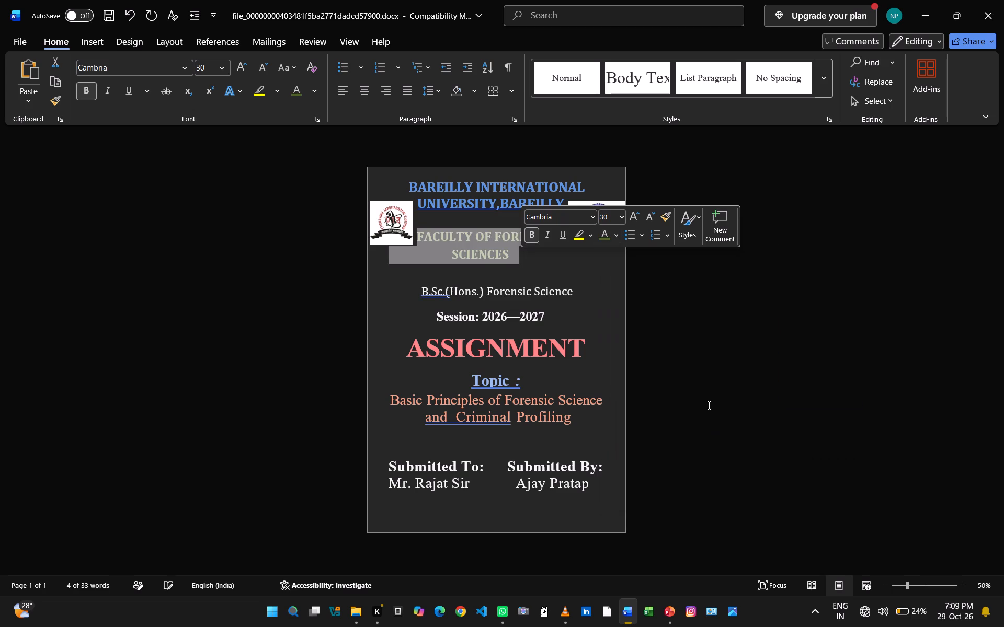
{"action": "left_click", "coordinate": [803, 318]}
{"action": "left_click", "coordinate": [741, 351]}
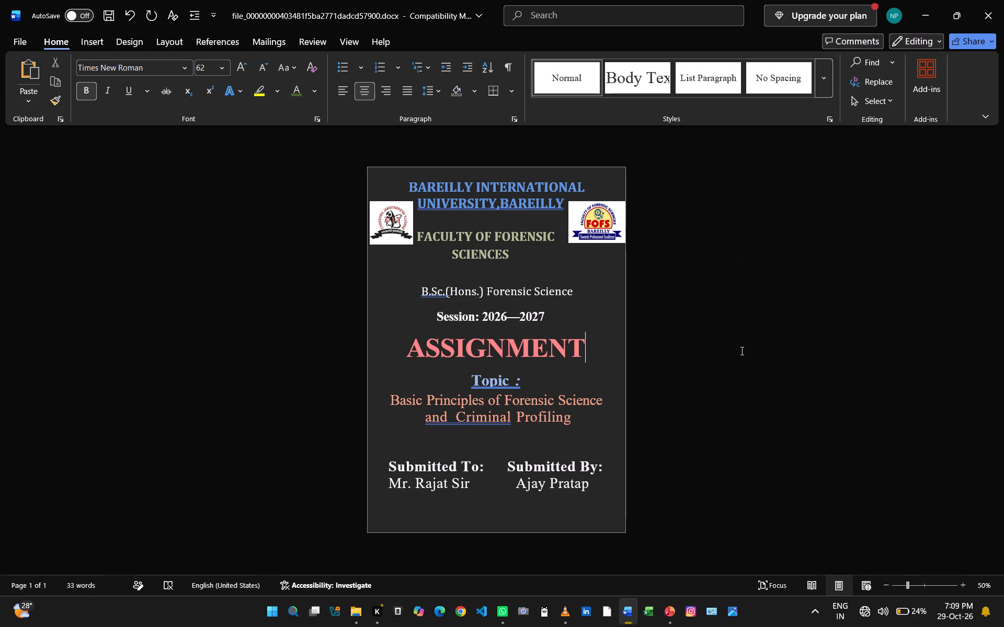
Save the front page with the new heading and topic colours.
{"action": "key", "text": "ctrl+s"}
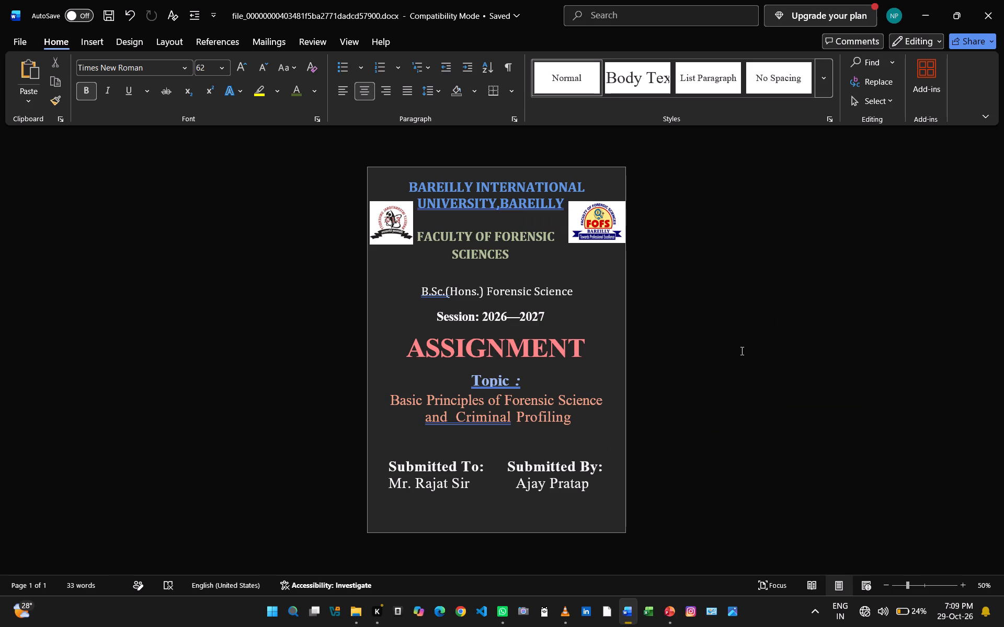
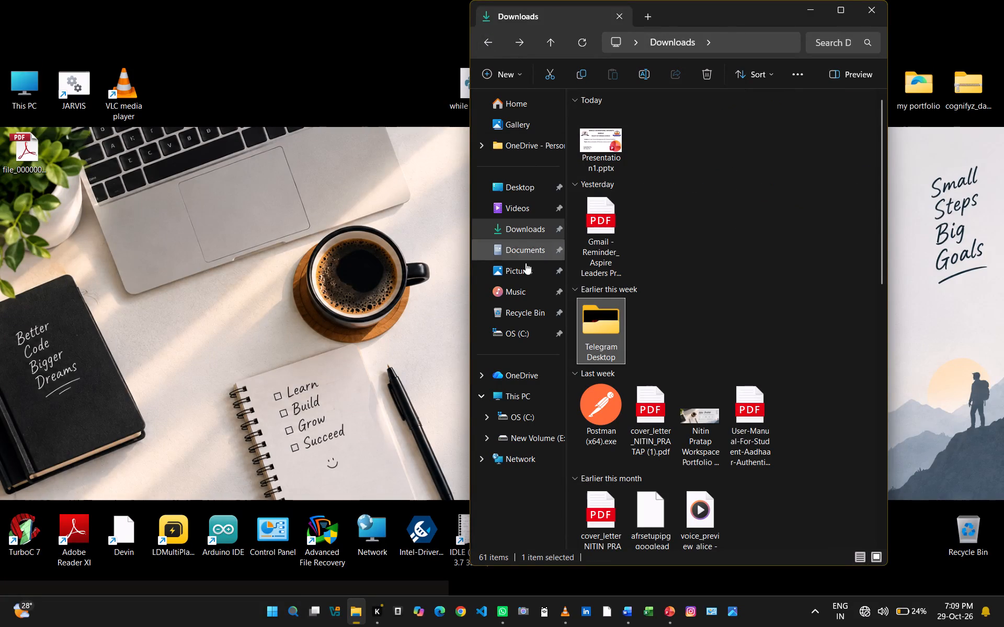
Open the New Volume (E:) drive and look through its folders.
{"action": "left_click", "coordinate": [510, 436]}
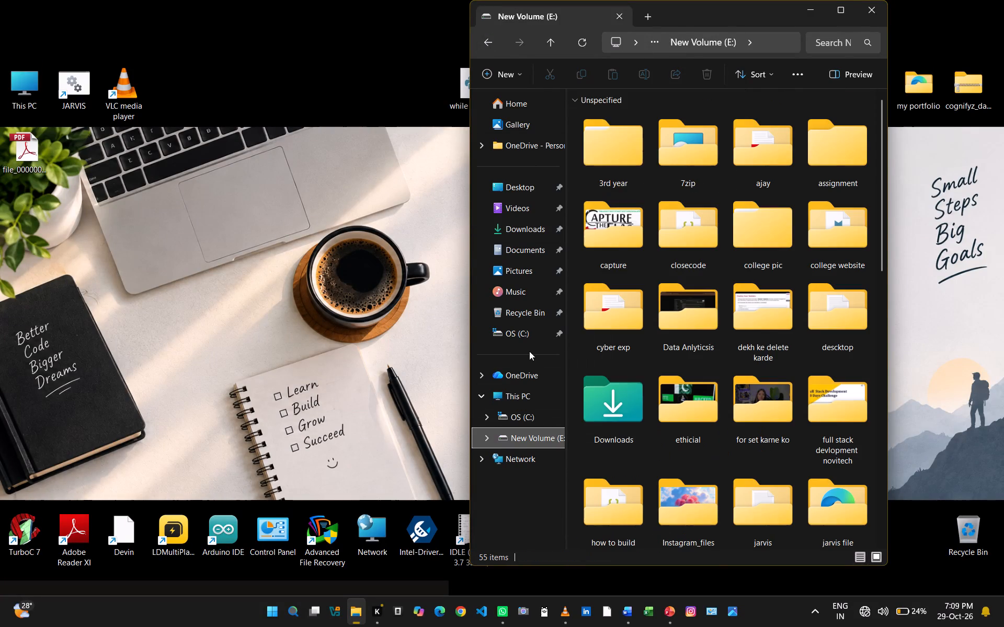
{"action": "scroll", "coordinate": [653, 366], "scroll_direction": "down", "scroll_amount": 2}
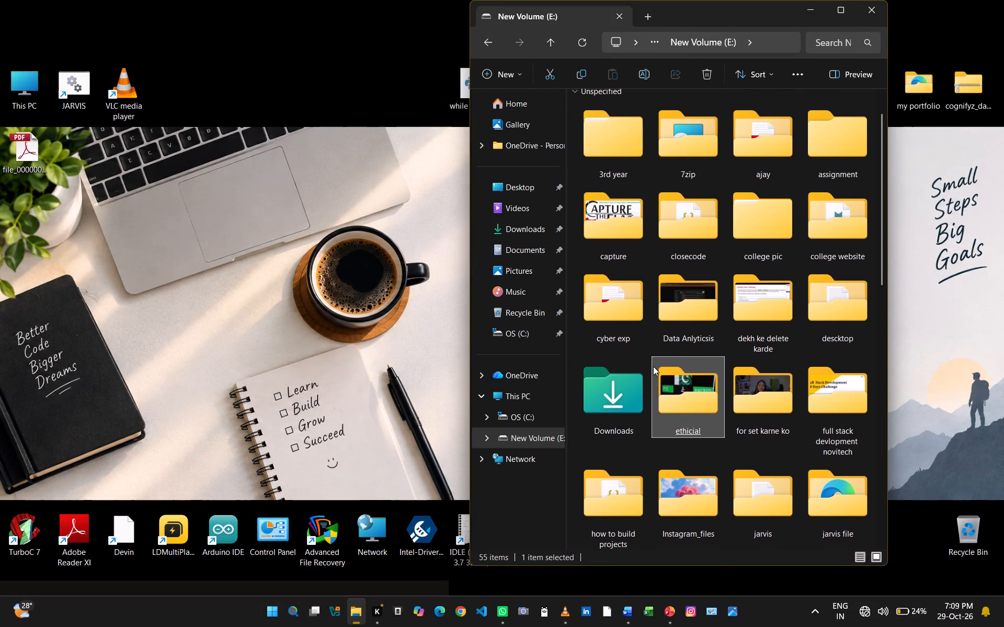
{"action": "scroll", "coordinate": [653, 366], "scroll_direction": "down", "scroll_amount": 4}
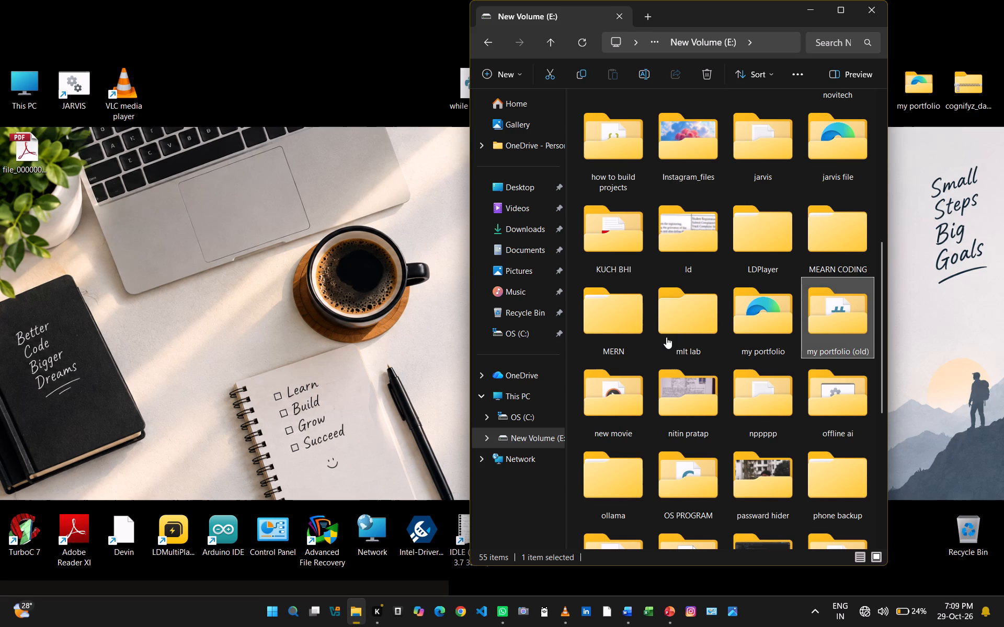
Open the OS PROGRAM folder on New Volume (E:) and look through the files in its New folder (5) subfolder.
{"action": "scroll", "coordinate": [672, 429], "scroll_direction": "down", "scroll_amount": 1}
{"action": "left_click", "coordinate": [695, 457]}
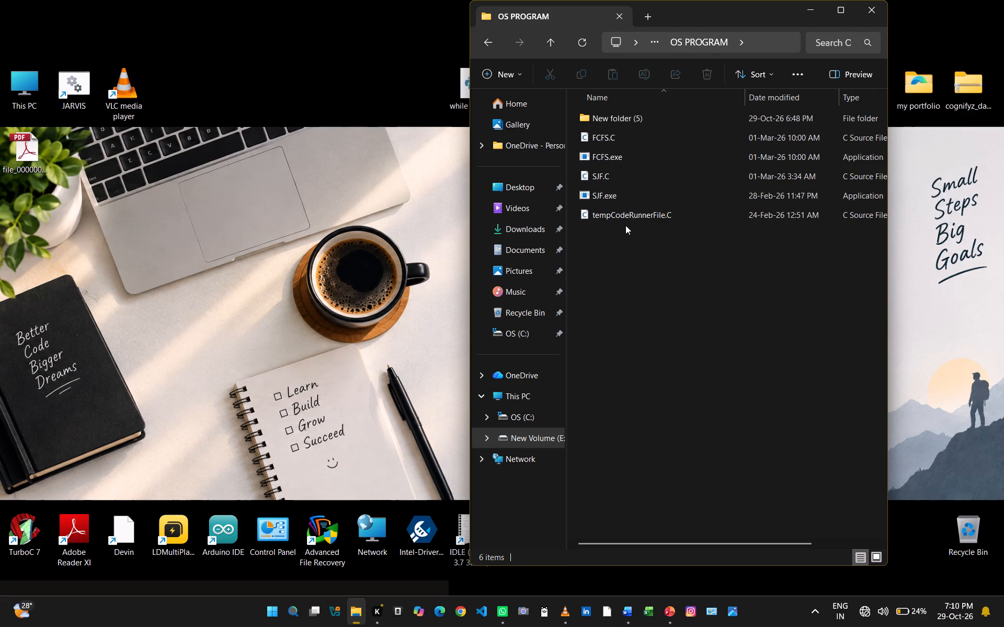
{"action": "left_click", "coordinate": [491, 51]}
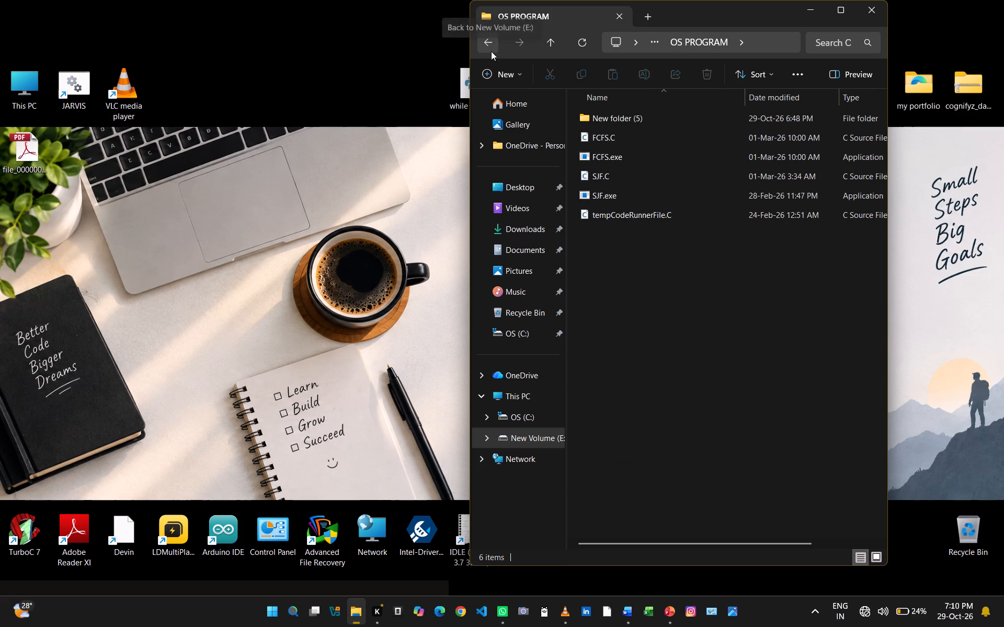
{"action": "left_click", "coordinate": [678, 493]}
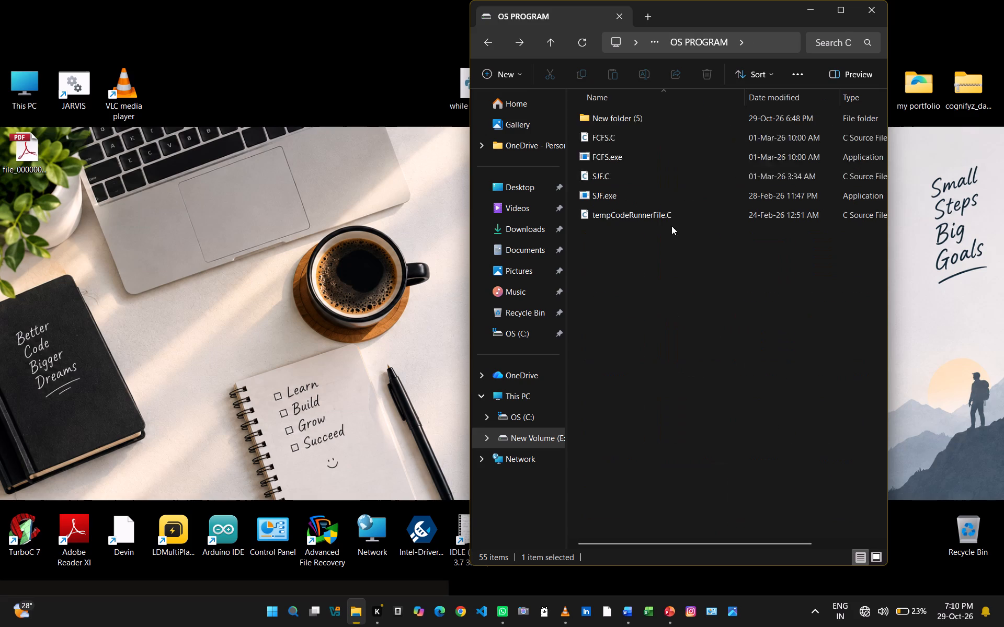
{"action": "left_click", "coordinate": [630, 119]}
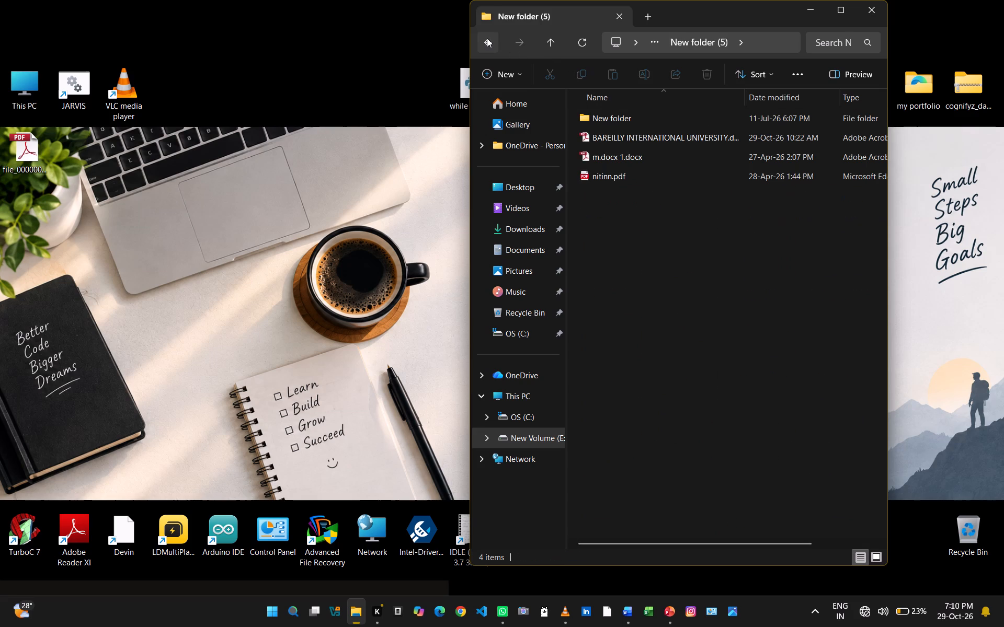
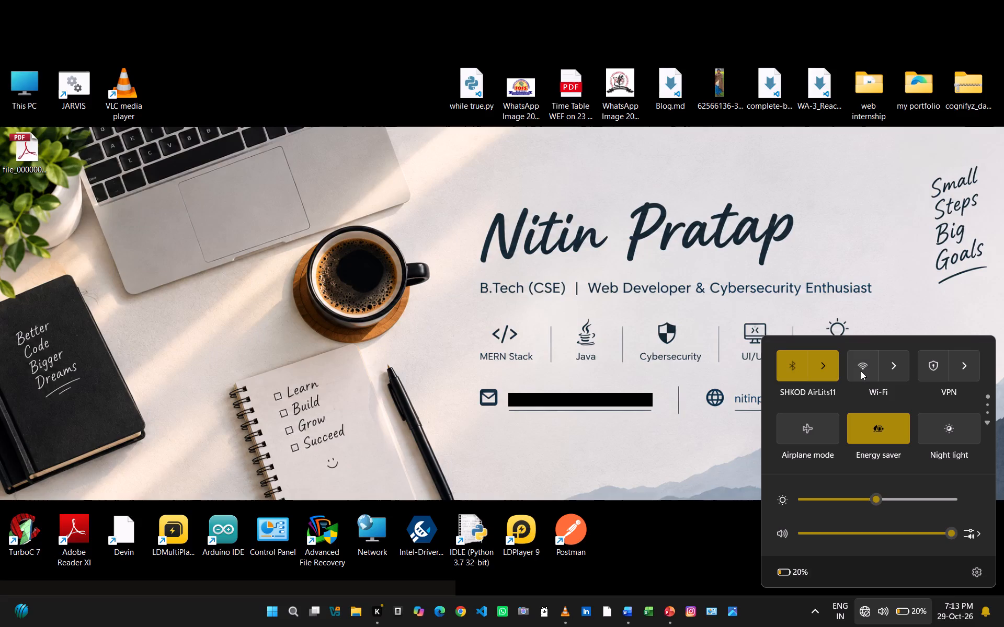
Open a File Explorer window to browse the computer's drives and folders.
{"action": "left_click", "coordinate": [359, 610]}
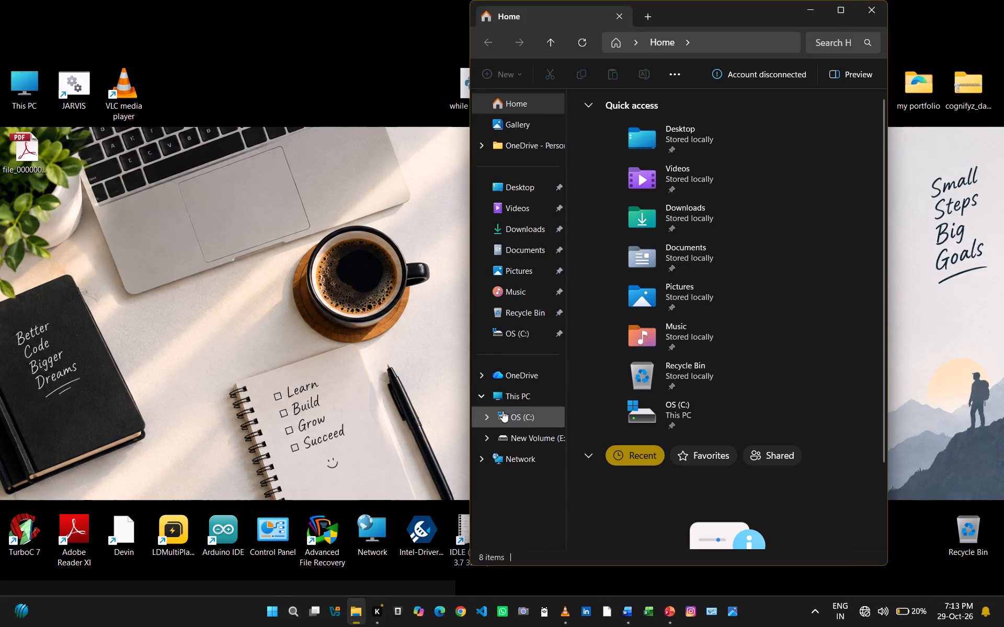
Open BAREILLY INTERNATIONAL UNIVERSITY.docx in Word from OS PROGRAM > New folder (5) on New Volume (E:).
{"action": "left_click", "coordinate": [507, 433]}
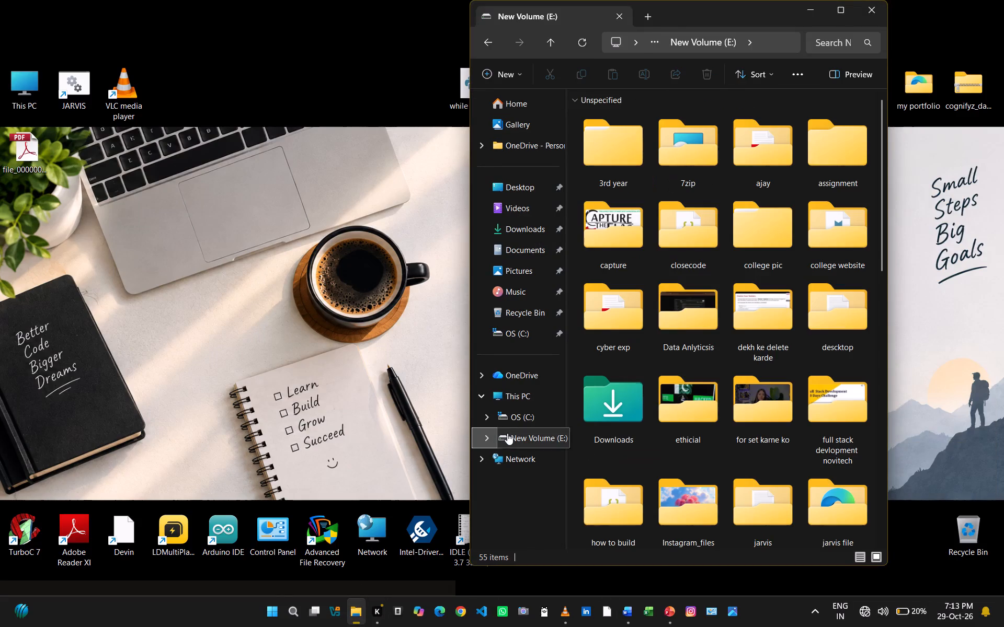
{"action": "scroll", "coordinate": [695, 414], "scroll_direction": "down", "scroll_amount": 4}
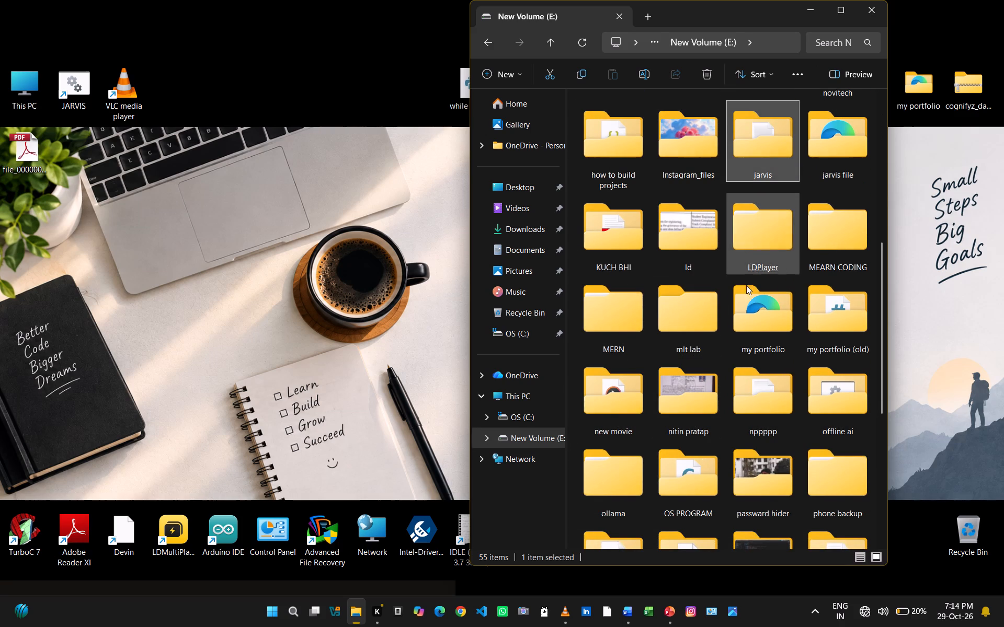
{"action": "left_click", "coordinate": [689, 450]}
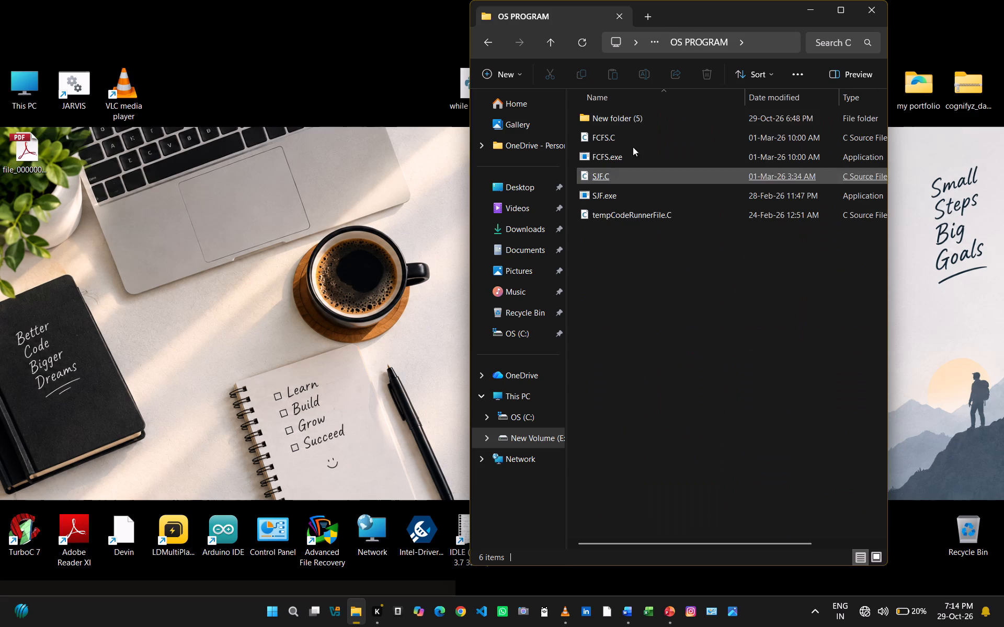
{"action": "left_click", "coordinate": [599, 131]}
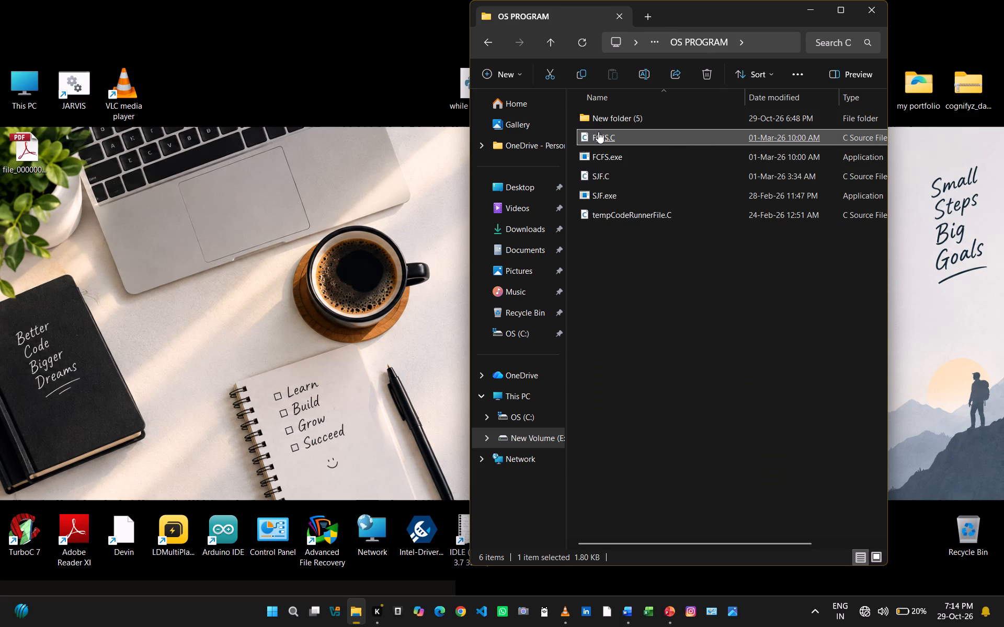
{"action": "left_click", "coordinate": [593, 120]}
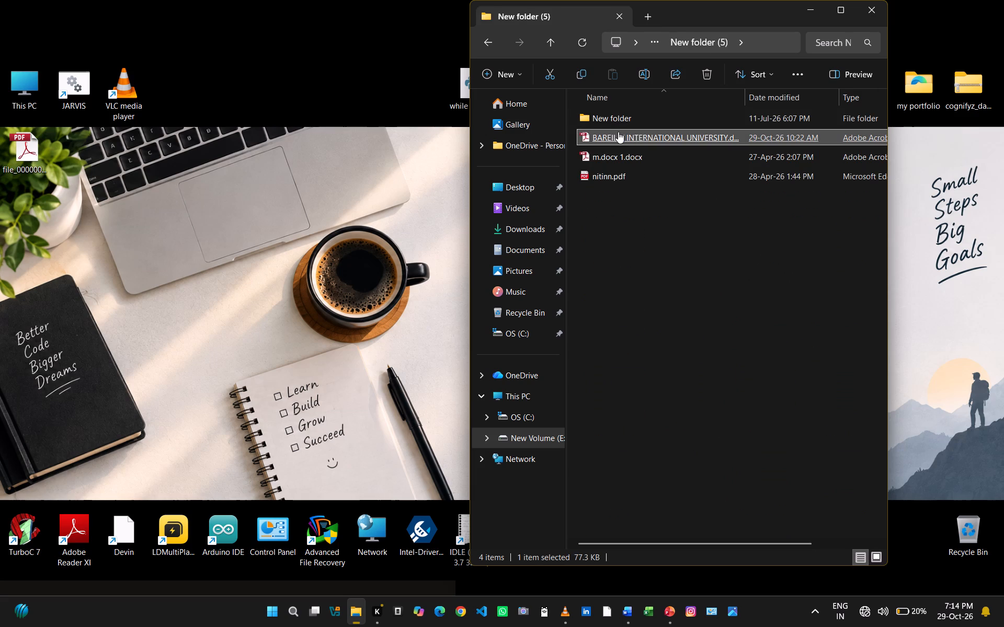
{"action": "right_click", "coordinate": [618, 132]}
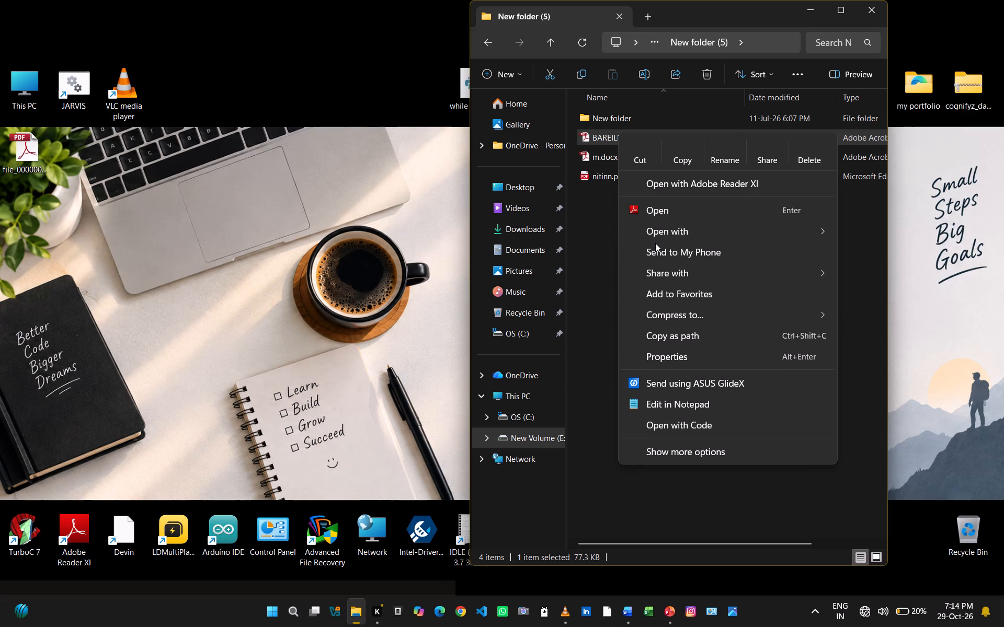
{"action": "left_click", "coordinate": [869, 273]}
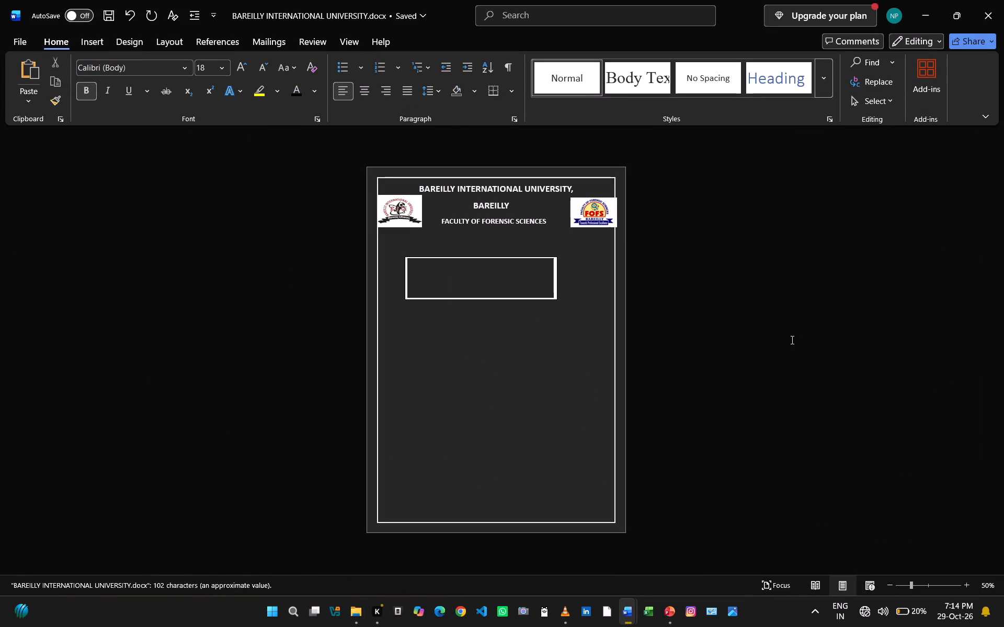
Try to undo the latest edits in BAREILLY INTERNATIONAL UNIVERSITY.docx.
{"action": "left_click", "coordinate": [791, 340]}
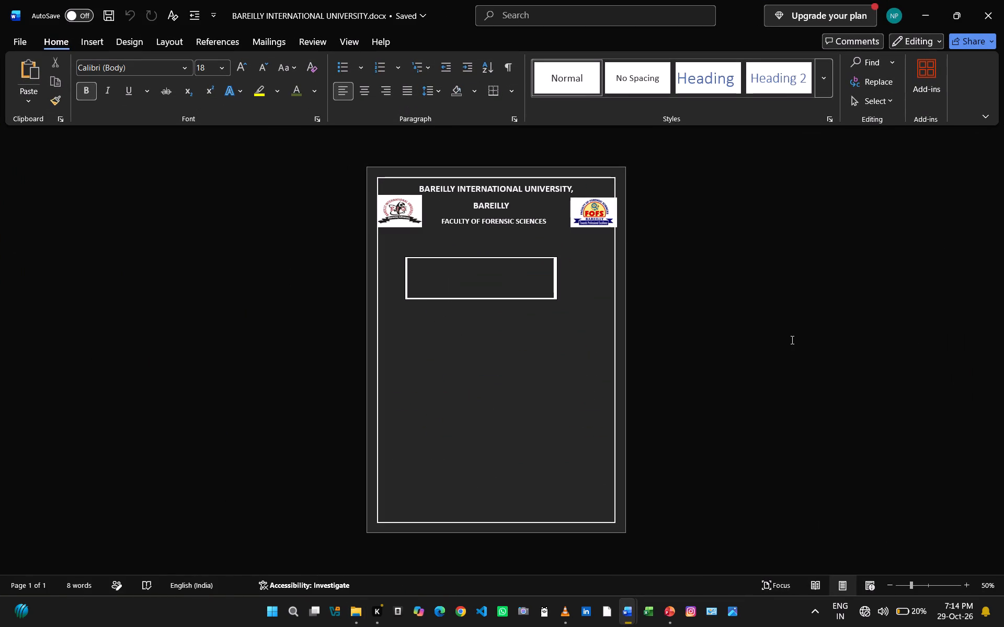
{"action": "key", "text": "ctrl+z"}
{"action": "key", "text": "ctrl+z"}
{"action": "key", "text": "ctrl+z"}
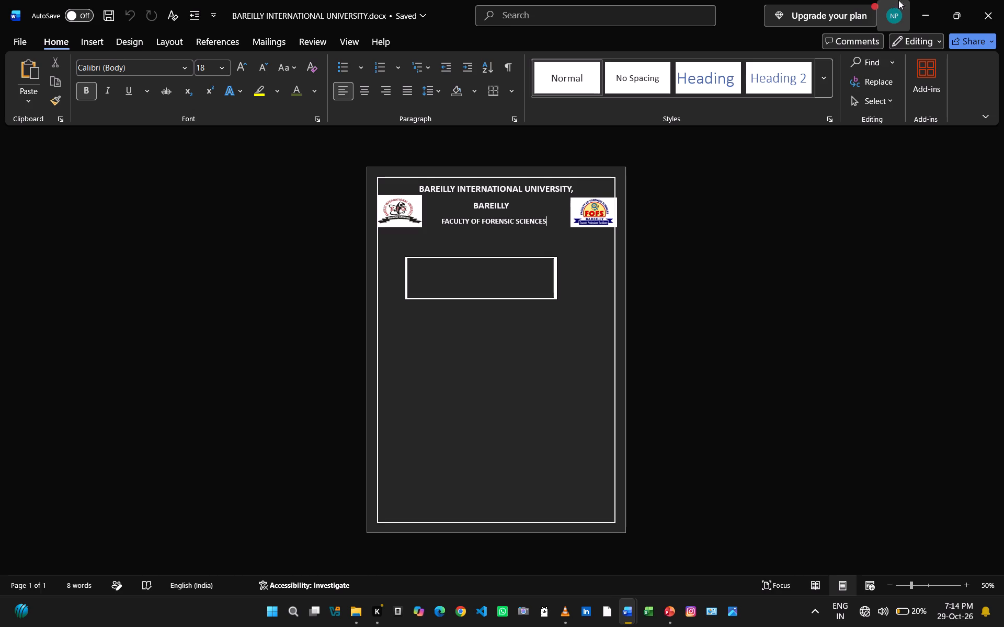
Minimise BAREILLY INTERNATIONAL UNIVERSITY.docx, return to the assignment front page document and save it.
{"action": "left_click", "coordinate": [916, 9]}
{"action": "left_click", "coordinate": [713, 357]}
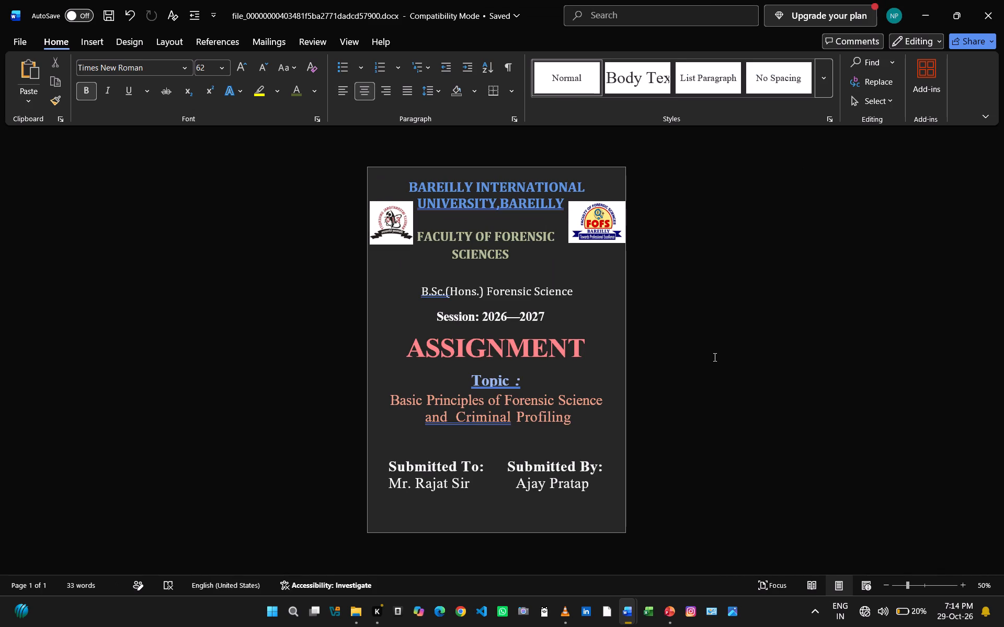
{"action": "left_click", "coordinate": [615, 342]}
{"action": "key", "text": "ctrl+s"}
{"action": "key", "text": "ctrl+s"}
{"action": "key", "text": "ctrl+s"}
{"action": "key", "text": "ctrl+s"}
{"action": "key", "text": "ctrl+s"}
{"action": "key", "text": "ctrl+s"}
{"action": "key", "text": "ctrl+s"}
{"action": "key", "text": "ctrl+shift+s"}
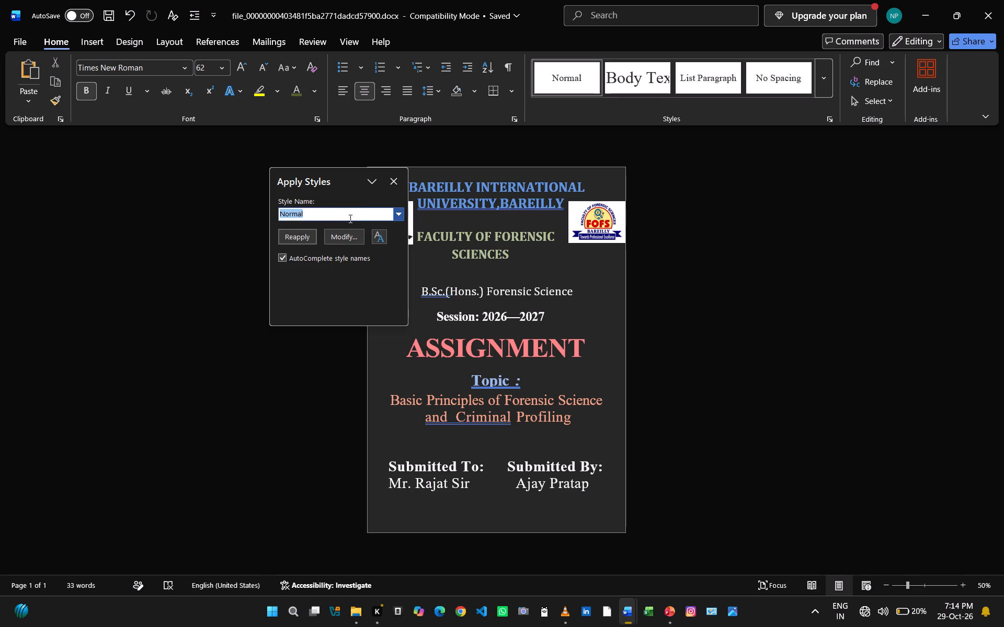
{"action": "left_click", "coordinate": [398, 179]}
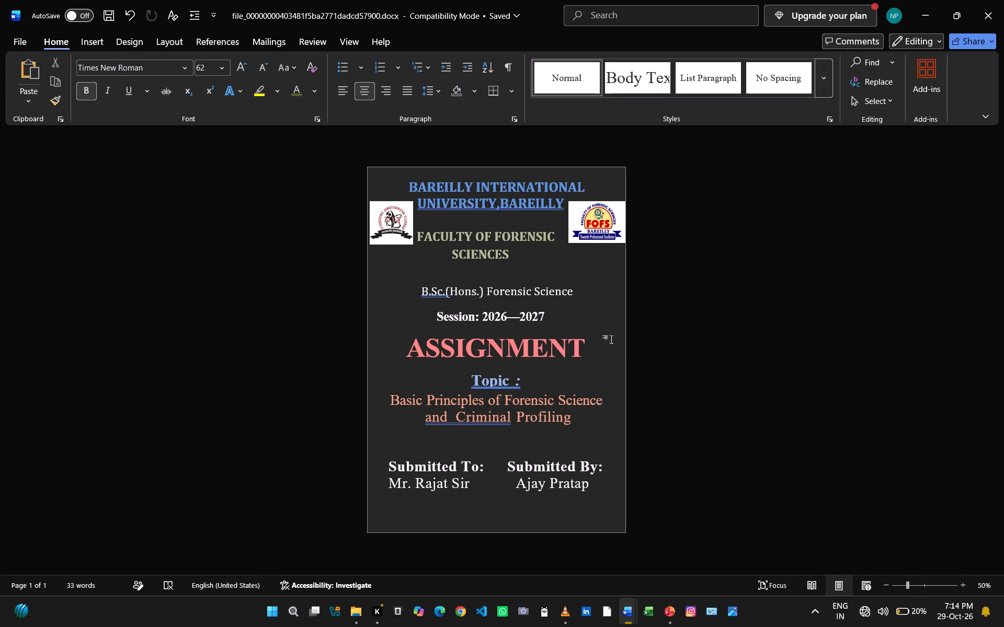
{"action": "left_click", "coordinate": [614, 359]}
Save the assignment front page document again under its existing name.
{"action": "left_click", "coordinate": [111, 15]}
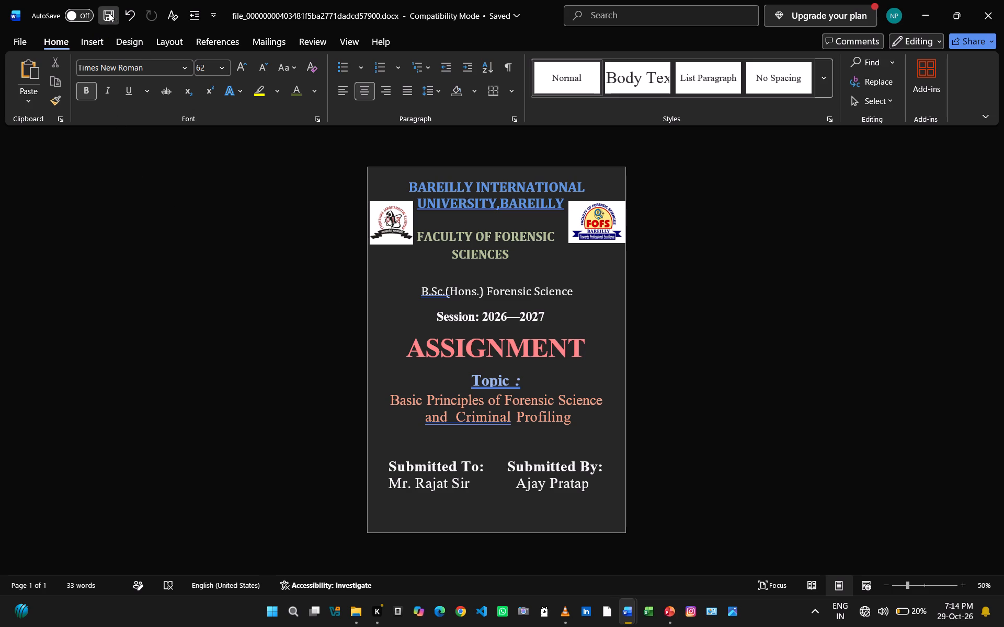
{"action": "left_click", "coordinate": [105, 10]}
{"action": "triple_click", "coordinate": [106, 12]}
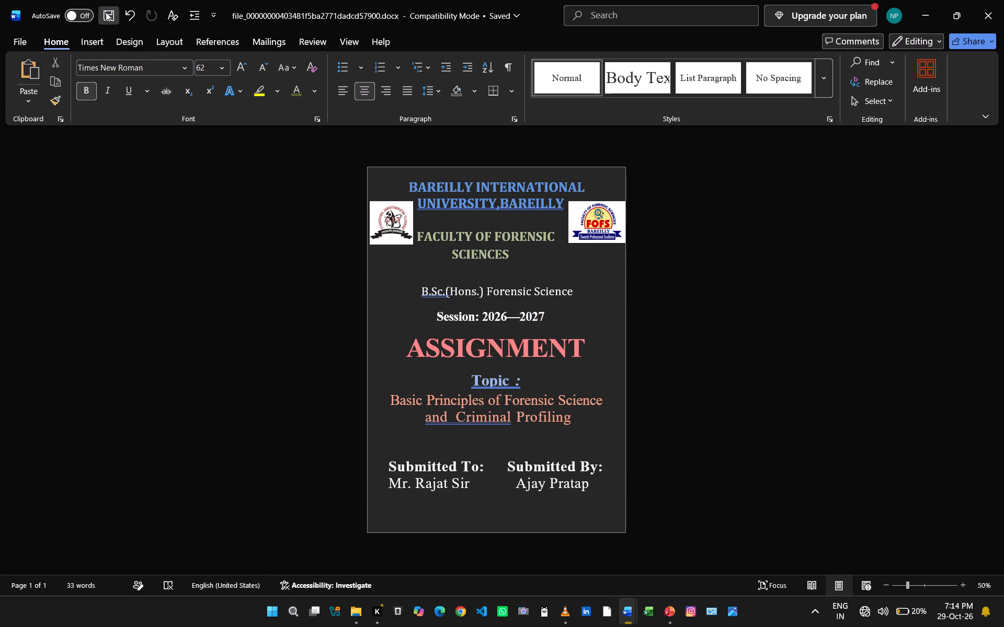
{"action": "triple_click", "coordinate": [106, 12]}
{"action": "left_click", "coordinate": [106, 12]}
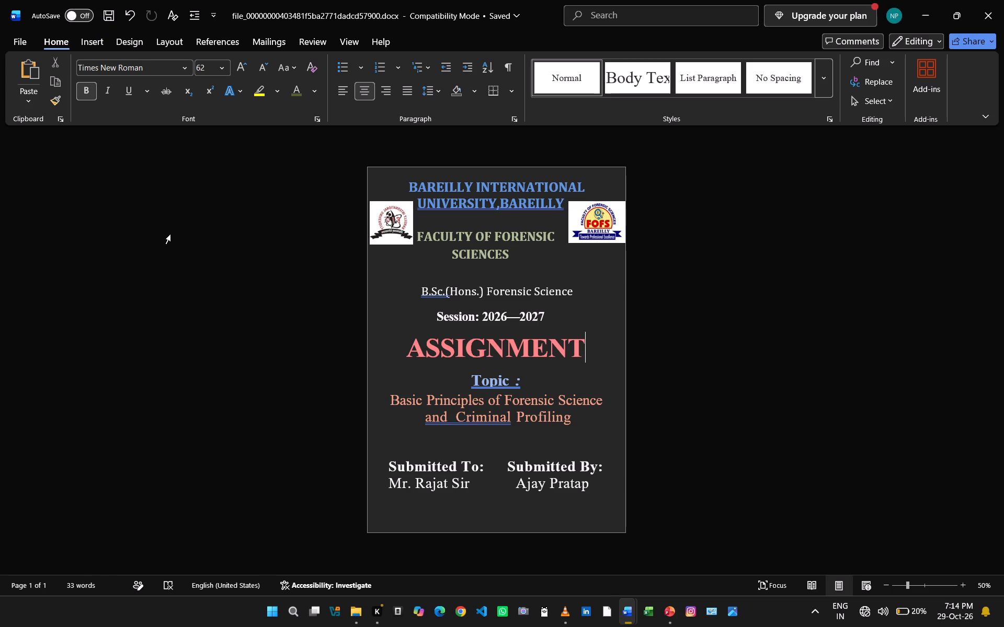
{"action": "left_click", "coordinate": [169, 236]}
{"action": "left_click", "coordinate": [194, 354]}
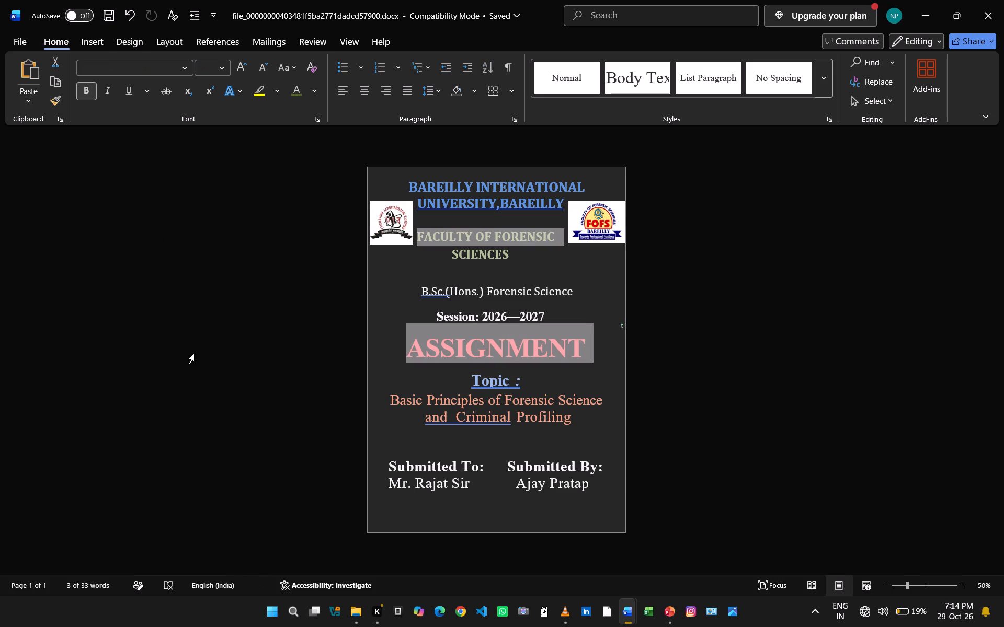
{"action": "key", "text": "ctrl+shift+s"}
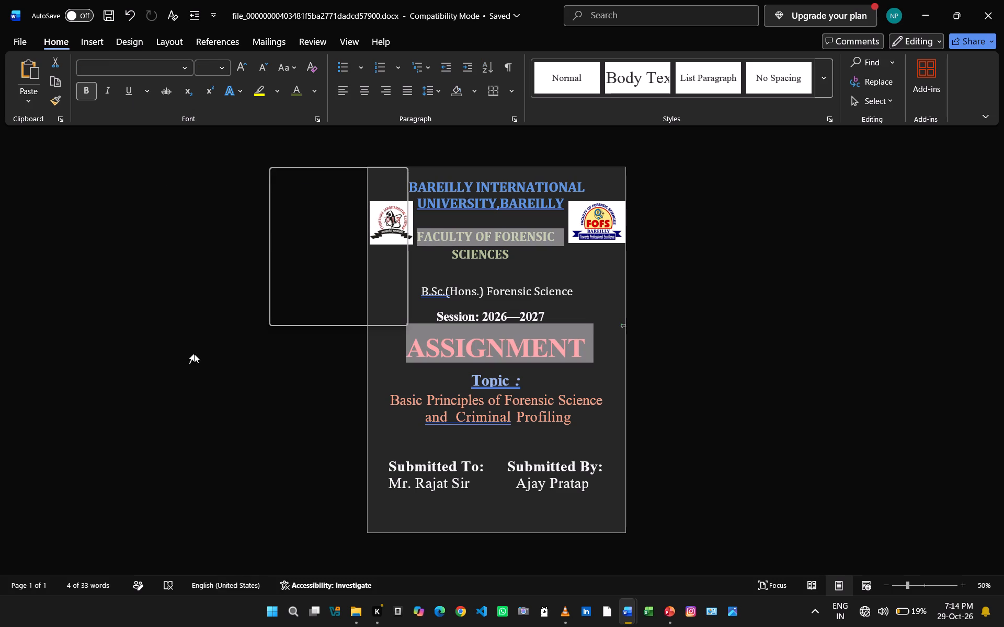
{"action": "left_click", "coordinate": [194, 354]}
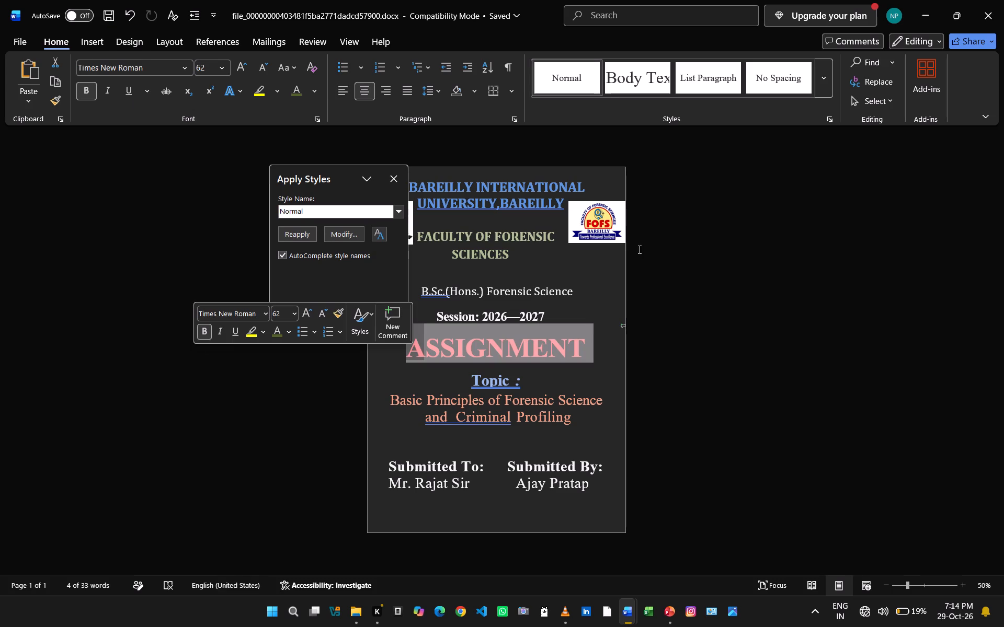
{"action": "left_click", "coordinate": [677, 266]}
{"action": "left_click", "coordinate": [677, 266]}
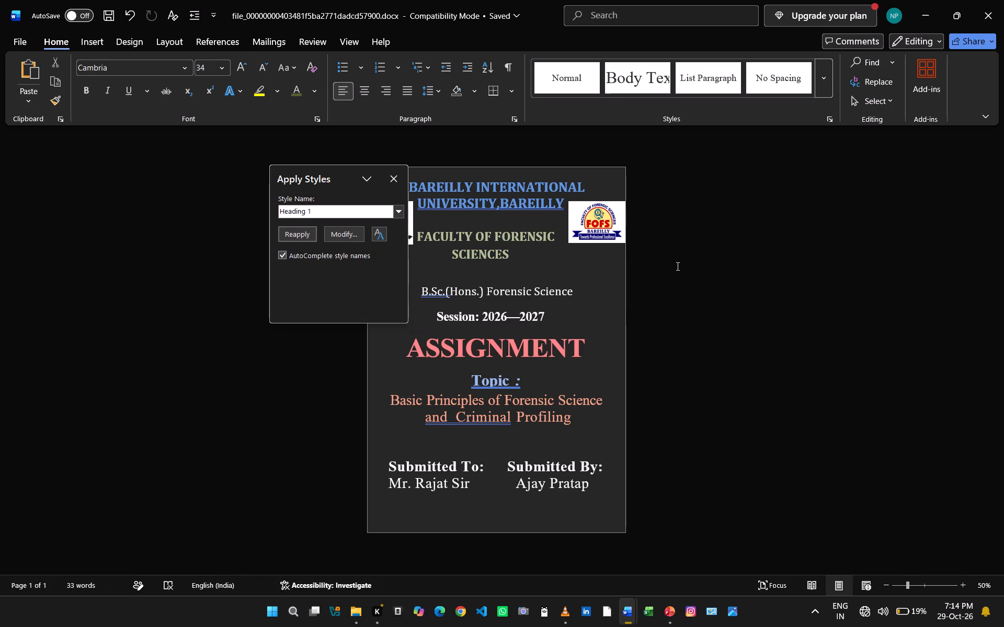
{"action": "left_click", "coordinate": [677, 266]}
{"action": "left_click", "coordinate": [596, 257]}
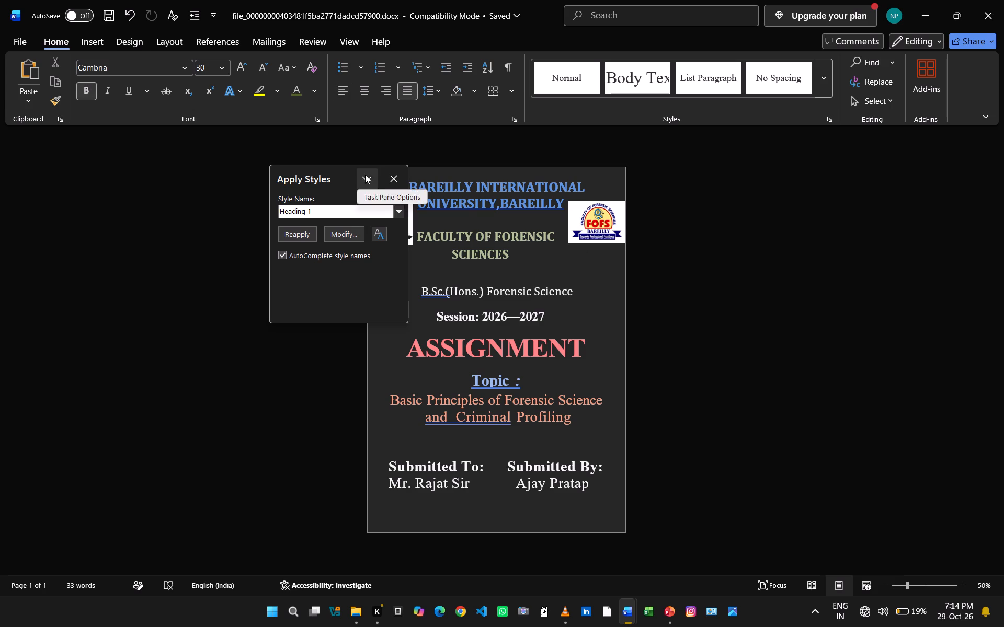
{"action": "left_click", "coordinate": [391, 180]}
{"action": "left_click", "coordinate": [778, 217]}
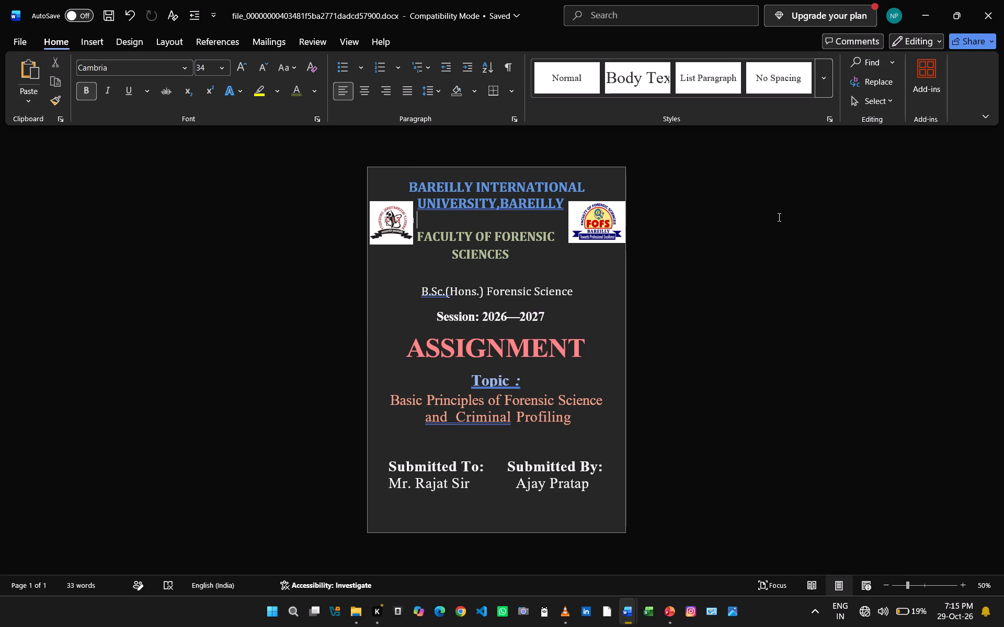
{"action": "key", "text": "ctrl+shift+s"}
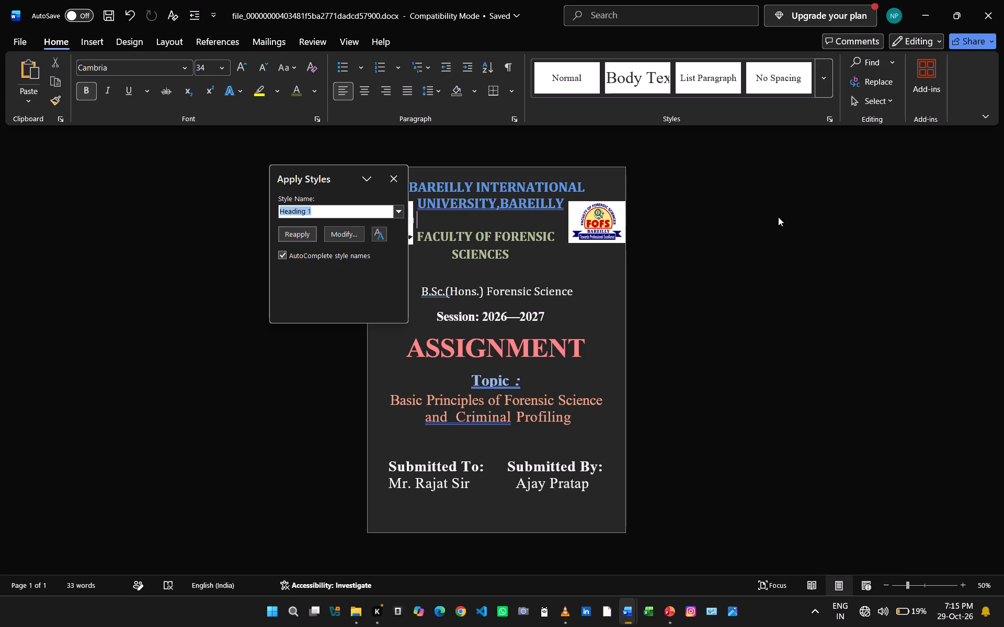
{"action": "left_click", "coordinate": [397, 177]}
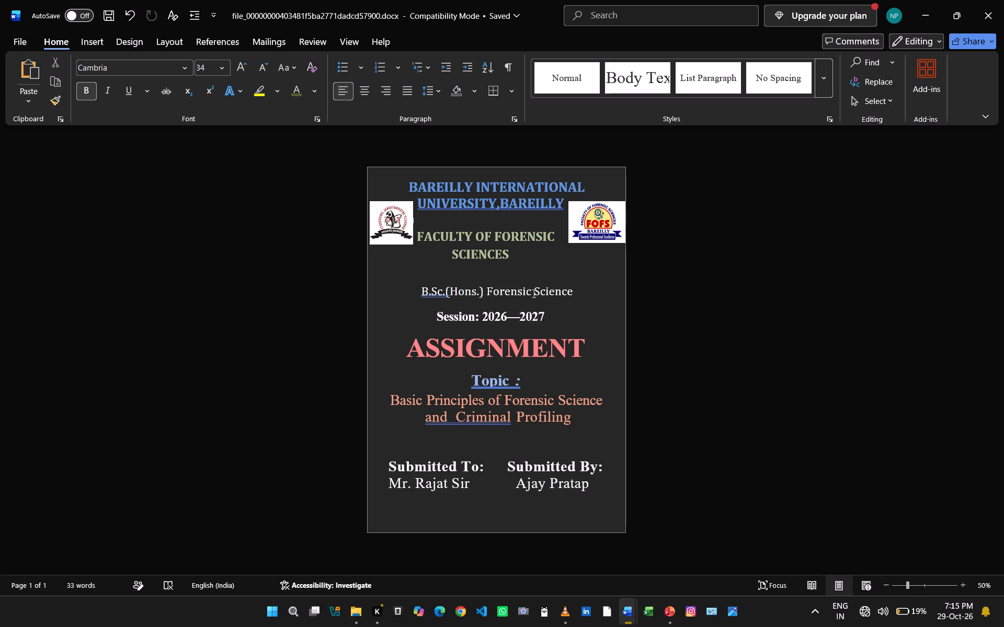
Open the print preview and examine the layout of the assignment front page from top to bottom.
{"action": "key", "text": "ctrl+p"}
{"action": "scroll", "coordinate": [596, 458], "scroll_direction": "down", "scroll_amount": 1}
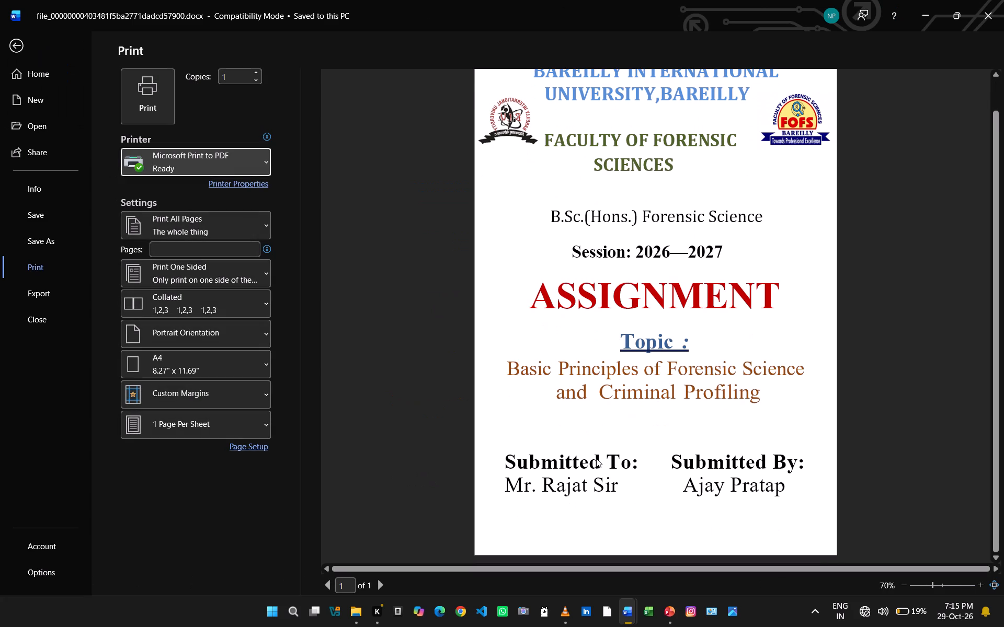
{"action": "scroll", "coordinate": [596, 458], "scroll_direction": "down", "scroll_amount": 1}
{"action": "scroll", "coordinate": [596, 458], "scroll_direction": "up", "scroll_amount": 4}
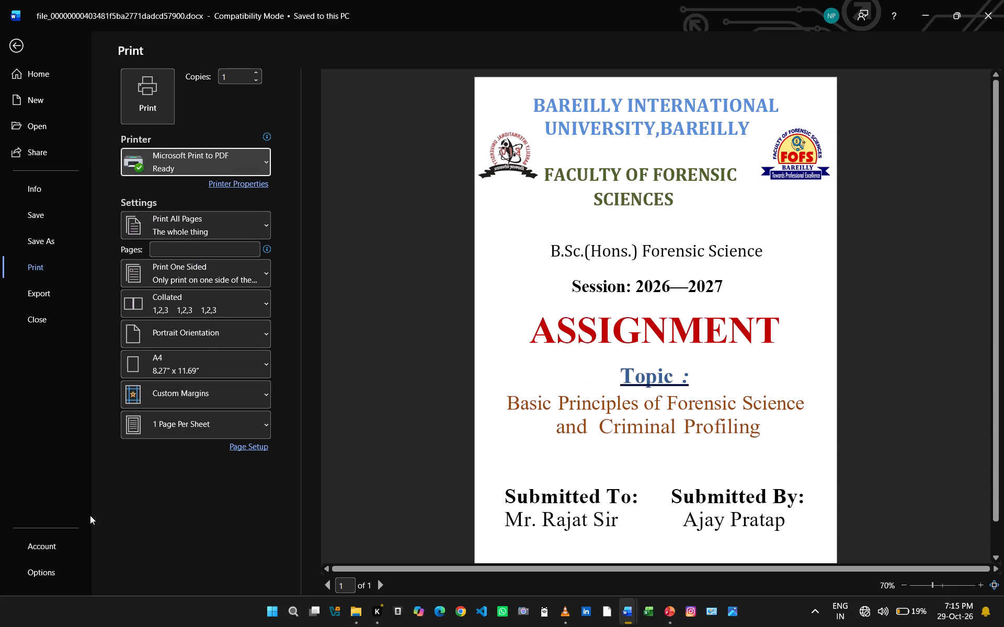
Save the front page to the Desktop as a Word document under its existing name, accepting the format upgrade and suppressing future upgrade prompts.
{"action": "left_click", "coordinate": [46, 242]}
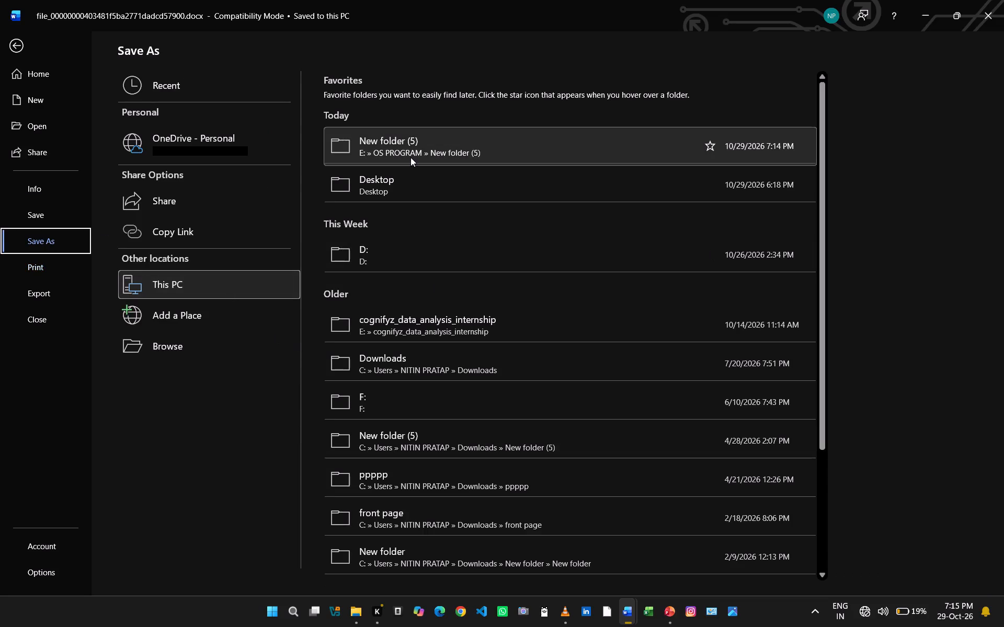
{"action": "left_click", "coordinate": [389, 142]}
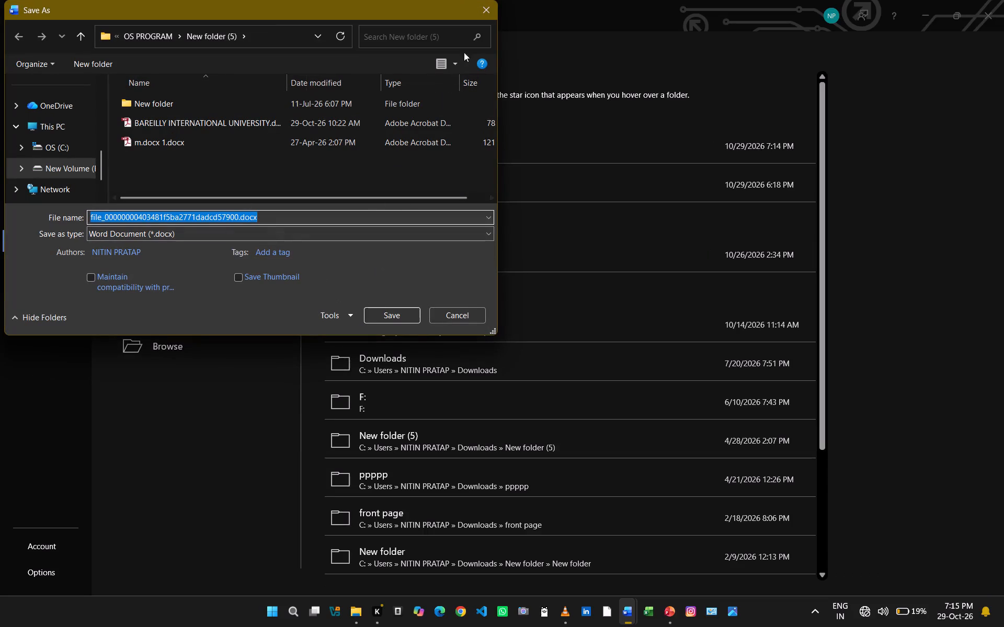
{"action": "left_click", "coordinate": [486, 17]}
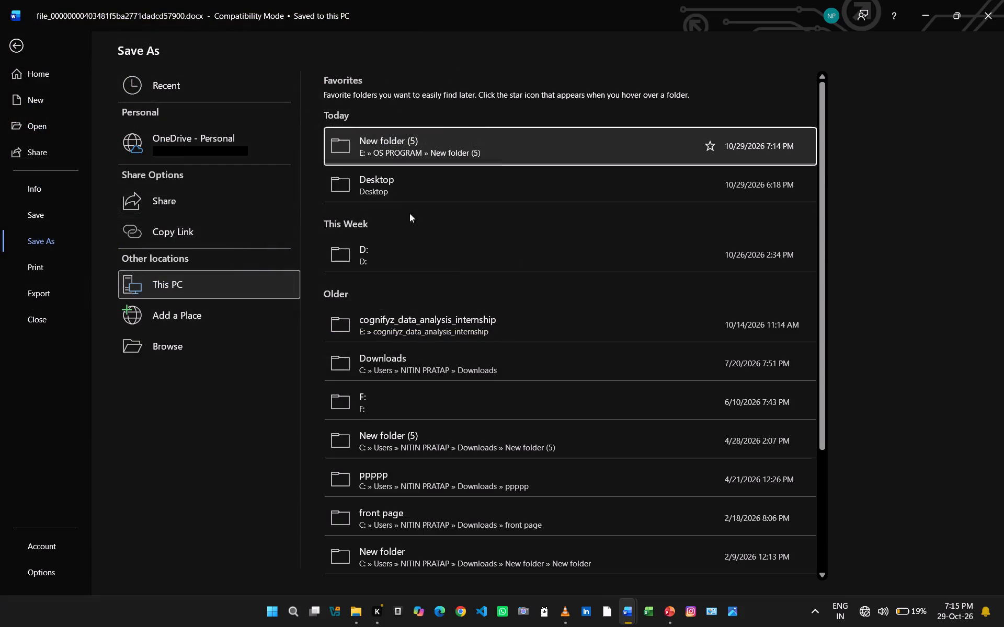
{"action": "left_click", "coordinate": [389, 185]}
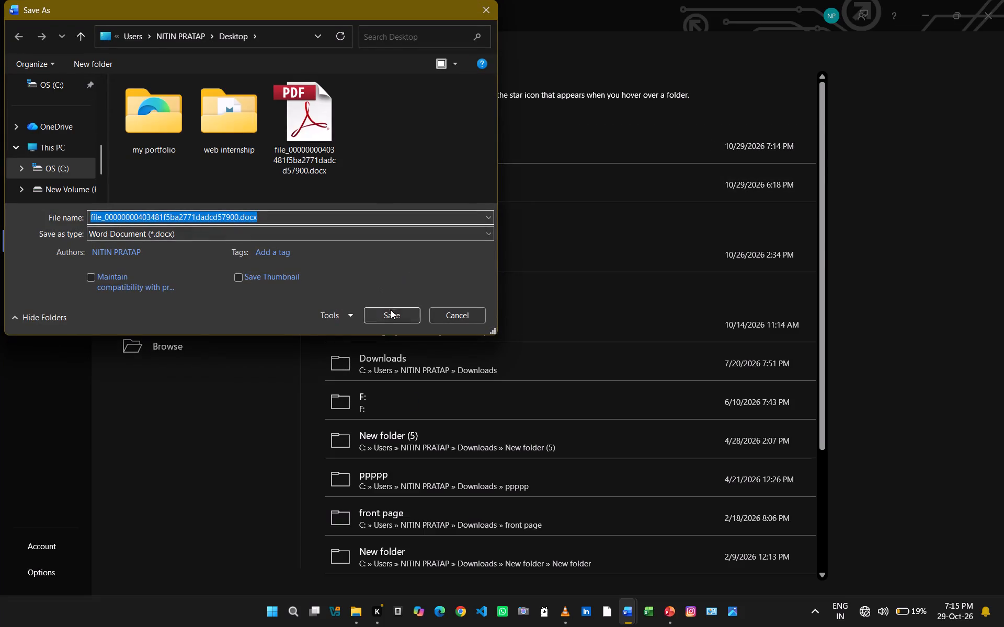
{"action": "left_click", "coordinate": [389, 318]}
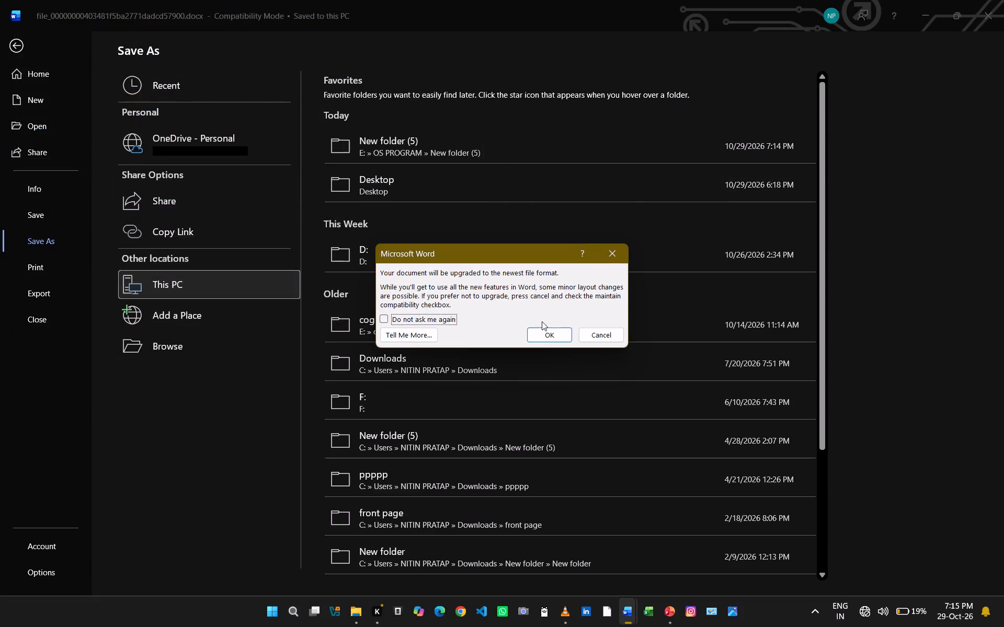
{"action": "left_click", "coordinate": [387, 316]}
{"action": "left_click", "coordinate": [551, 336]}
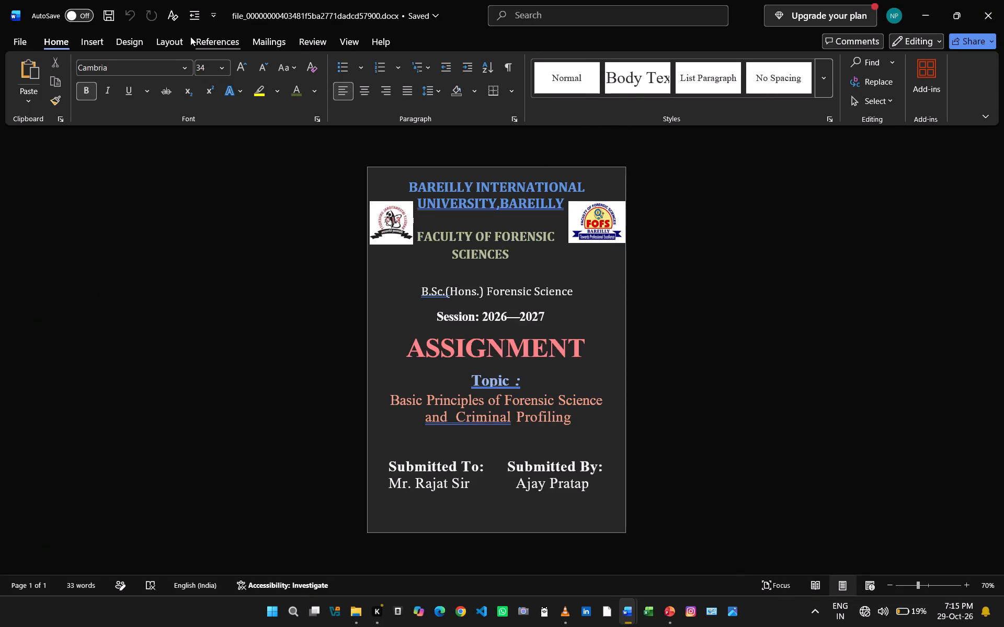
In Borders and Shading, give the current paragraph a 3-D border with a 3 pt width.
{"action": "left_click", "coordinate": [523, 15]}
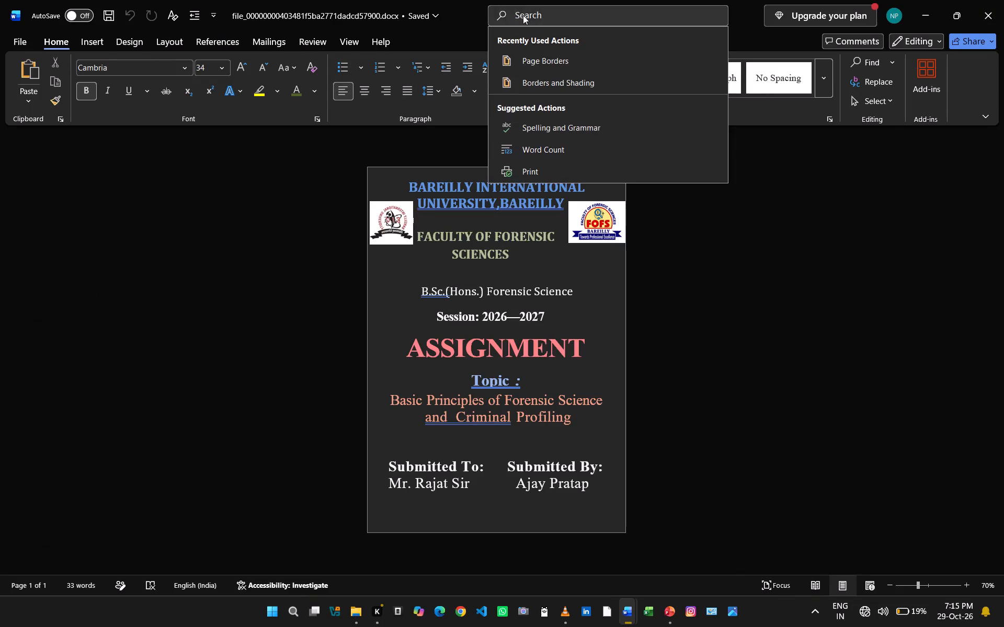
{"action": "left_click", "coordinate": [548, 82]}
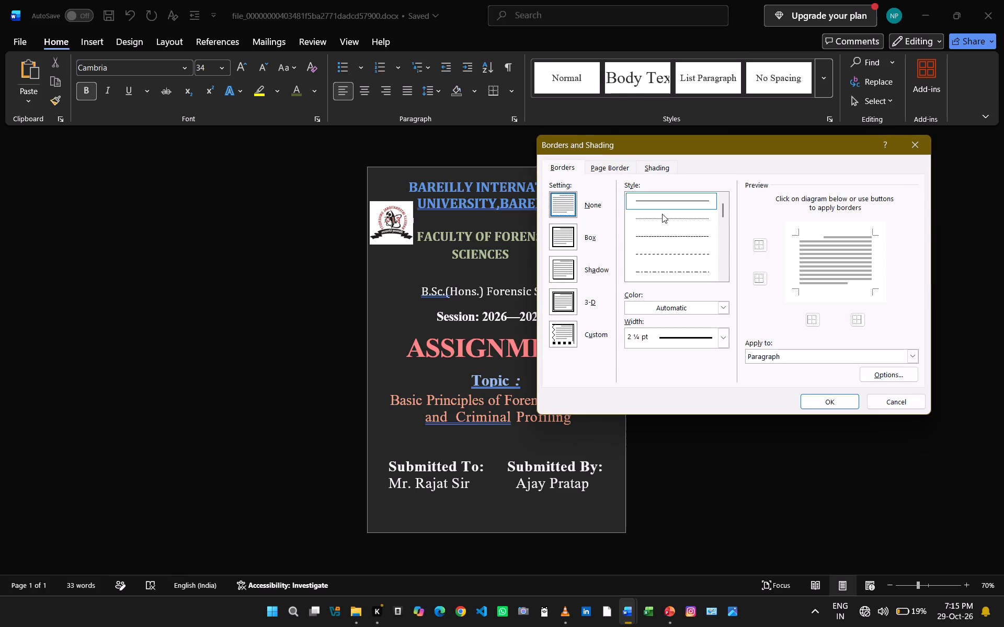
{"action": "left_click", "coordinate": [564, 297]}
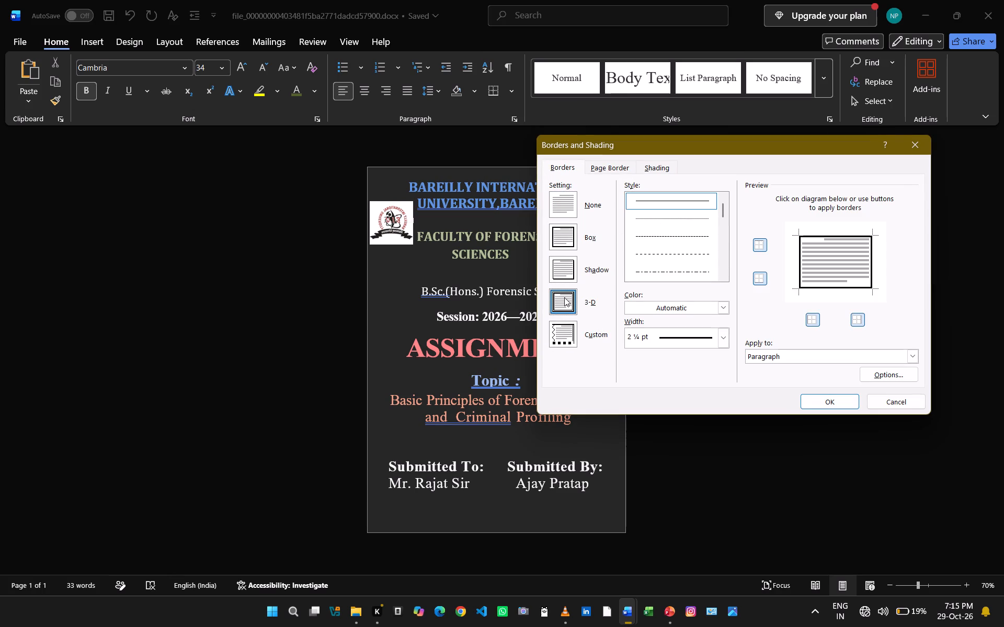
{"action": "left_click", "coordinate": [675, 340]}
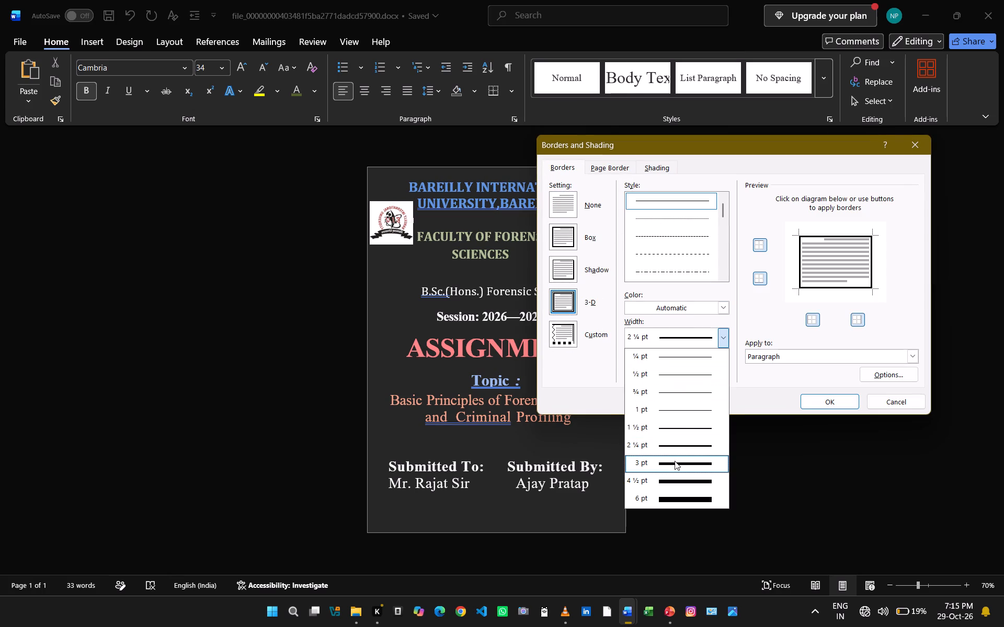
{"action": "left_click", "coordinate": [674, 462]}
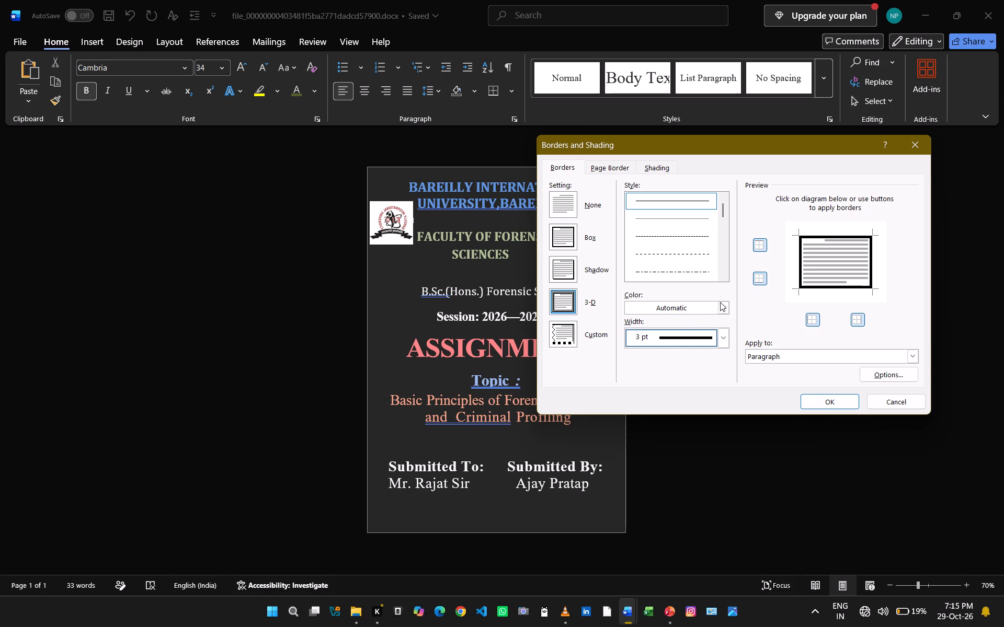
Configure the page border with a 3 pt width and black colour, applied to This section - First page only.
{"action": "left_click", "coordinate": [619, 168]}
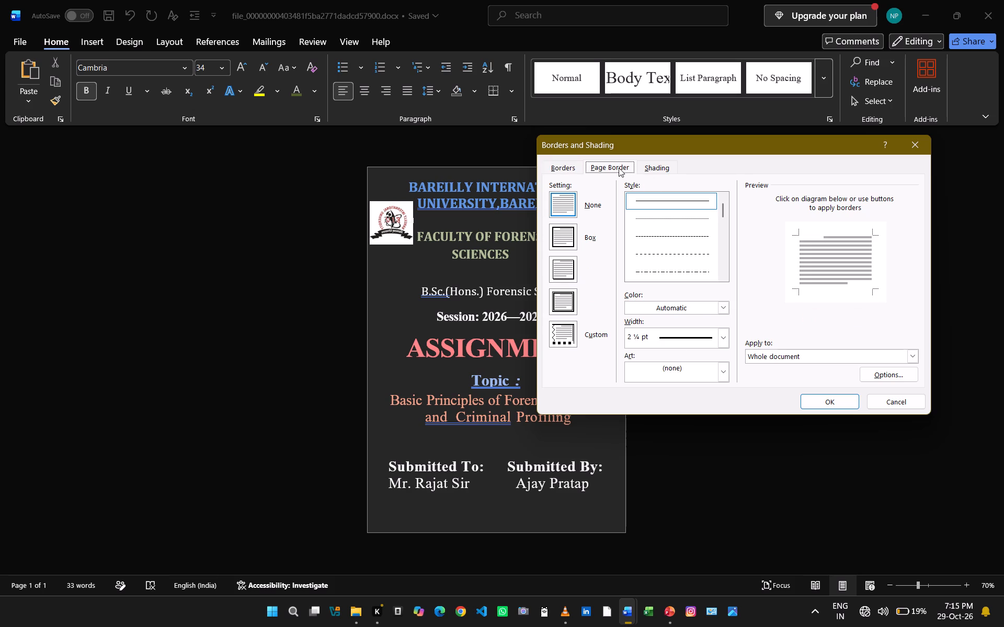
{"action": "left_click", "coordinate": [693, 335]}
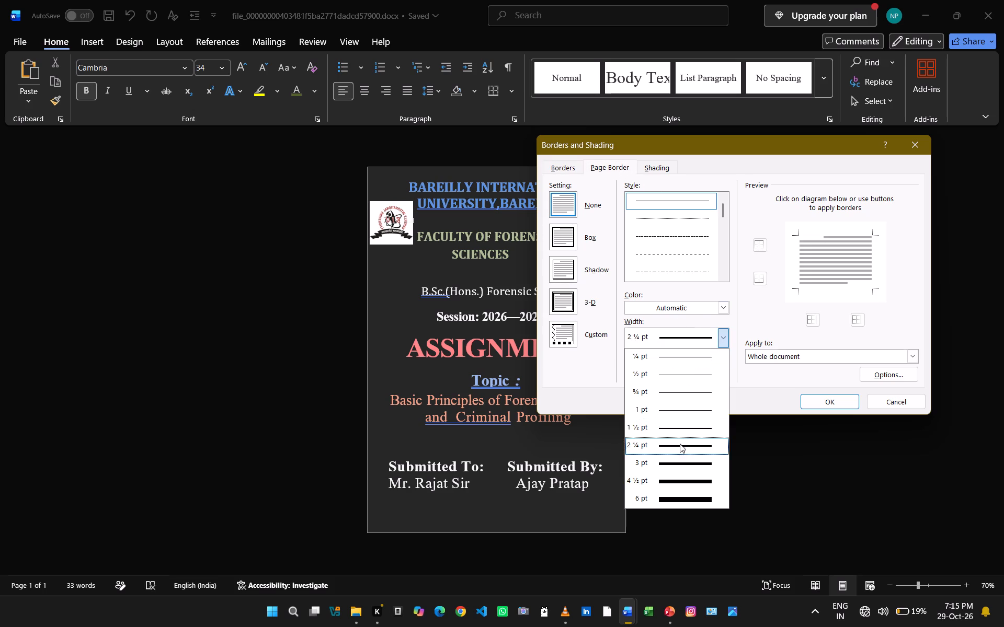
{"action": "left_click", "coordinate": [682, 465]}
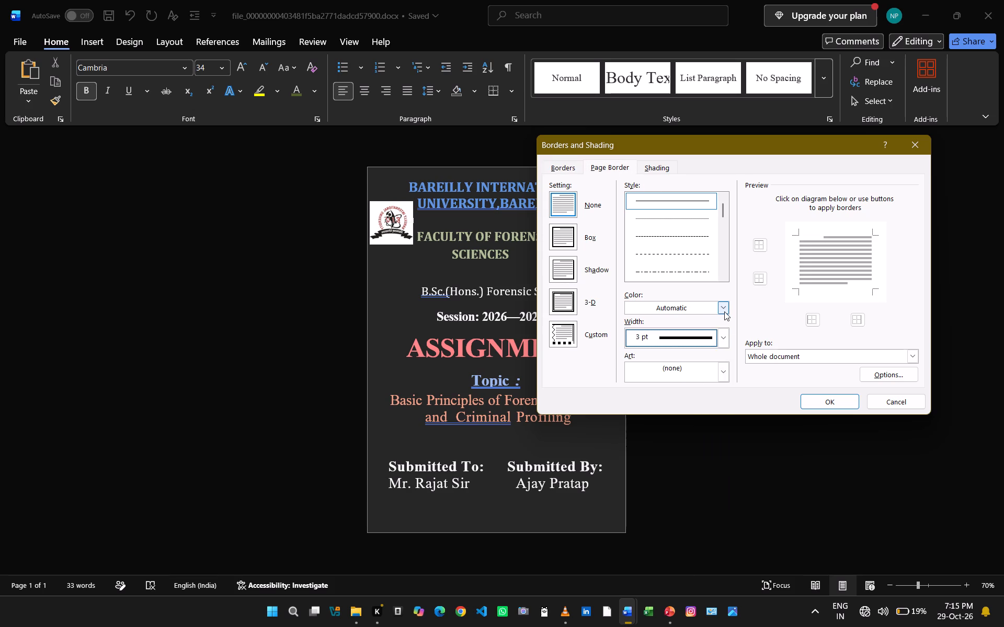
{"action": "left_click", "coordinate": [724, 311]}
{"action": "left_click", "coordinate": [683, 309]}
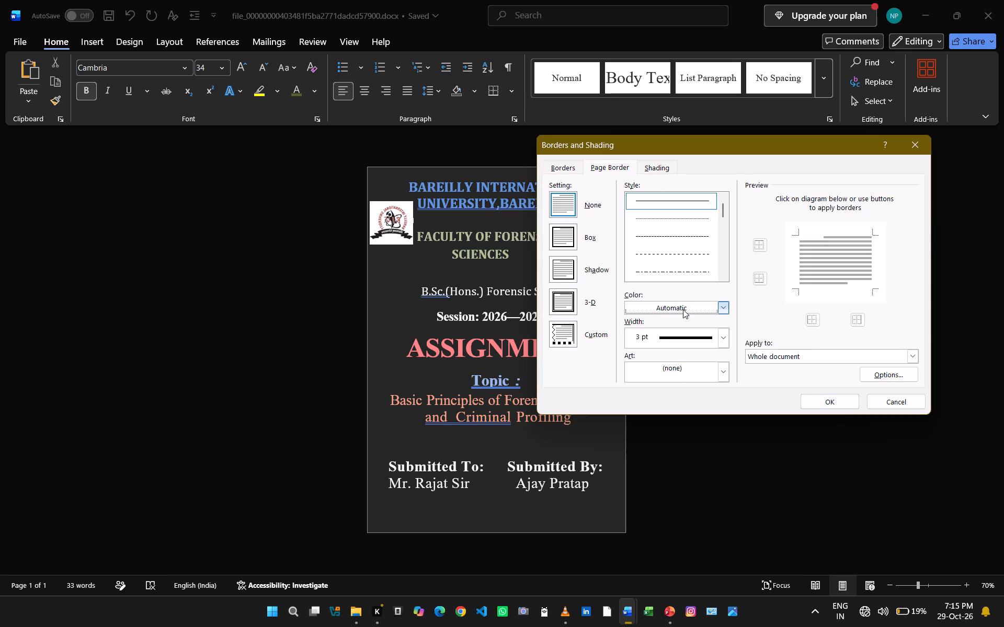
{"action": "left_click", "coordinate": [683, 309]}
{"action": "left_click", "coordinate": [653, 363]}
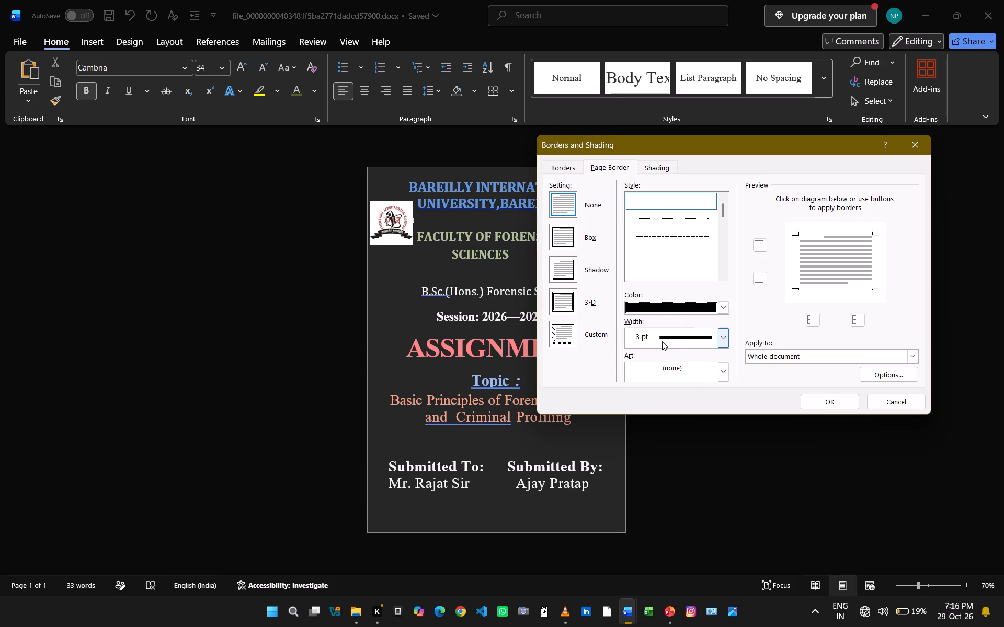
{"action": "left_click", "coordinate": [863, 351]}
{"action": "left_click", "coordinate": [772, 369]}
{"action": "left_click", "coordinate": [796, 356]}
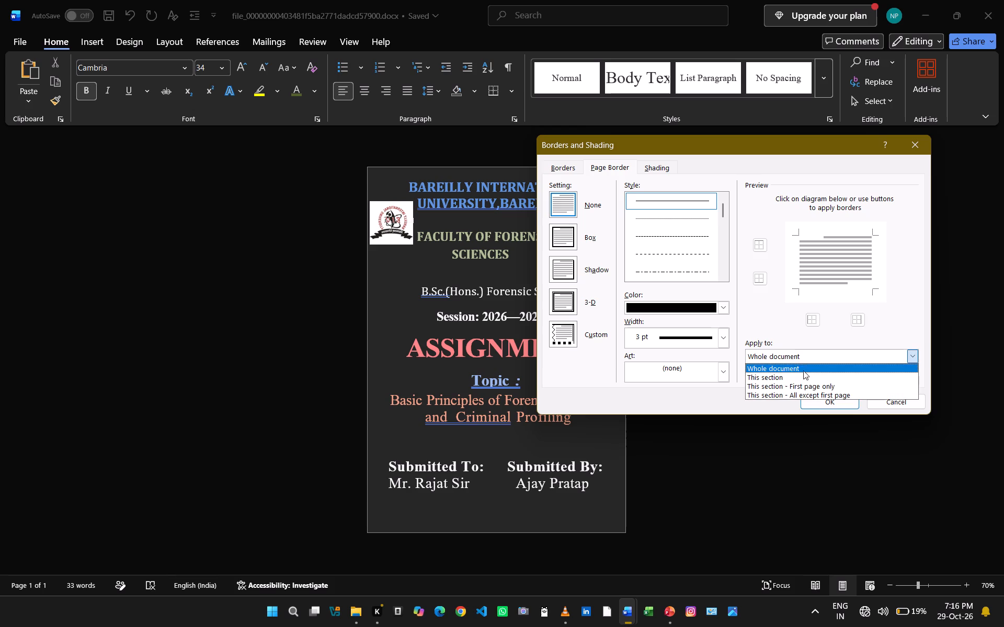
{"action": "left_click", "coordinate": [805, 384]}
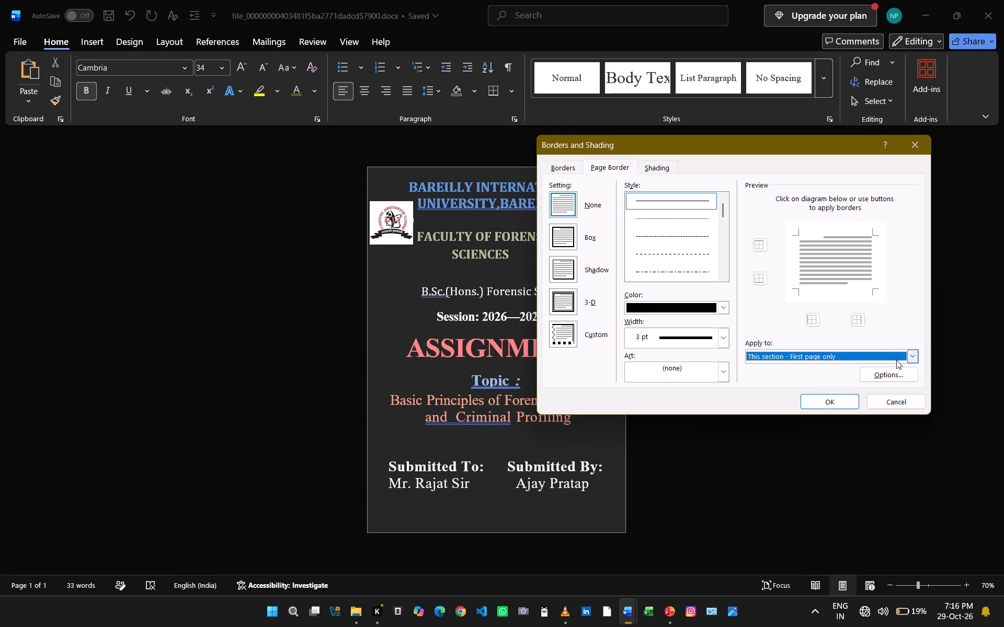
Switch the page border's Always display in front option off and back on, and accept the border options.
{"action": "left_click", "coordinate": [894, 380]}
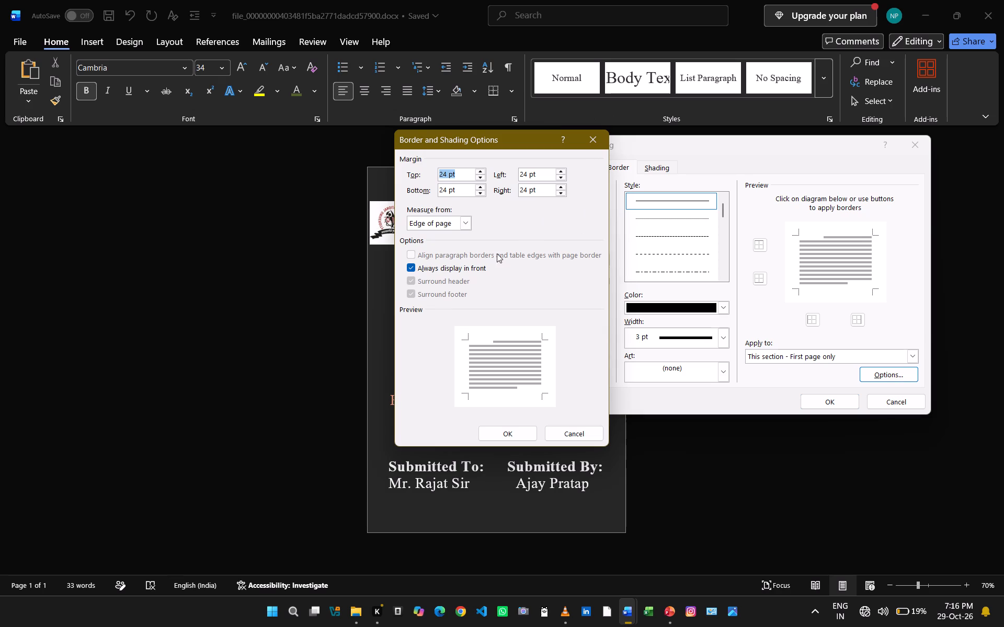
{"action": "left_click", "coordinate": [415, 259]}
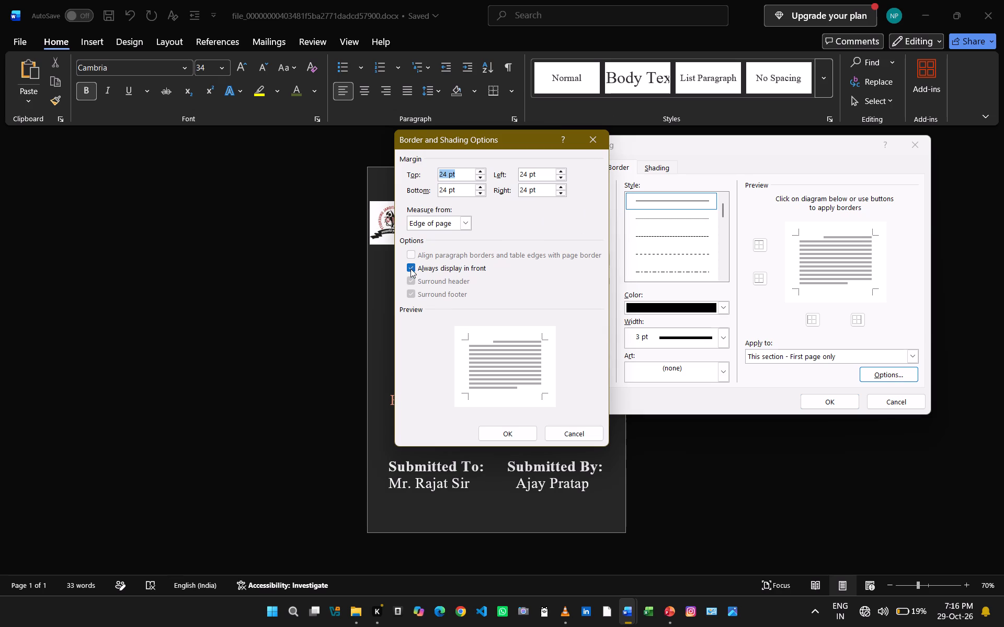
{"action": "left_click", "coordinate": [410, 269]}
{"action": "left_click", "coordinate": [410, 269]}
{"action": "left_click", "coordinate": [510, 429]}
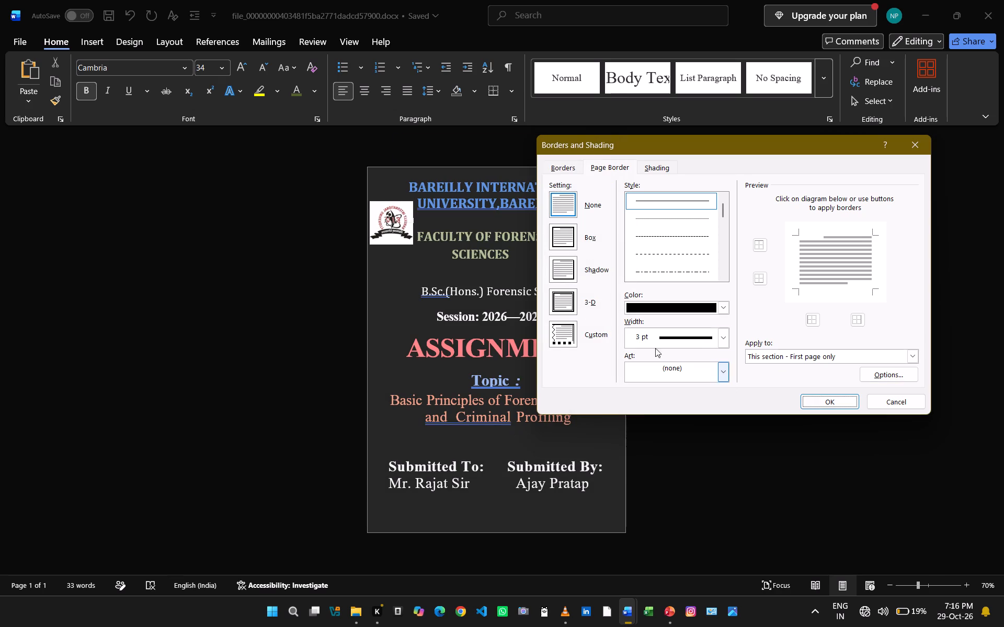
Choose the 3-D setting for the page border and apply the configured borders to the document.
{"action": "left_click", "coordinate": [575, 300]}
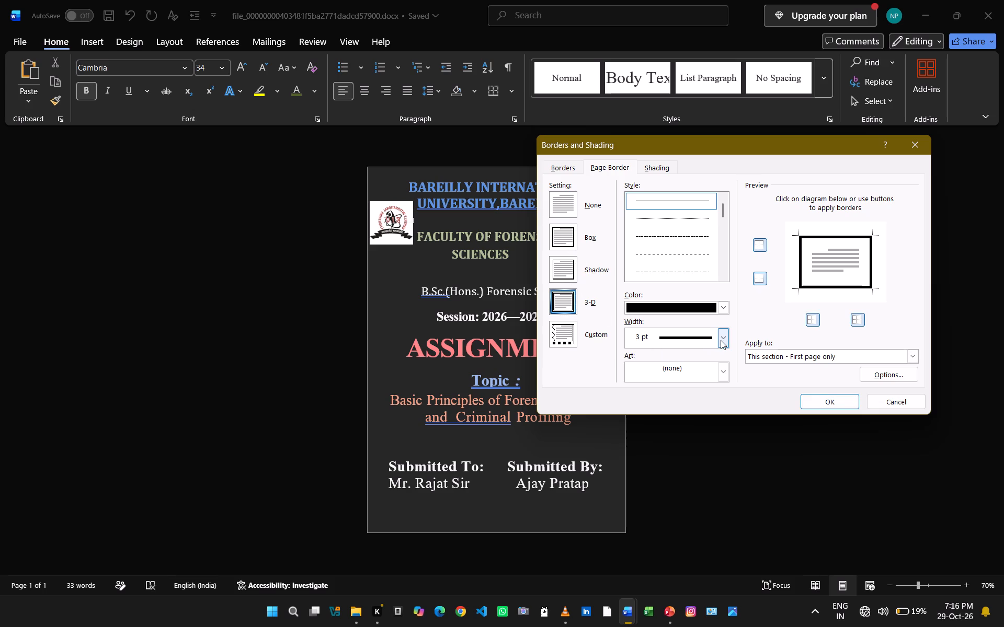
{"action": "left_click", "coordinate": [822, 404]}
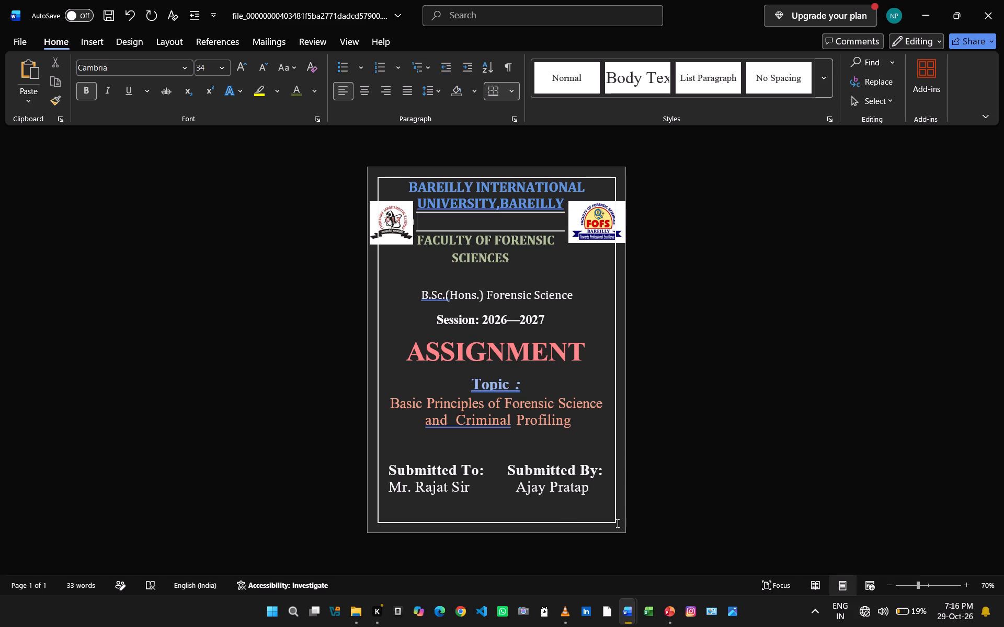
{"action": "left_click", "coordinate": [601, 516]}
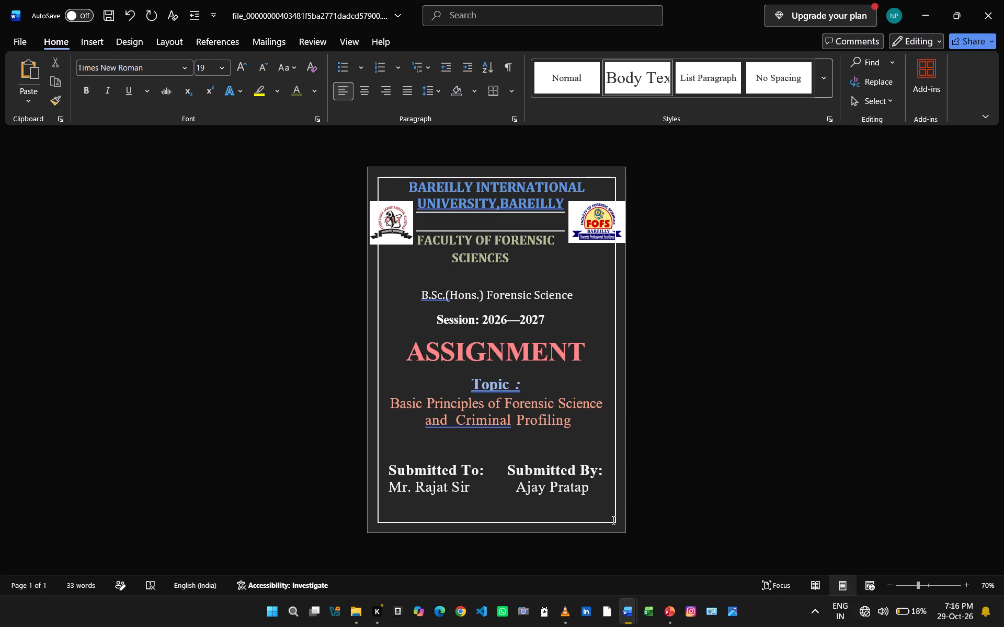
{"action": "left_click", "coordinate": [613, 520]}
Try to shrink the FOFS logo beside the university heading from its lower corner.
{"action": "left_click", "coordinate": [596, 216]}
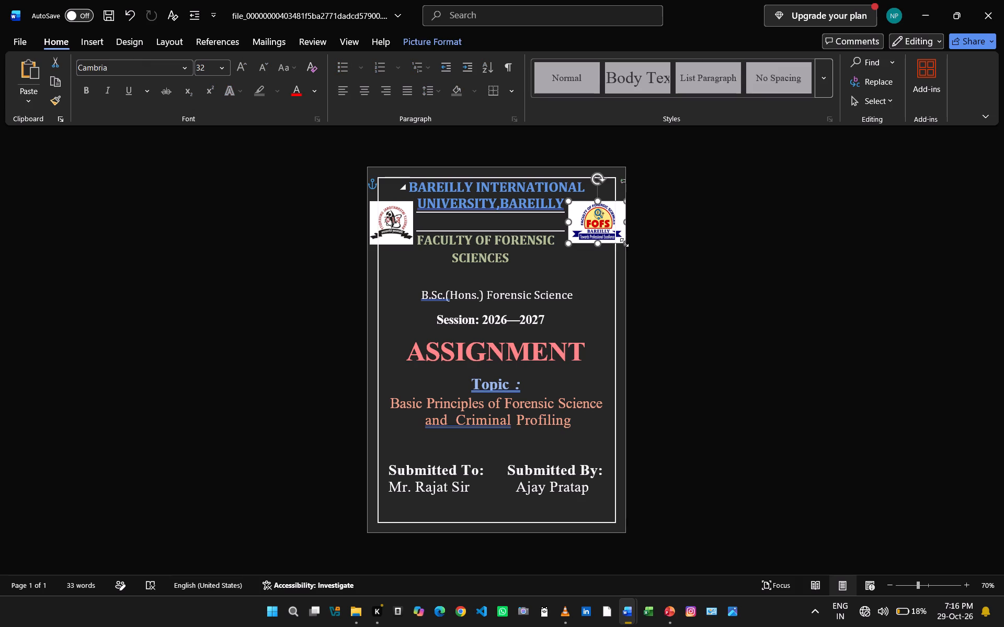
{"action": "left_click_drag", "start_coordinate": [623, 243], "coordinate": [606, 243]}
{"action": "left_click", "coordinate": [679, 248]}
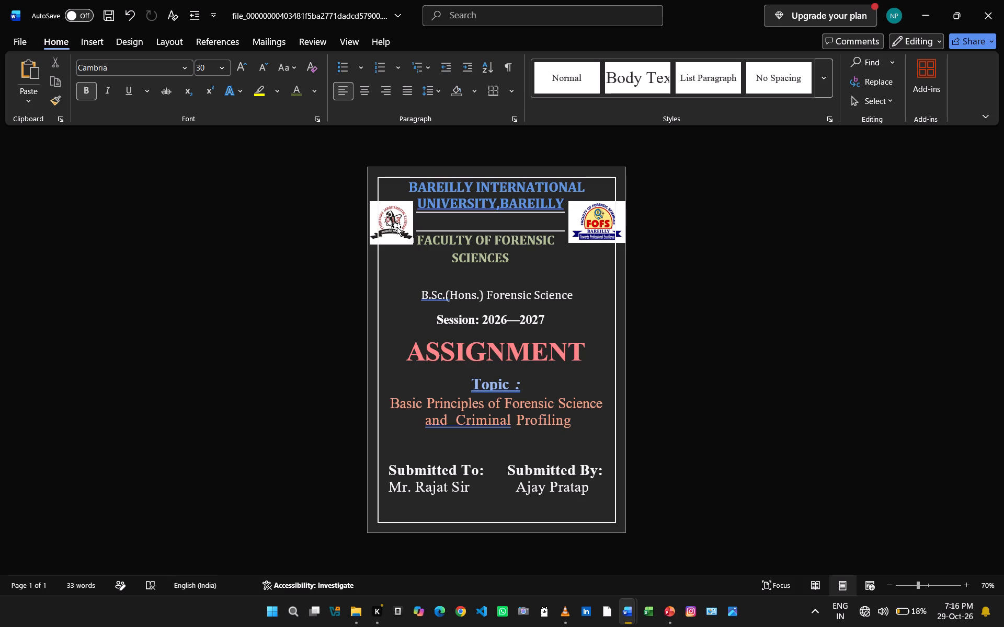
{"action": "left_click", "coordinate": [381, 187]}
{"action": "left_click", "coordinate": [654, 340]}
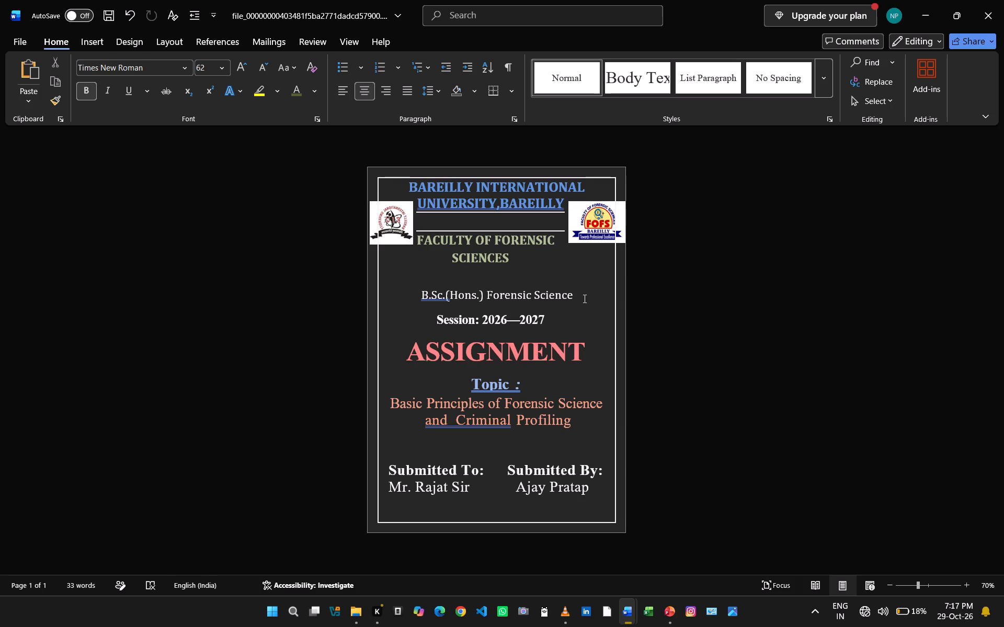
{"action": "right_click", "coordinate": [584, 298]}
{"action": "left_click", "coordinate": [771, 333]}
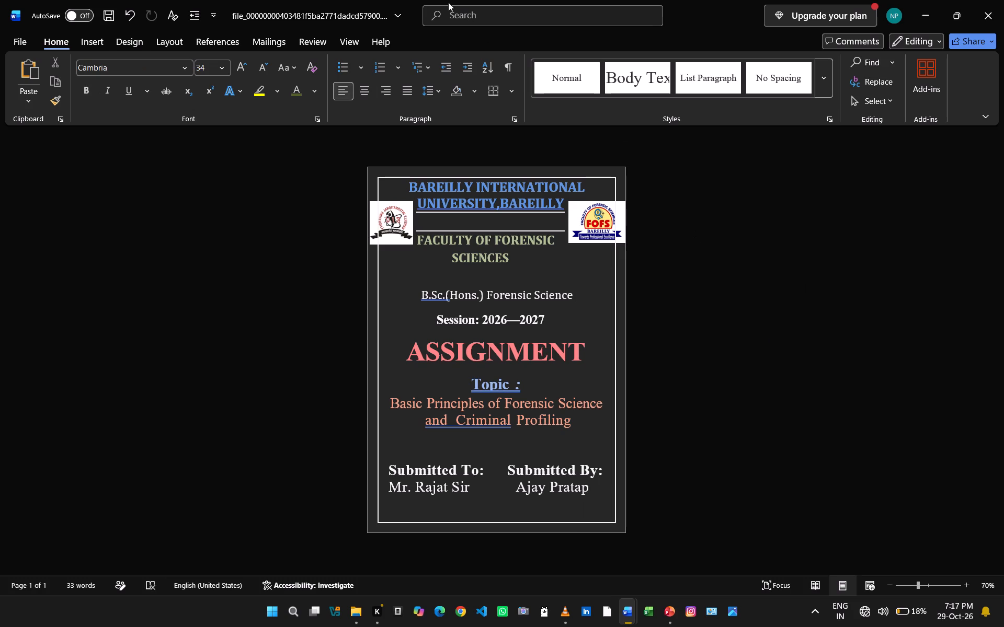
Set the page border to the Box setting with a 1 pt width and apply it to the page.
{"action": "left_click", "coordinate": [452, 16]}
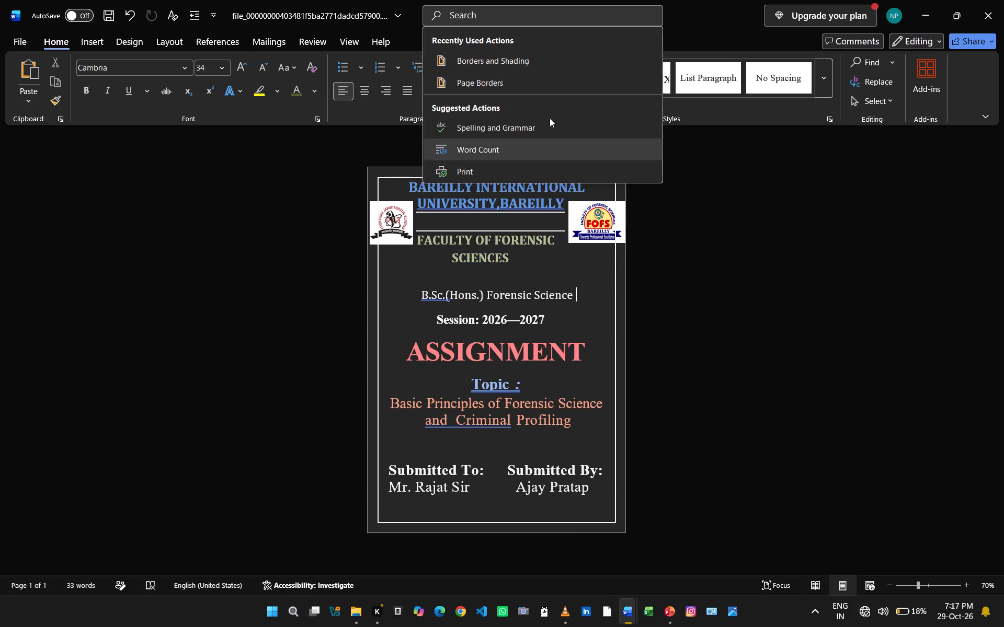
{"action": "left_click", "coordinate": [478, 62]}
{"action": "left_click", "coordinate": [611, 172]}
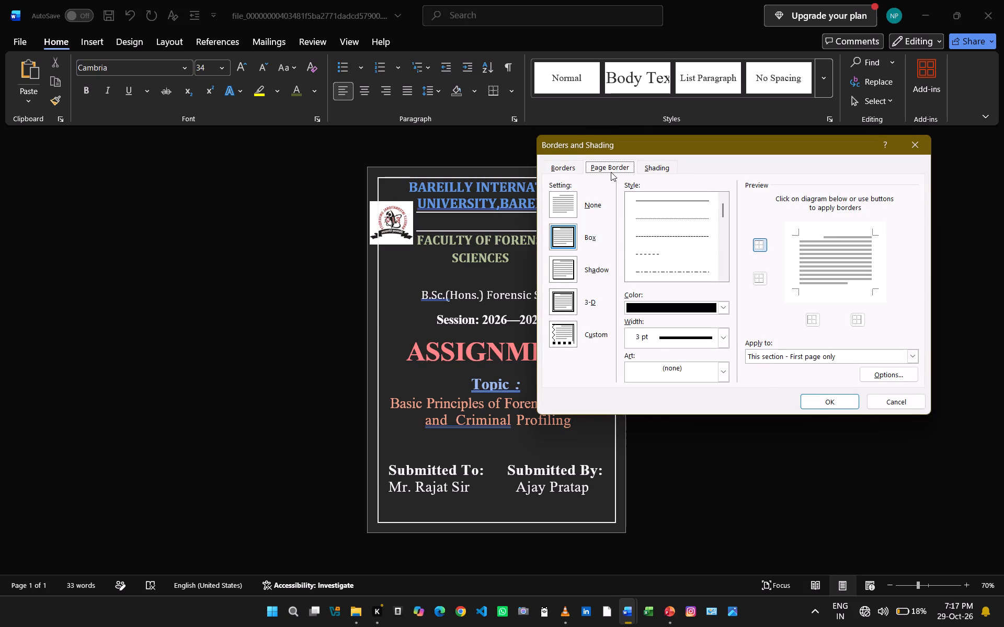
{"action": "left_click", "coordinate": [721, 339]}
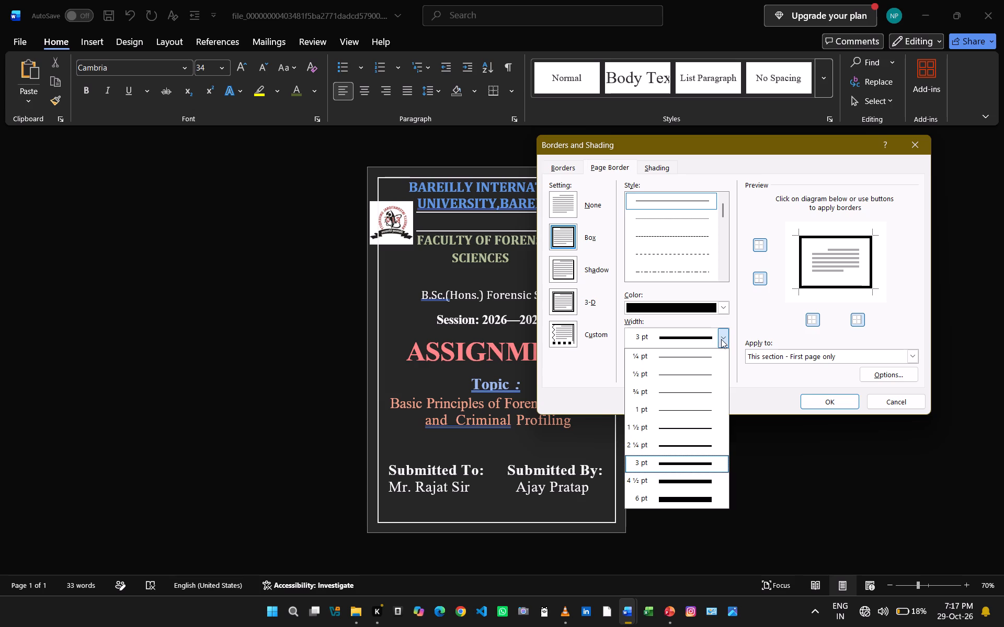
{"action": "left_click", "coordinate": [682, 413]}
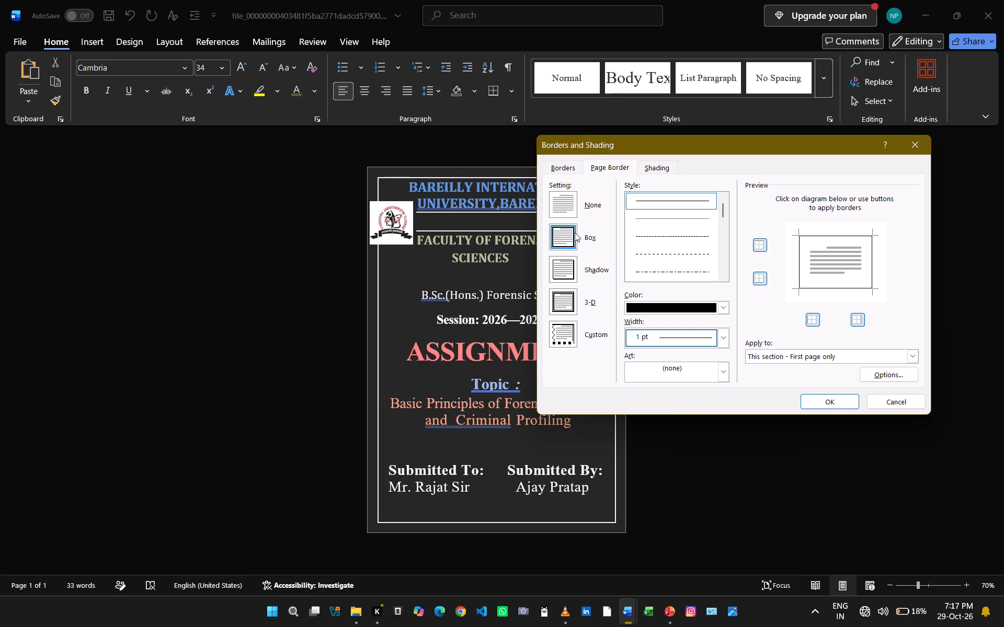
{"action": "left_click", "coordinate": [560, 233]}
{"action": "left_click", "coordinate": [814, 399]}
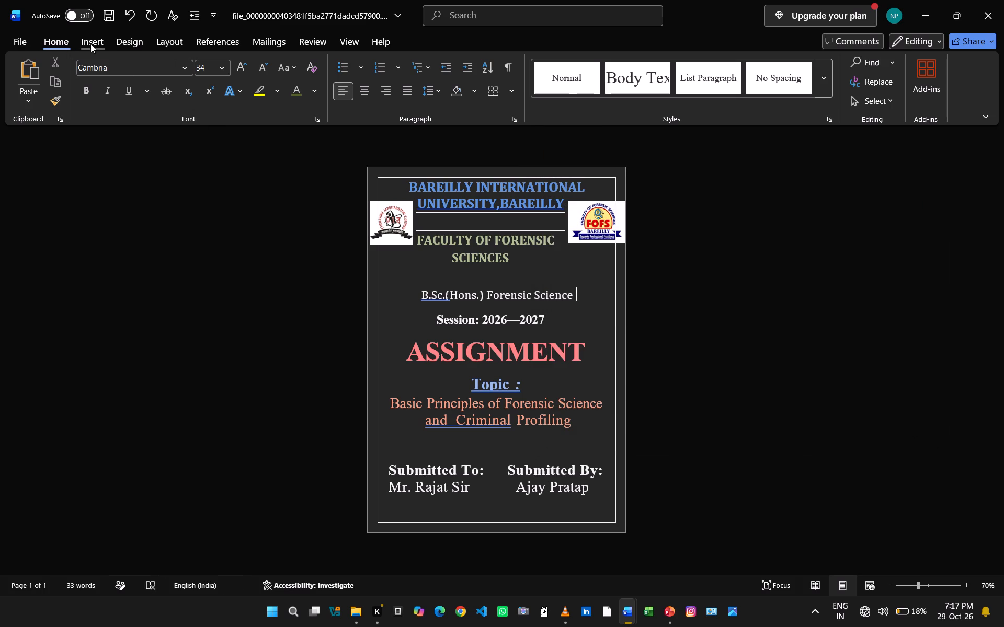
Apply the Narrow margin preset, 0.5" on all sides, to the assignment page.
{"action": "left_click", "coordinate": [157, 43]}
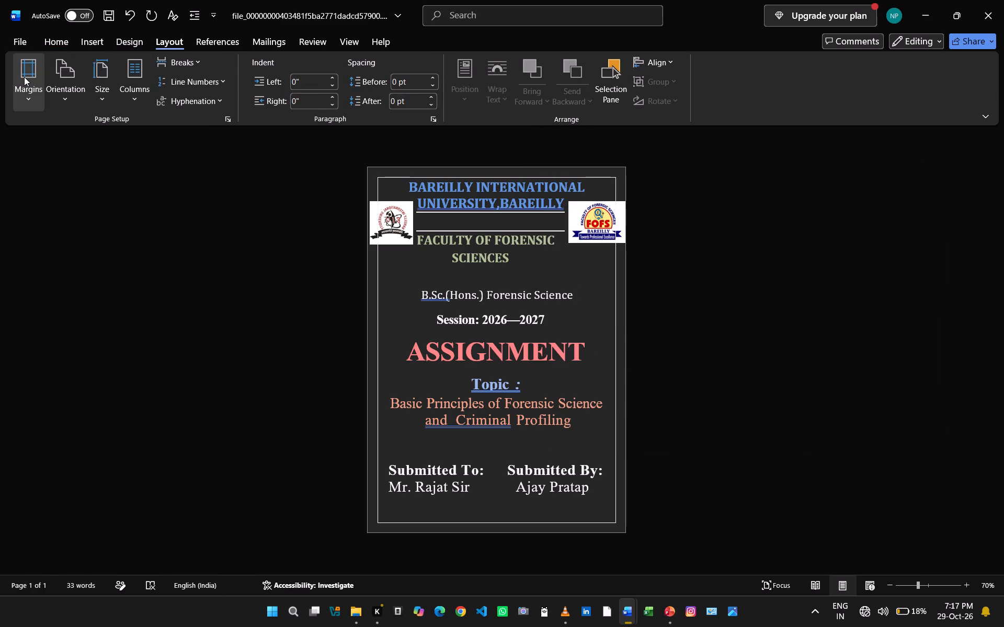
{"action": "left_click", "coordinate": [24, 77]}
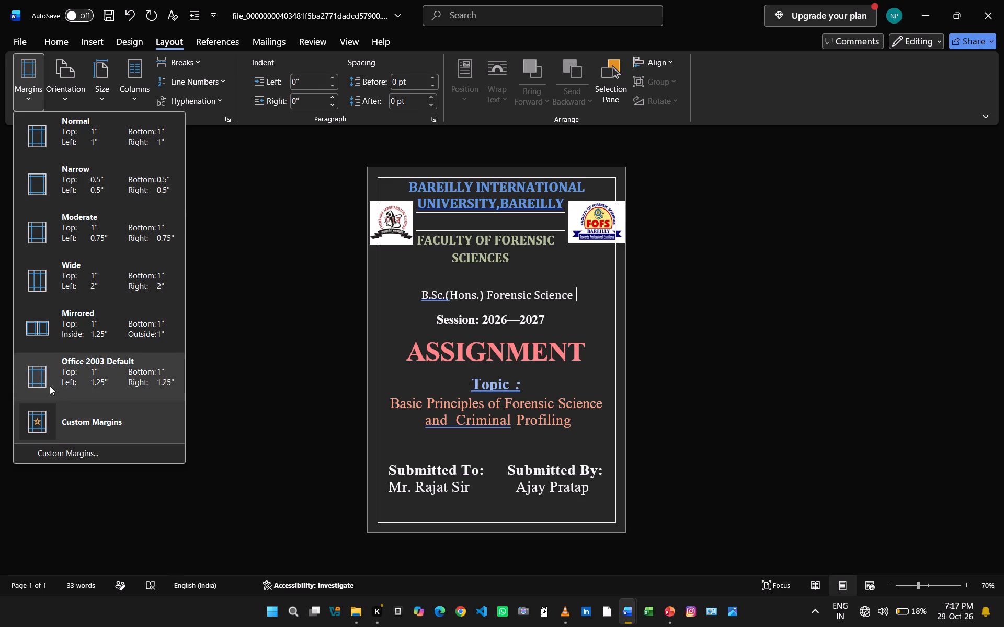
{"action": "left_click", "coordinate": [43, 417]}
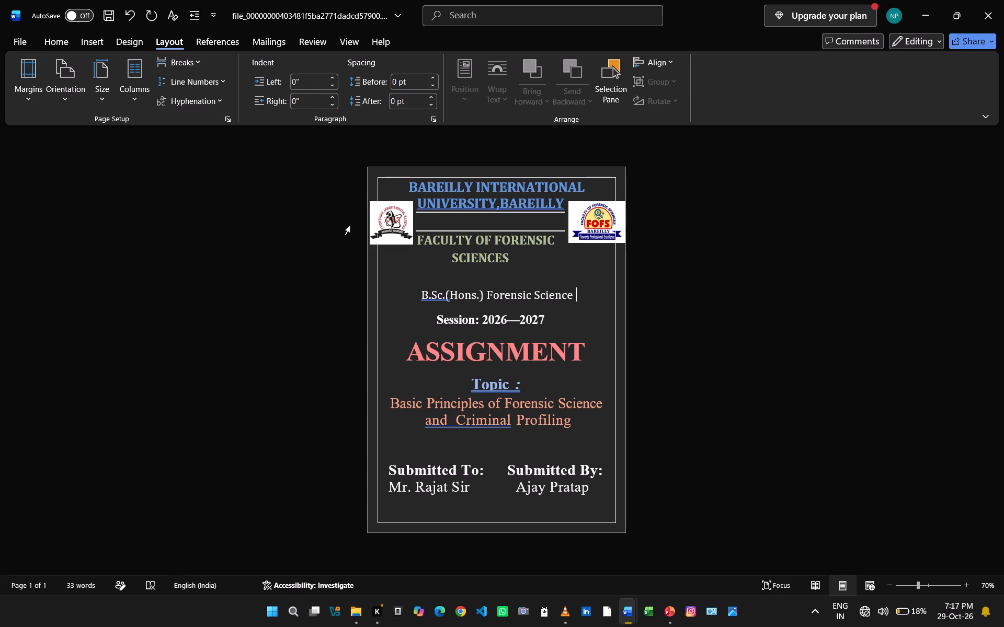
{"action": "left_click", "coordinate": [375, 181]}
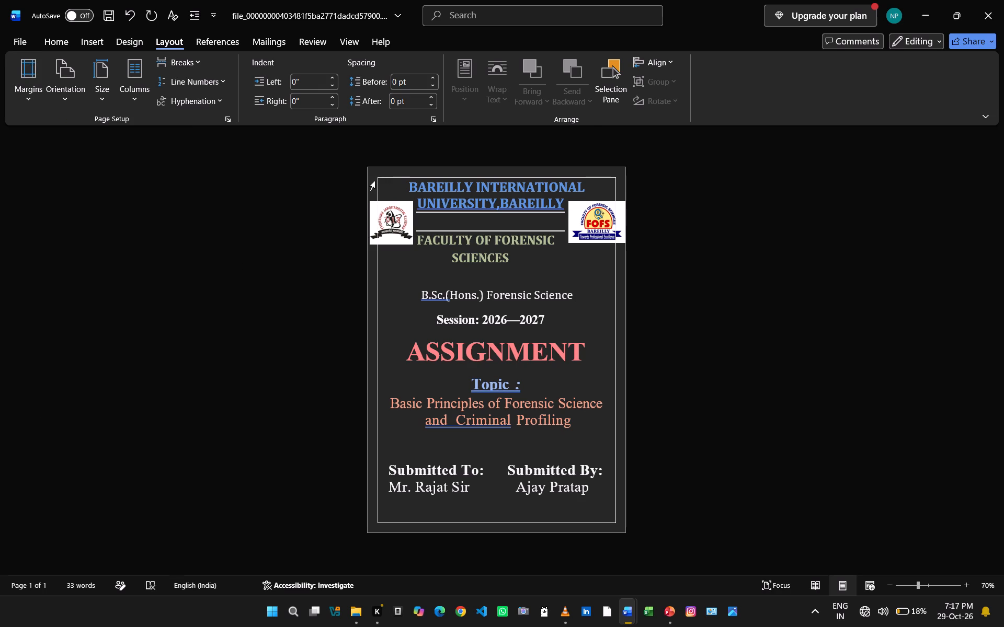
{"action": "left_click", "coordinate": [375, 181]}
{"action": "left_click", "coordinate": [281, 226]}
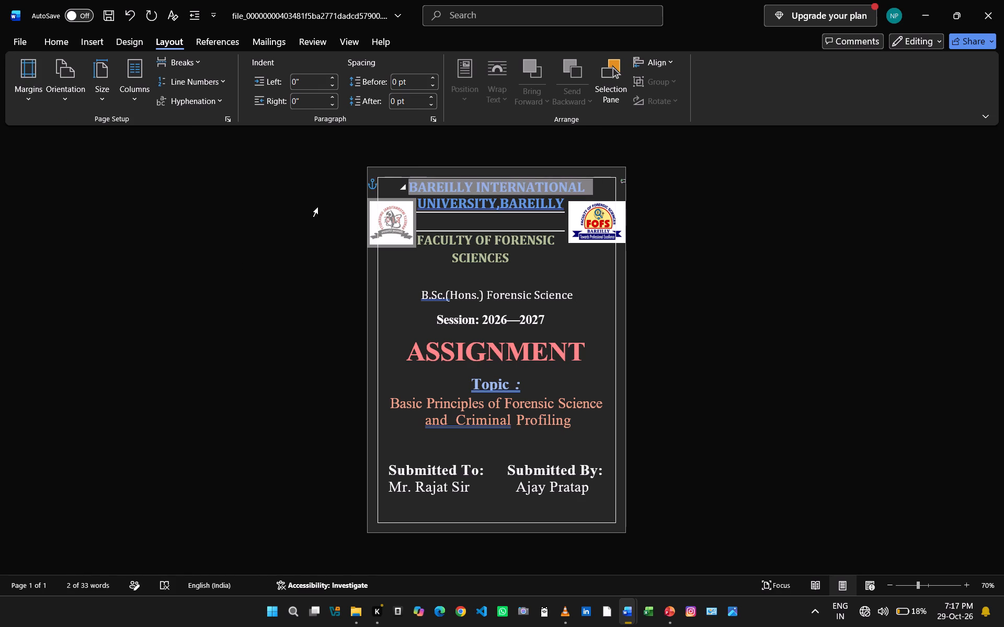
{"action": "left_click", "coordinate": [30, 67]}
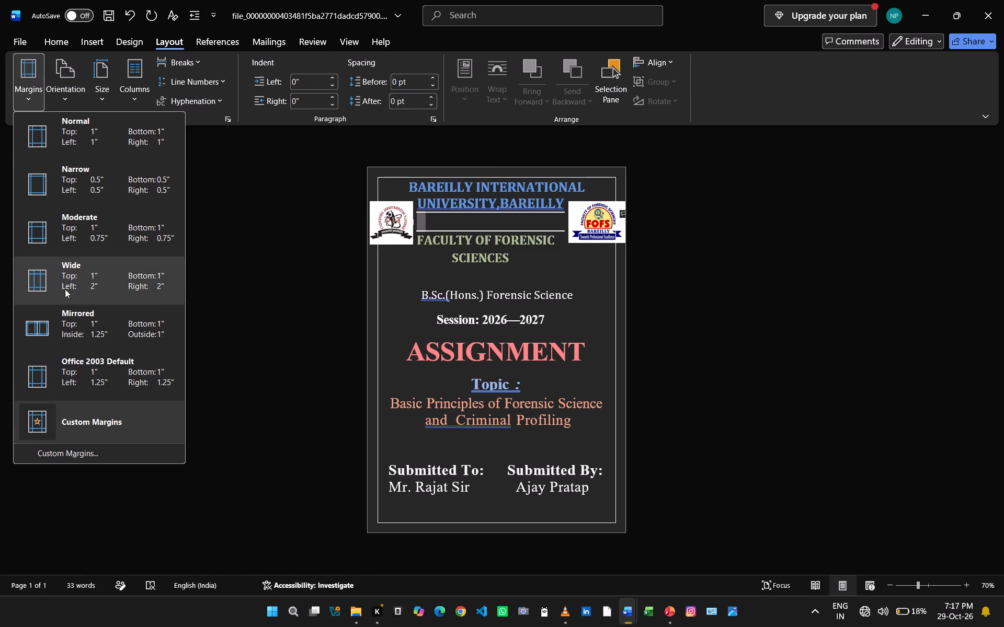
{"action": "left_click", "coordinate": [65, 168]}
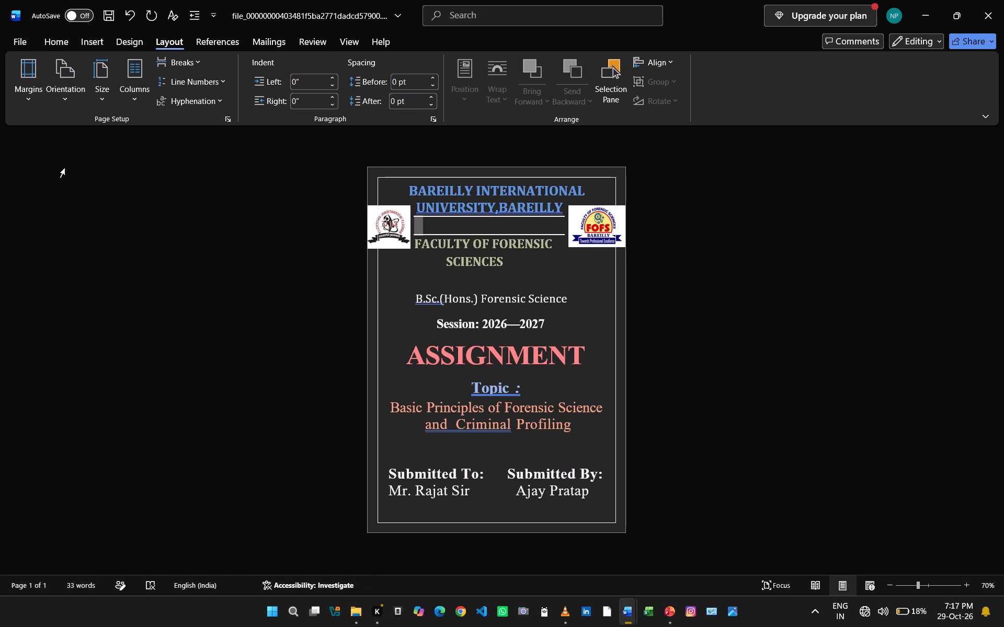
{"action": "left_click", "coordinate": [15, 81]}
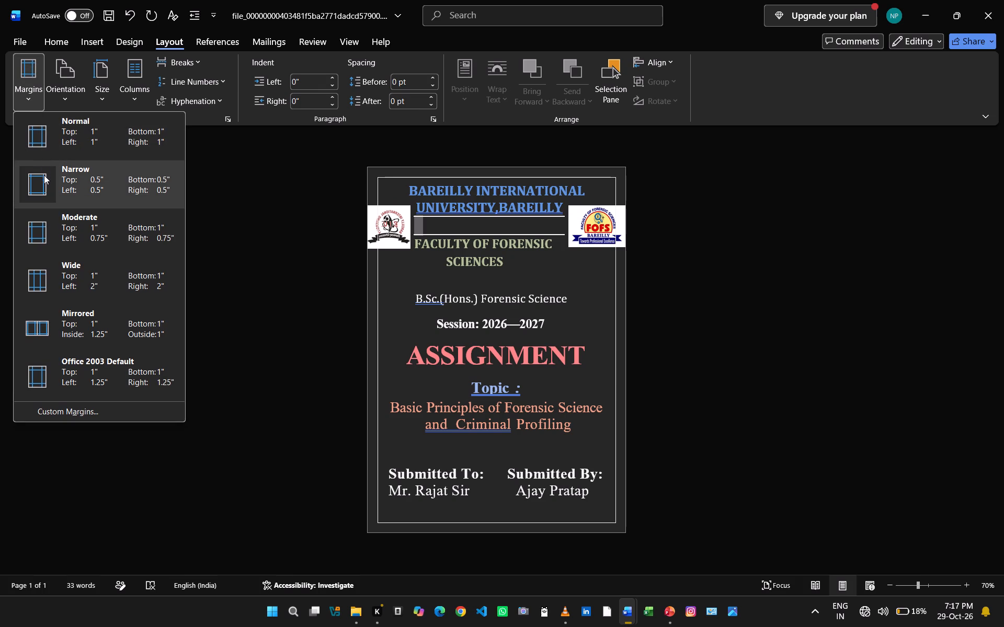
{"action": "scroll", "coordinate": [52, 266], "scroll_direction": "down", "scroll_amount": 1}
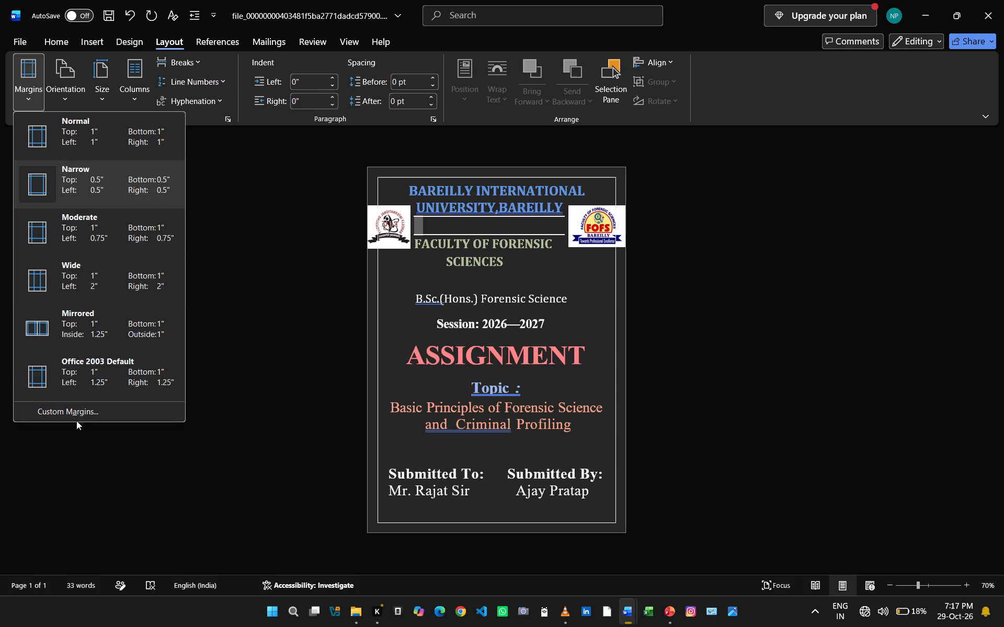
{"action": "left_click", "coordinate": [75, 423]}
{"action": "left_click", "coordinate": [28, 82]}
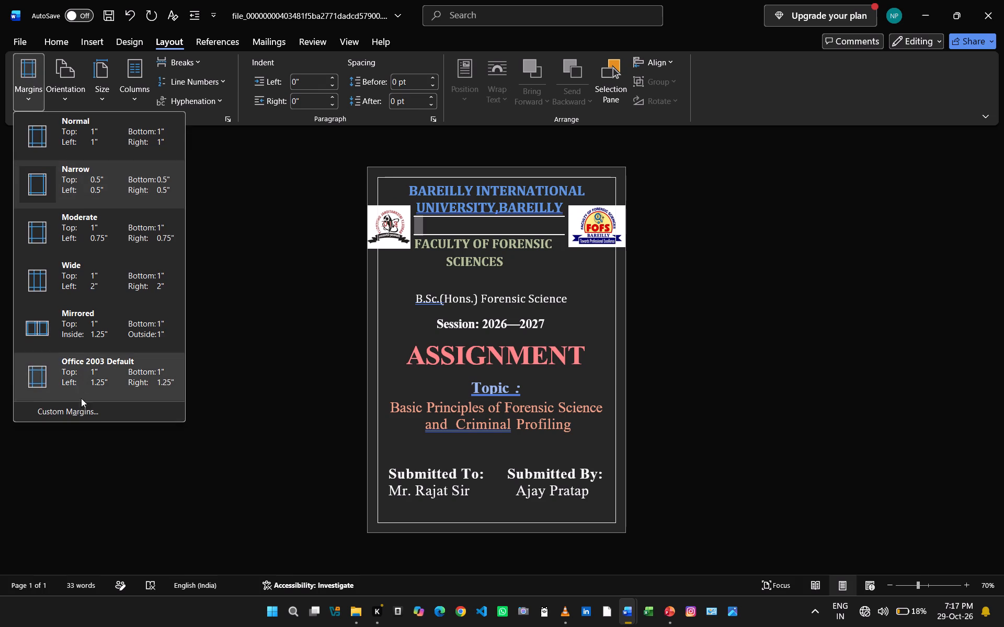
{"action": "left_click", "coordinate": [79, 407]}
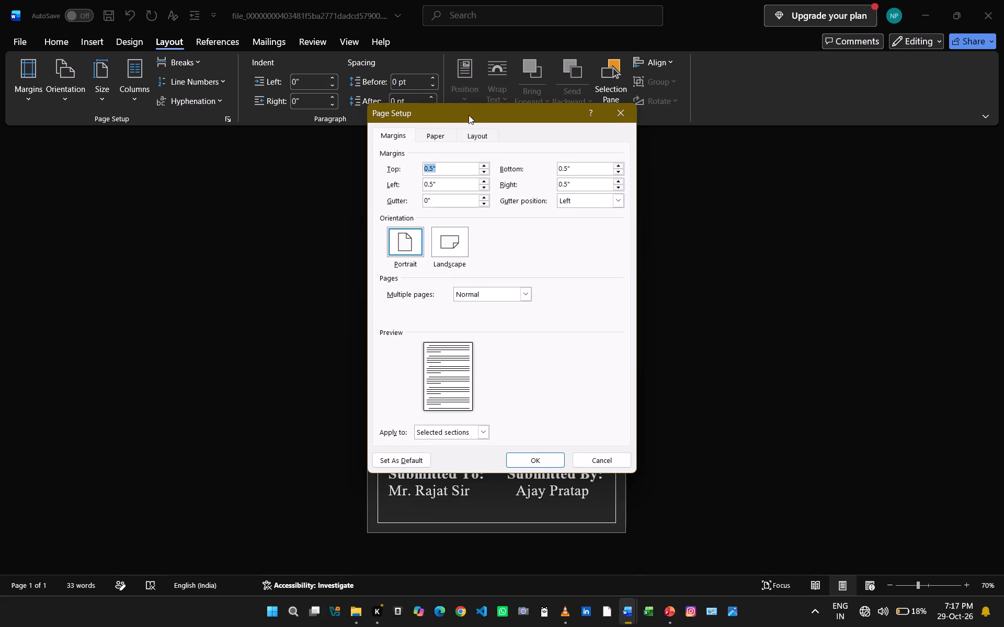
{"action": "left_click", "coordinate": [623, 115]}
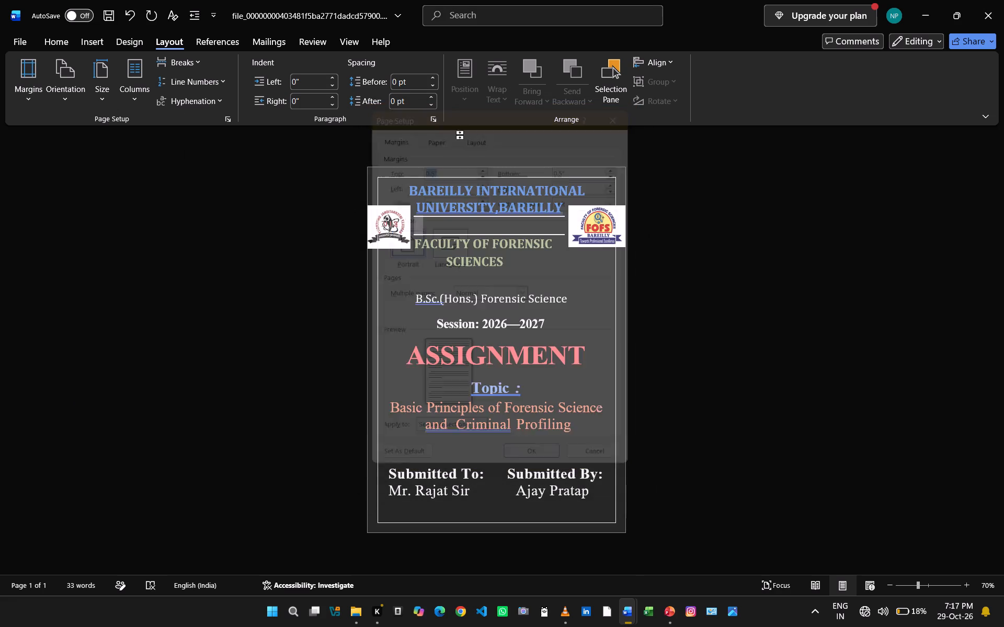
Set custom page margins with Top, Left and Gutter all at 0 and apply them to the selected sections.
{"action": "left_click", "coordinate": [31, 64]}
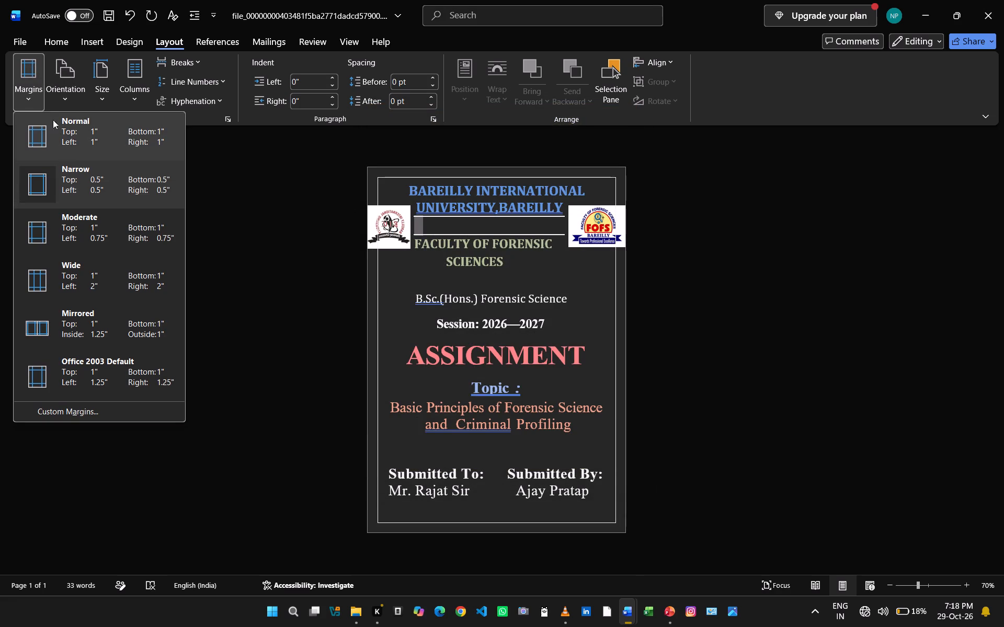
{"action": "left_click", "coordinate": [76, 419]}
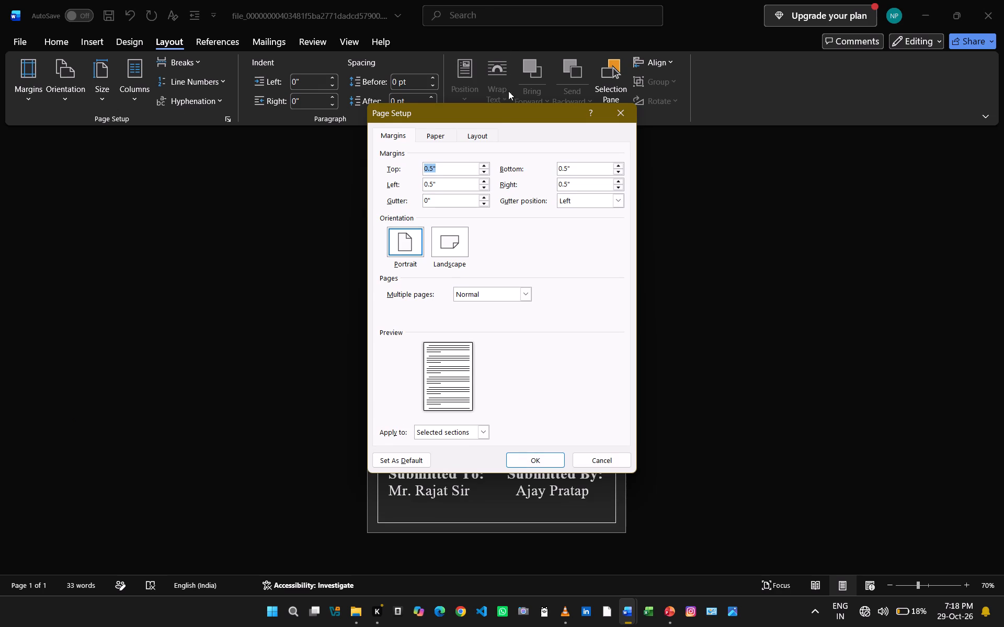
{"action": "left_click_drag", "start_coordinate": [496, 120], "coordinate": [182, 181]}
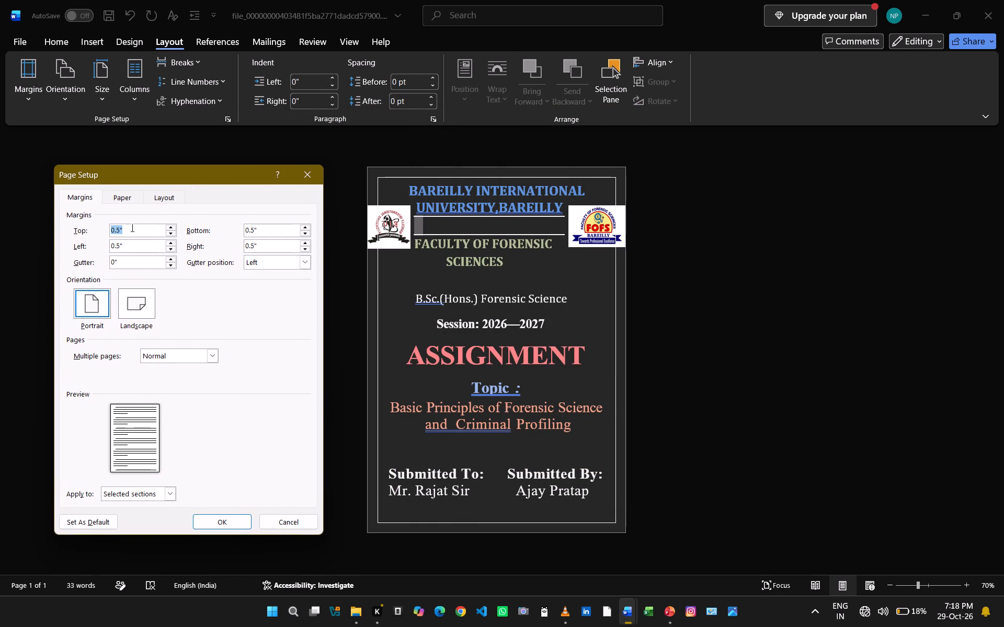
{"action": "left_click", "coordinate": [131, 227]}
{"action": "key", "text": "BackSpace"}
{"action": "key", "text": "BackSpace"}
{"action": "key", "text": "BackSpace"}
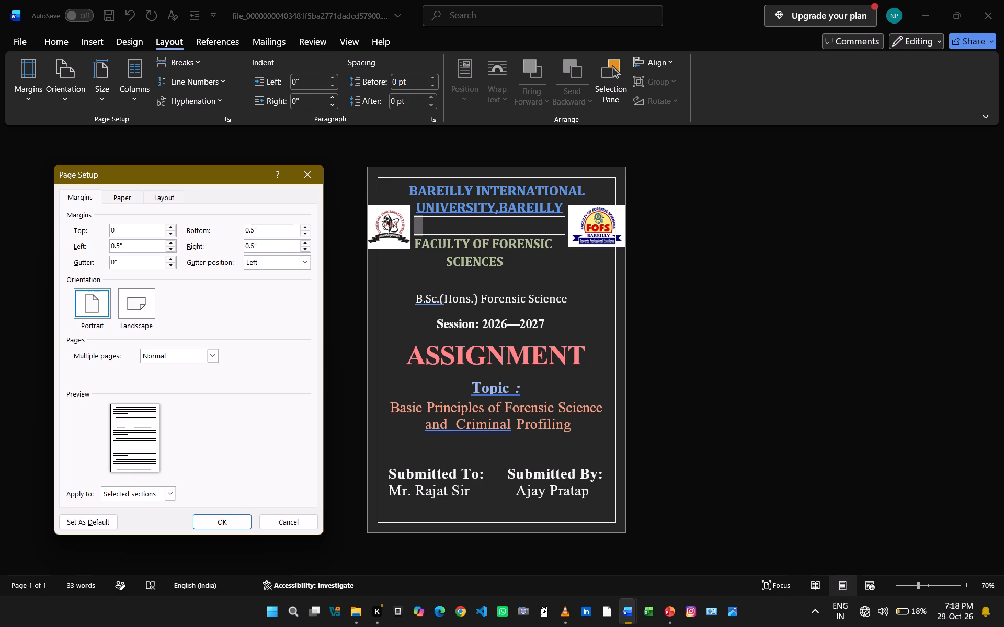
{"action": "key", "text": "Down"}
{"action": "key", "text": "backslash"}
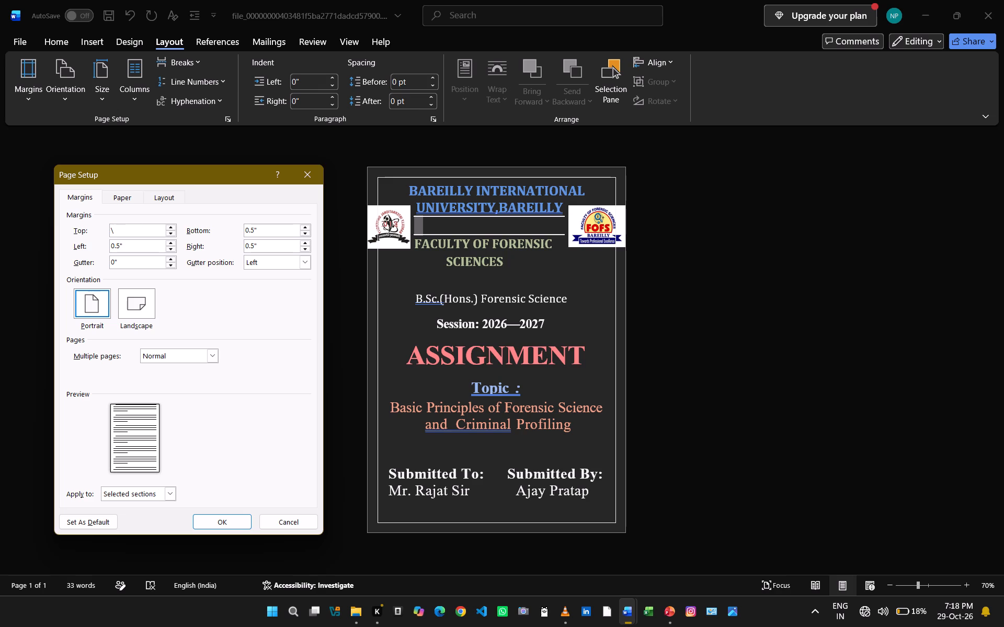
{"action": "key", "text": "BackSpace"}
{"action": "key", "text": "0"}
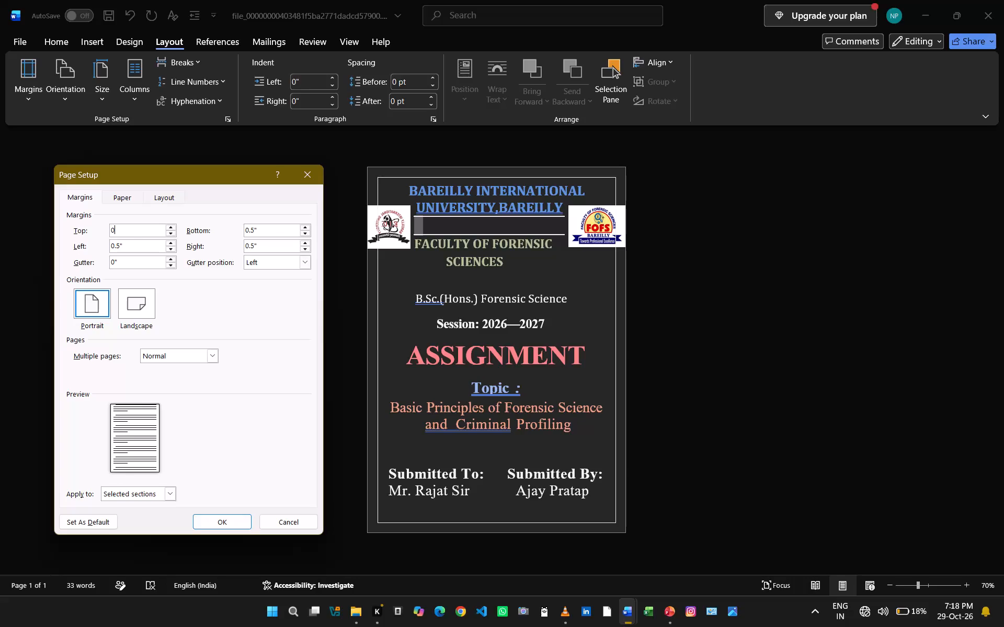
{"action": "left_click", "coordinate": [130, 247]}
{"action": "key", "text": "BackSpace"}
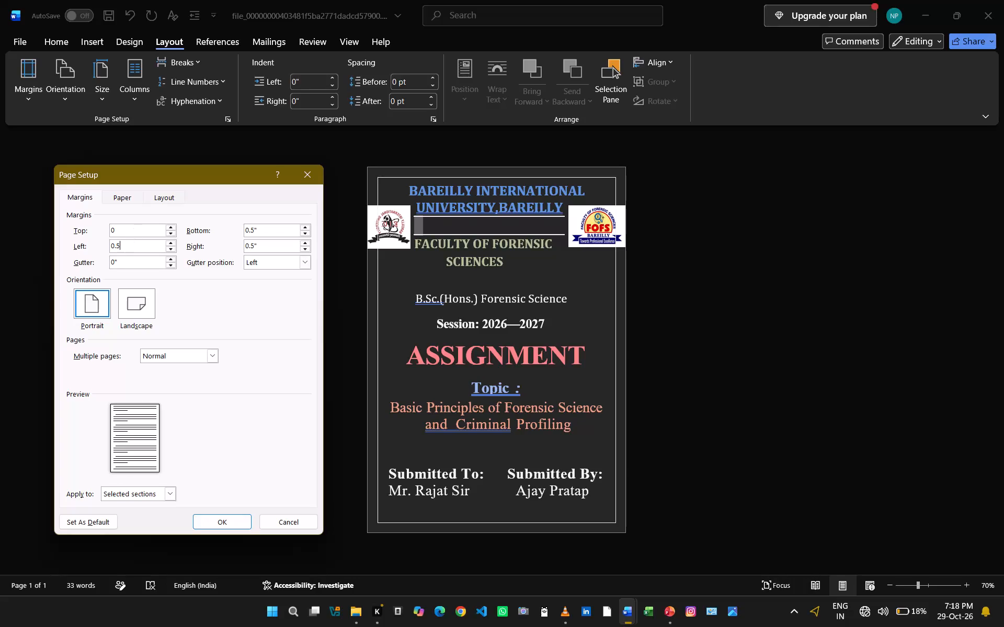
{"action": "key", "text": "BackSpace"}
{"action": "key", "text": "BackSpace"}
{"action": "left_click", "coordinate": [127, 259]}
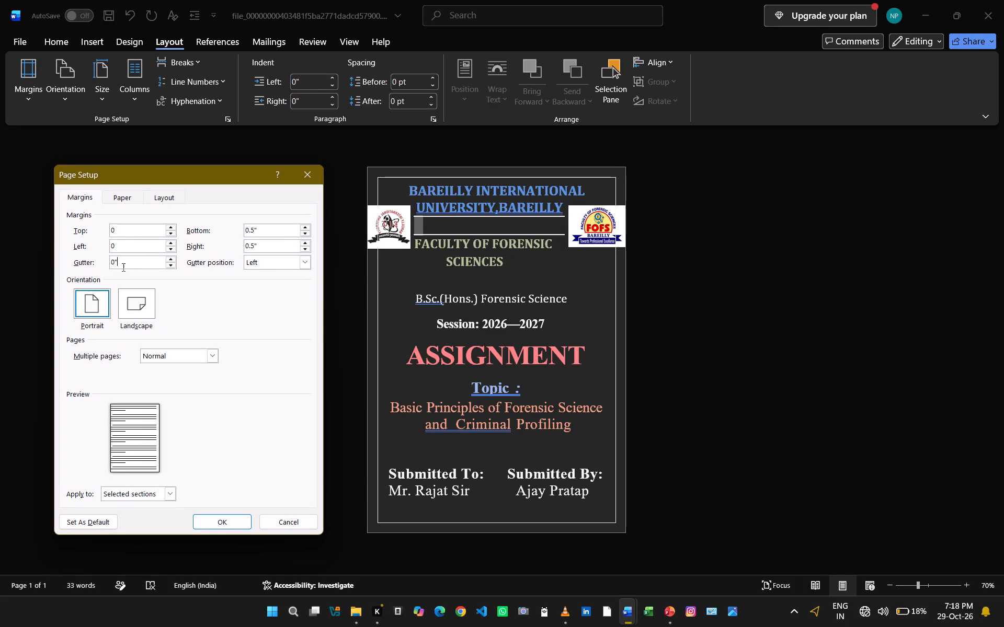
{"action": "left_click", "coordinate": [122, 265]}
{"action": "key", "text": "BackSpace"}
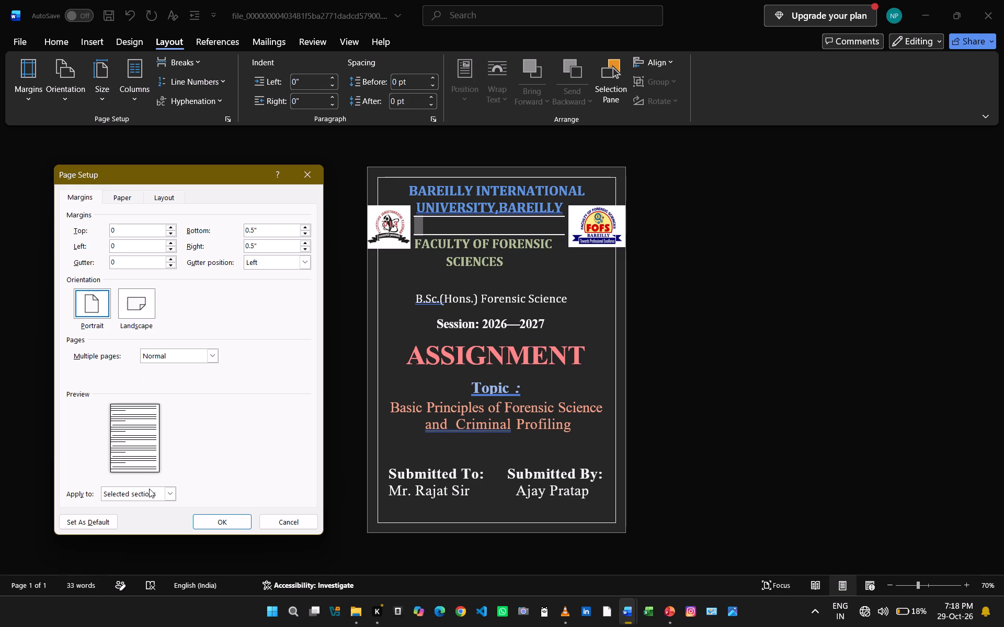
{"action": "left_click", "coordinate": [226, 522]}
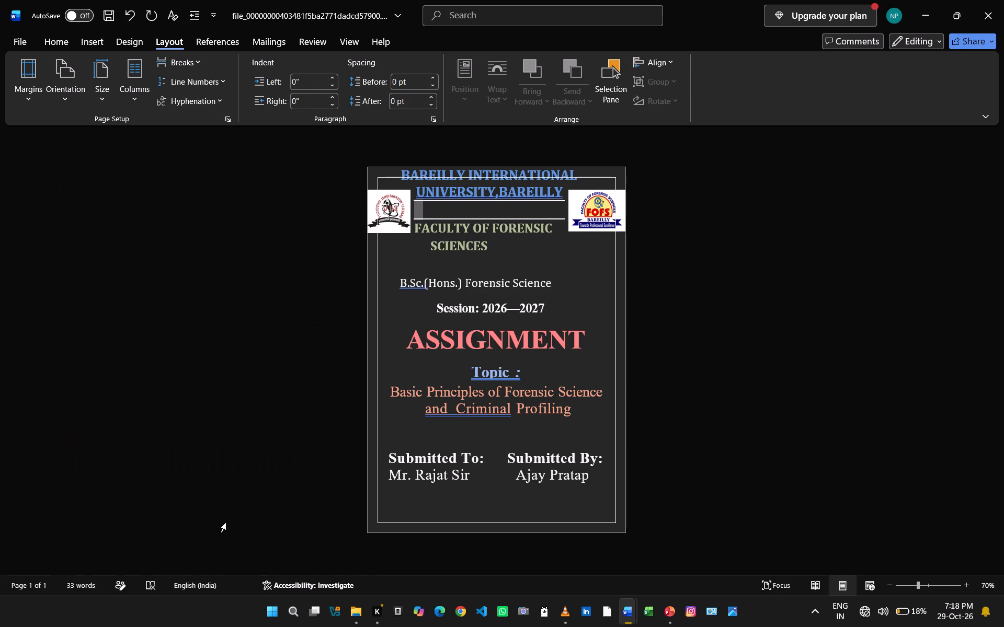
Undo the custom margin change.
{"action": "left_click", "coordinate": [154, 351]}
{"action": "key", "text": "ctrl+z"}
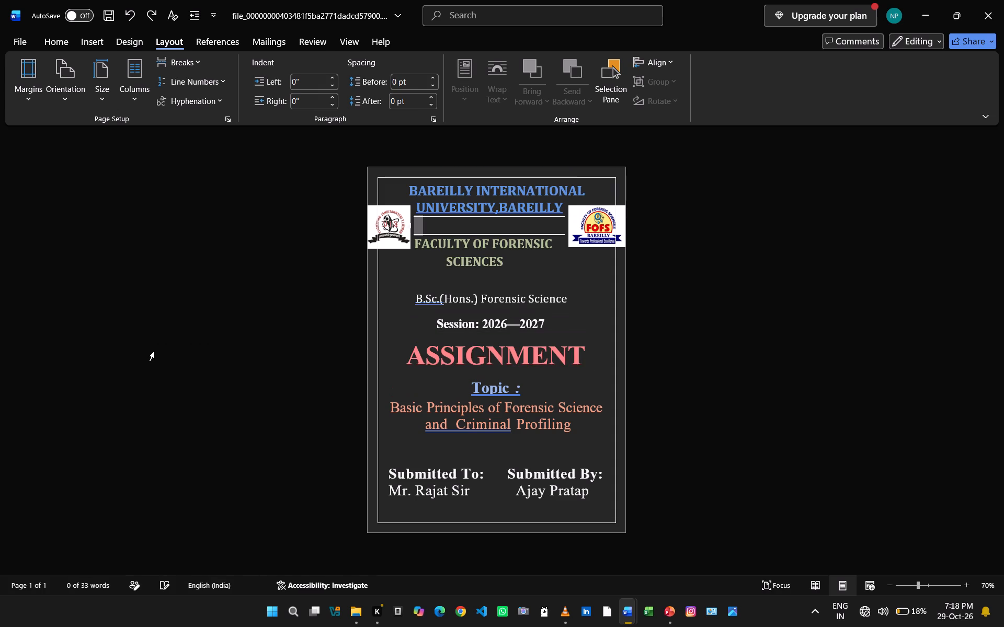
Reposition the logo on the left of the university heading slightly lower and shrink it from its outer lower corner to fit inside the page border.
{"action": "left_click", "coordinate": [396, 237]}
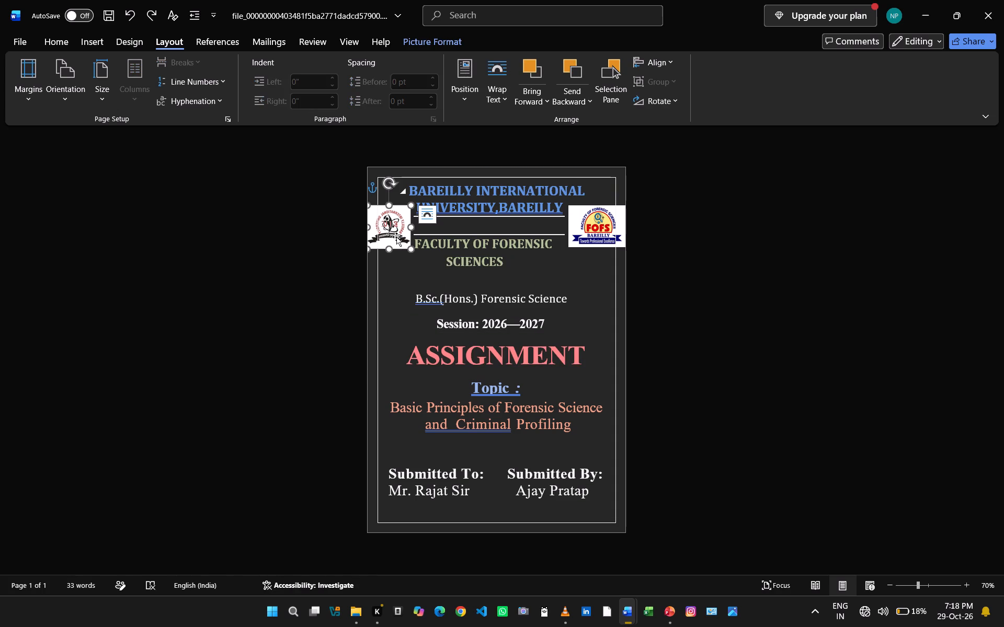
{"action": "left_click_drag", "start_coordinate": [394, 236], "coordinate": [401, 239]}
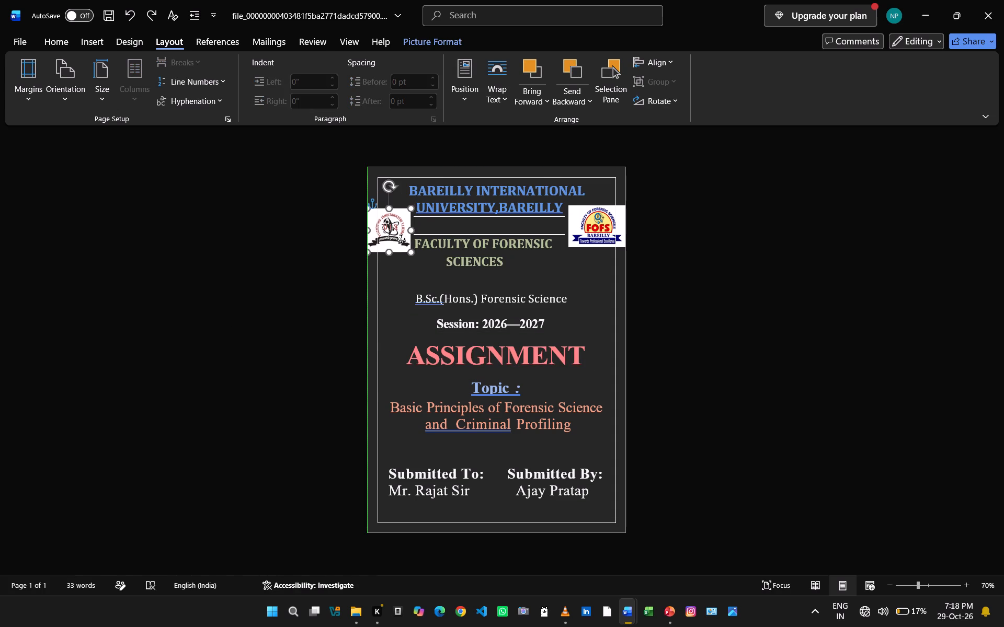
{"action": "left_click_drag", "start_coordinate": [401, 239], "coordinate": [312, 238]}
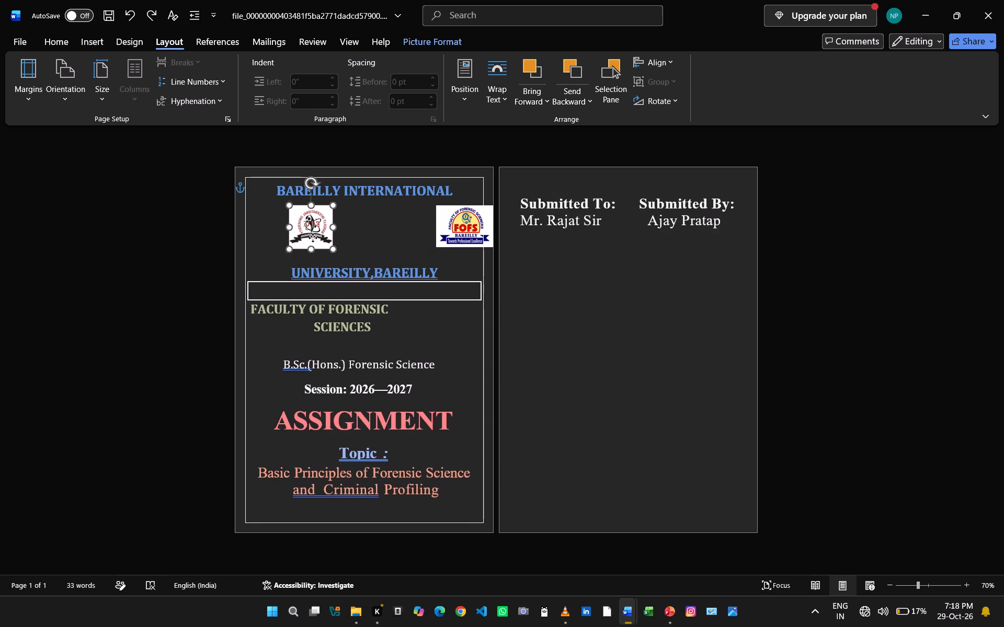
{"action": "left_click_drag", "start_coordinate": [312, 238], "coordinate": [256, 242]}
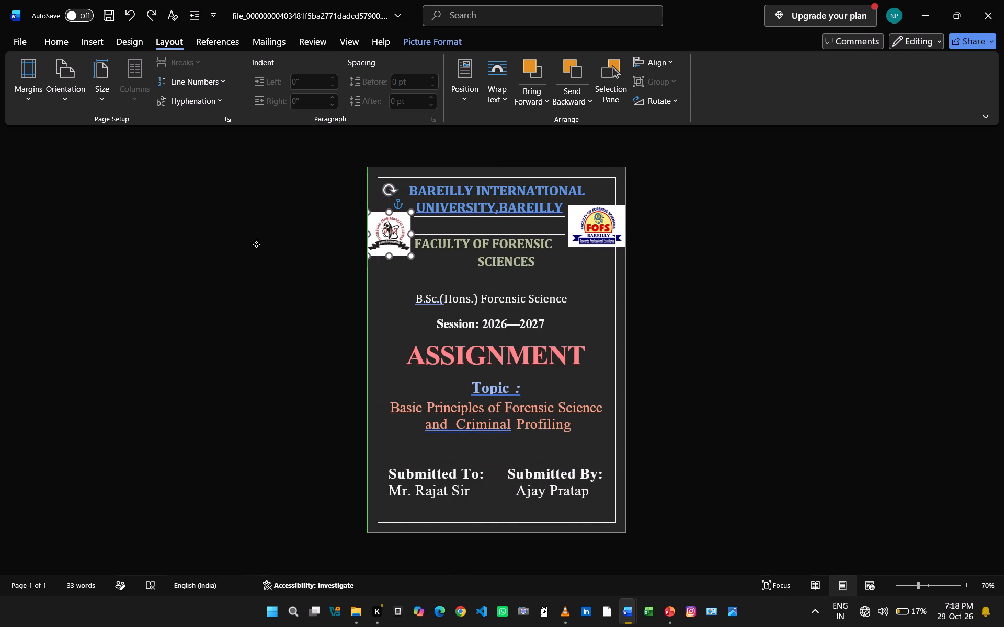
{"action": "left_click_drag", "start_coordinate": [256, 242], "coordinate": [256, 243]}
{"action": "left_click_drag", "start_coordinate": [369, 256], "coordinate": [390, 242]}
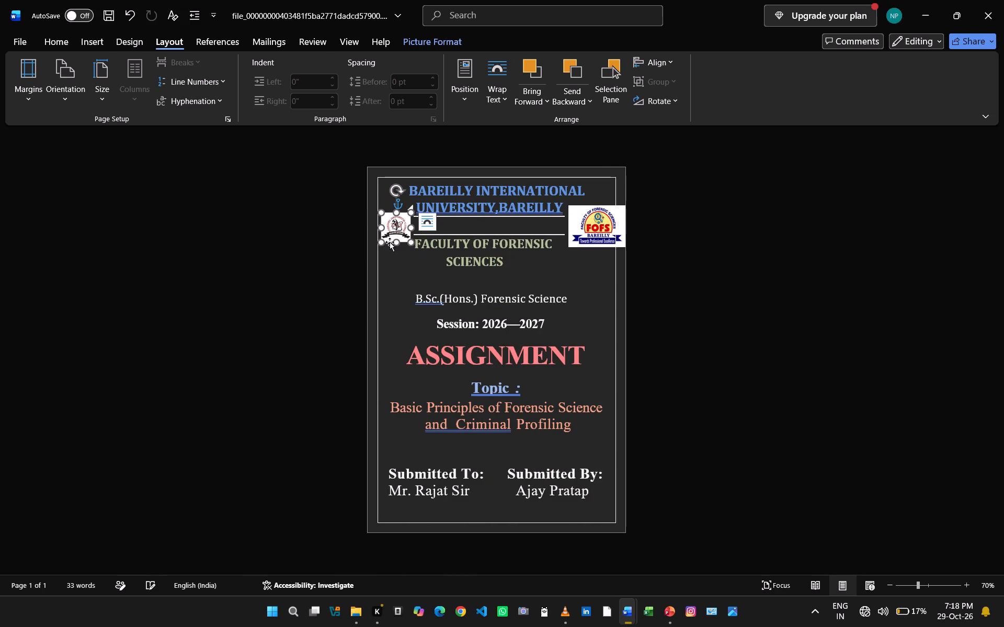
Shrink the FOFS logo beside the university heading and lower it slightly so it fits inside the page border.
{"action": "left_click", "coordinate": [591, 219]}
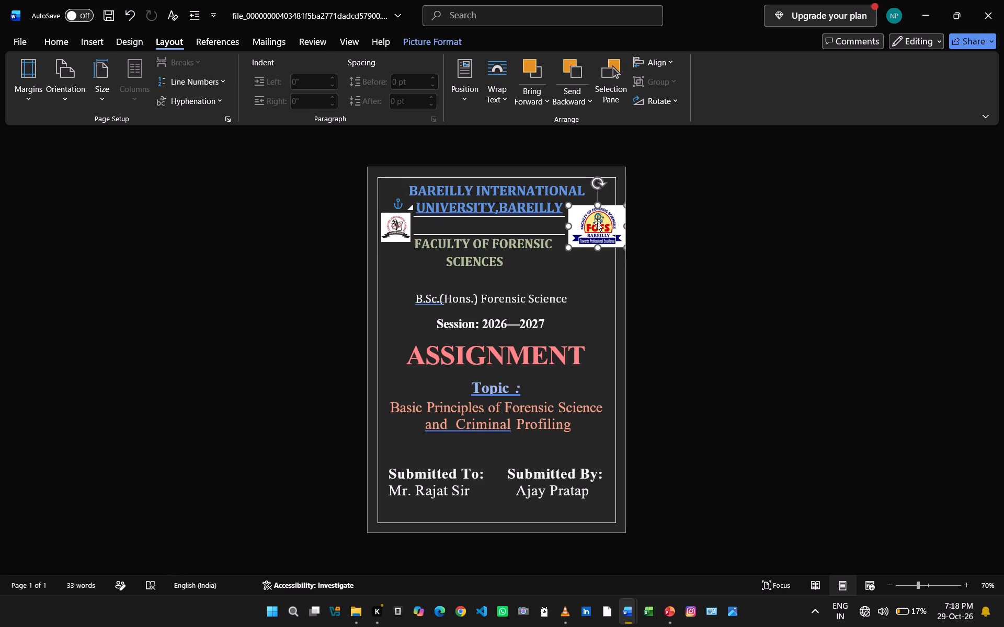
{"action": "left_click_drag", "start_coordinate": [624, 248], "coordinate": [599, 244]}
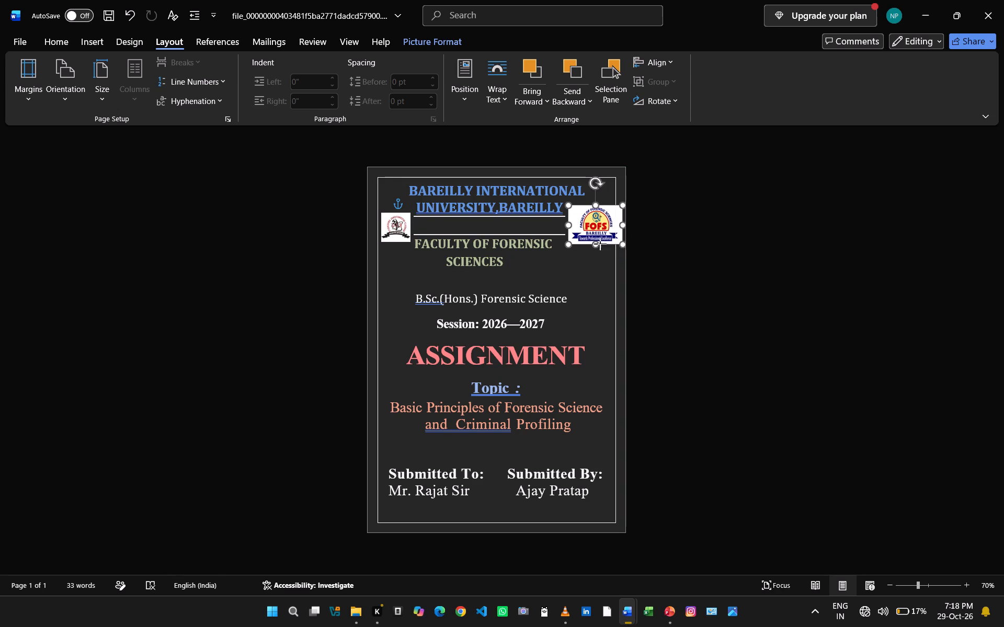
{"action": "left_click_drag", "start_coordinate": [599, 244], "coordinate": [584, 233]}
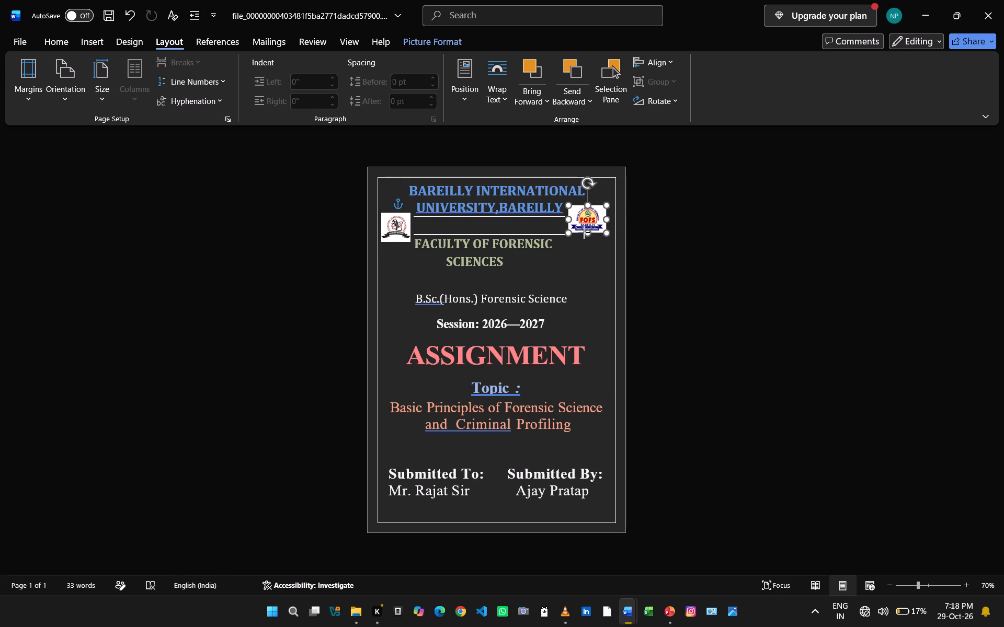
{"action": "left_click_drag", "start_coordinate": [584, 233], "coordinate": [588, 236]}
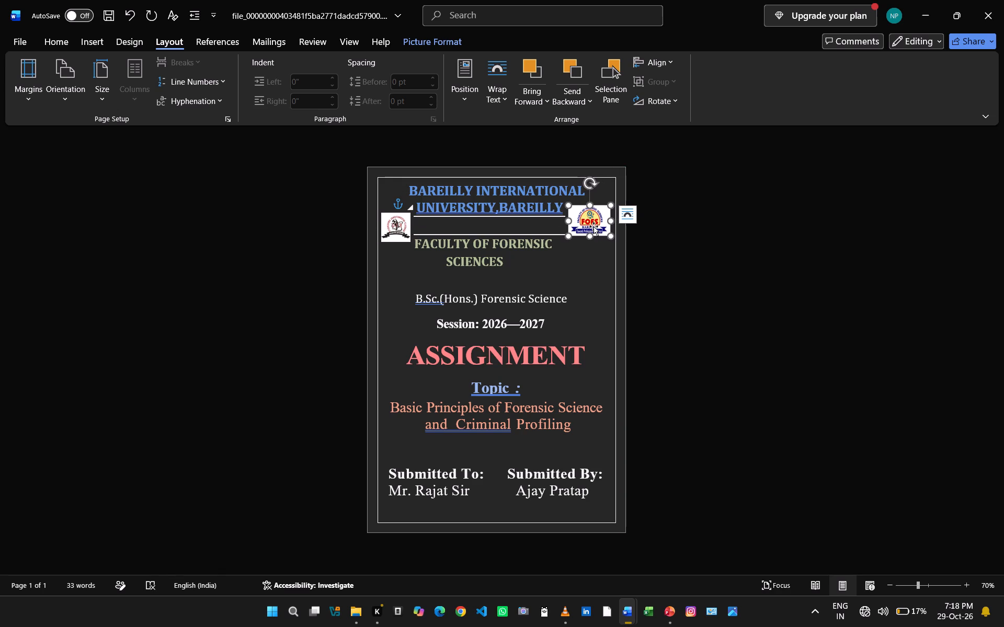
{"action": "left_click_drag", "start_coordinate": [594, 226], "coordinate": [596, 231]}
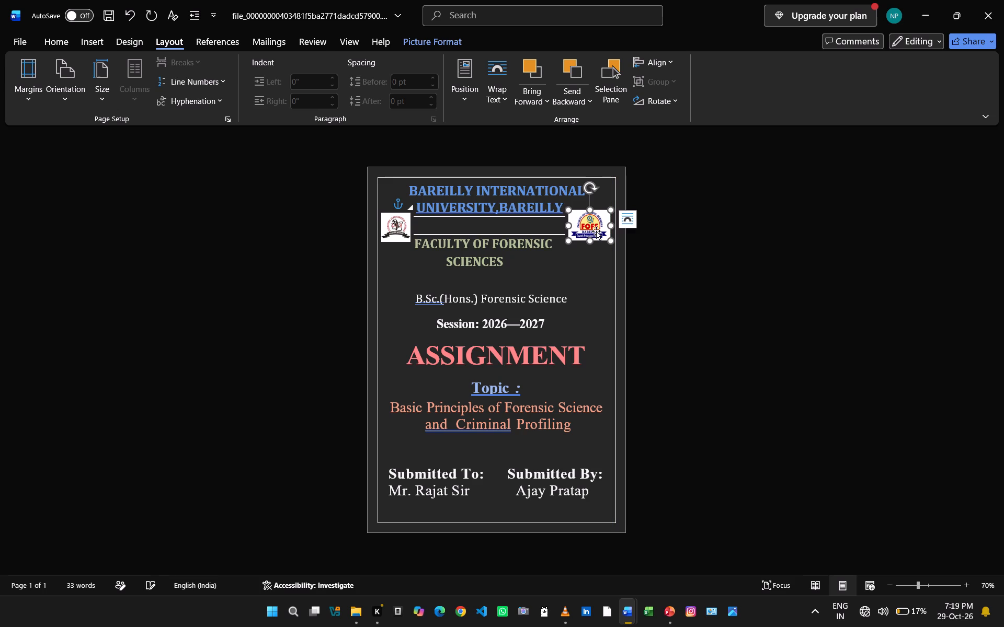
{"action": "left_click", "coordinate": [670, 256]}
Enlarge the university logo slightly from its inner upper corner and shift it up toward the page border's left side.
{"action": "scroll", "coordinate": [573, 262], "scroll_direction": "up", "scroll_amount": 6, "text": "ctrl"}
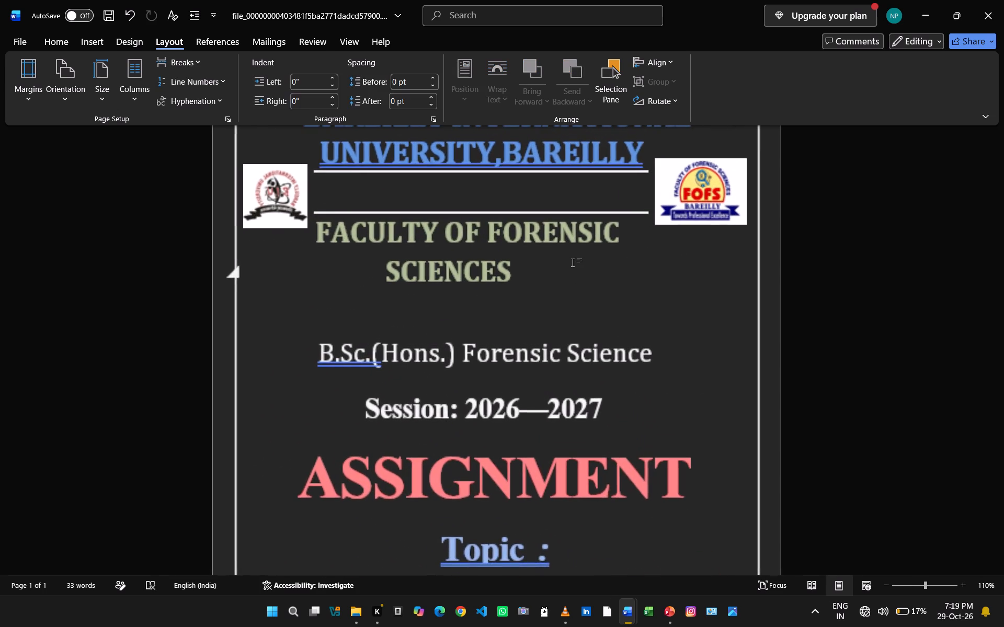
{"action": "left_click", "coordinate": [573, 262]}
{"action": "scroll", "coordinate": [573, 262], "scroll_direction": "up", "scroll_amount": 3}
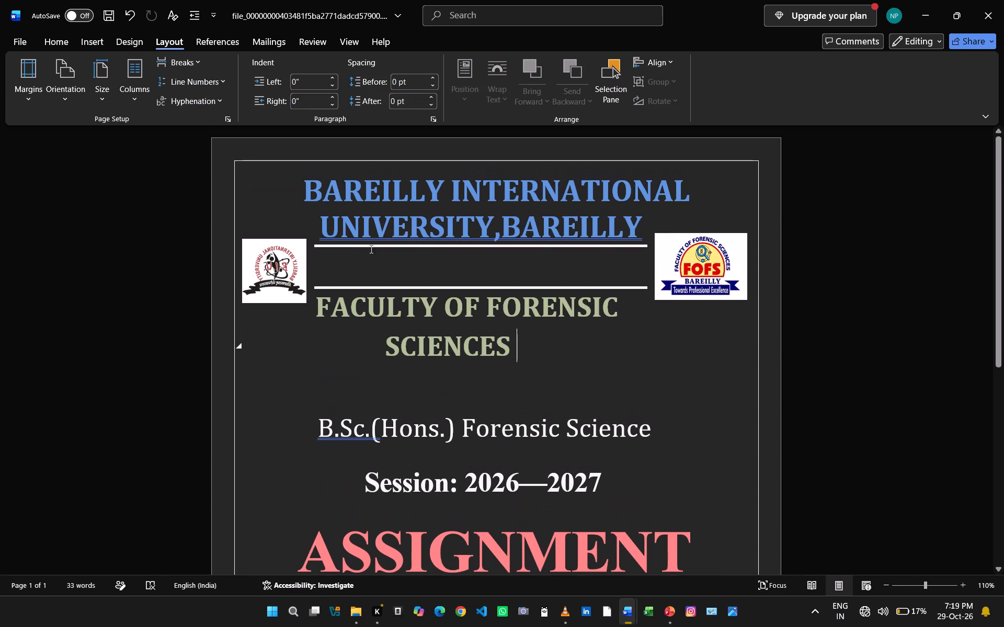
{"action": "left_click", "coordinate": [261, 269]}
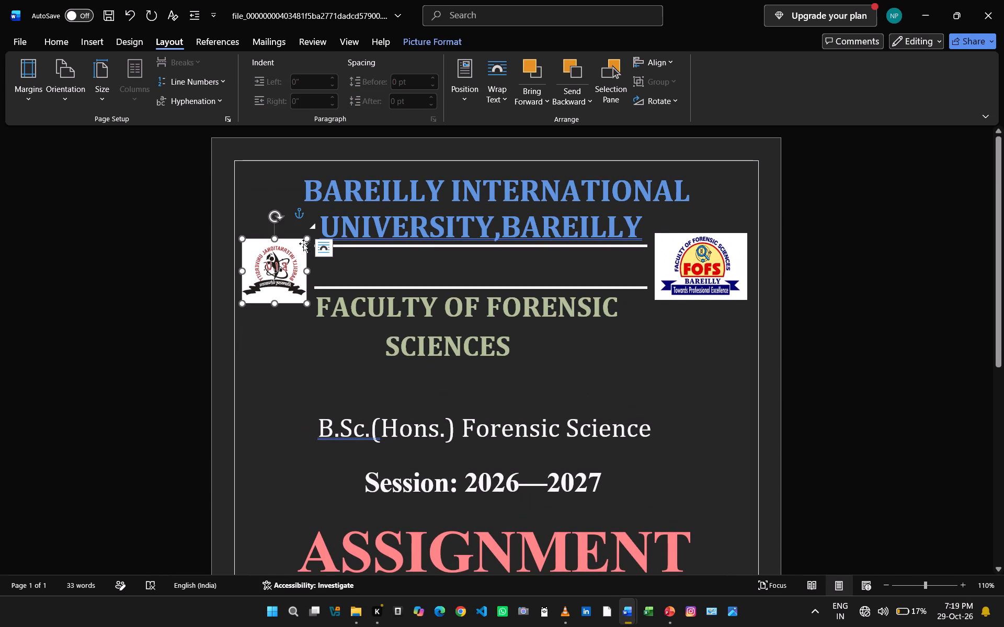
{"action": "left_click_drag", "start_coordinate": [306, 242], "coordinate": [311, 234]}
{"action": "left_click_drag", "start_coordinate": [290, 260], "coordinate": [286, 257]}
{"action": "left_click", "coordinate": [310, 228]}
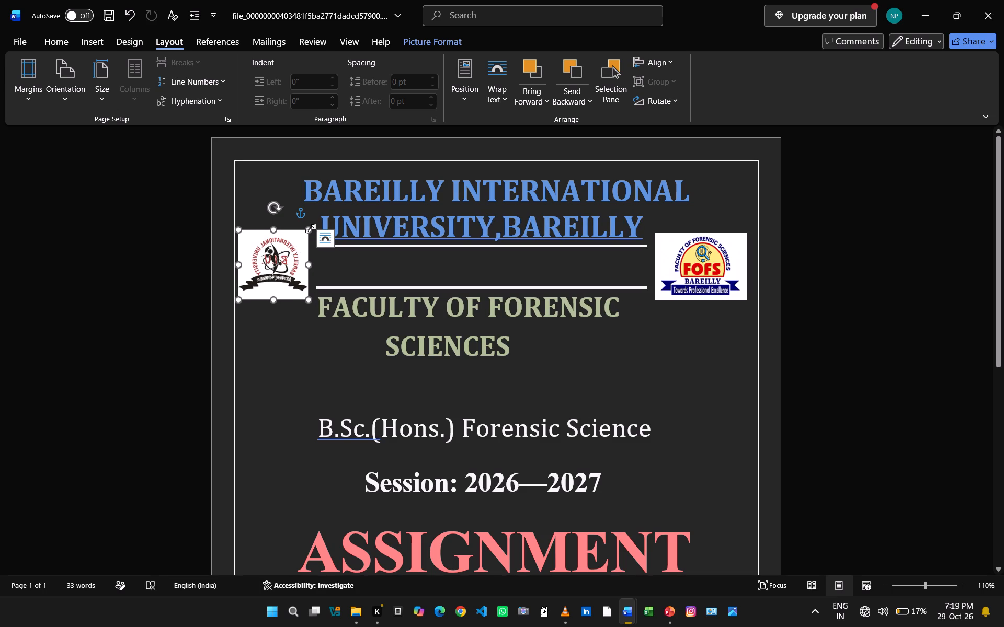
Enlarge the FOFS logo slightly from its outer upper corner, keeping it within the page border.
{"action": "left_click", "coordinate": [701, 246]}
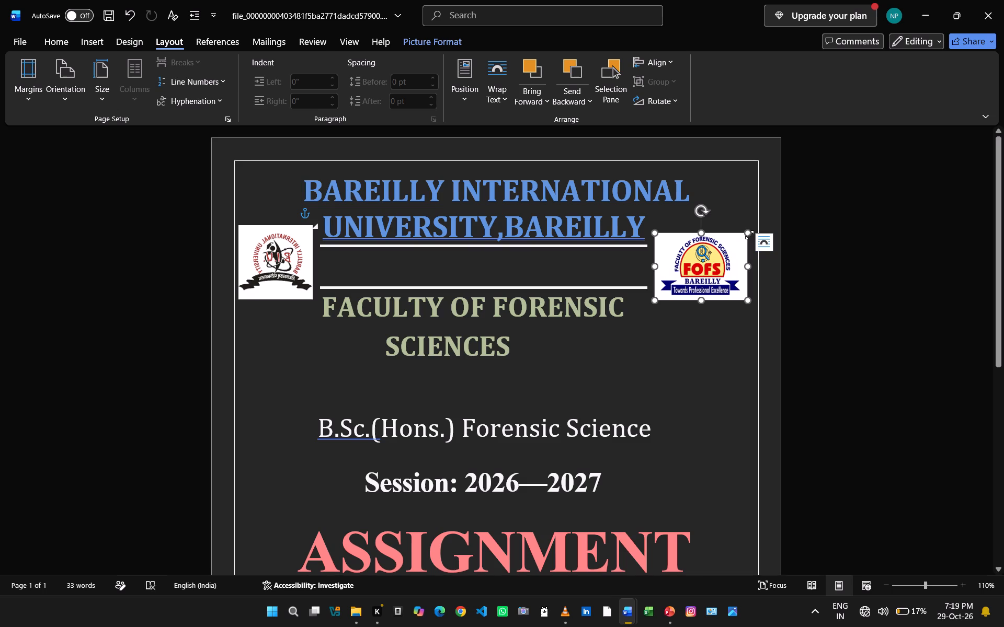
{"action": "left_click_drag", "start_coordinate": [749, 235], "coordinate": [754, 229]}
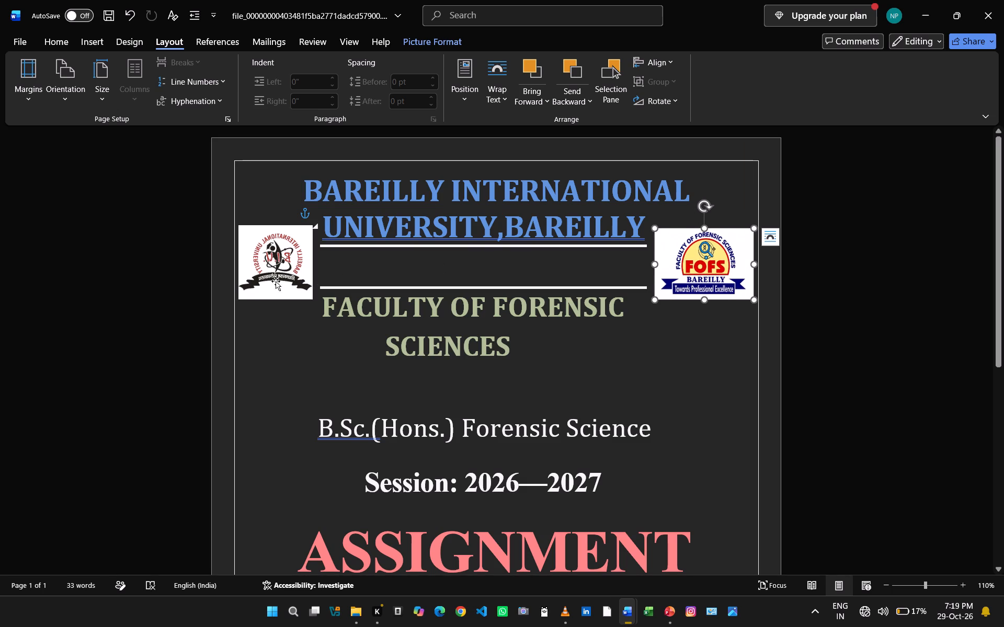
Lower the university logo slightly to line up with the FOFS logo and fine-tune its size and width without displacing the heading text.
{"action": "left_click_drag", "start_coordinate": [261, 275], "coordinate": [261, 281]}
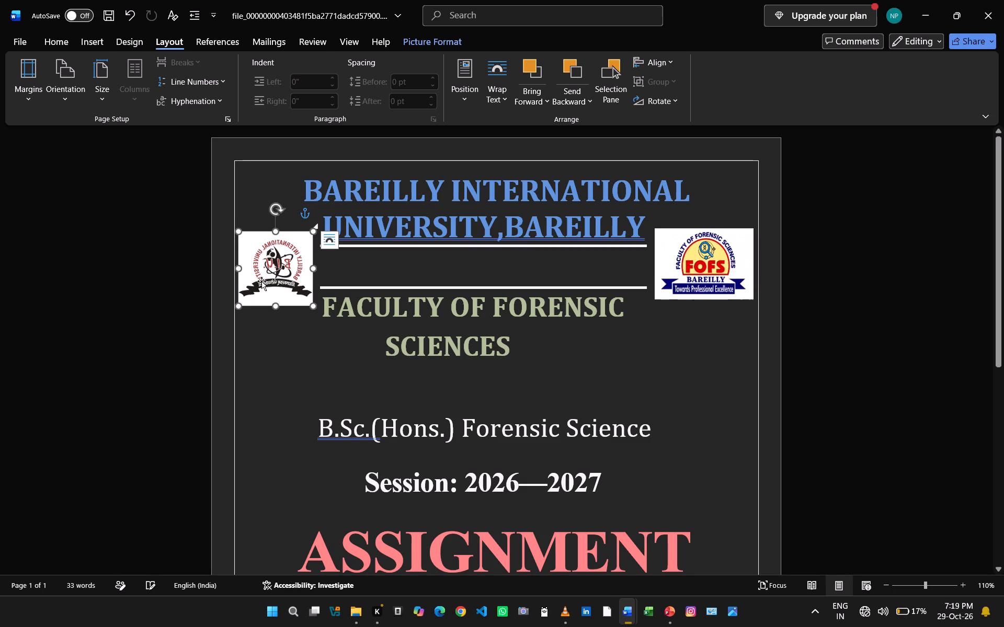
{"action": "left_click_drag", "start_coordinate": [315, 231], "coordinate": [318, 230]}
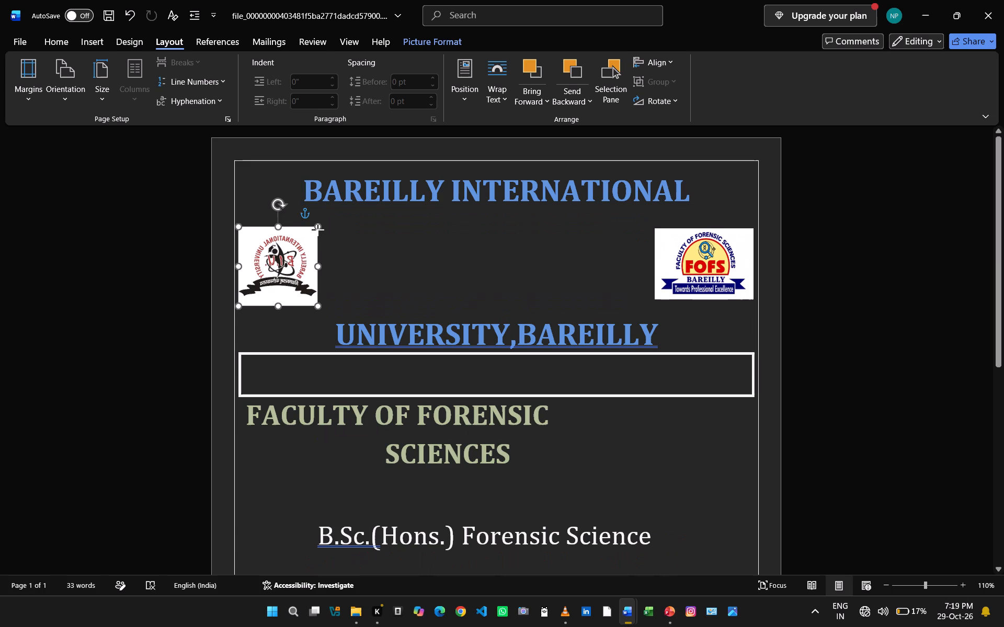
{"action": "left_click_drag", "start_coordinate": [318, 230], "coordinate": [315, 238]}
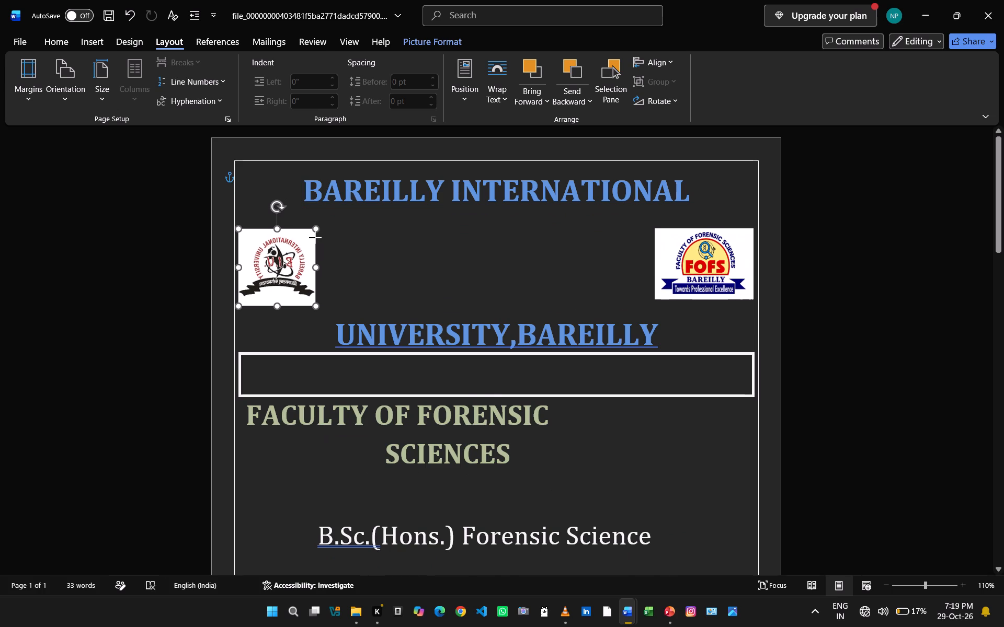
{"action": "left_click_drag", "start_coordinate": [315, 238], "coordinate": [313, 240]}
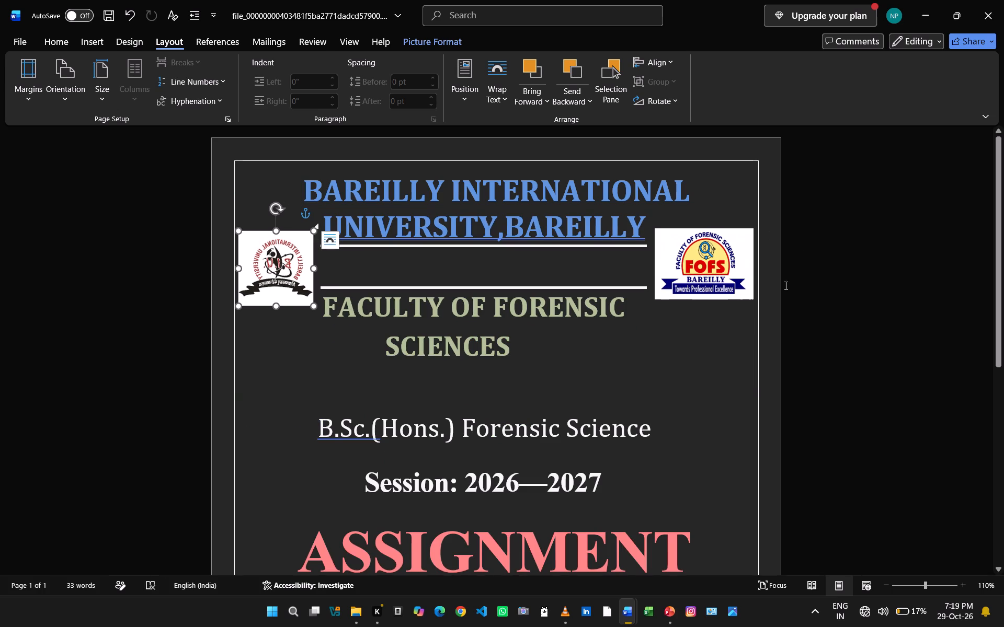
{"action": "left_click", "coordinate": [312, 268]}
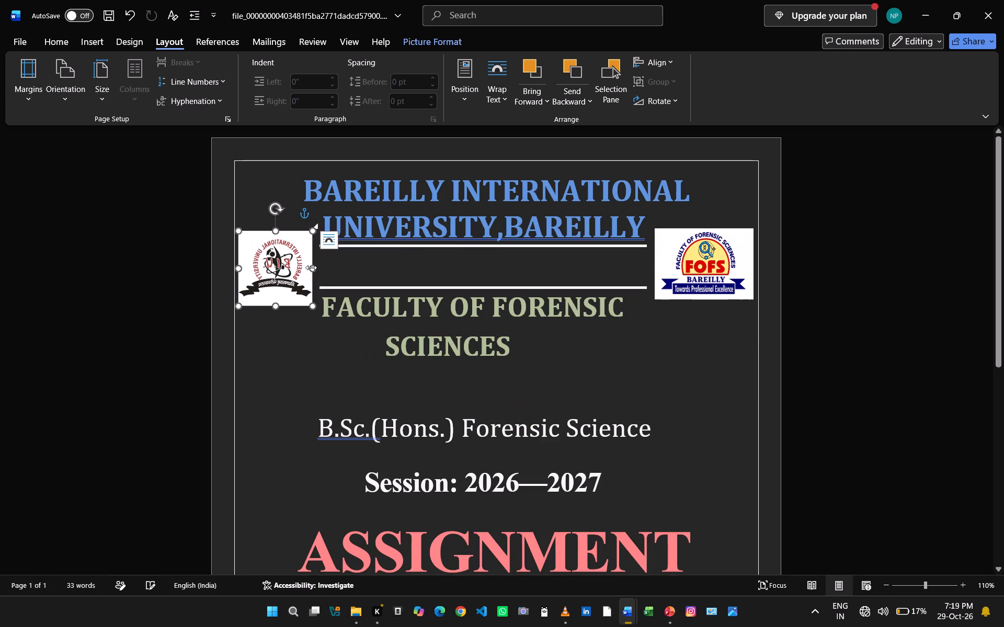
{"action": "left_click", "coordinate": [295, 269]}
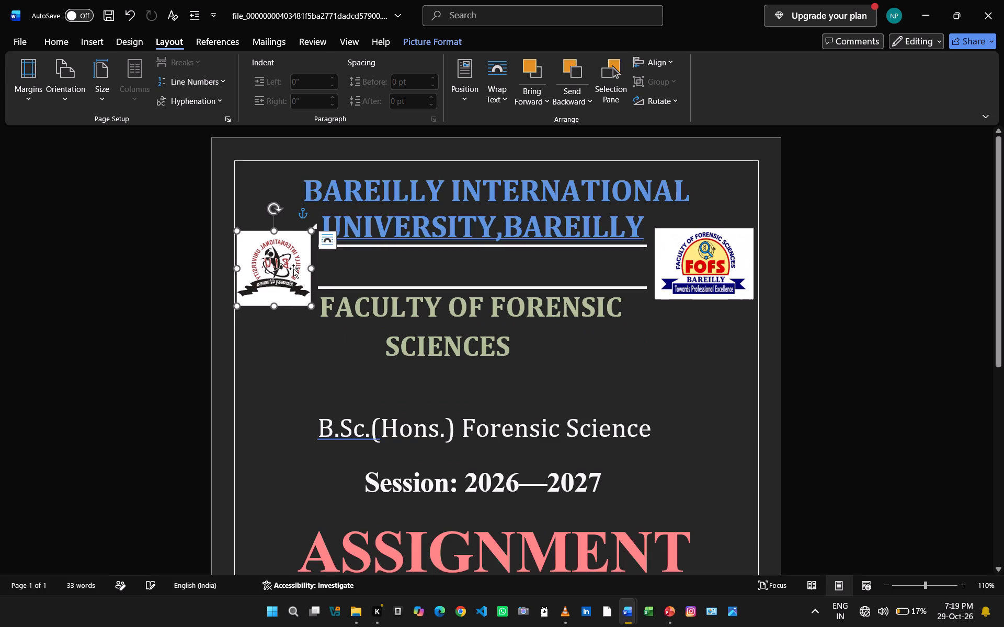
{"action": "left_click_drag", "start_coordinate": [309, 269], "coordinate": [314, 269]}
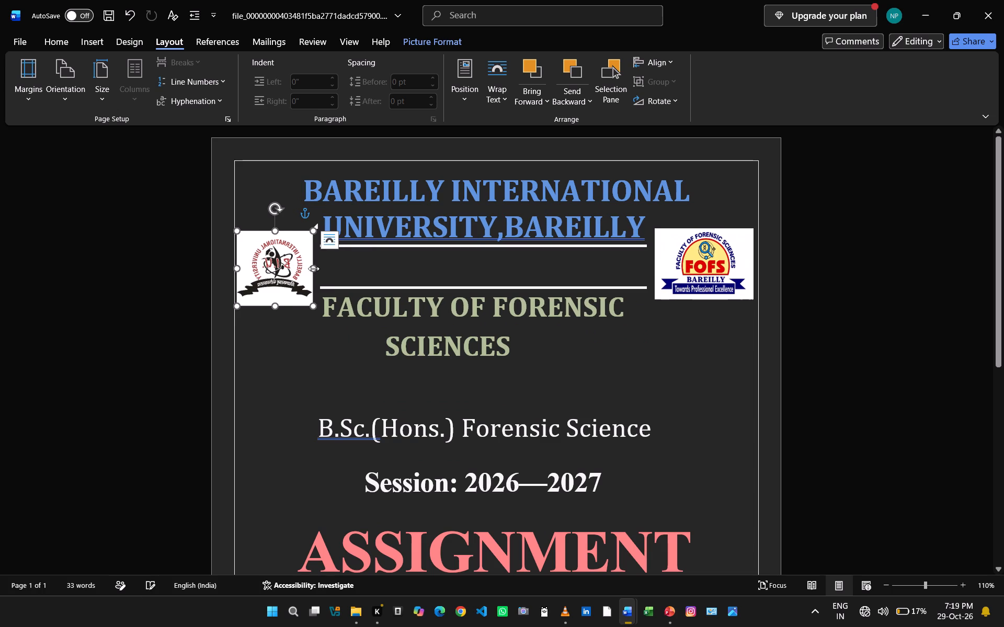
{"action": "left_click", "coordinate": [837, 218]}
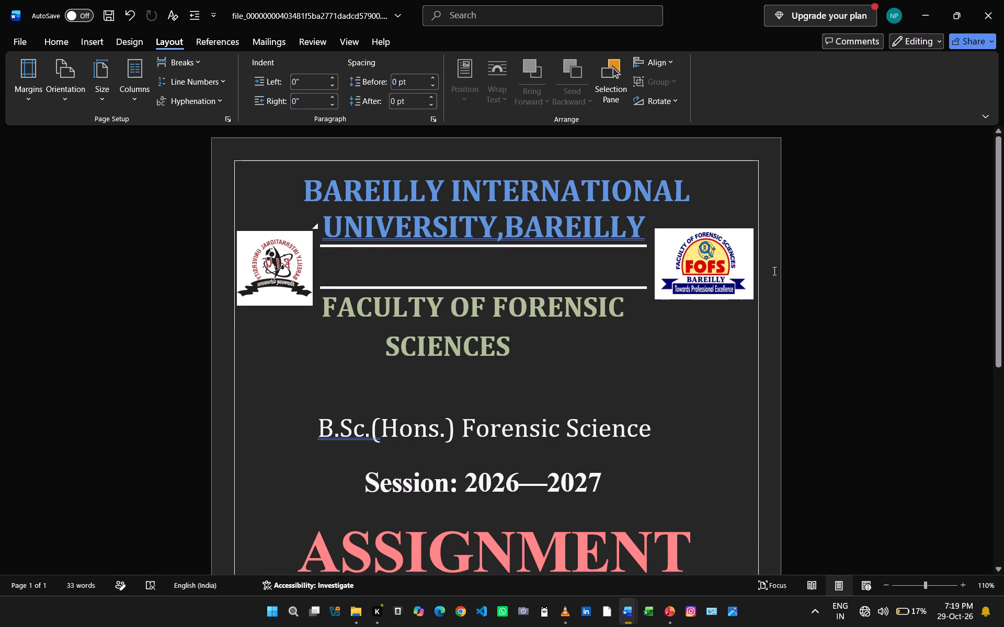
Save the assignment document with the resized logos.
{"action": "scroll", "coordinate": [697, 317], "scroll_direction": "down", "scroll_amount": 8, "text": "ctrl"}
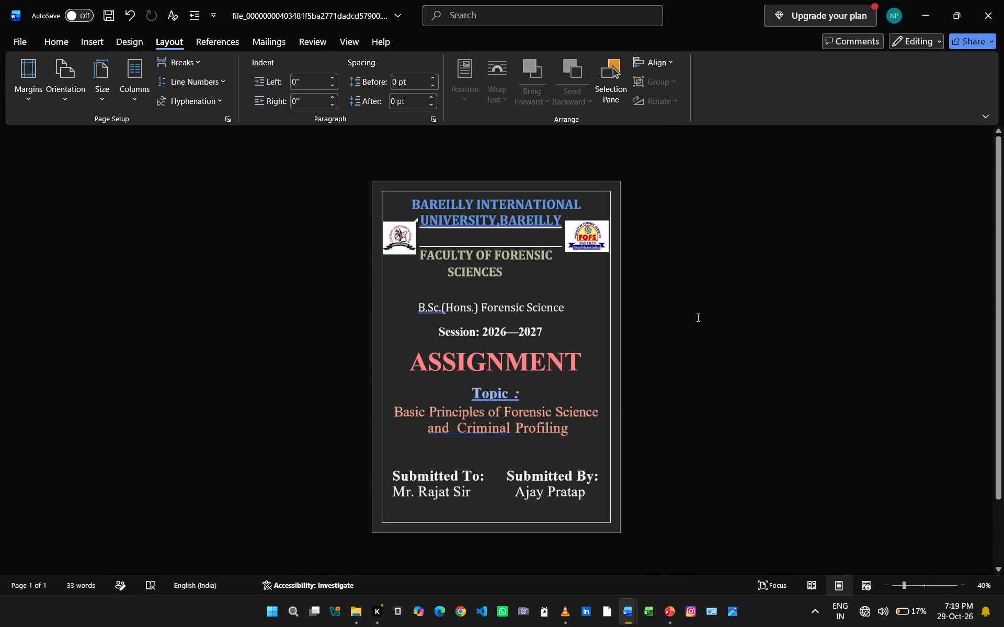
{"action": "left_click", "coordinate": [652, 392]}
{"action": "key", "text": "ctrl+s"}
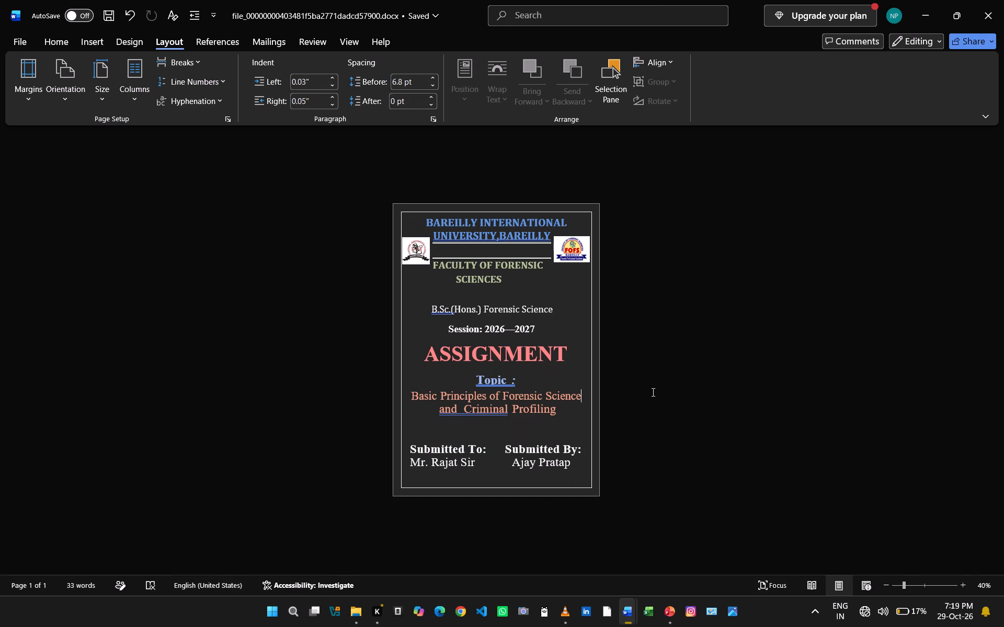
Switch to the desktop and open the saved assignment file from there with Word.
{"action": "left_click", "coordinate": [925, 11]}
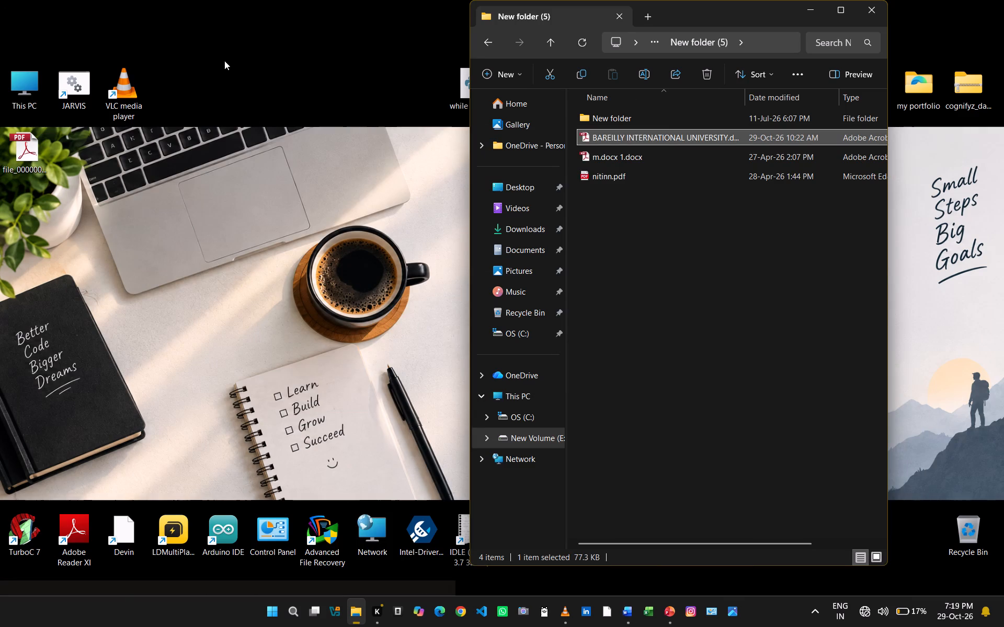
{"action": "right_click", "coordinate": [22, 153]}
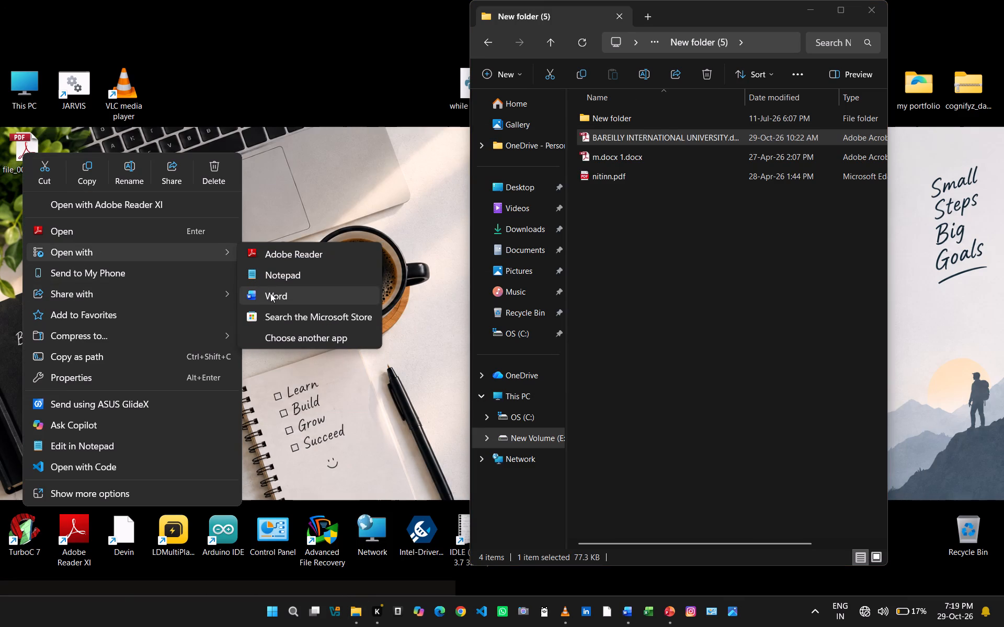
{"action": "left_click", "coordinate": [271, 293]}
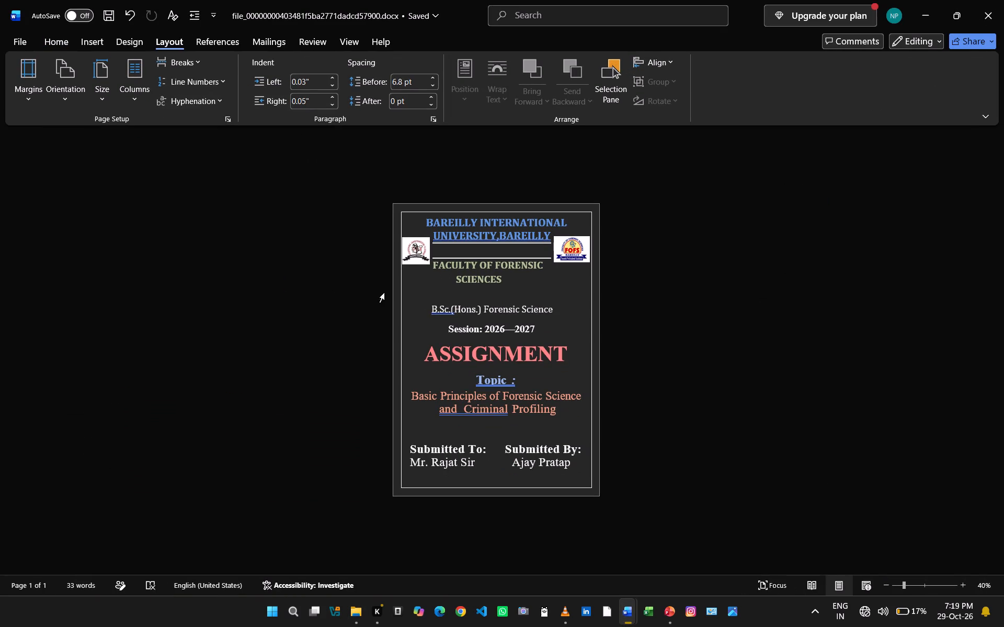
{"action": "left_click", "coordinate": [709, 274]}
Examine the assignment page in the print preview and return to the document.
{"action": "left_click", "coordinate": [211, 343]}
{"action": "key", "text": "ctrl+p"}
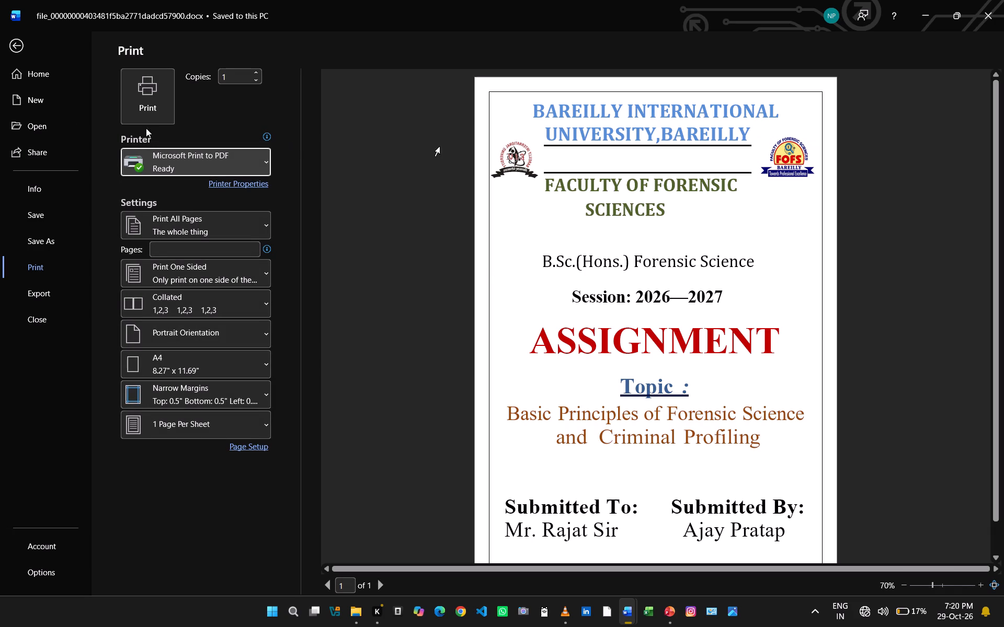
{"action": "left_click", "coordinate": [15, 45]}
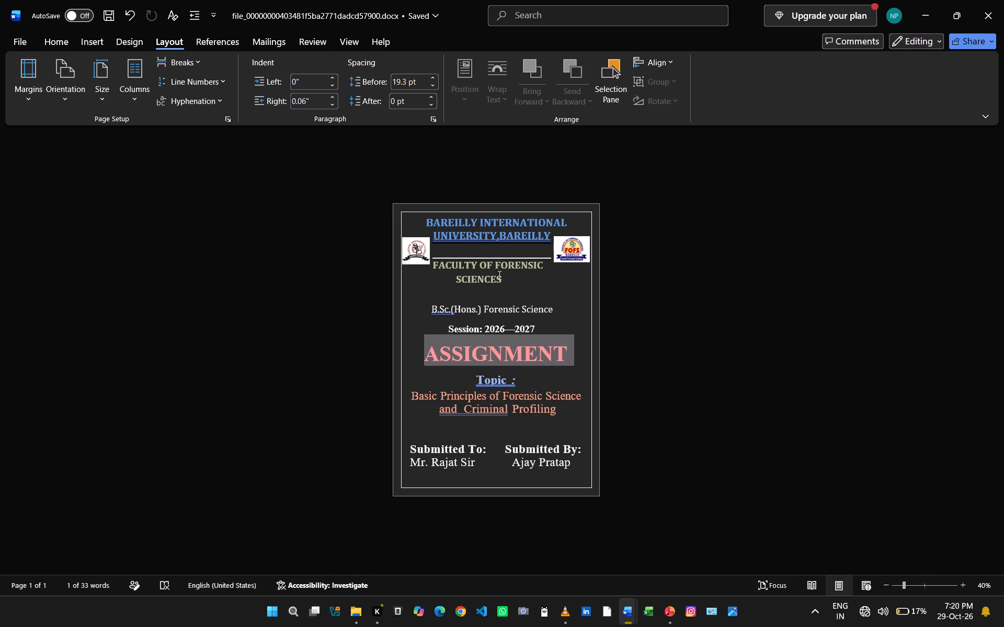
Delete the selected ASSIGNMENT heading between the session line and the topic.
{"action": "left_click", "coordinate": [521, 258]}
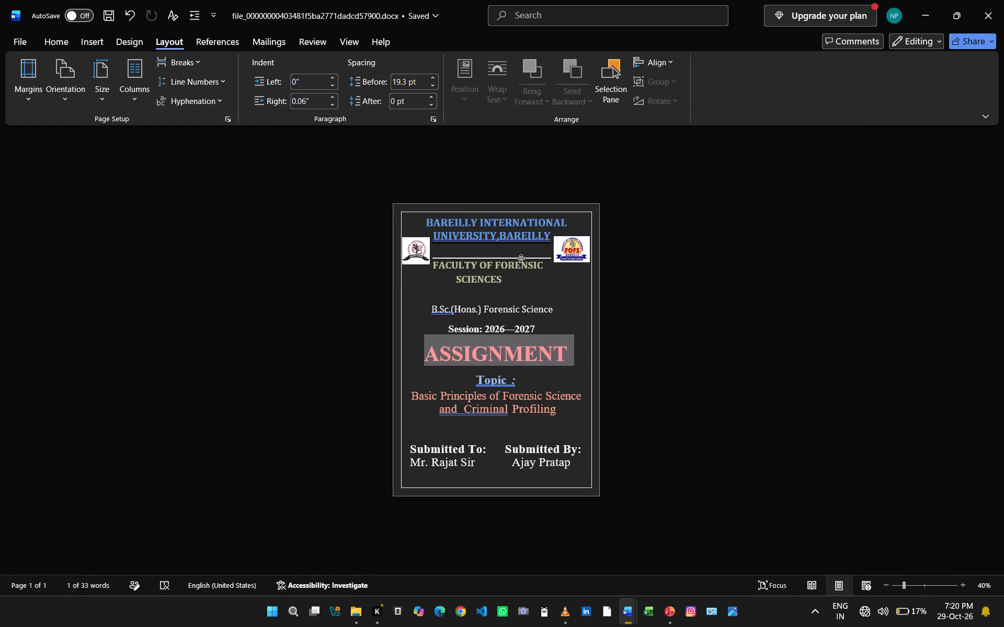
{"action": "left_click", "coordinate": [521, 258]}
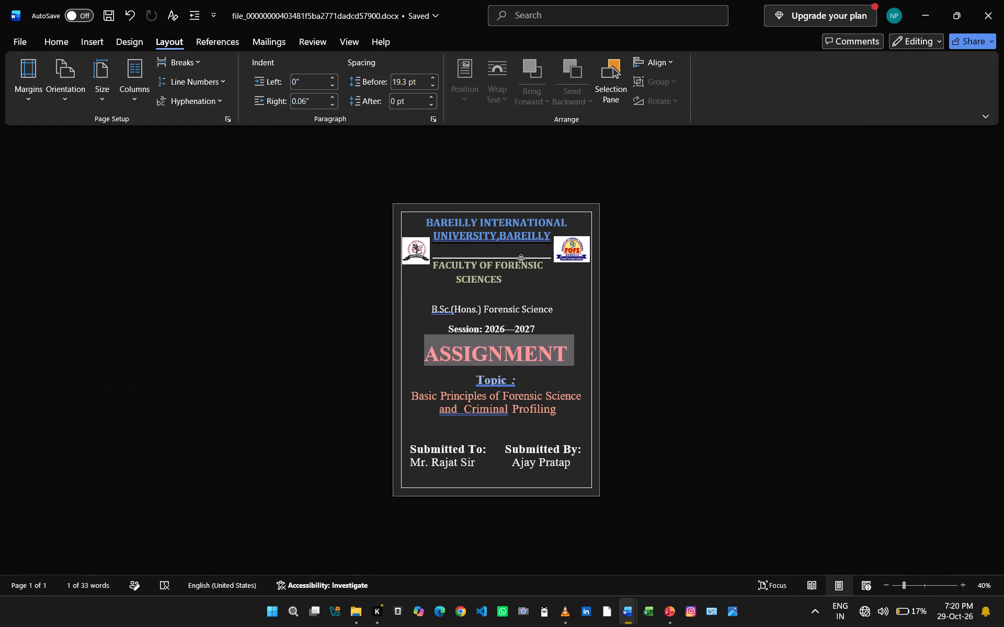
{"action": "left_click", "coordinate": [521, 258]}
{"action": "key", "text": "Delete"}
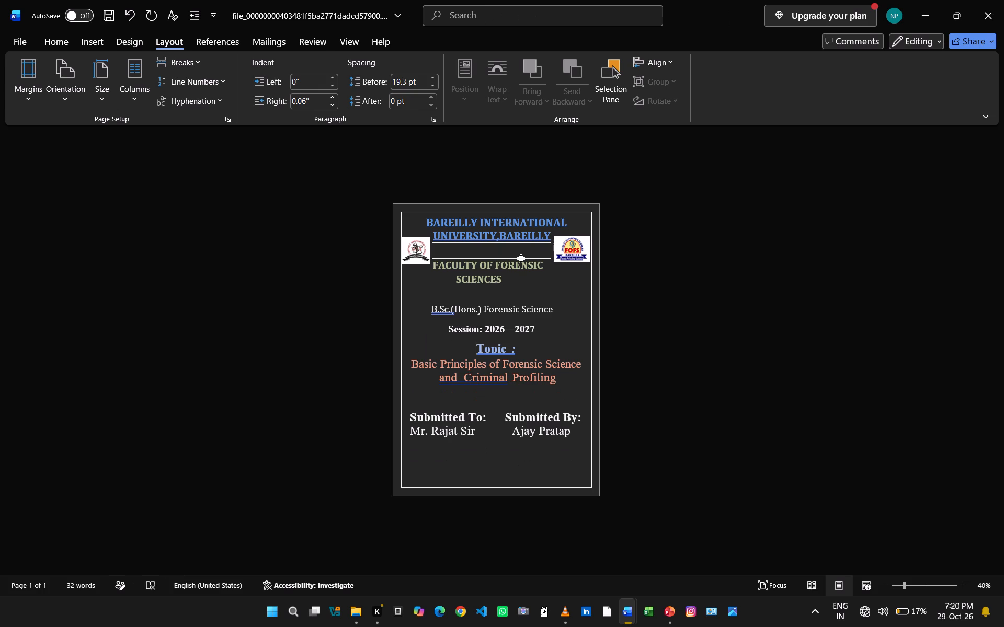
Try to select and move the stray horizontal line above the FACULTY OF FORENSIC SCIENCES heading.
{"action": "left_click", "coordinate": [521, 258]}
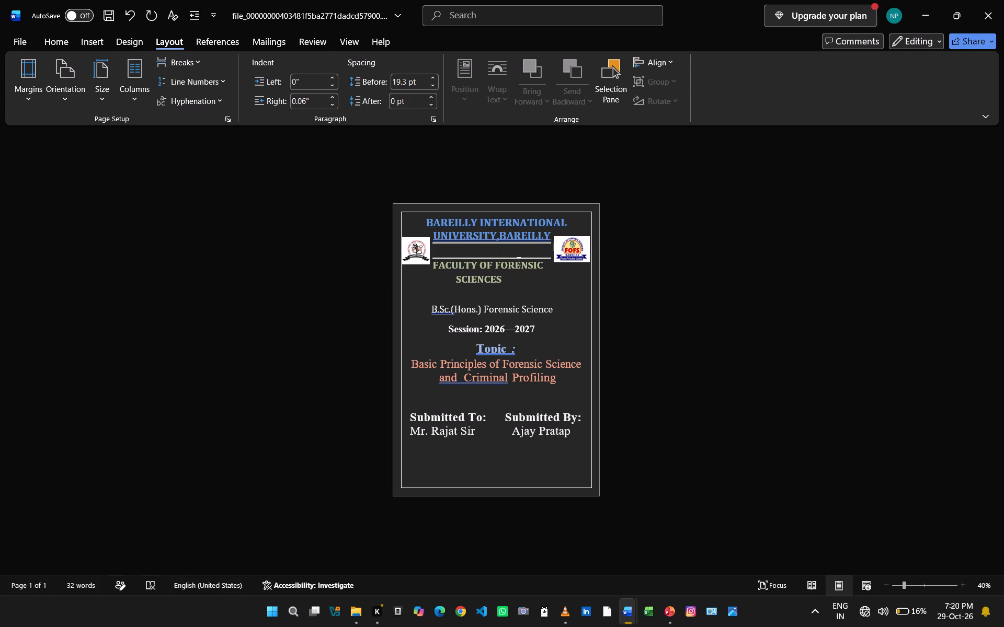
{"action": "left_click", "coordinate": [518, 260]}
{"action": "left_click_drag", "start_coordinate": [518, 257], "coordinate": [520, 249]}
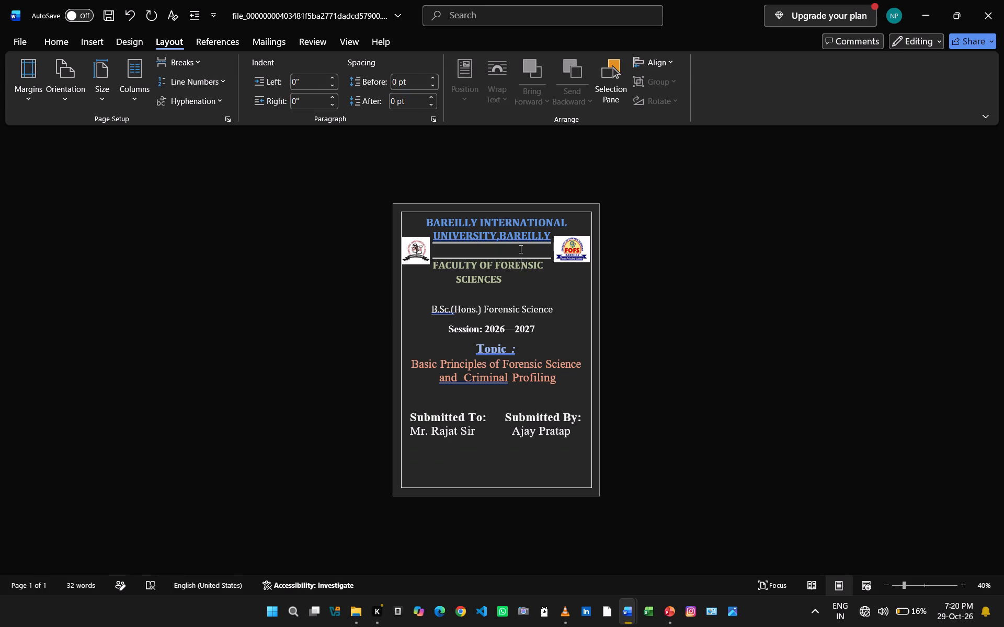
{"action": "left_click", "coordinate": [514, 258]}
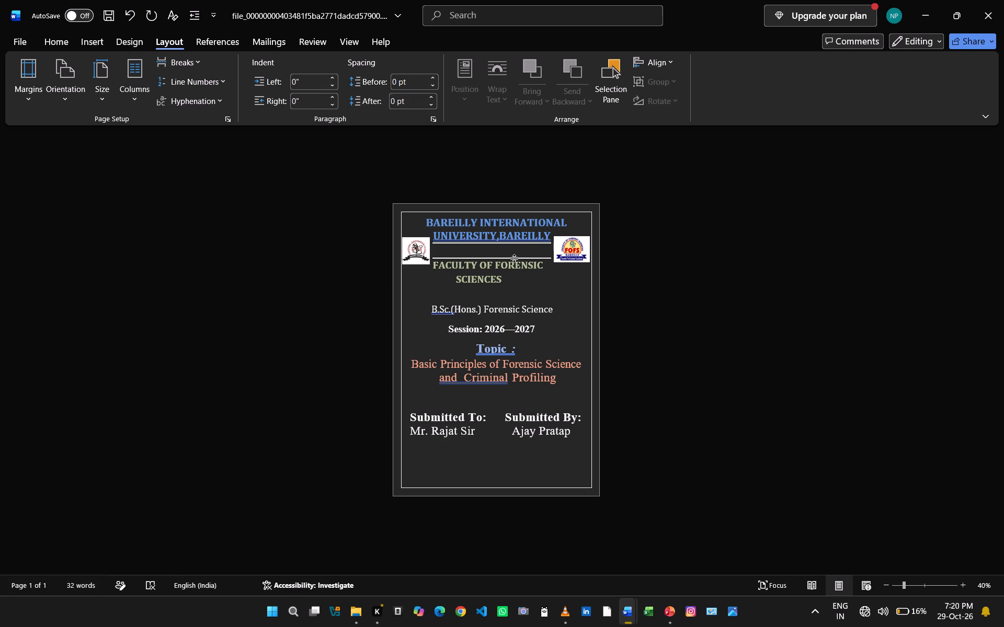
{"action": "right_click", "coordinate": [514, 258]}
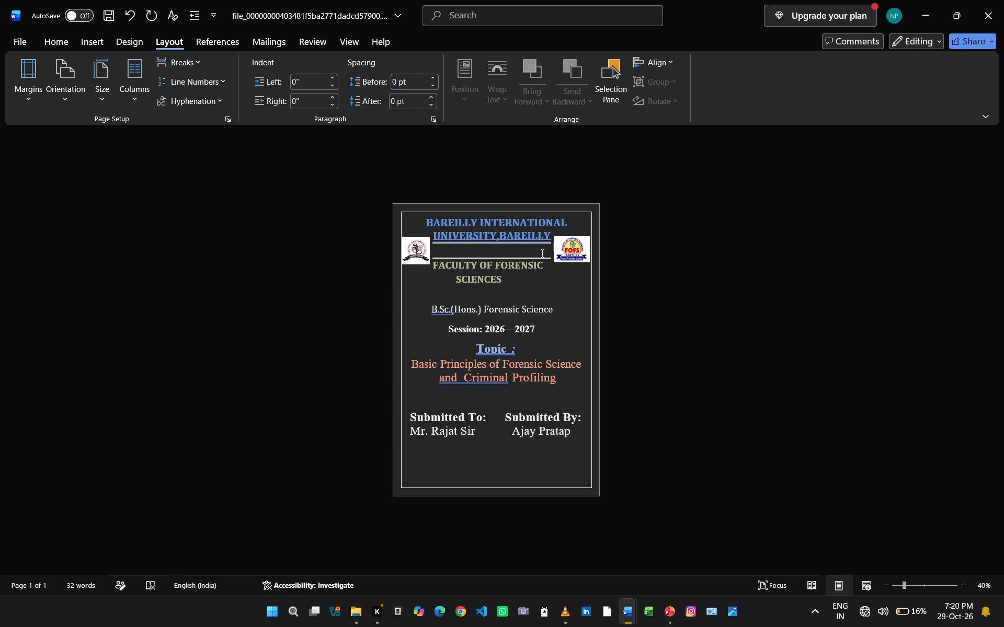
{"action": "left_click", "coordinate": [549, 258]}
In Borders and Shading, browse the page border art and apply the existing box page border to This section.
{"action": "left_click", "coordinate": [463, 11]}
{"action": "left_click", "coordinate": [497, 60]}
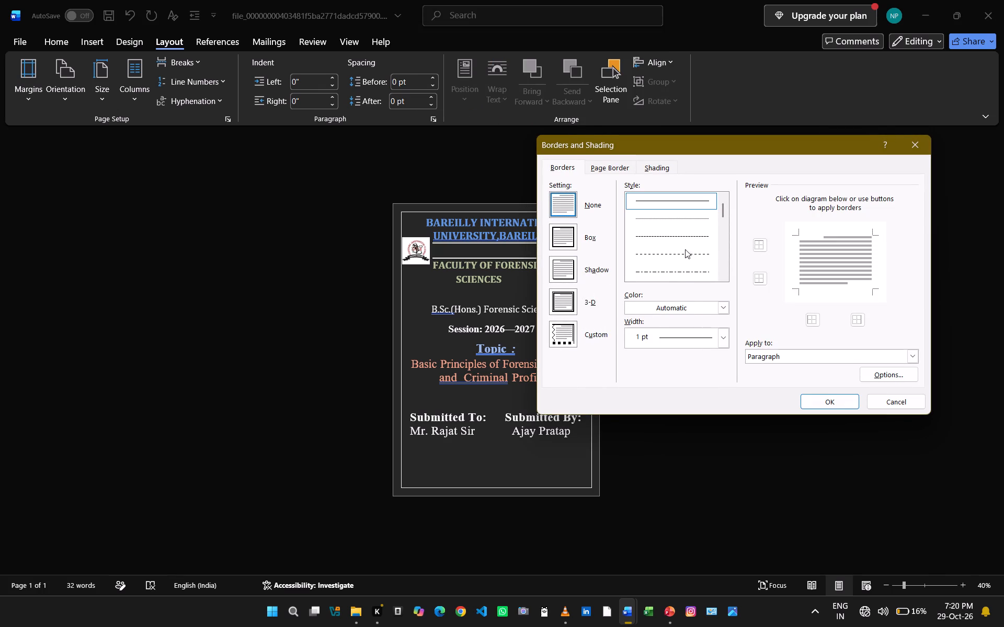
{"action": "left_click", "coordinate": [612, 171]}
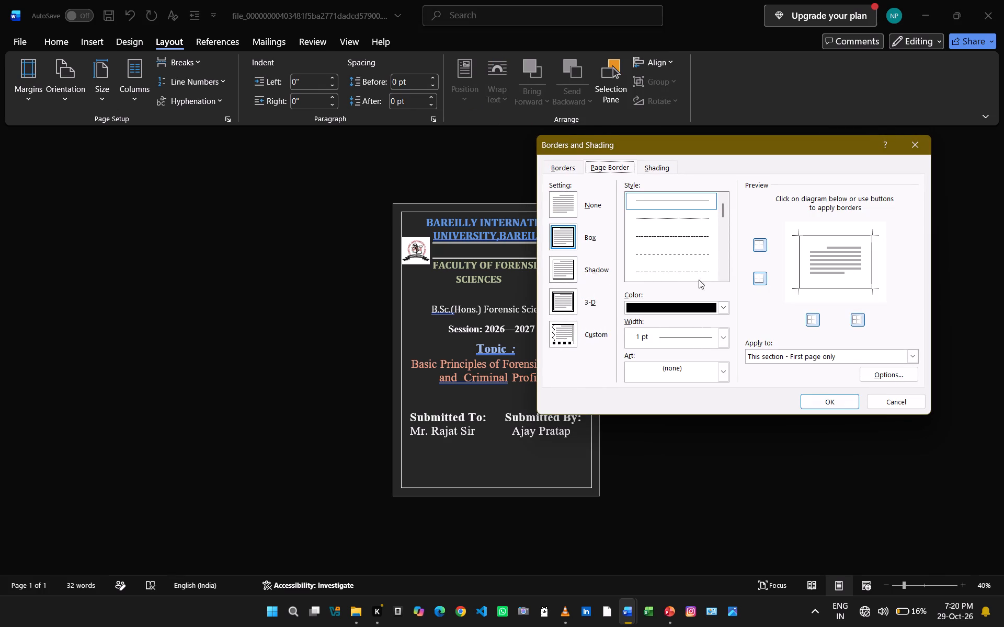
{"action": "left_click", "coordinate": [728, 368]}
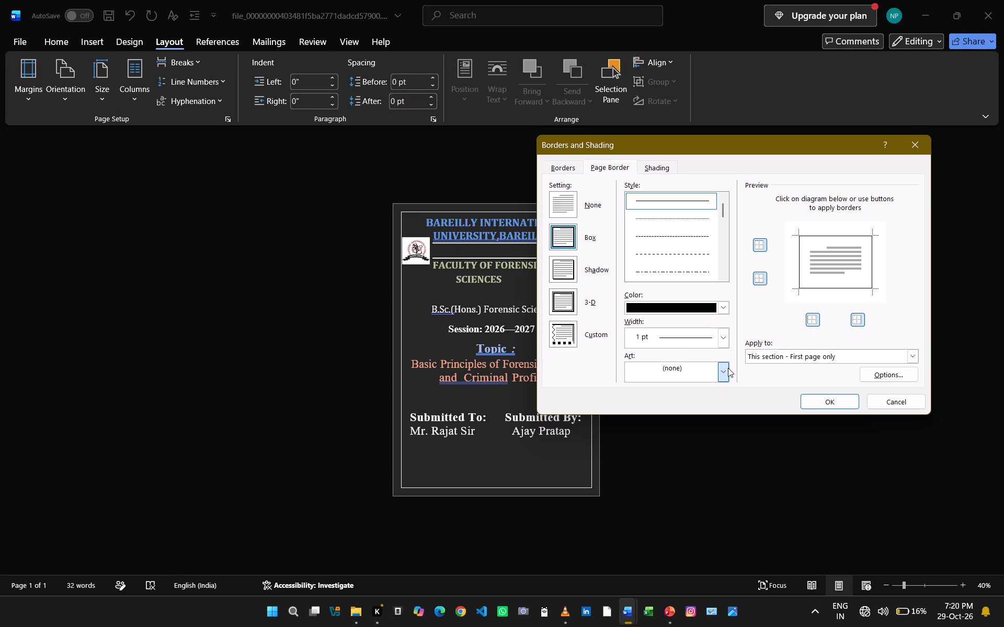
{"action": "scroll", "coordinate": [682, 425], "scroll_direction": "down", "scroll_amount": 5}
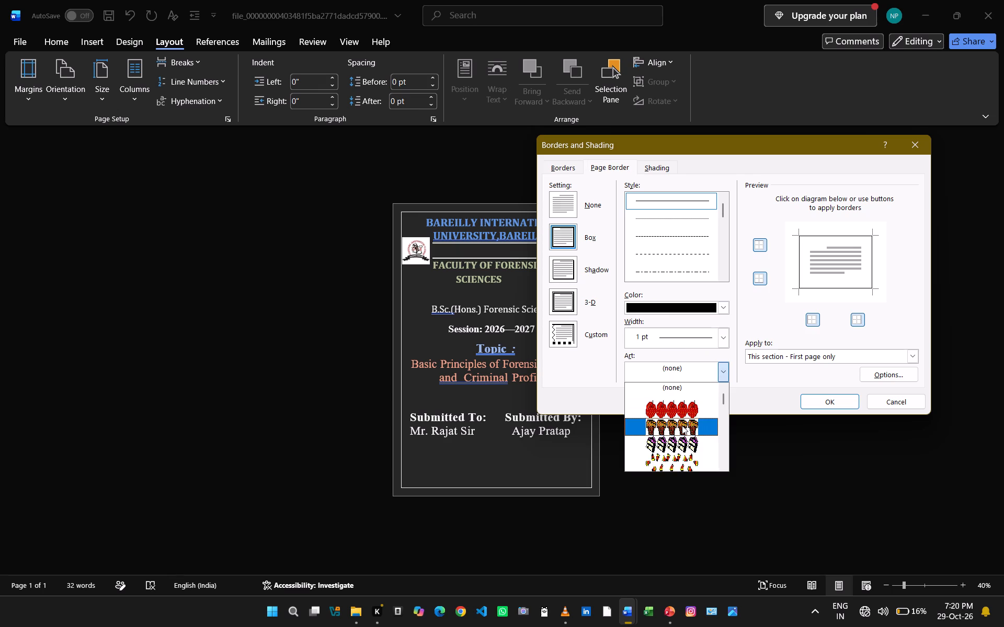
{"action": "scroll", "coordinate": [682, 425], "scroll_direction": "down", "scroll_amount": 4}
{"action": "scroll", "coordinate": [682, 425], "scroll_direction": "up", "scroll_amount": 5}
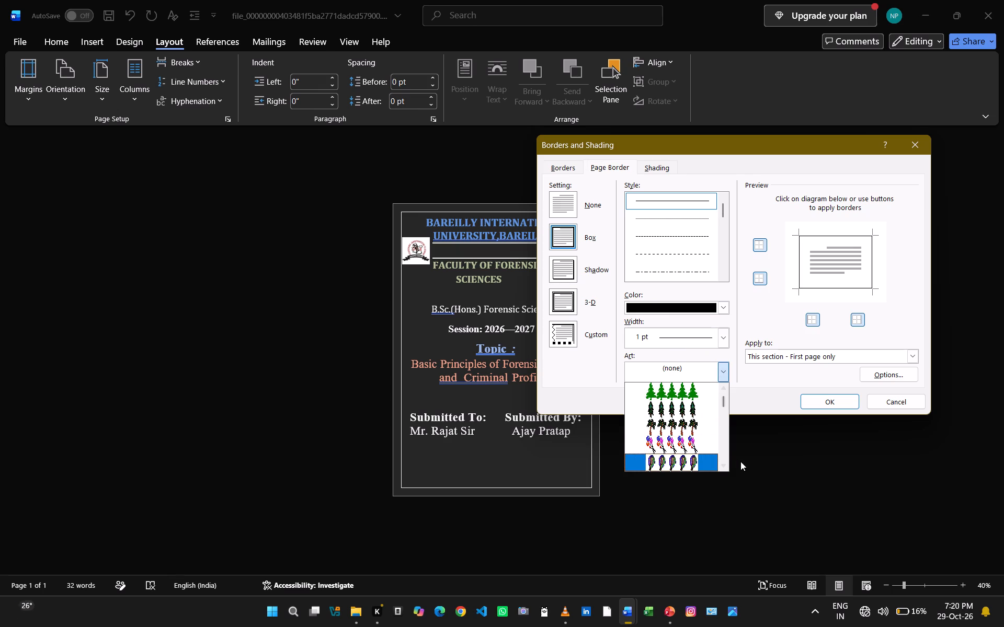
{"action": "left_click", "coordinate": [740, 461]}
{"action": "left_click", "coordinate": [751, 391]}
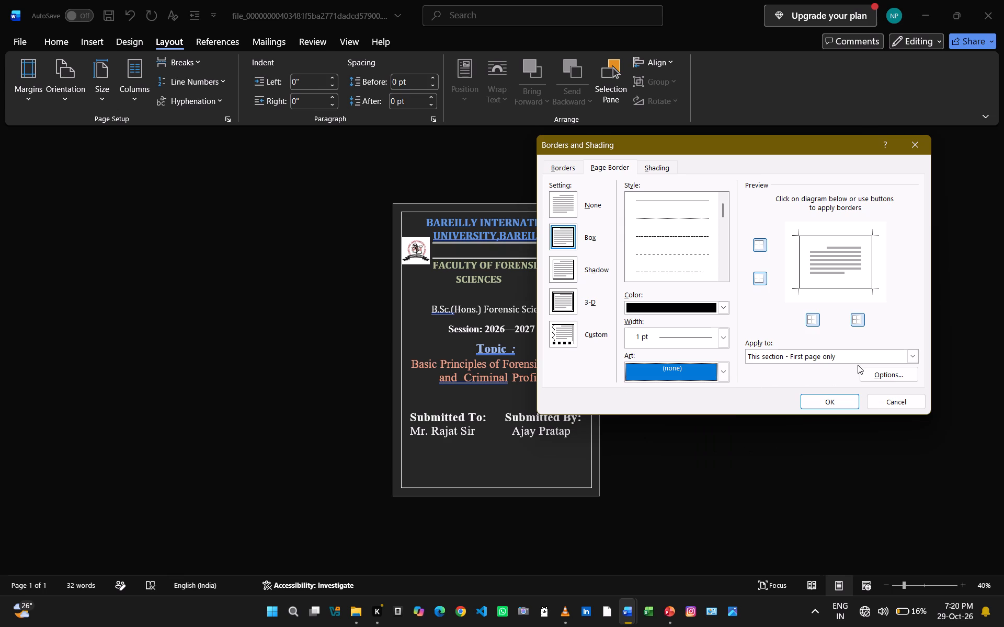
{"action": "left_click", "coordinate": [884, 356]}
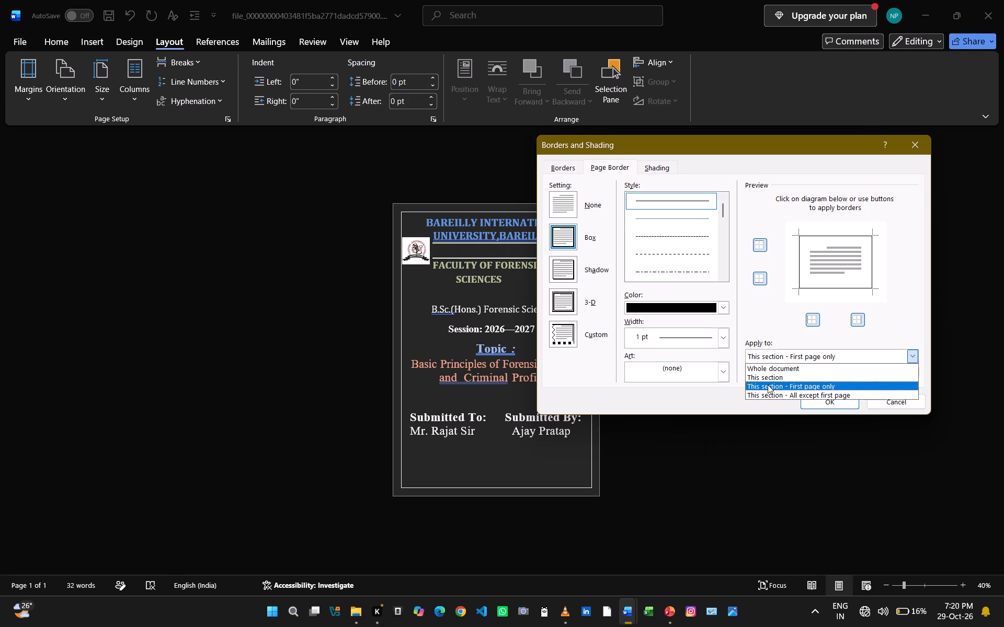
{"action": "left_click", "coordinate": [767, 375]}
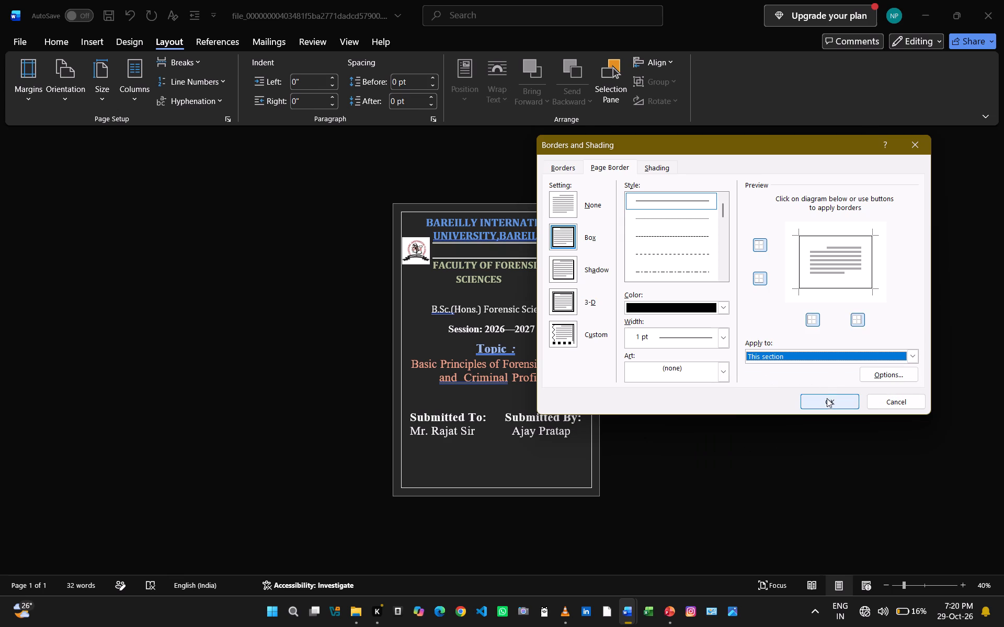
{"action": "left_click", "coordinate": [827, 398]}
{"action": "left_click", "coordinate": [692, 329]}
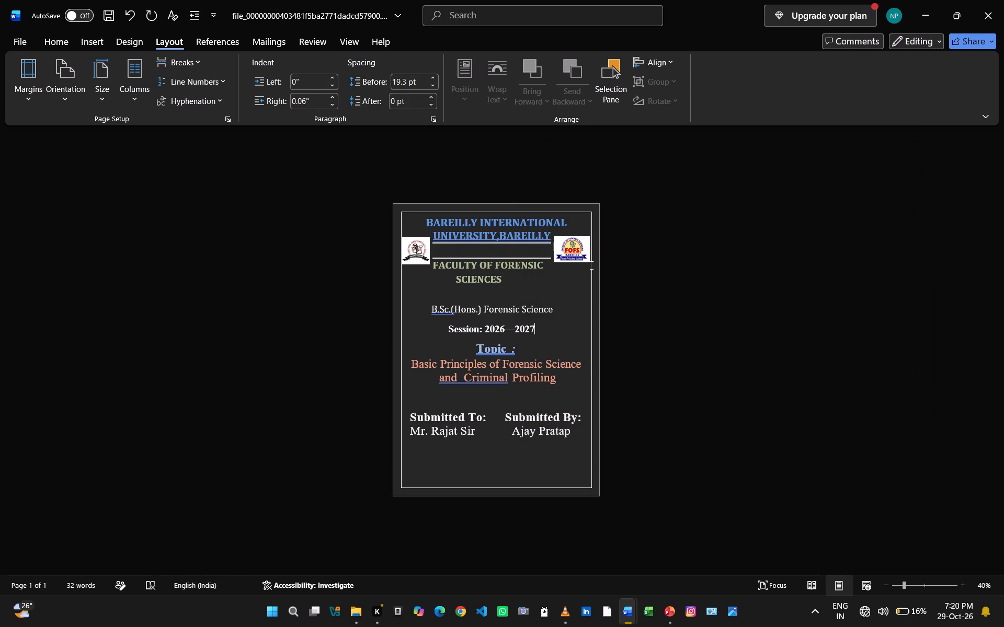
Remove the stray ruled paragraph between the university and faculty headings and put a plain blank line in its place.
{"action": "left_click", "coordinate": [537, 255]}
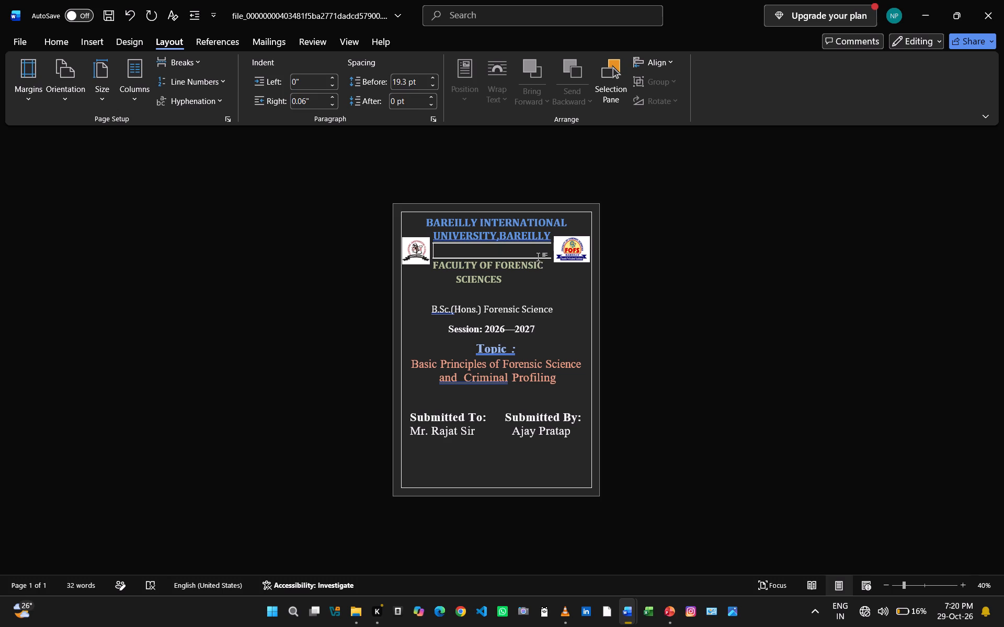
{"action": "left_click", "coordinate": [538, 257]}
{"action": "key", "text": "Delete"}
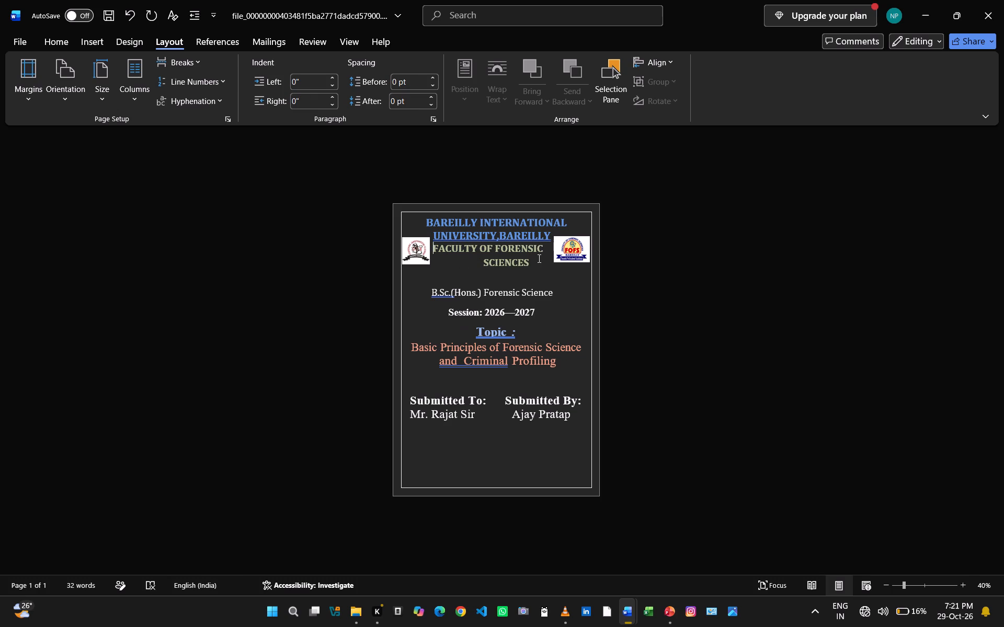
{"action": "key", "text": "Return"}
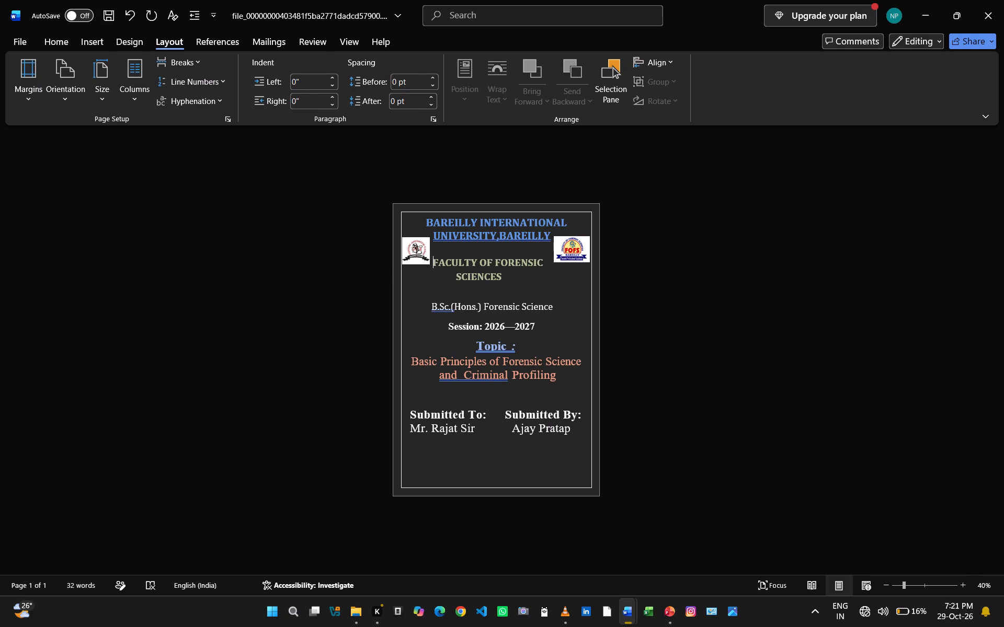
Save the document with the stray heading line removed.
{"action": "left_click", "coordinate": [698, 282]}
{"action": "key", "text": "ctrl+s"}
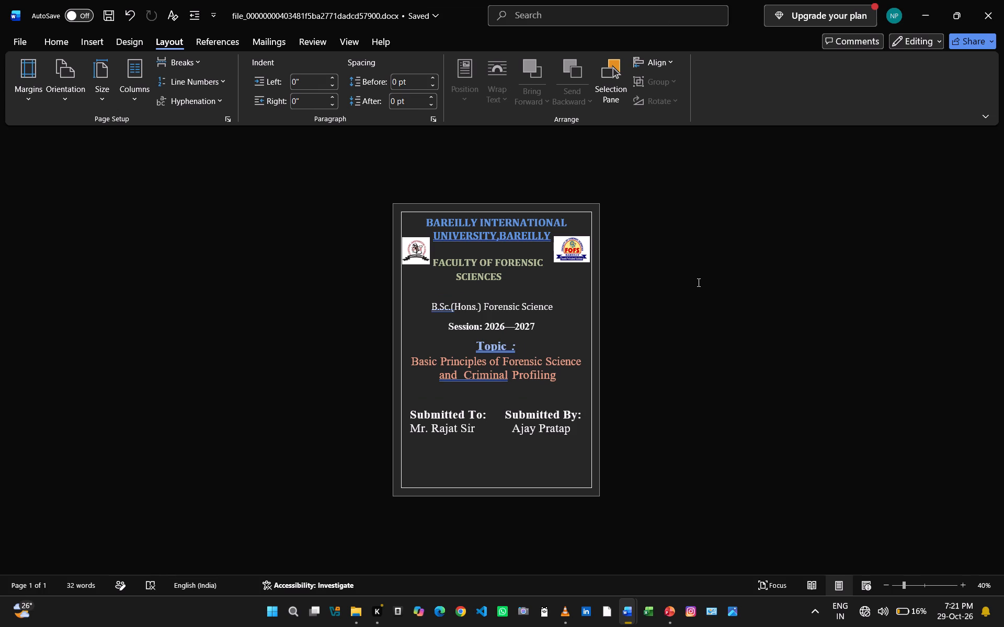
Shift the faculty heading slightly right by adding three spaces before SCIENCES and one before FACULTY.
{"action": "left_click", "coordinate": [458, 275]}
{"action": "key", "text": "space"}
{"action": "key", "text": "space"}
{"action": "key", "text": "space"}
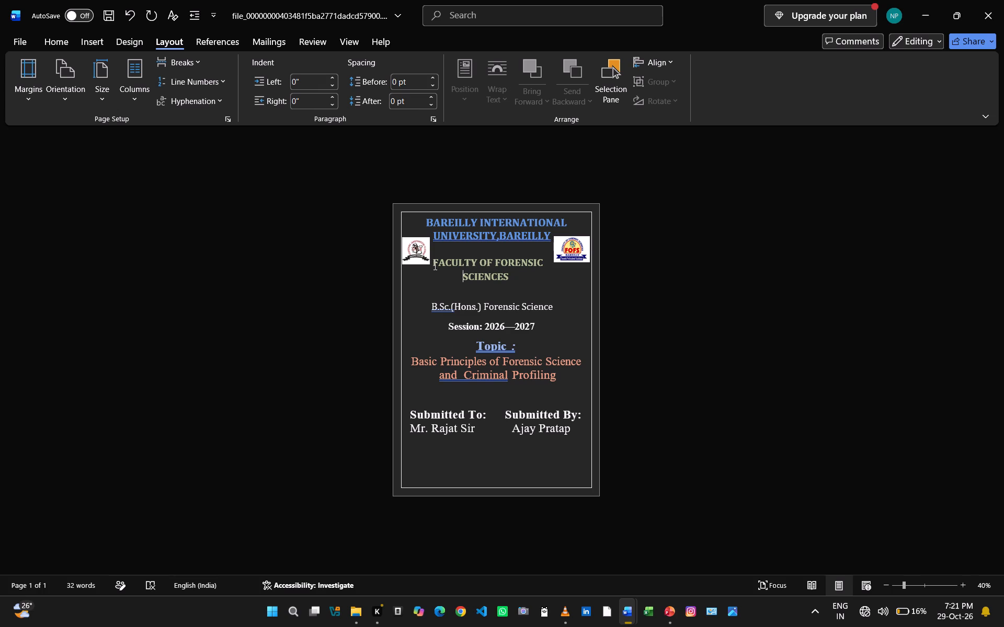
{"action": "left_click", "coordinate": [437, 261]}
{"action": "key", "text": "Left"}
{"action": "key", "text": "space"}
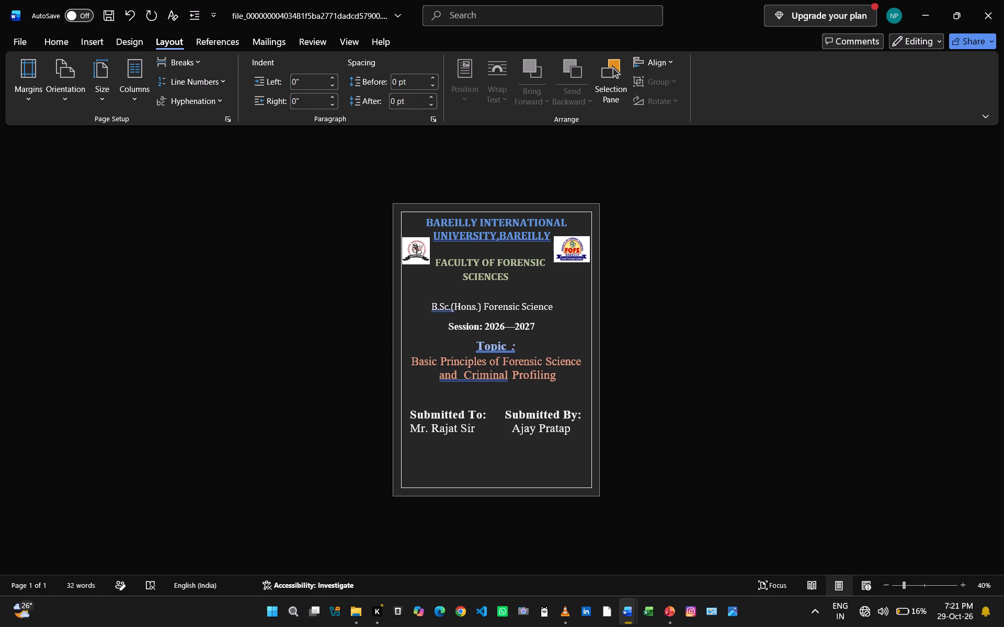
Add one space before B.Sc.(Hons.) Forensic Science to nudge the line slightly right.
{"action": "left_click", "coordinate": [269, 342]}
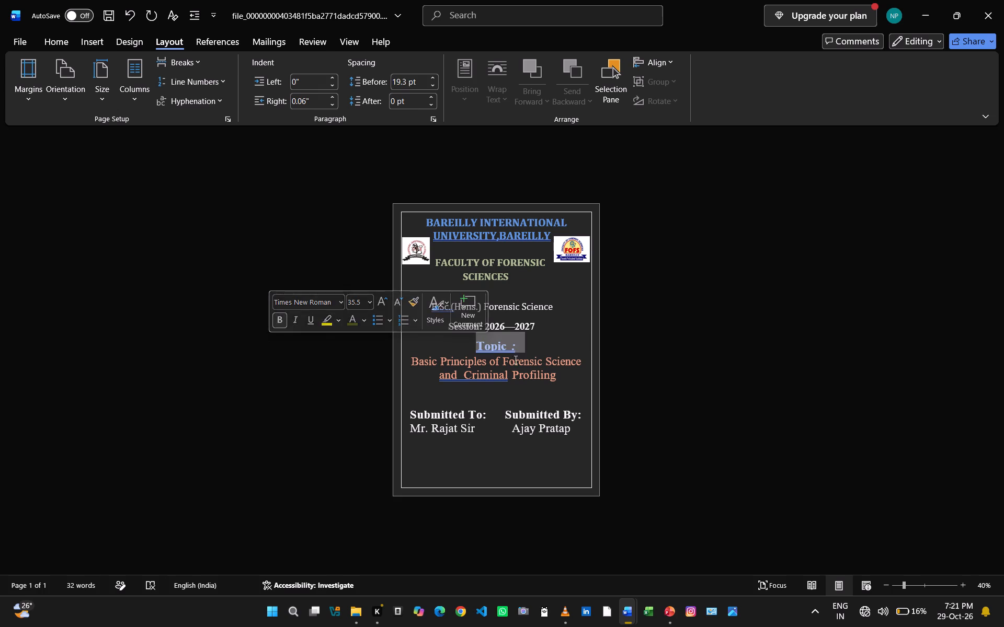
{"action": "left_click", "coordinate": [676, 370]}
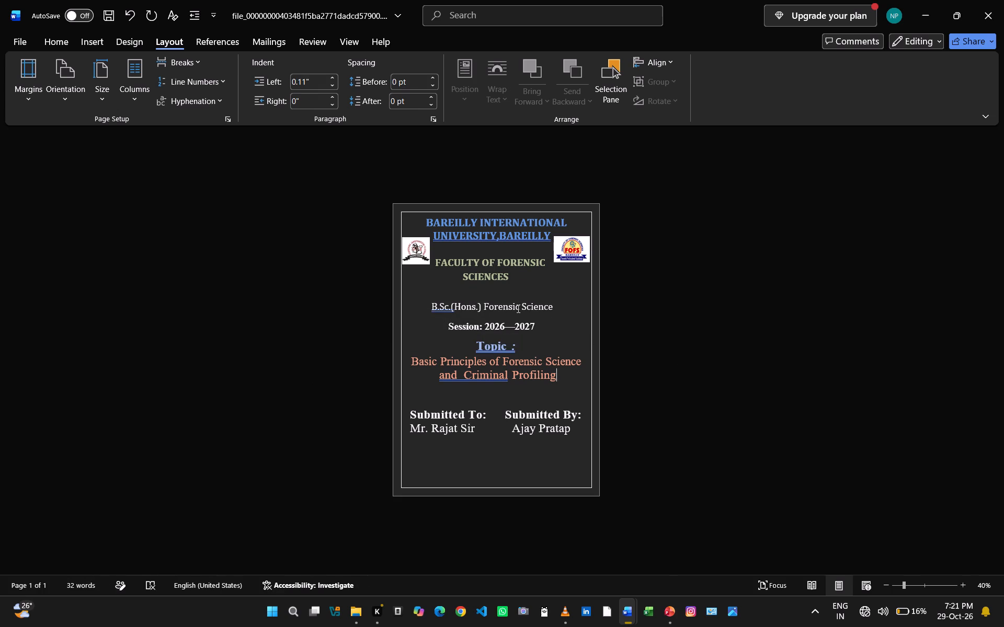
{"action": "left_click", "coordinate": [434, 308]}
{"action": "key", "text": "space"}
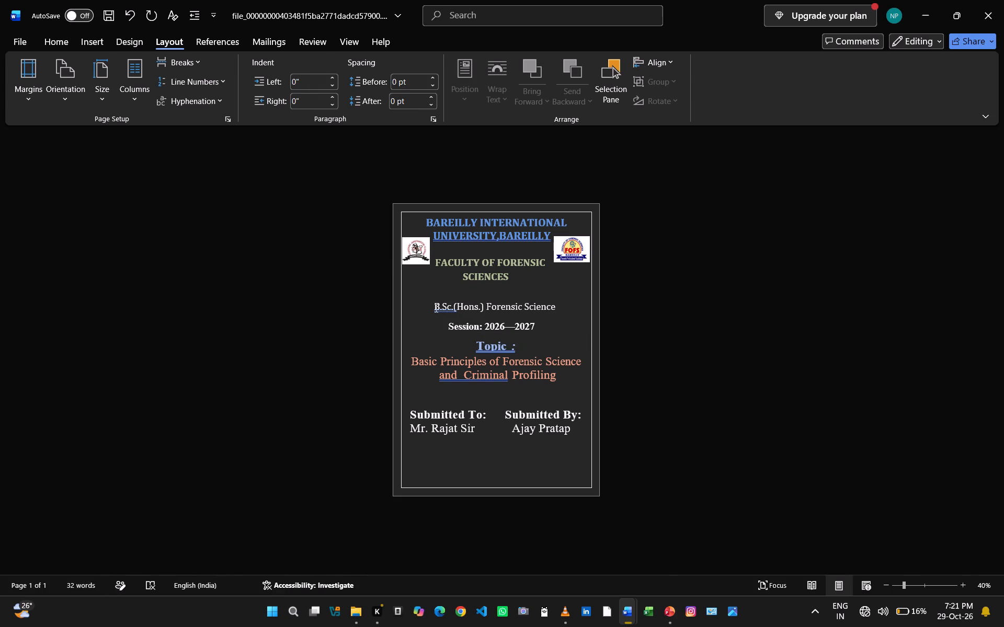
Save the document with the adjusted heading and course-line spacing.
{"action": "key", "text": "ctrl+s"}
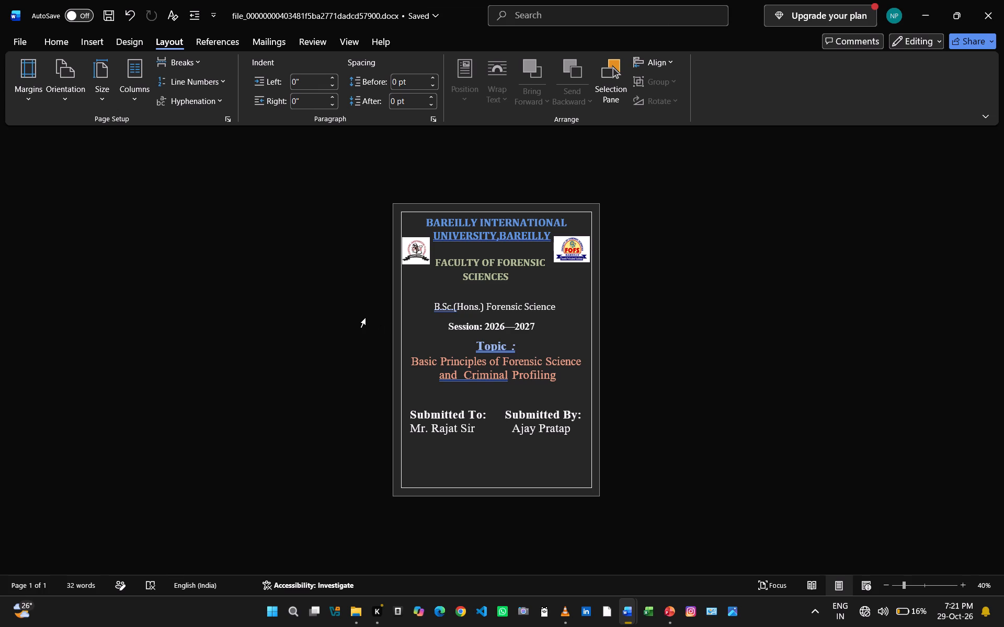
{"action": "key", "text": "ctrl+s"}
Open the print preview of the assignment page to check its layout.
{"action": "left_click", "coordinate": [763, 373]}
{"action": "key", "text": "ctrl+p"}
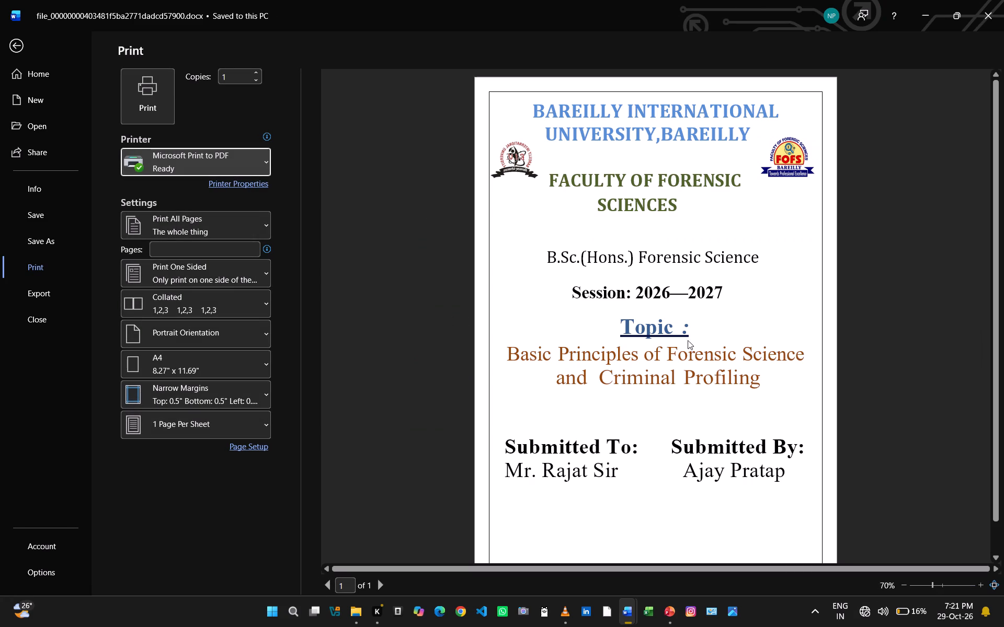
Examine the full assignment page in the print preview, down to its bottom border, and return to editing.
{"action": "scroll", "coordinate": [635, 359], "scroll_direction": "down", "scroll_amount": 1}
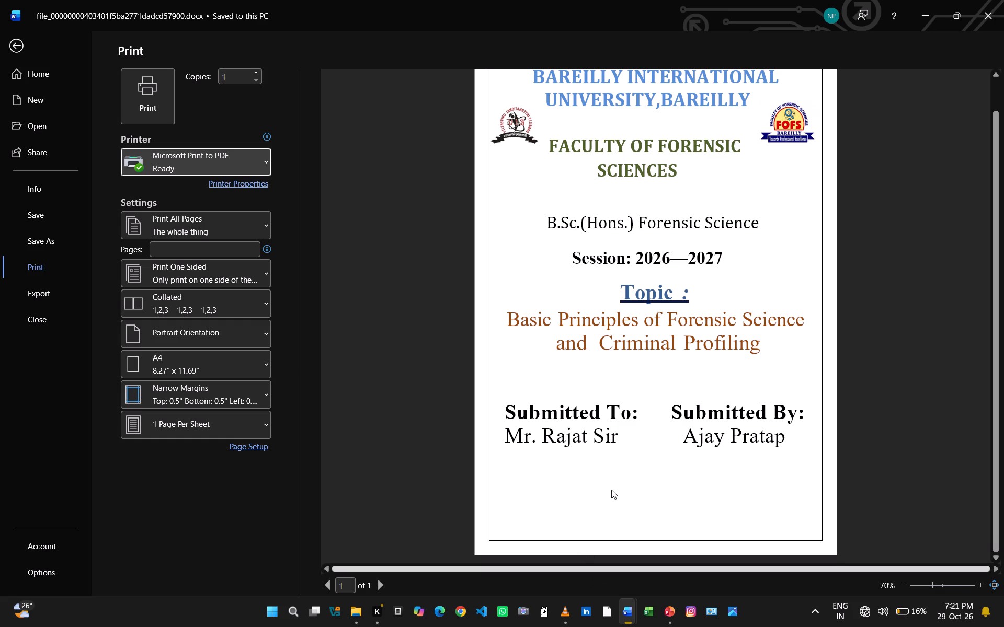
{"action": "scroll", "coordinate": [611, 490], "scroll_direction": "up", "scroll_amount": 1}
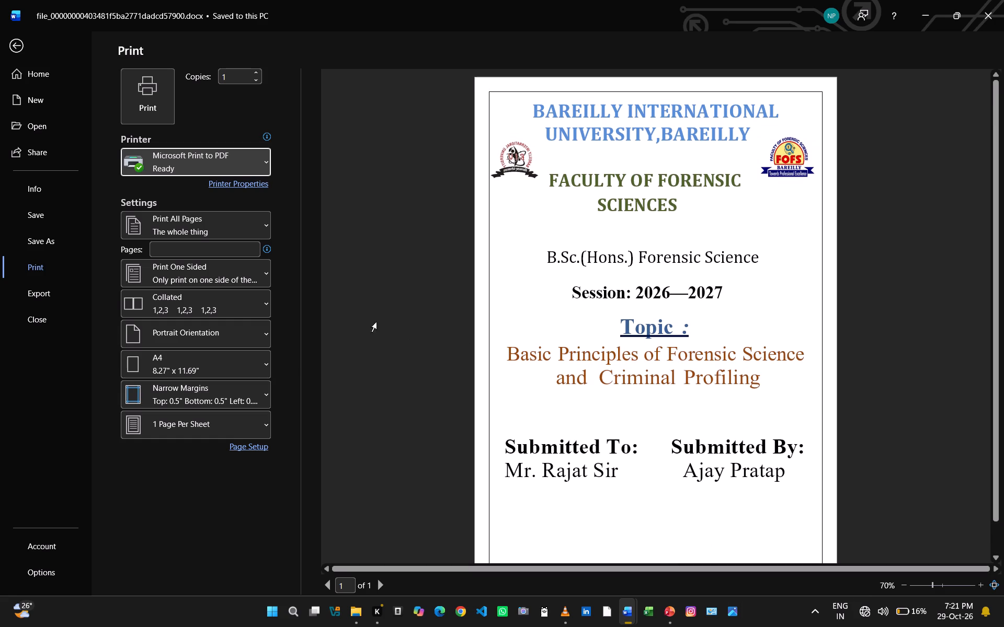
{"action": "left_click", "coordinate": [14, 47]}
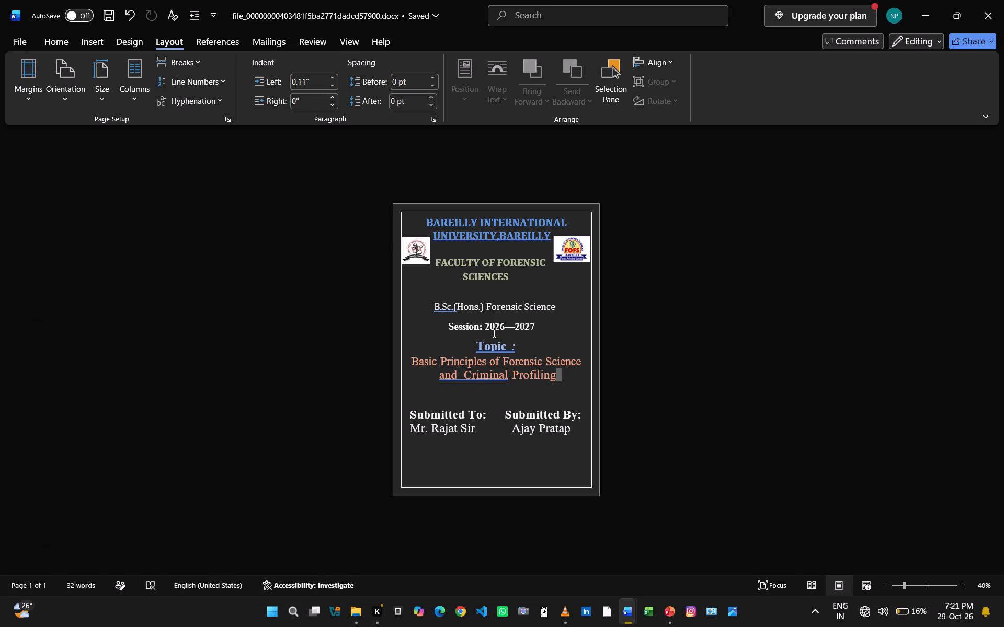
Insert a new line reading ASSIGNMENT between the Session: 2026—2027 line and the Topic heading.
{"action": "left_click", "coordinate": [544, 326]}
{"action": "key", "text": "Return"}
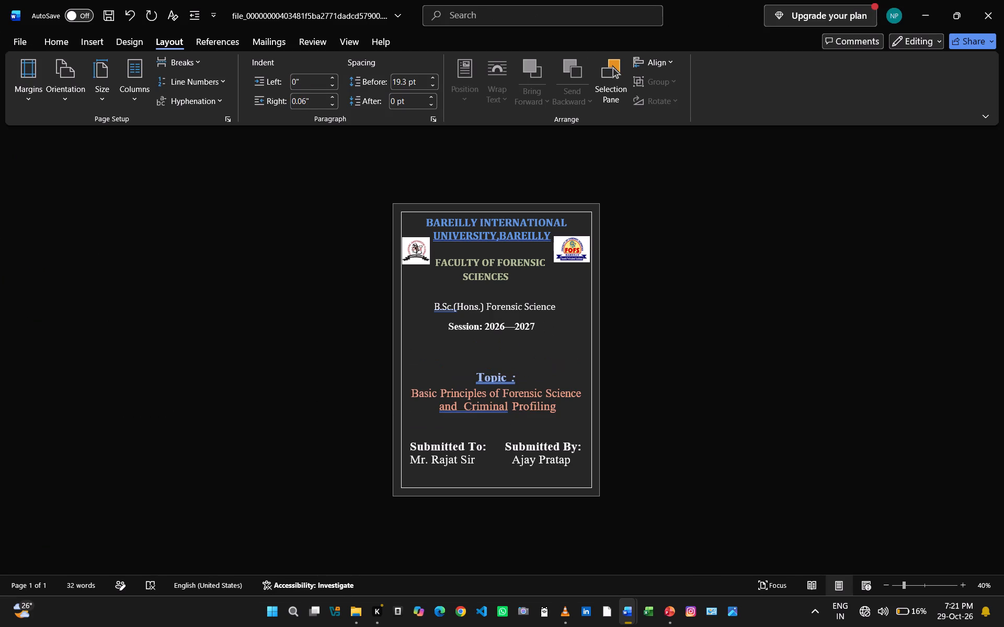
{"action": "type", "text": "ASS"}
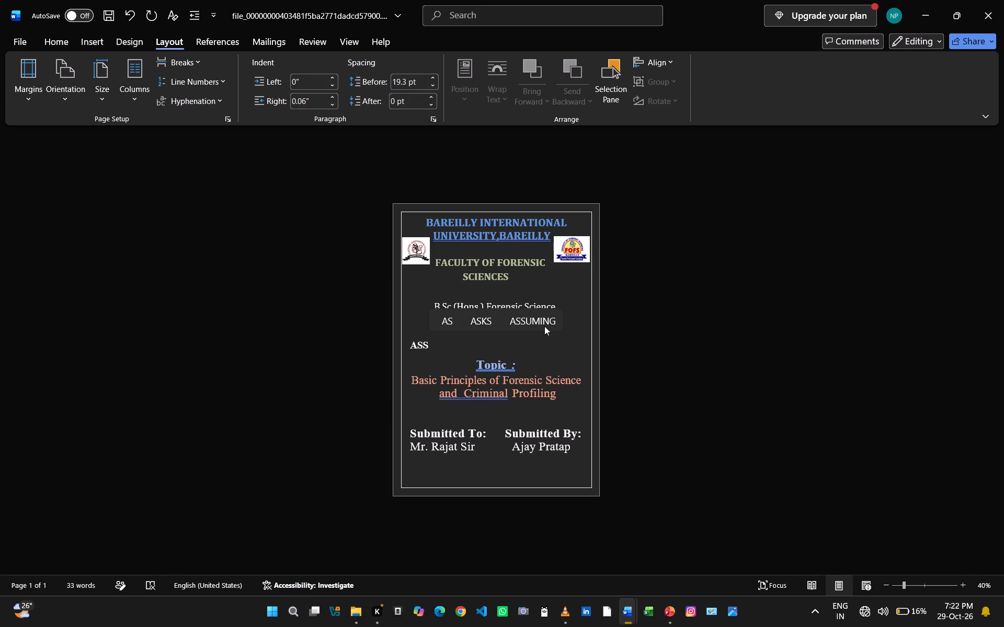
{"action": "key", "text": "shift+i"}
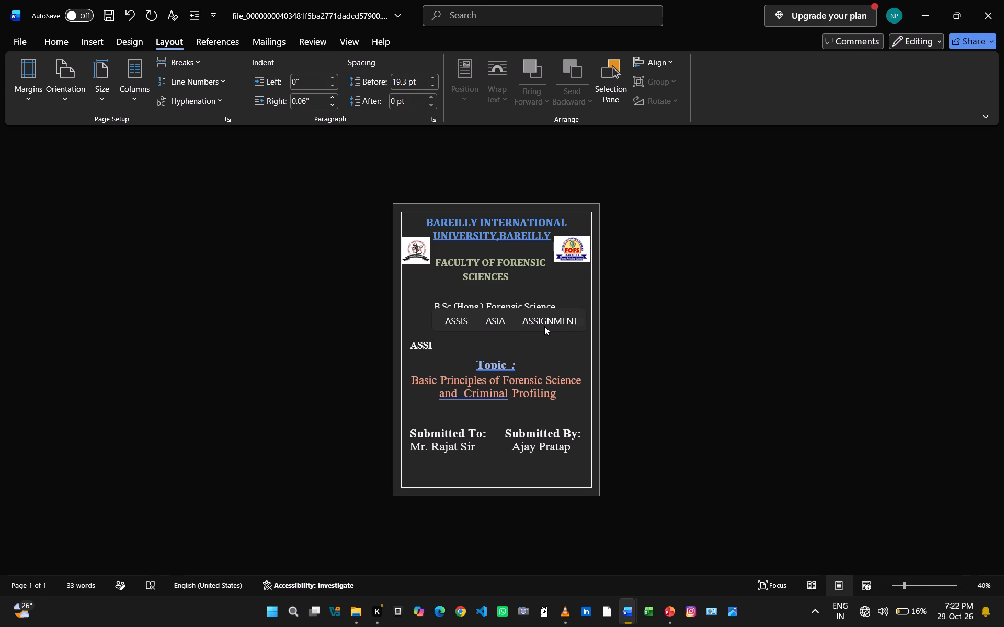
{"action": "left_click", "coordinate": [544, 326], "text": "shift"}
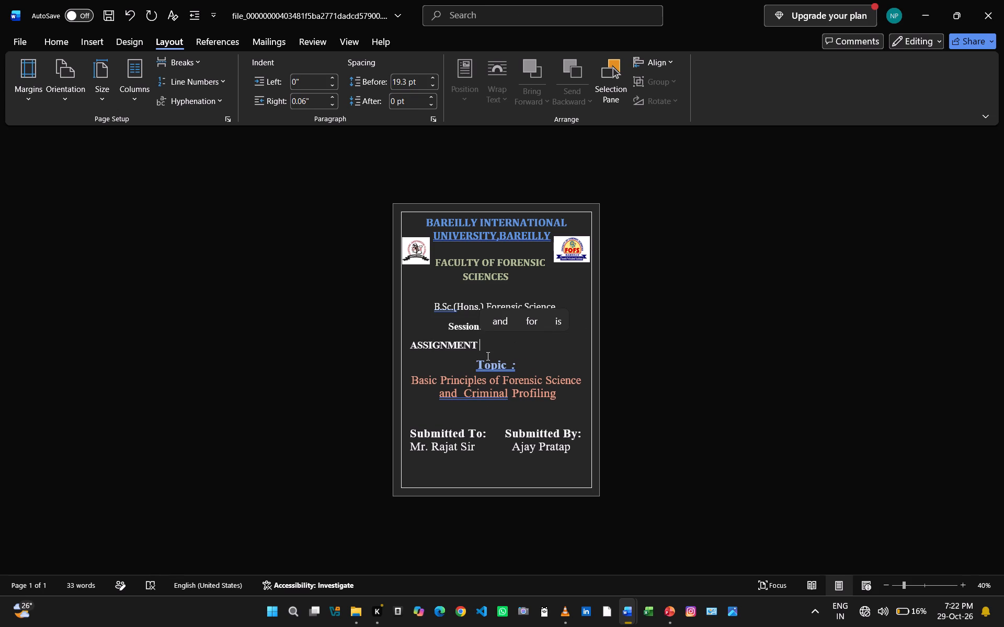
Format the ASSIGNMENT line as bold 72 pt text in the standard dark red colour.
{"action": "left_click_drag", "start_coordinate": [486, 341], "coordinate": [415, 345]}
{"action": "left_click_drag", "start_coordinate": [412, 345], "coordinate": [487, 345]}
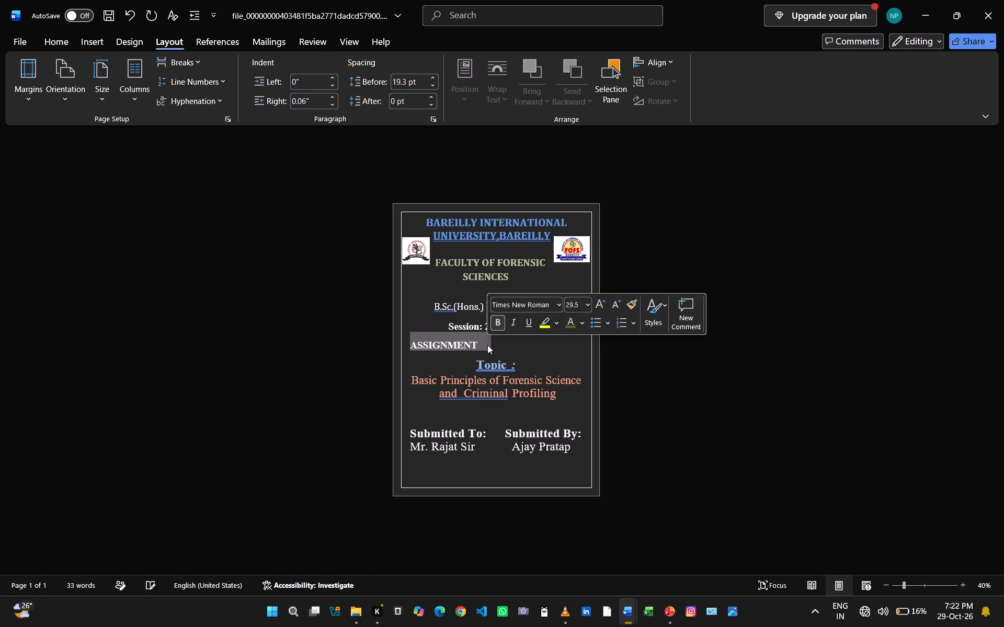
{"action": "left_click", "coordinate": [494, 324]}
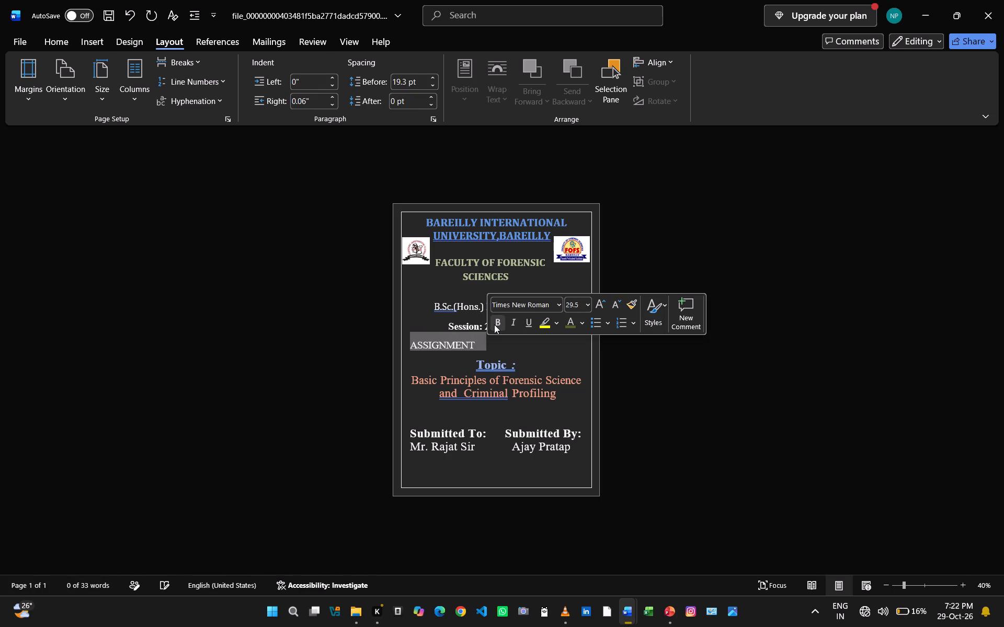
{"action": "left_click", "coordinate": [494, 324]}
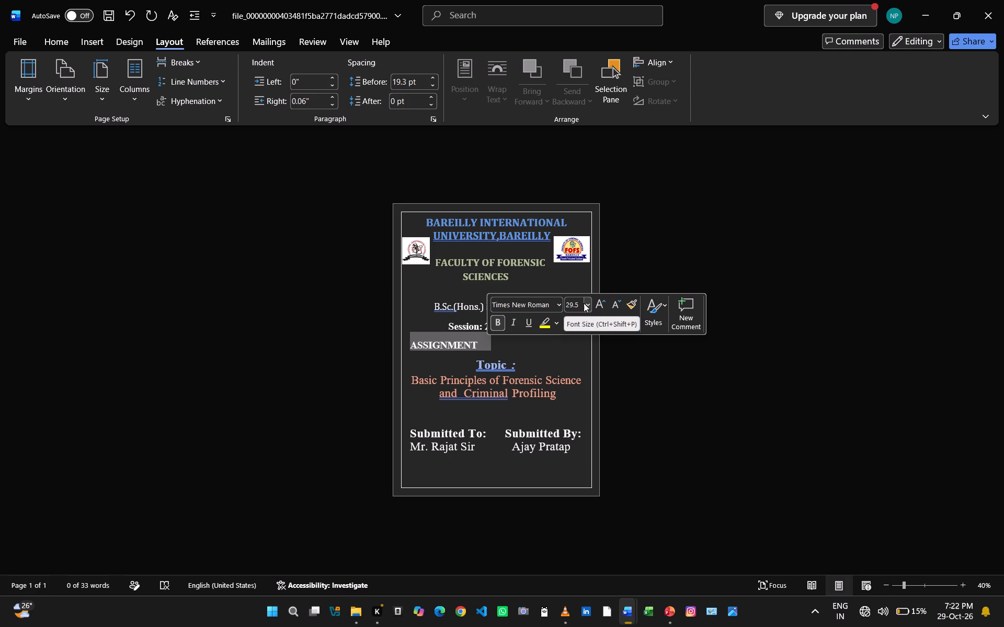
{"action": "left_click", "coordinate": [584, 303]}
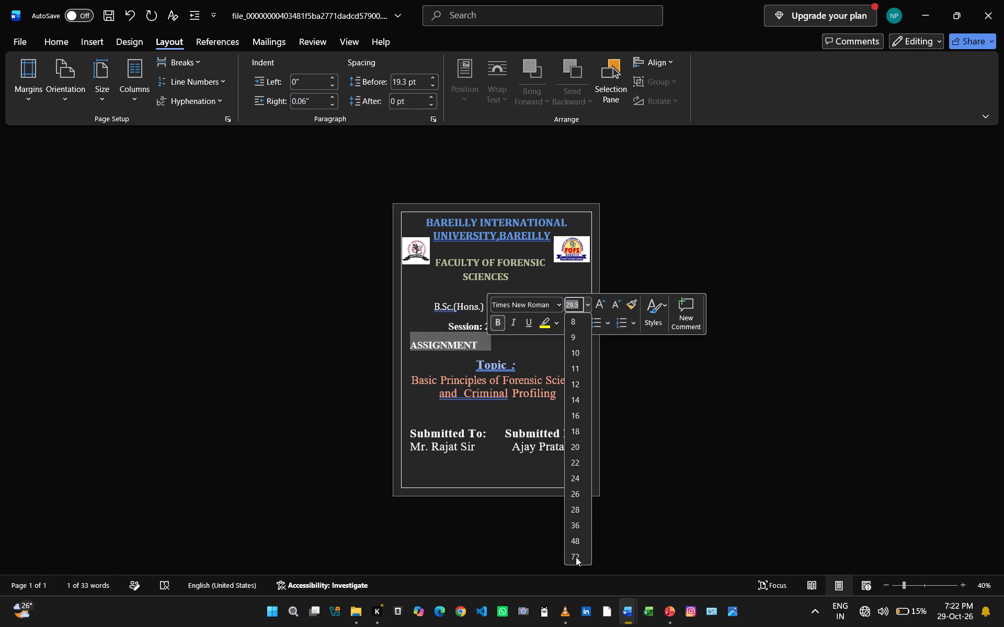
{"action": "left_click", "coordinate": [576, 556]}
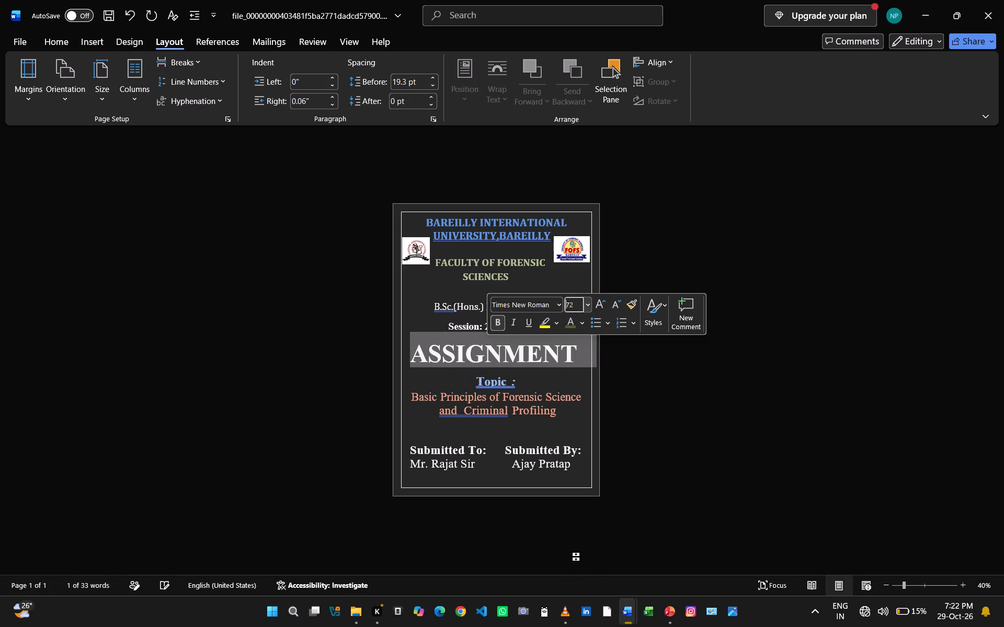
{"action": "left_click", "coordinate": [579, 324]}
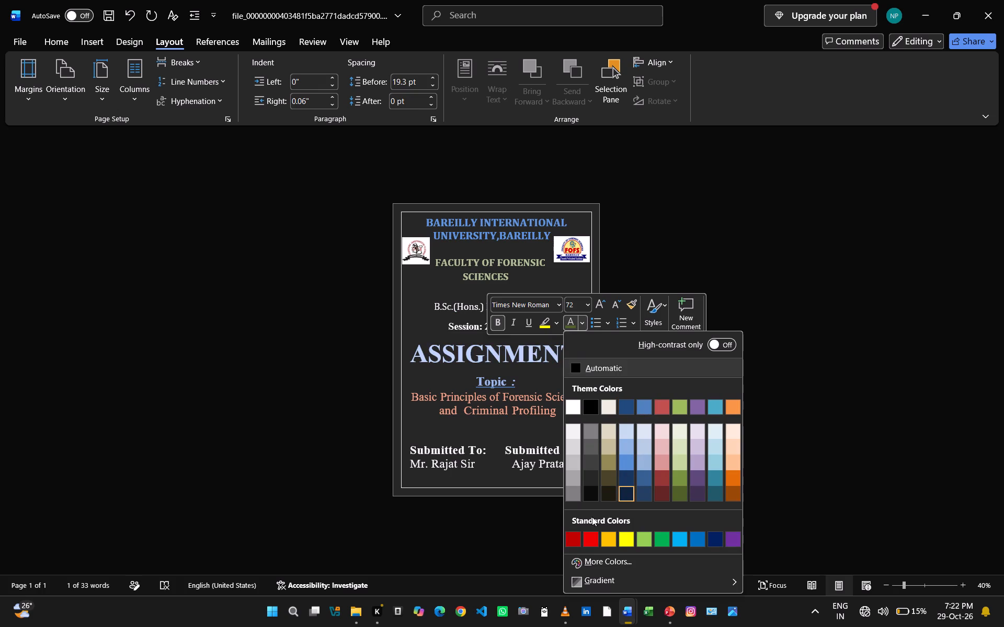
{"action": "left_click", "coordinate": [577, 536]}
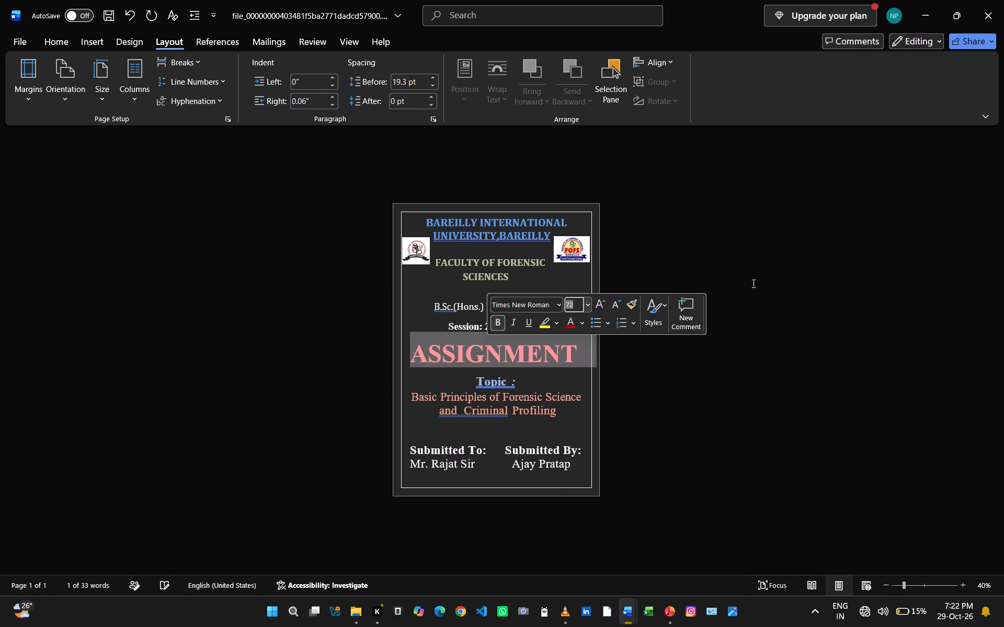
{"action": "left_click", "coordinate": [769, 349]}
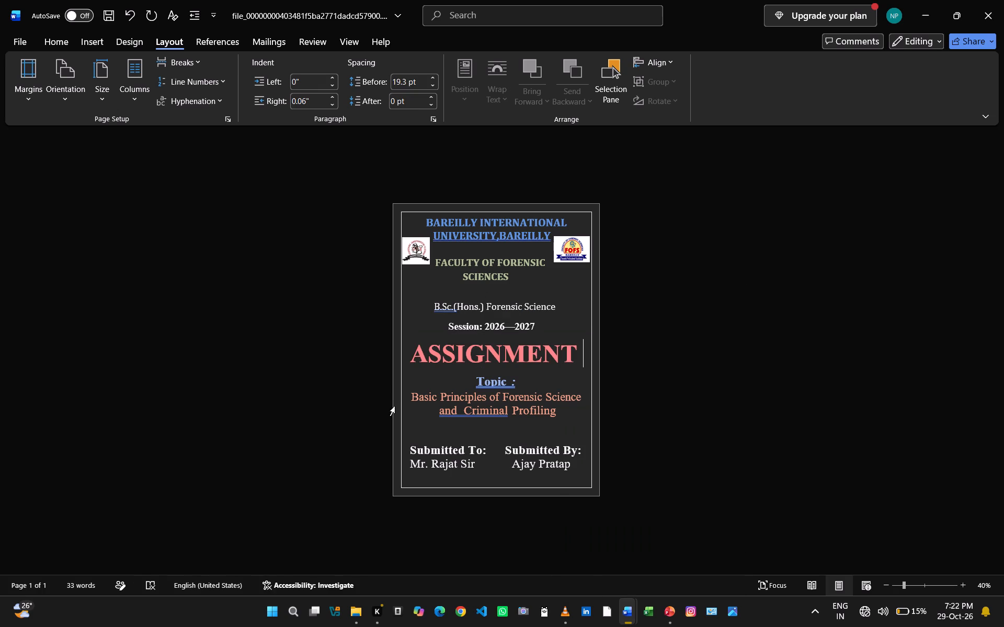
{"action": "left_click", "coordinate": [317, 398]}
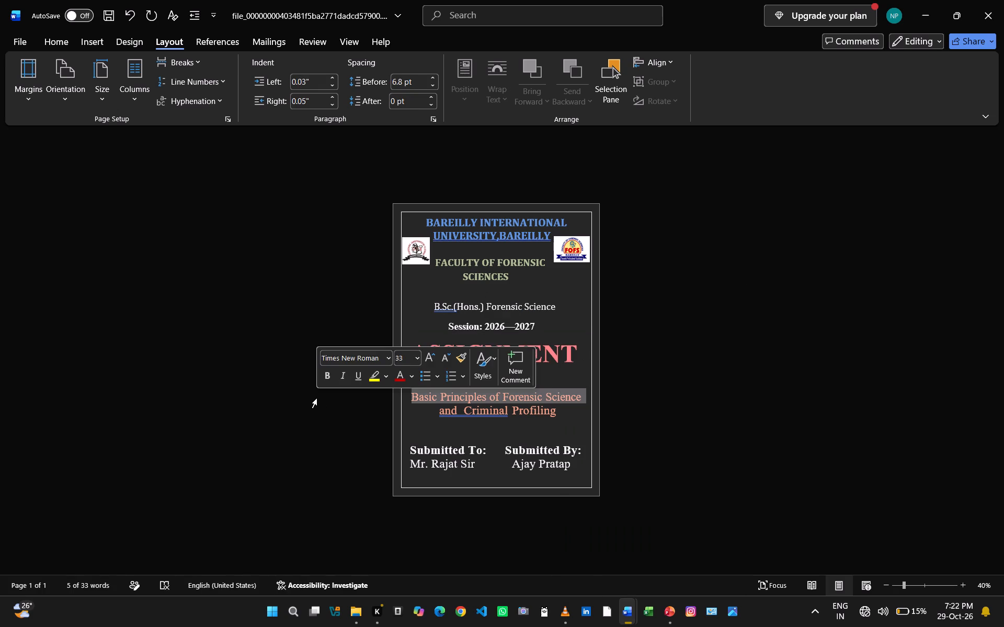
Check the page with the large ASSIGNMENT title in the print preview, from top to bottom, and return to editing.
{"action": "key", "text": "ctrl+p"}
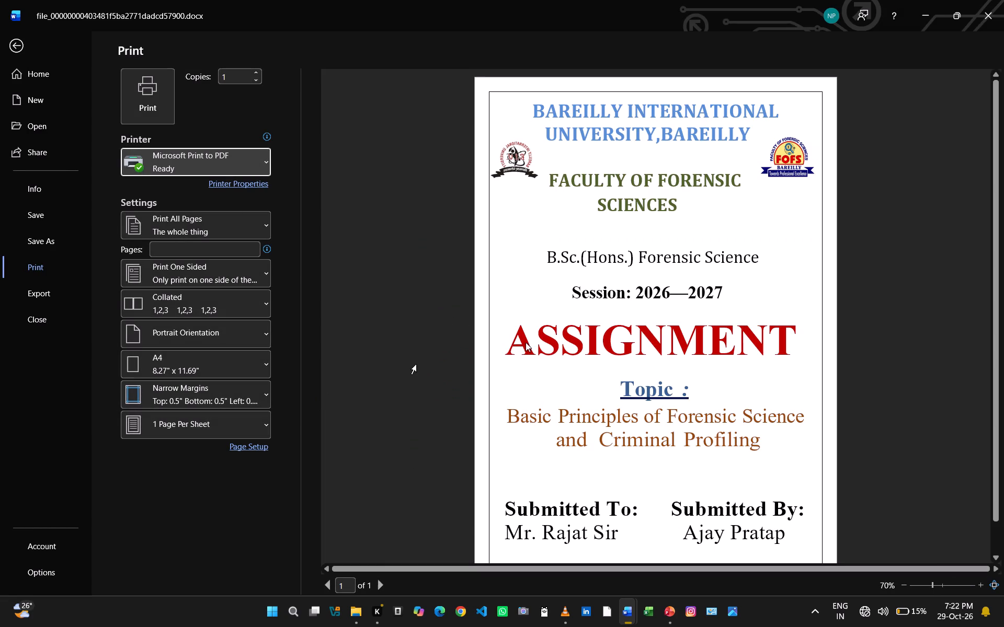
{"action": "scroll", "coordinate": [709, 398], "scroll_direction": "down", "scroll_amount": 3}
{"action": "scroll", "coordinate": [709, 398], "scroll_direction": "up", "scroll_amount": 1}
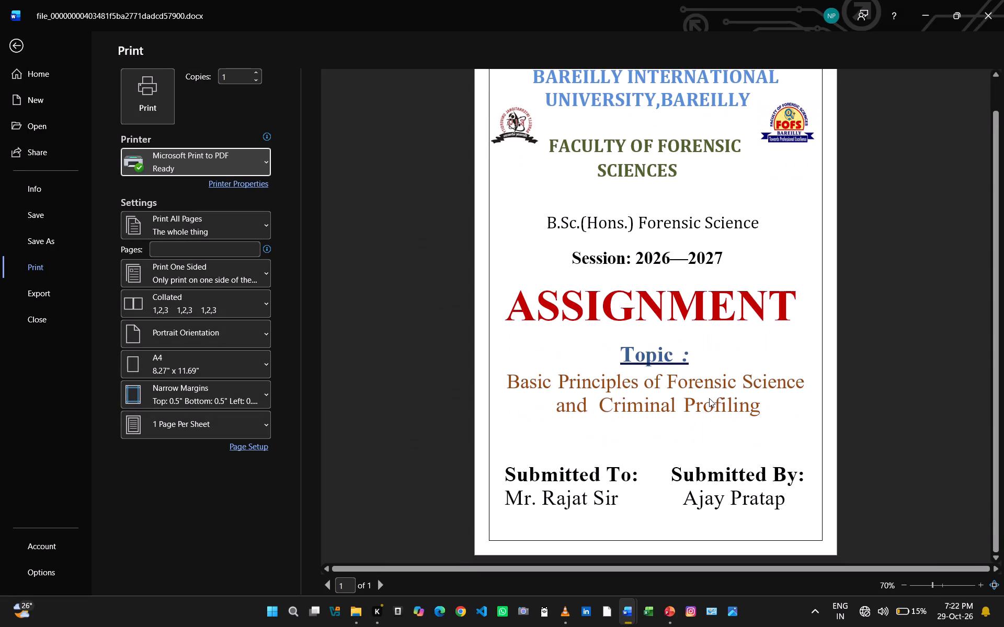
{"action": "scroll", "coordinate": [709, 398], "scroll_direction": "up", "scroll_amount": 1}
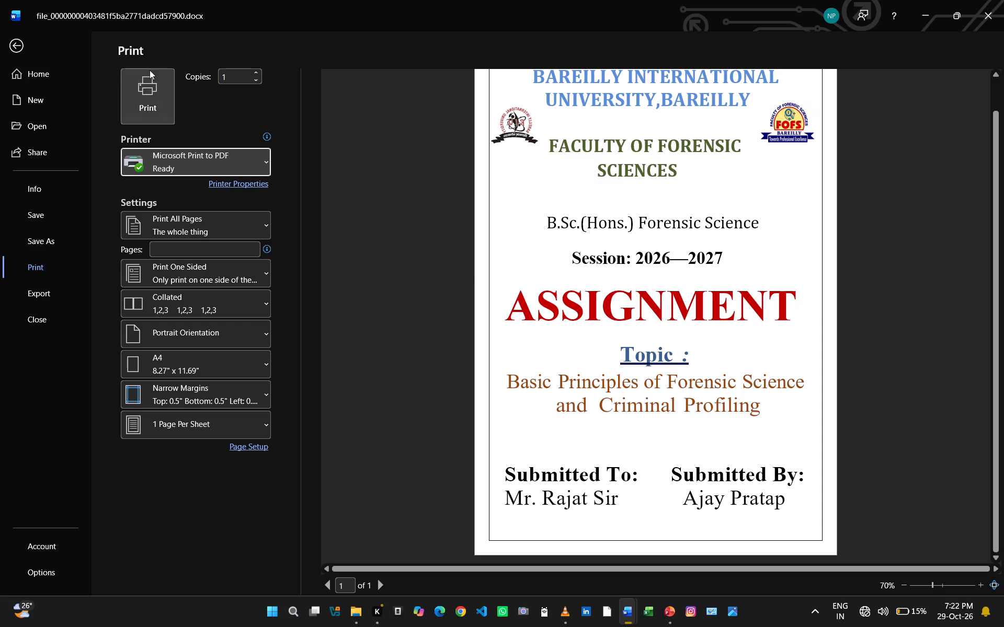
{"action": "left_click", "coordinate": [18, 44]}
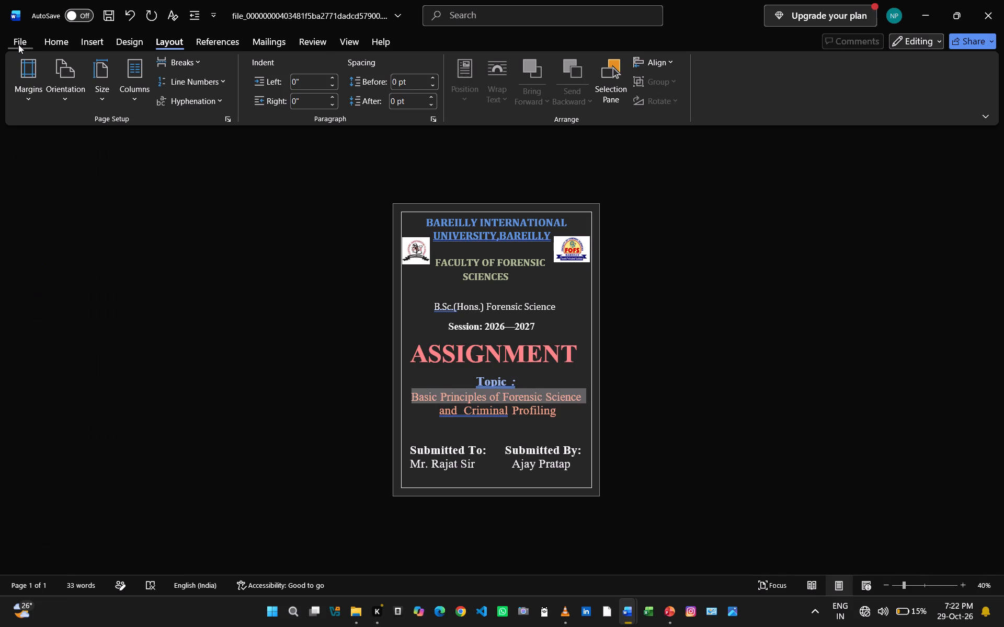
Set the page border line width to 2 ¼ pt for the whole document, leaving the border setting at None.
{"action": "left_click", "coordinate": [474, 19]}
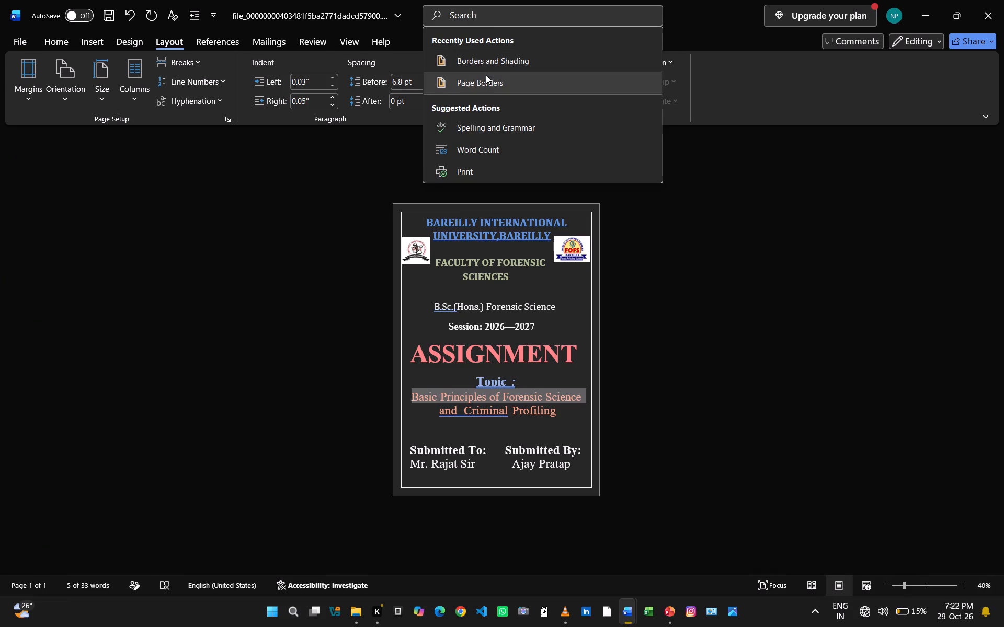
{"action": "left_click", "coordinate": [487, 78]}
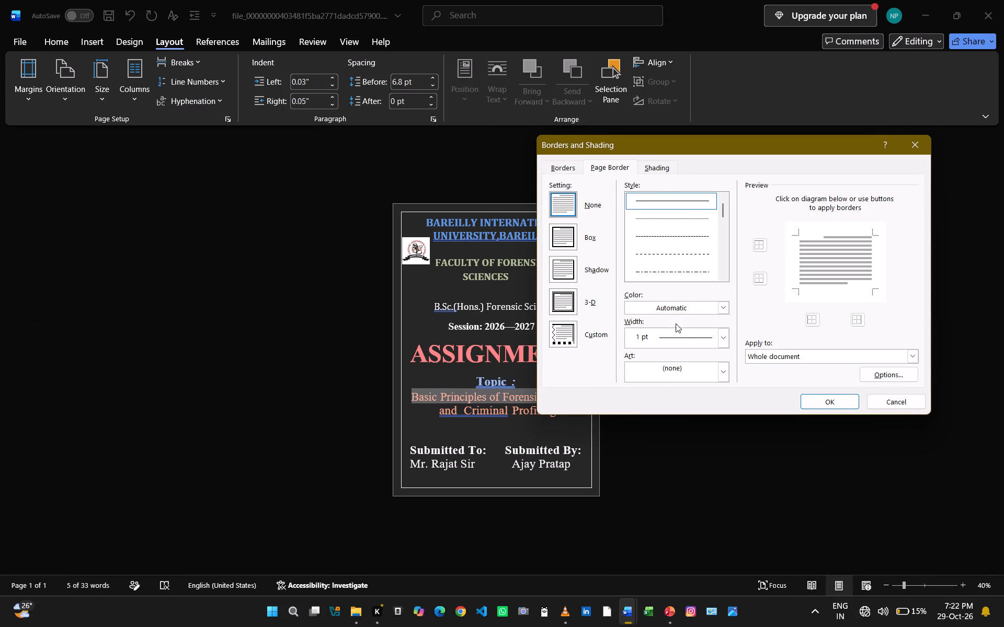
{"action": "left_click", "coordinate": [720, 336]}
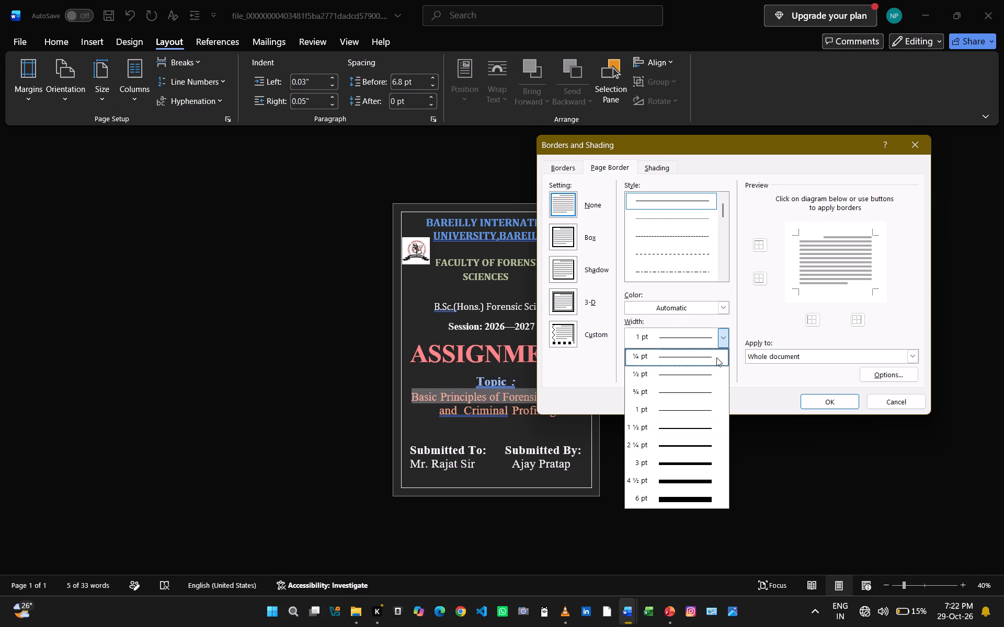
{"action": "left_click", "coordinate": [679, 443]}
{"action": "left_click", "coordinate": [818, 401]}
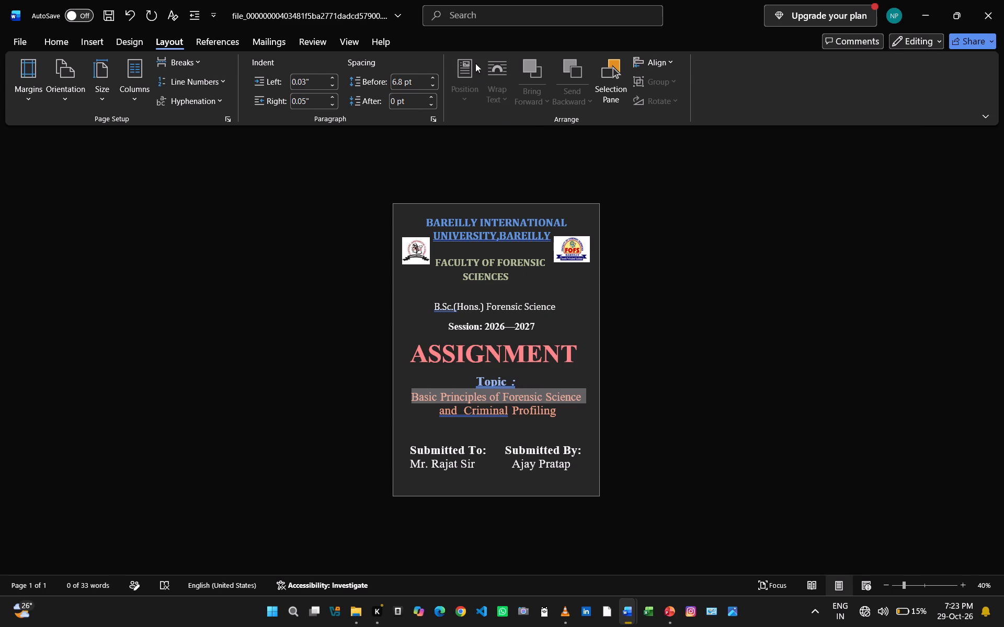
Apply a solid black Box page border, 2 ¼ pt wide, to the whole document.
{"action": "left_click", "coordinate": [471, 14]}
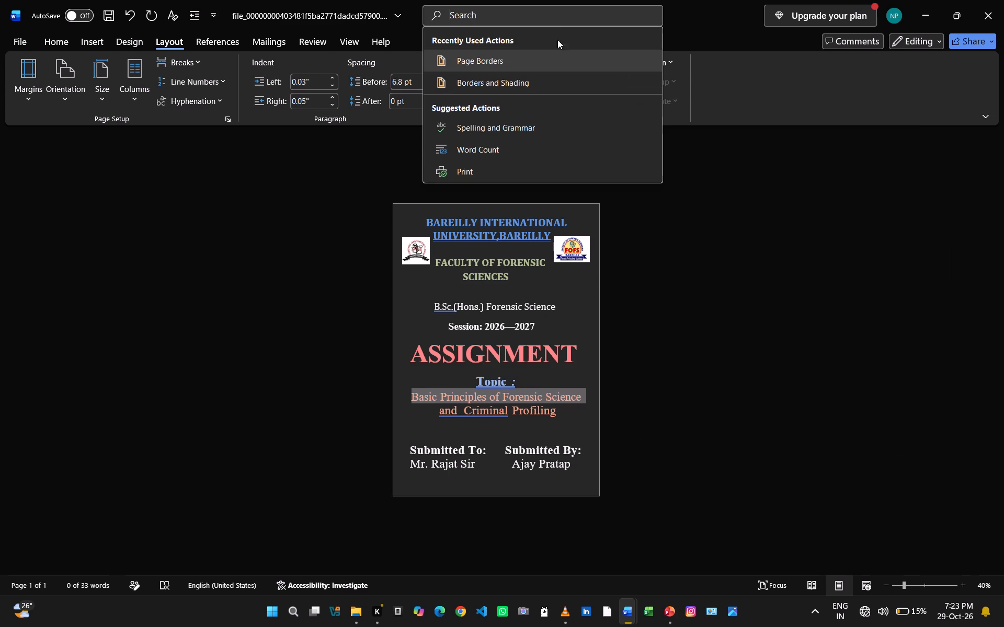
{"action": "left_click", "coordinate": [469, 61]}
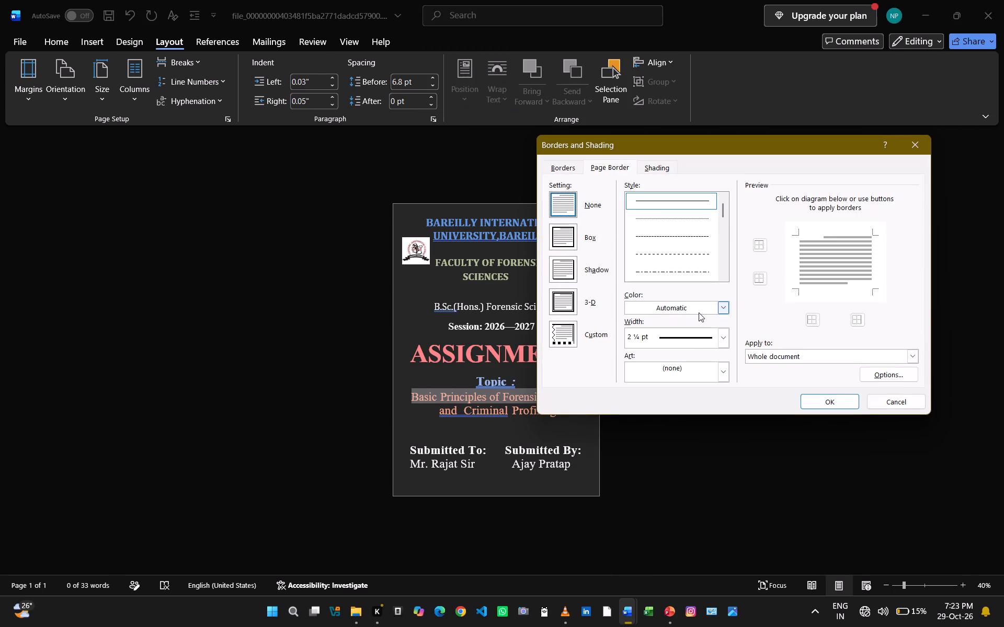
{"action": "left_click", "coordinate": [699, 338]}
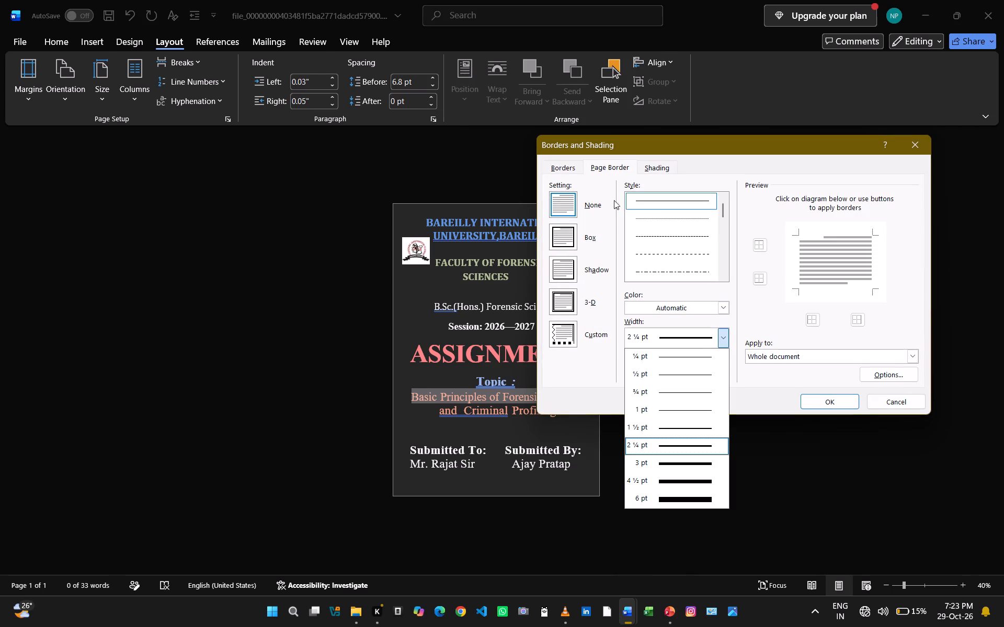
{"action": "left_click", "coordinate": [608, 170]}
{"action": "left_click", "coordinate": [614, 163]}
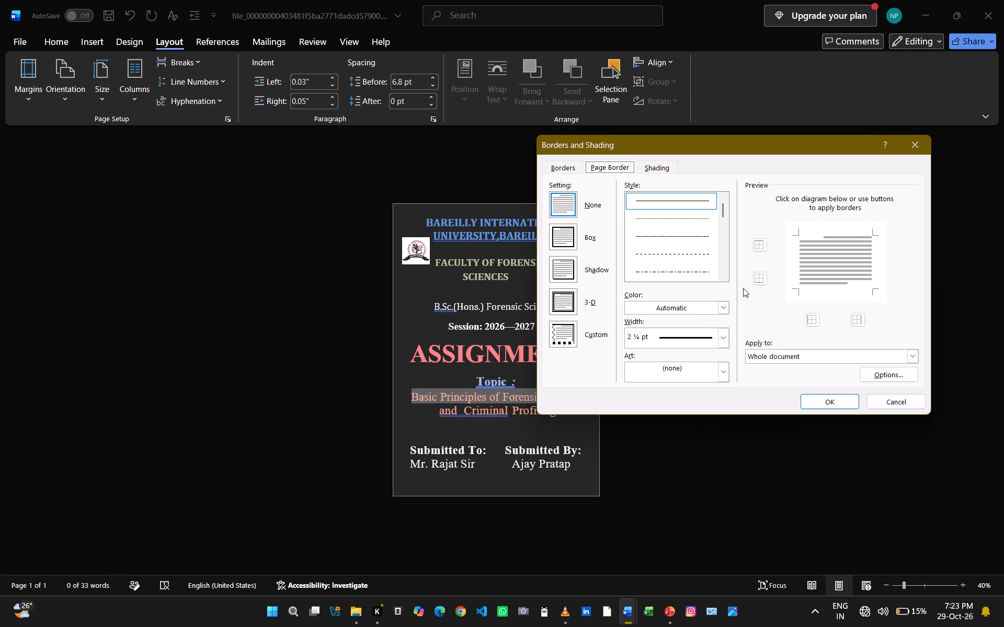
{"action": "left_click", "coordinate": [724, 306]}
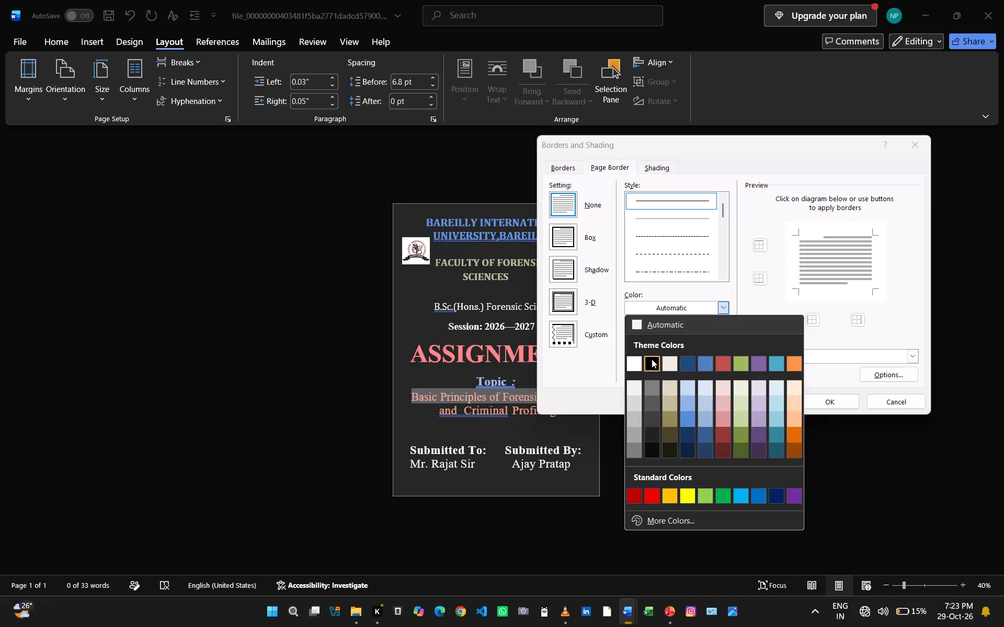
{"action": "left_click", "coordinate": [652, 359]}
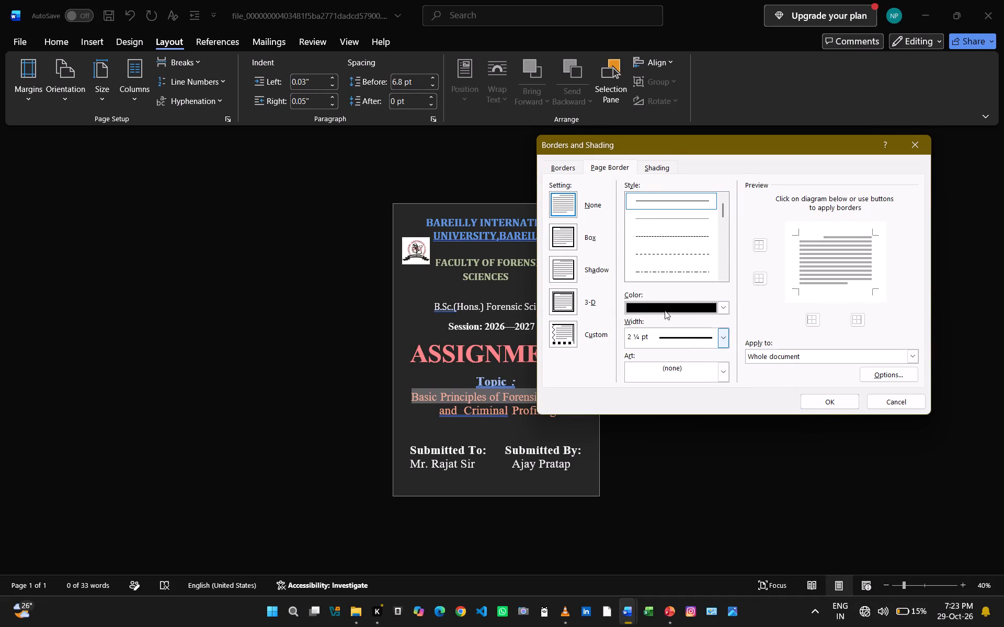
{"action": "left_click", "coordinate": [564, 233]}
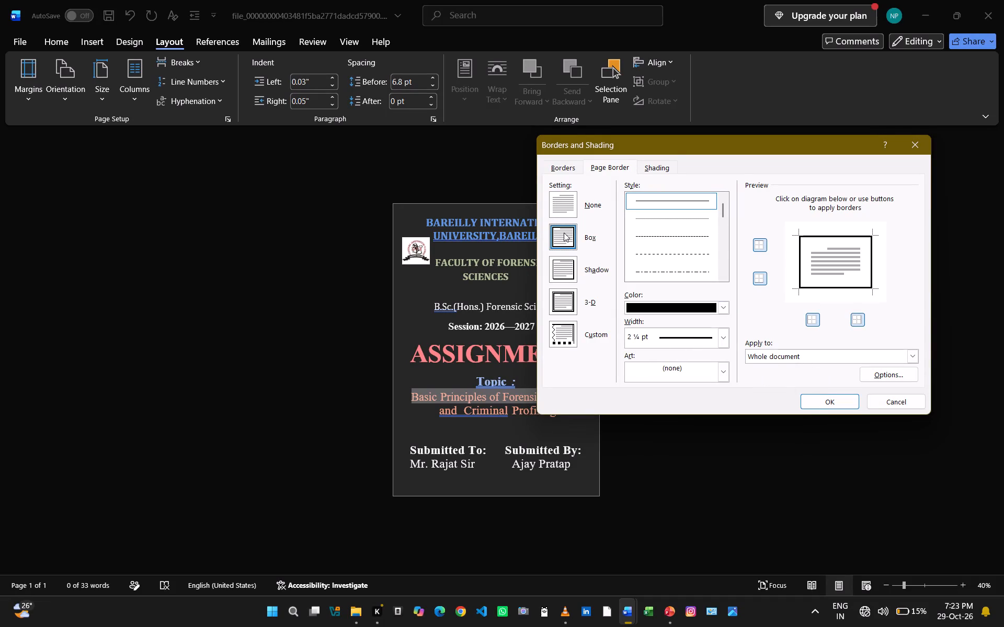
{"action": "left_click", "coordinate": [823, 396]}
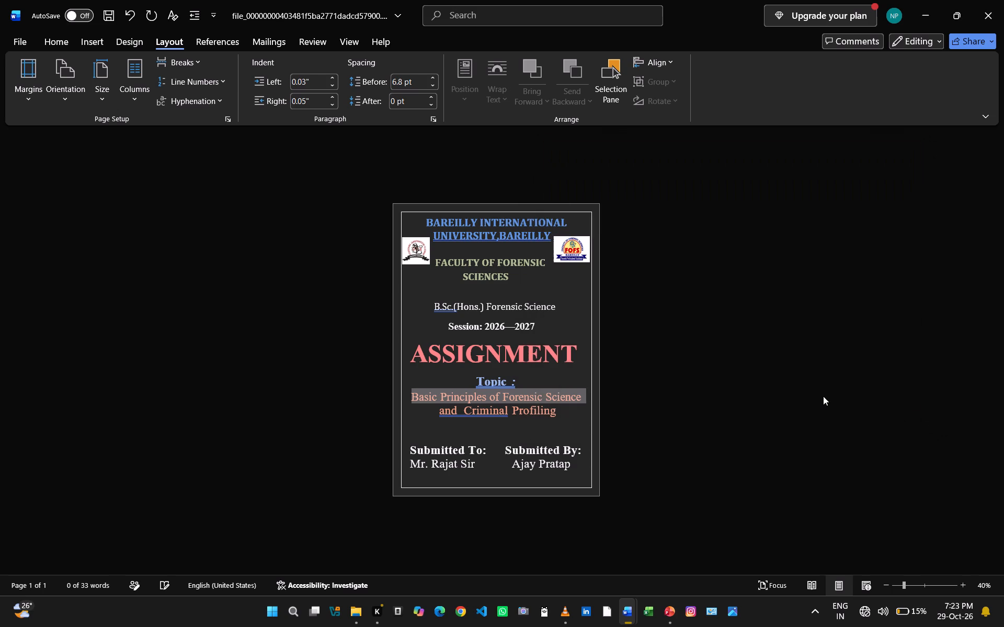
Open the print preview to check the page with its thicker black border.
{"action": "left_click", "coordinate": [273, 317]}
{"action": "key", "text": "ctrl+p"}
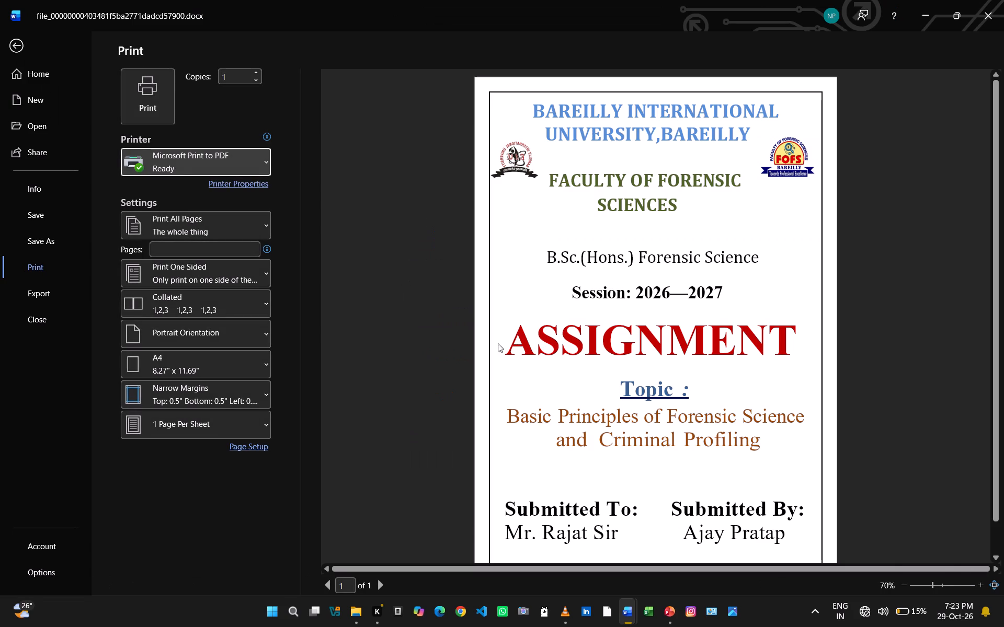
Check the page with its black border in the print preview from top to bottom, and return to editing.
{"action": "scroll", "coordinate": [512, 363], "scroll_direction": "down", "scroll_amount": 3}
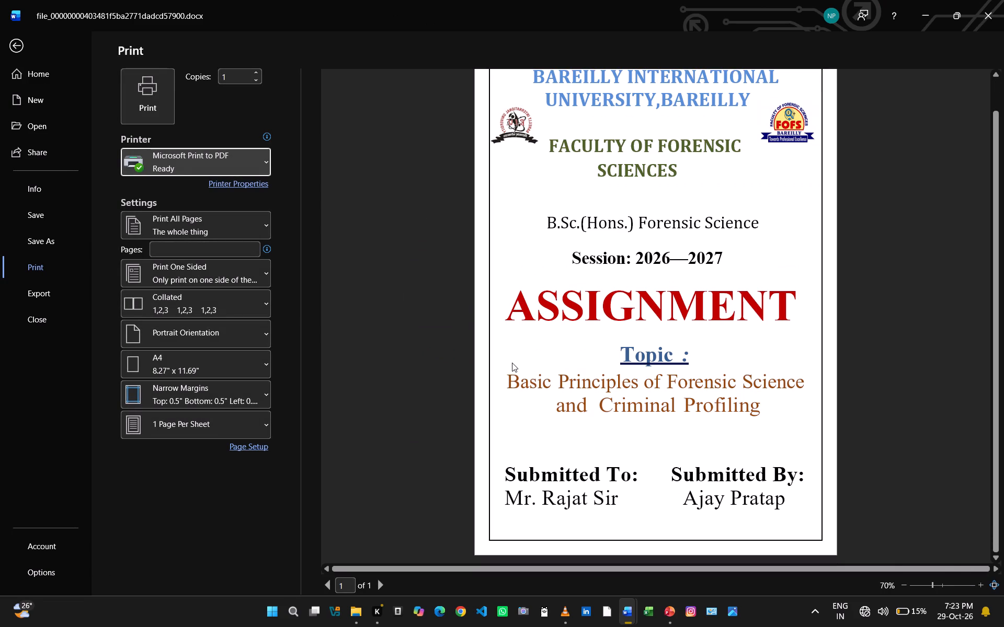
{"action": "scroll", "coordinate": [512, 363], "scroll_direction": "up", "scroll_amount": 3}
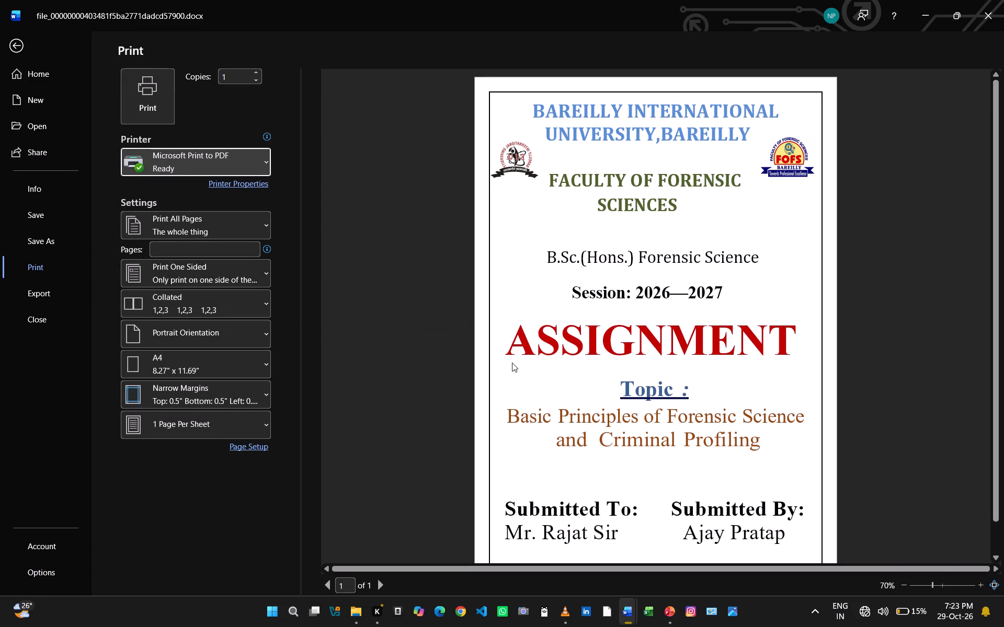
{"action": "scroll", "coordinate": [512, 363], "scroll_direction": "down", "scroll_amount": 1}
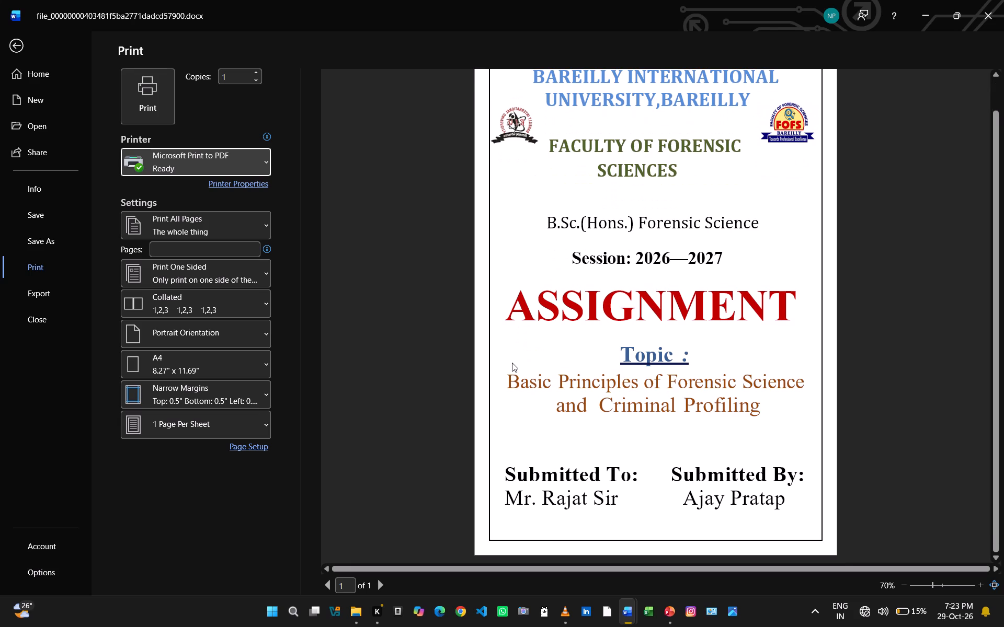
{"action": "scroll", "coordinate": [512, 363], "scroll_direction": "down", "scroll_amount": 1}
{"action": "scroll", "coordinate": [512, 363], "scroll_direction": "up", "scroll_amount": 2}
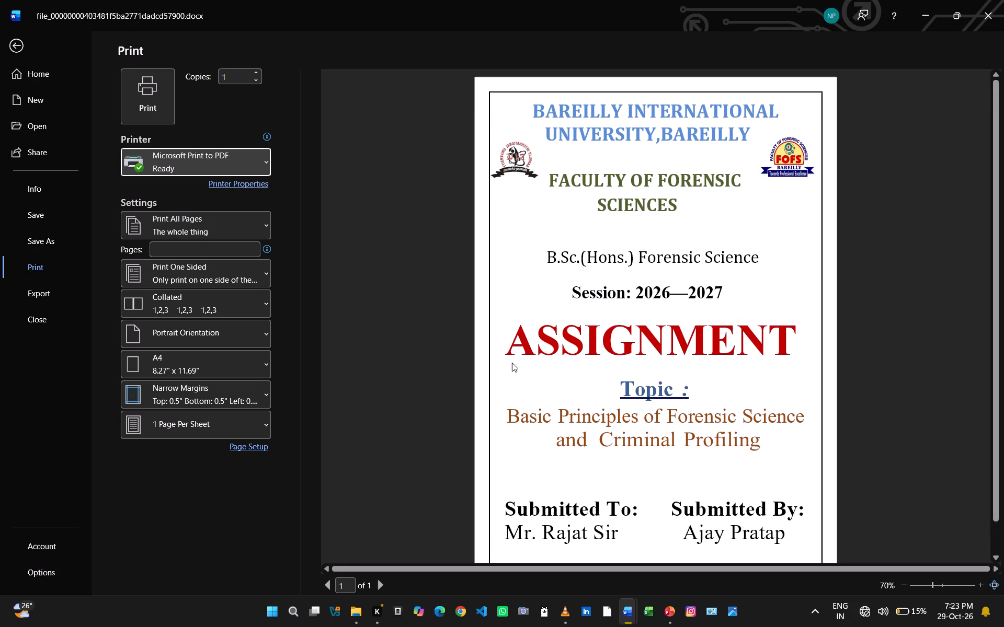
{"action": "scroll", "coordinate": [512, 363], "scroll_direction": "down", "scroll_amount": 3}
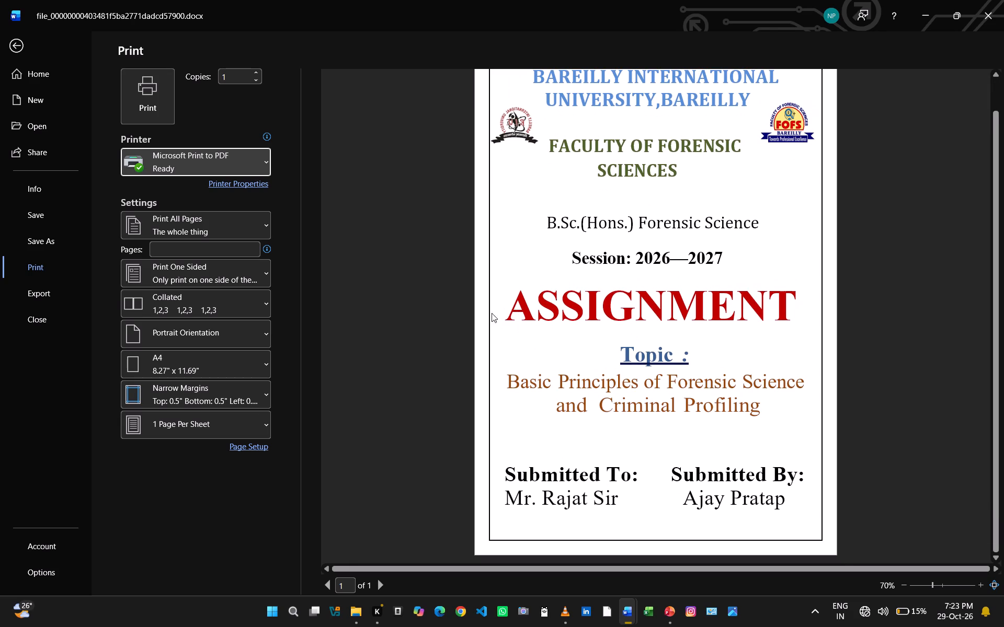
{"action": "left_click", "coordinate": [477, 318]}
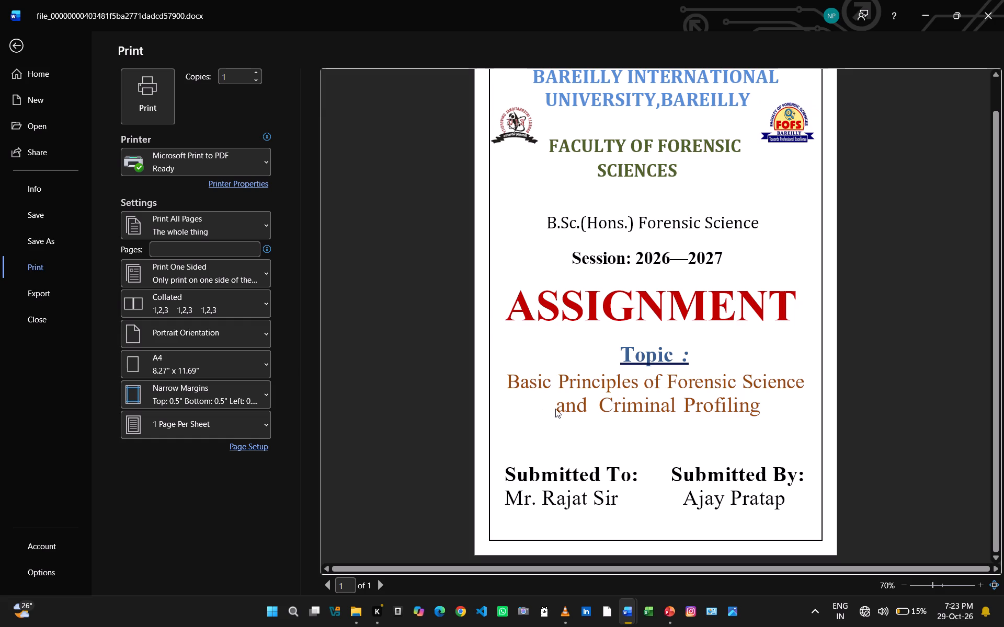
{"action": "scroll", "coordinate": [656, 369], "scroll_direction": "up", "scroll_amount": 1}
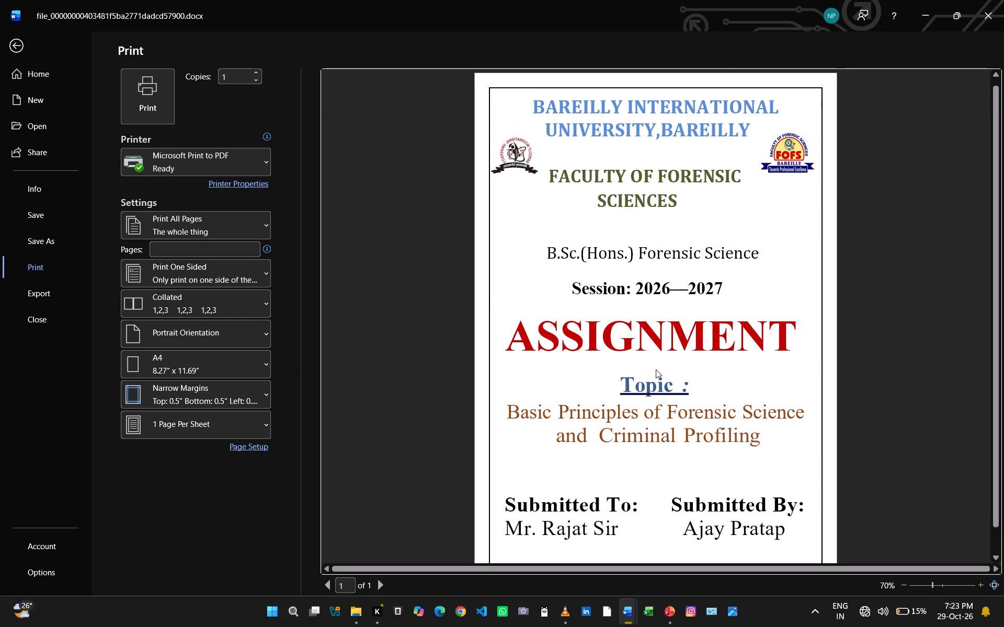
{"action": "scroll", "coordinate": [656, 369], "scroll_direction": "up", "scroll_amount": 1}
{"action": "scroll", "coordinate": [656, 369], "scroll_direction": "down", "scroll_amount": 4}
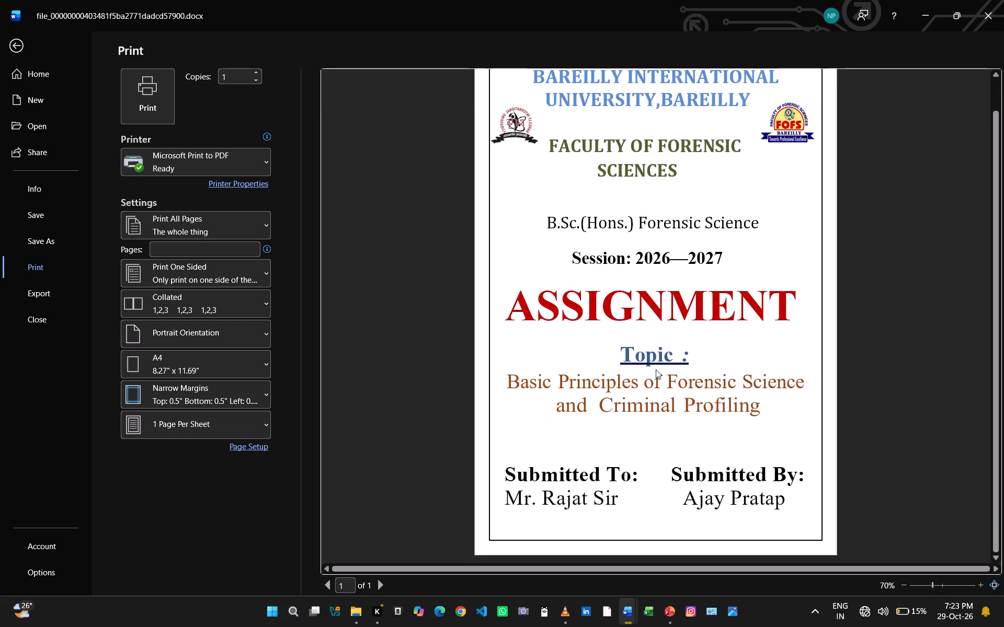
{"action": "left_click", "coordinate": [17, 46]}
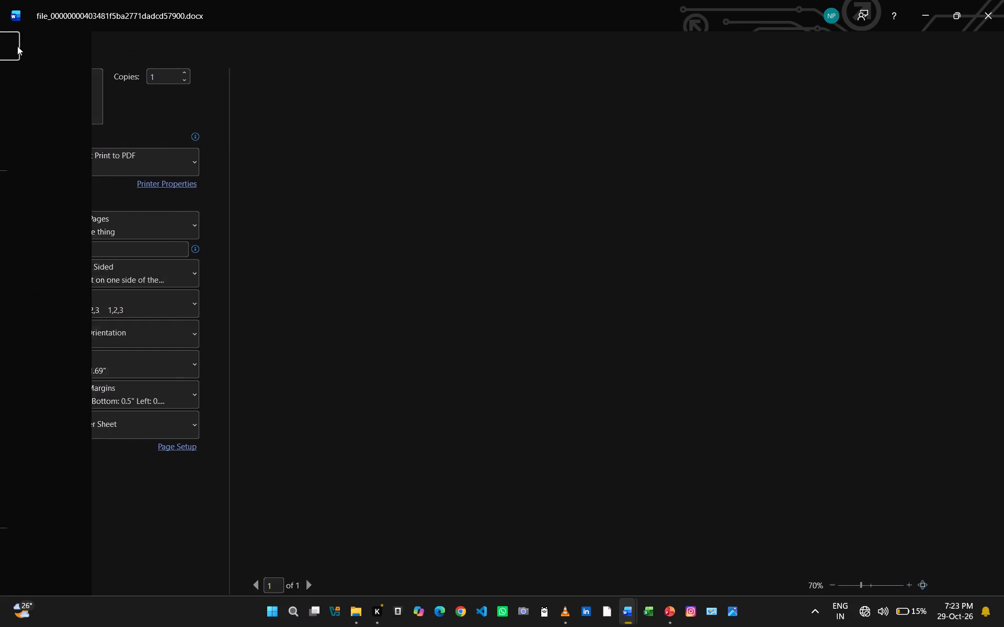
Save the assignment front page document.
{"action": "left_click", "coordinate": [308, 371]}
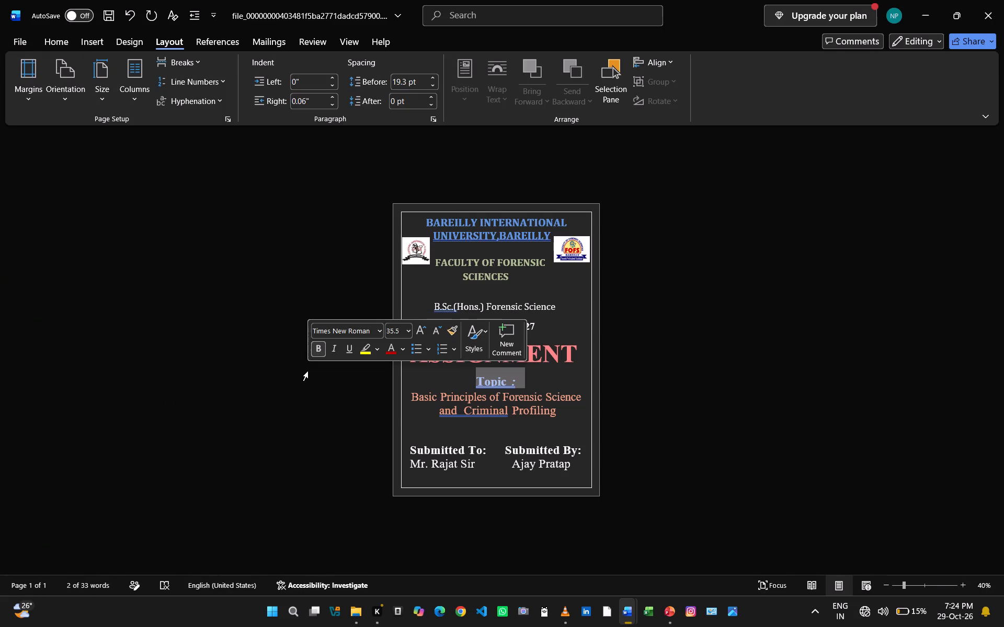
{"action": "left_click", "coordinate": [308, 371]}
{"action": "key", "text": "ctrl+s"}
{"action": "key", "text": "ctrl+s"}
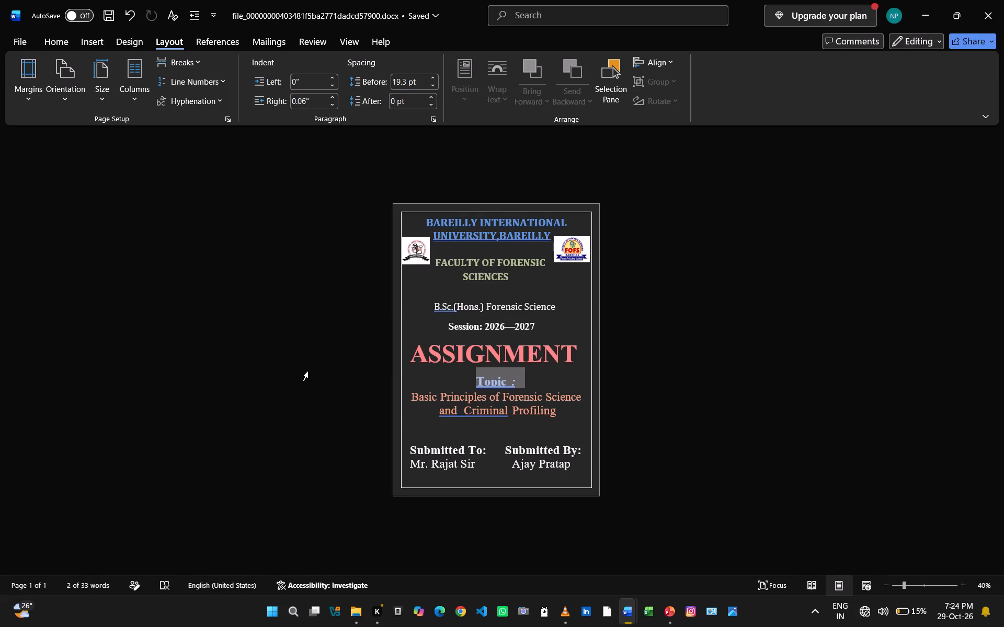
{"action": "key", "text": "ctrl+s"}
{"action": "key", "text": "ctrl+s"}
{"action": "key", "text": "ctrl+s"}
Minimise the assignment front page and close the BAREILLY INTERNATIONAL UNIVERSITY.docx document behind it.
{"action": "left_click", "coordinate": [932, 4]}
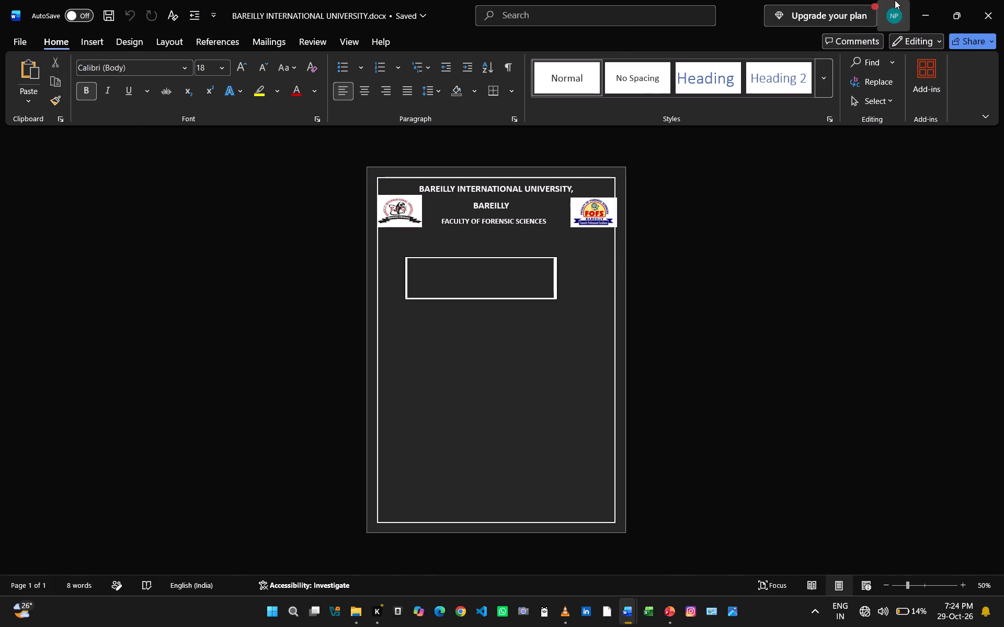
{"action": "left_click", "coordinate": [992, 6]}
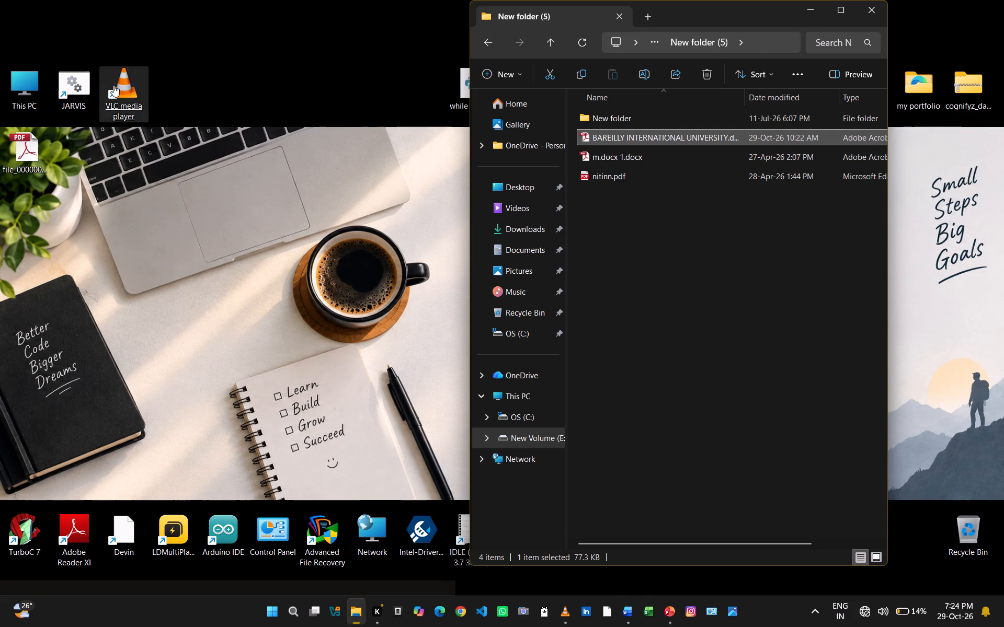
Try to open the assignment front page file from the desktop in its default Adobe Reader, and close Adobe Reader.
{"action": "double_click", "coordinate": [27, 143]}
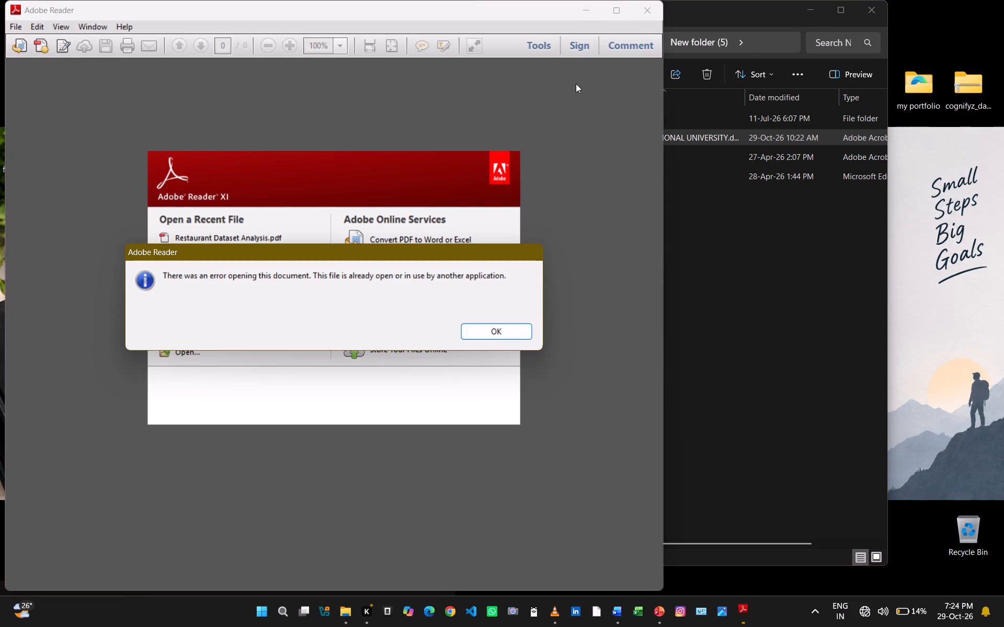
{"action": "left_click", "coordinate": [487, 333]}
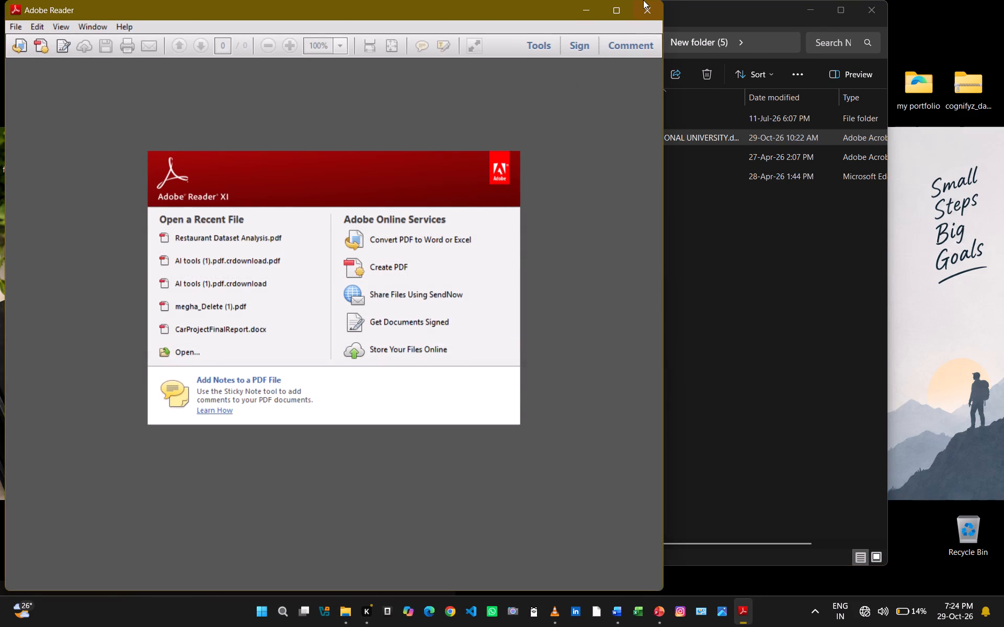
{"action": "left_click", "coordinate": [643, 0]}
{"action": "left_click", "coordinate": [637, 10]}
Bring up the choice of apps for opening the assignment front page file on the desktop.
{"action": "right_click", "coordinate": [28, 146]}
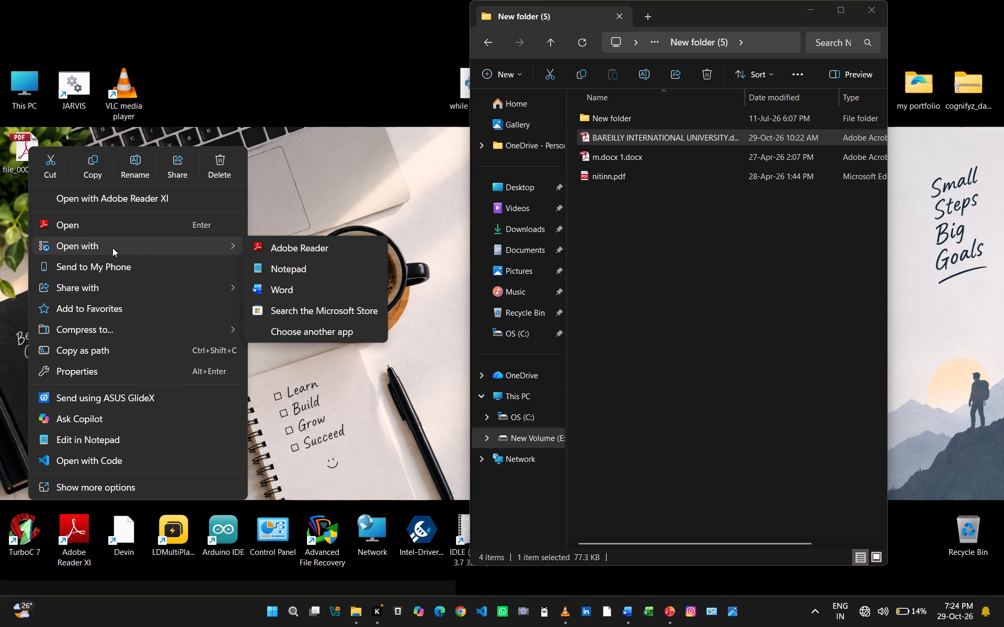
Open the assignment front page file from the desktop in Word, look over the cover page, and close the document.
{"action": "left_click", "coordinate": [298, 291]}
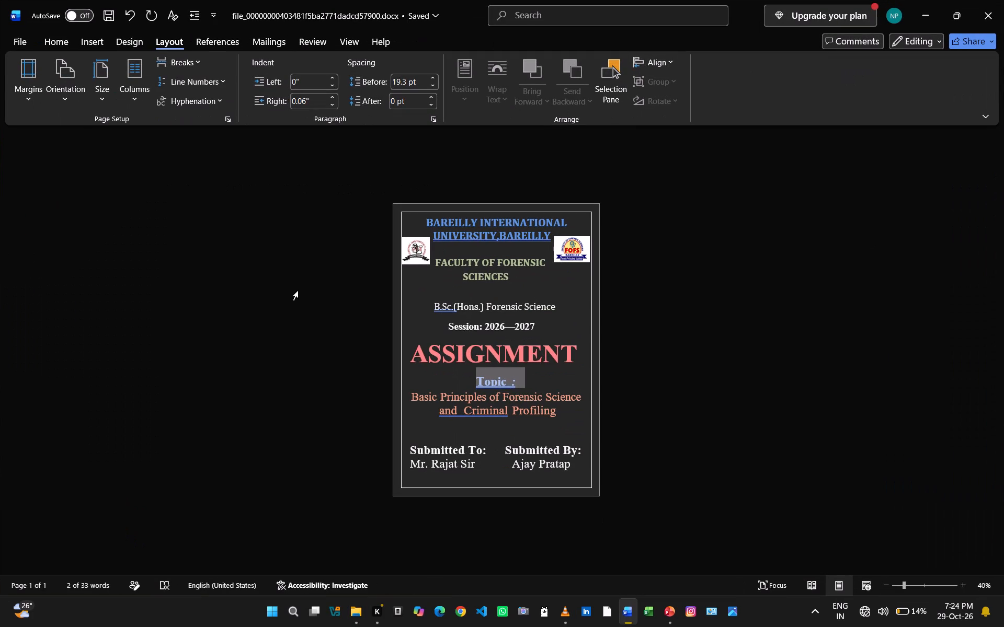
{"action": "left_click", "coordinate": [304, 305]}
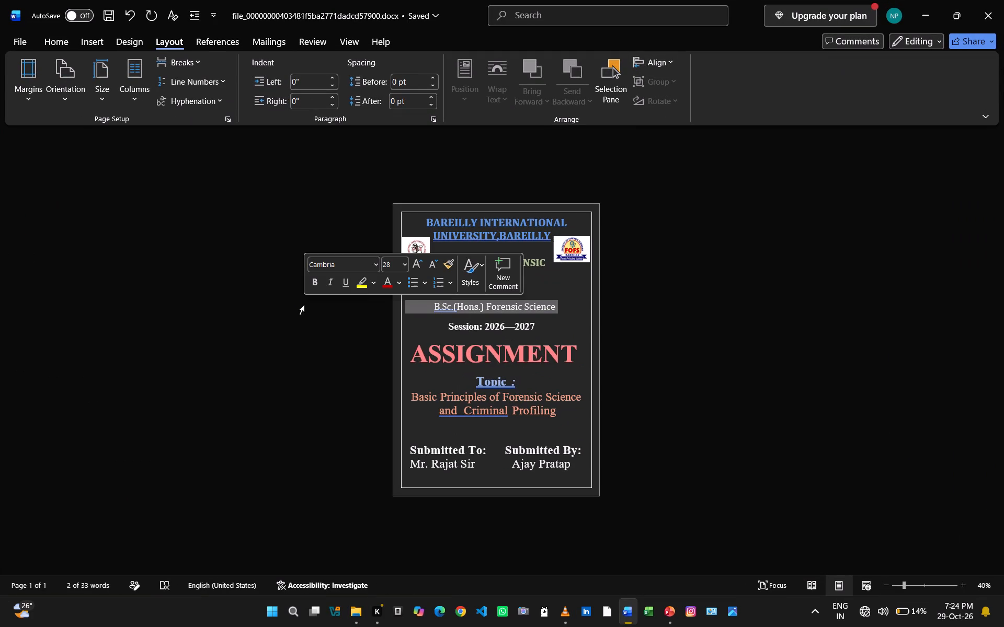
{"action": "left_click", "coordinate": [694, 286]}
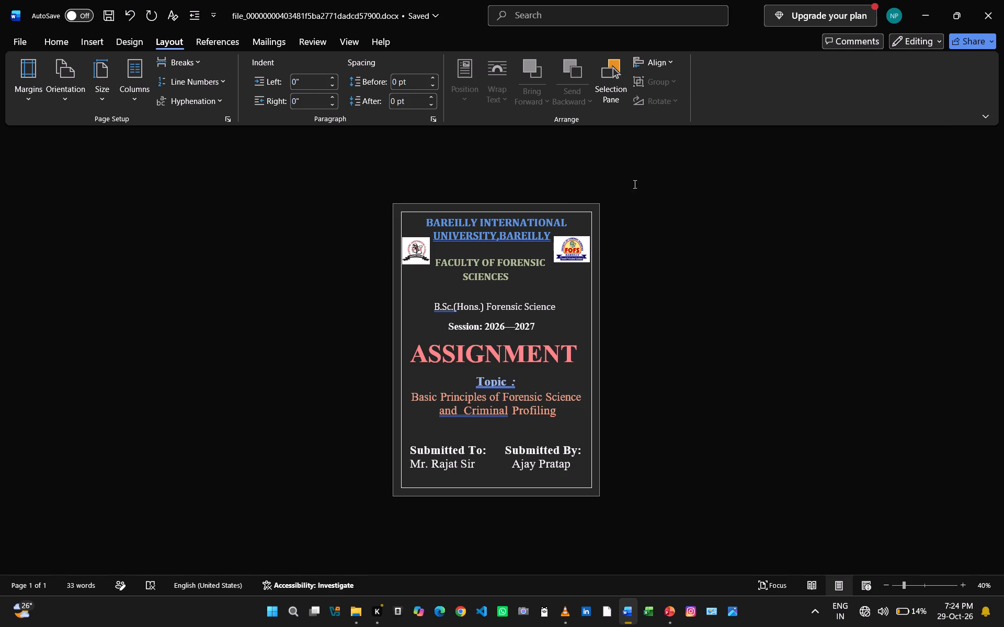
{"action": "left_click", "coordinate": [976, 2]}
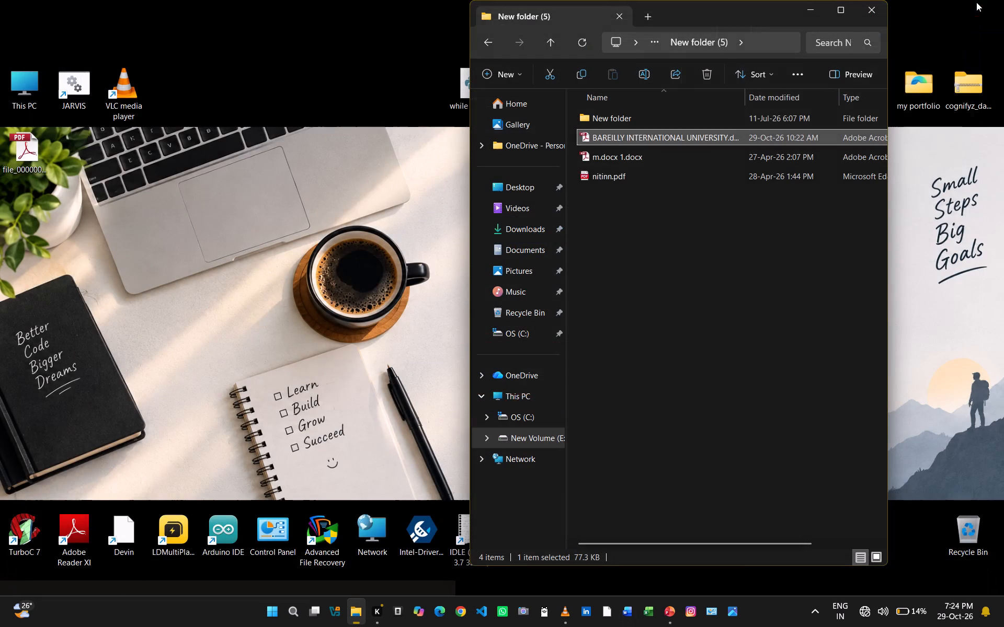